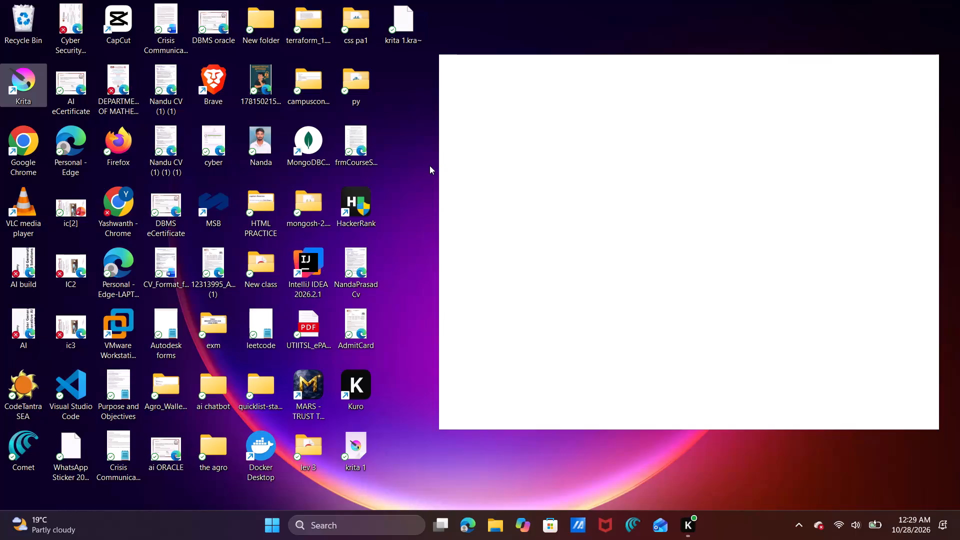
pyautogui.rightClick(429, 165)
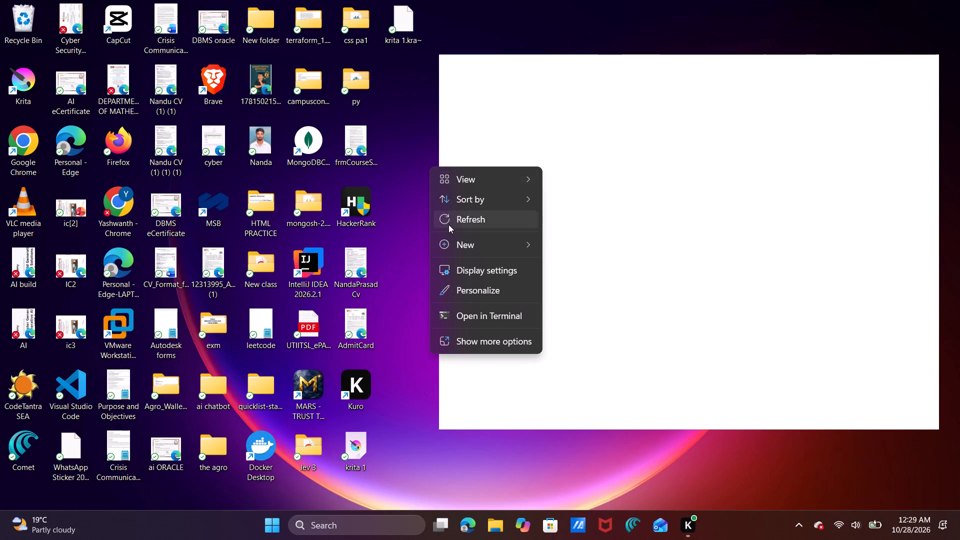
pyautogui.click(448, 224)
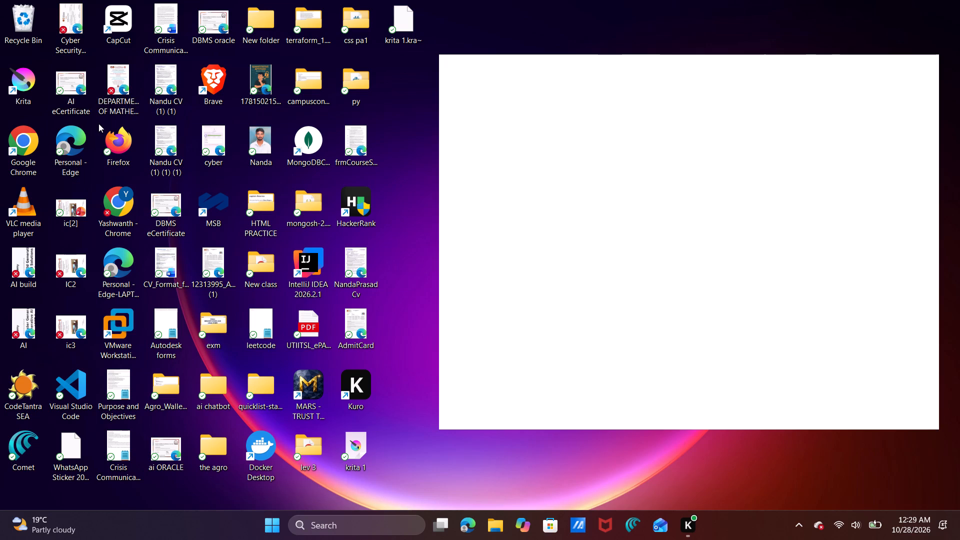
# Launch Krita from the desktop.
pyautogui.doubleClick(24, 79)
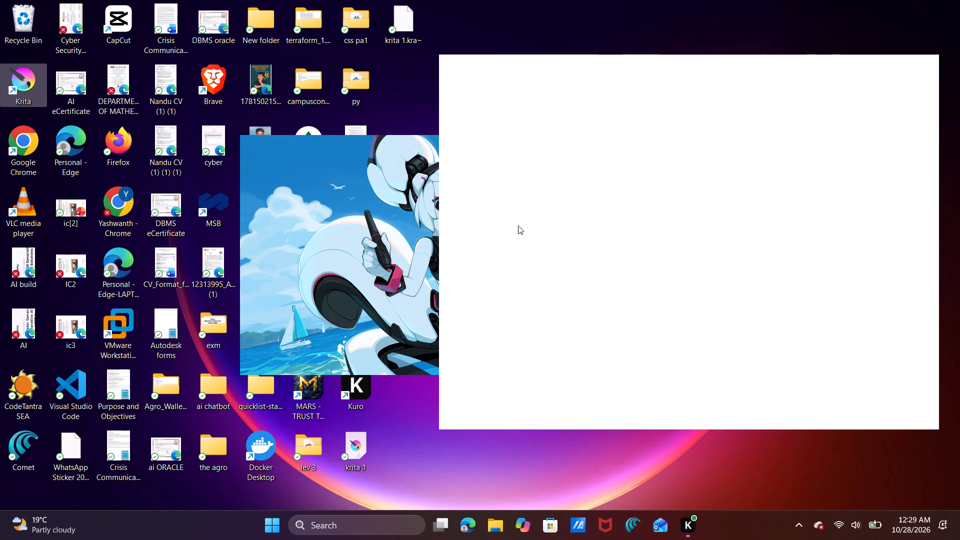
pyautogui.click(360, 231)
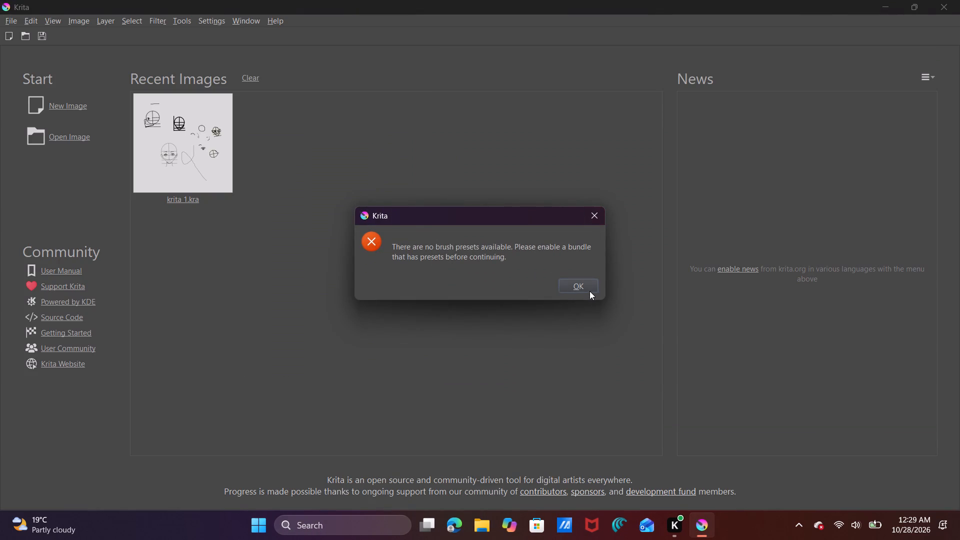
# Dismiss the startup brush-preset error dialogs and close the resource library manager without importing or changing any bundle.
pyautogui.click(589, 291)
pyautogui.click(652, 117)
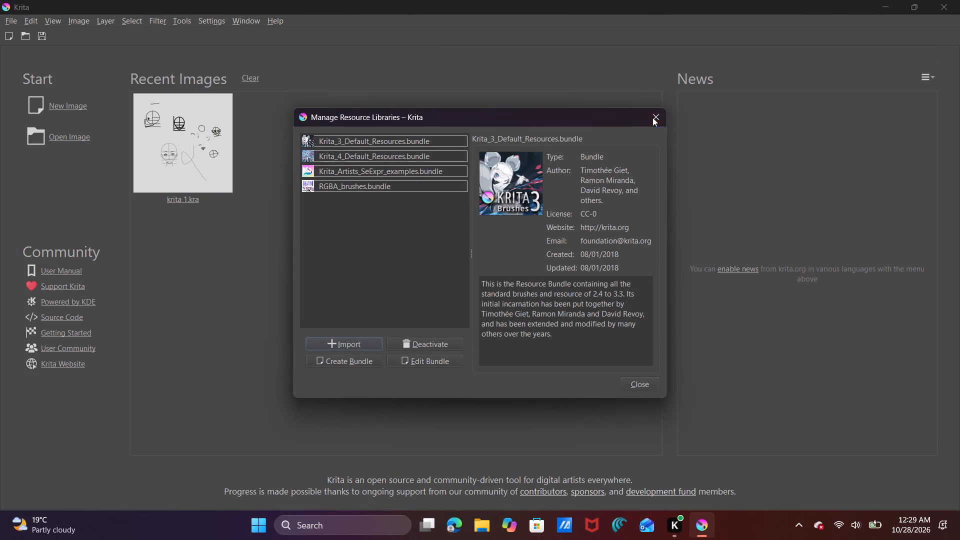
pyautogui.click(590, 291)
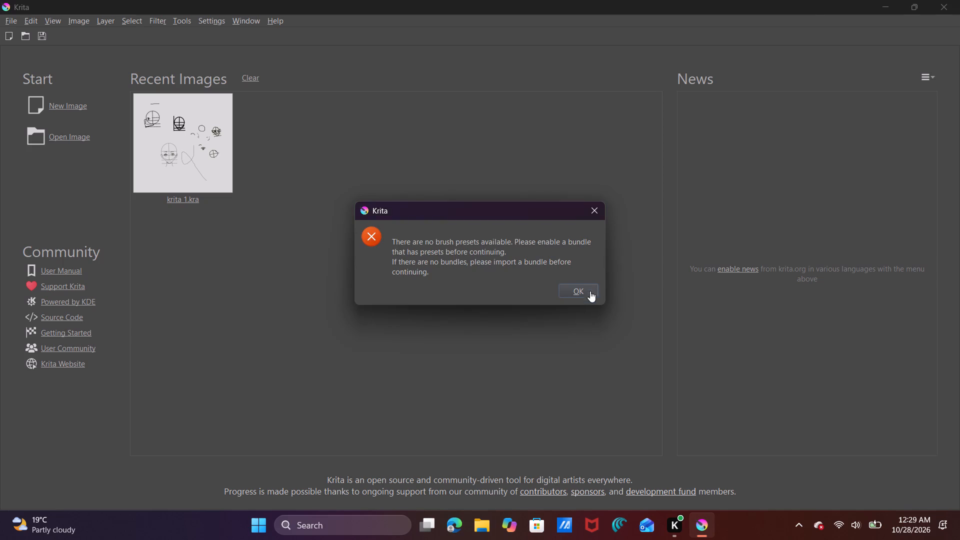
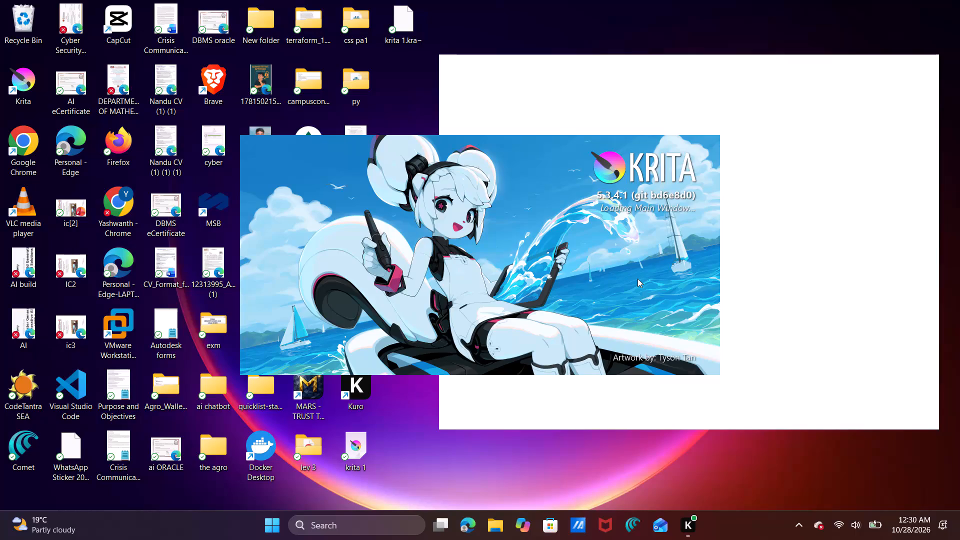
# Create a new custom document of 2000 by 2000 pixels at 300 pixels/inch, RGB/Alpha, 8-bit integer/channel.
pyautogui.click(45, 104)
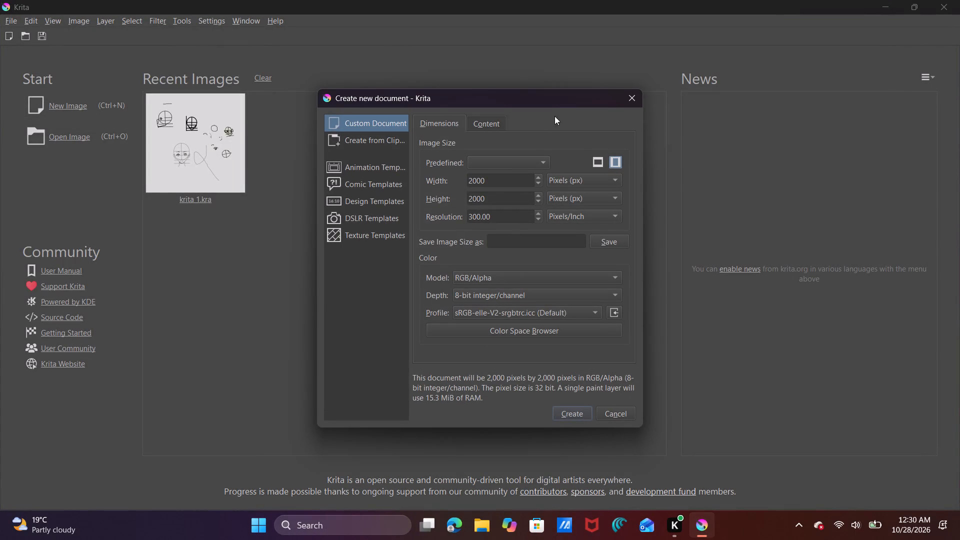
pyautogui.click(574, 412)
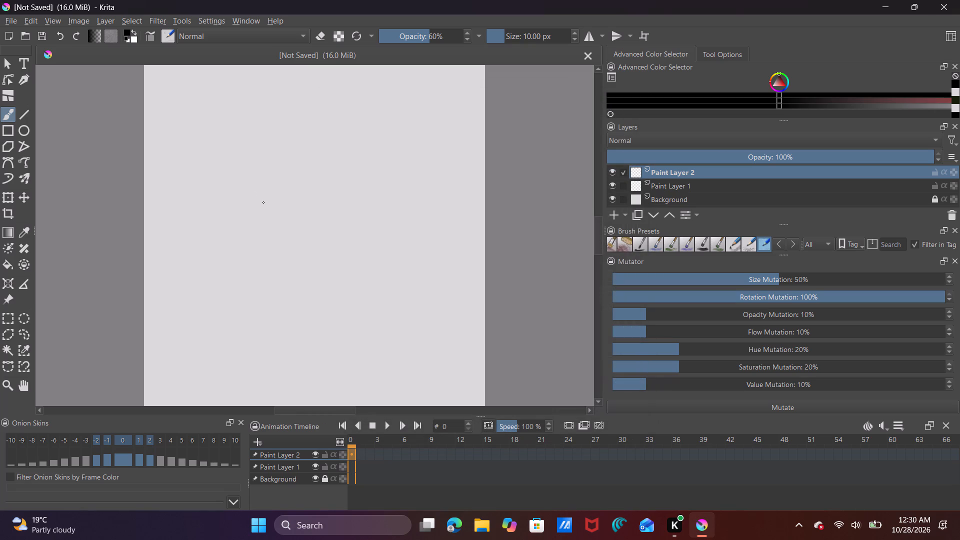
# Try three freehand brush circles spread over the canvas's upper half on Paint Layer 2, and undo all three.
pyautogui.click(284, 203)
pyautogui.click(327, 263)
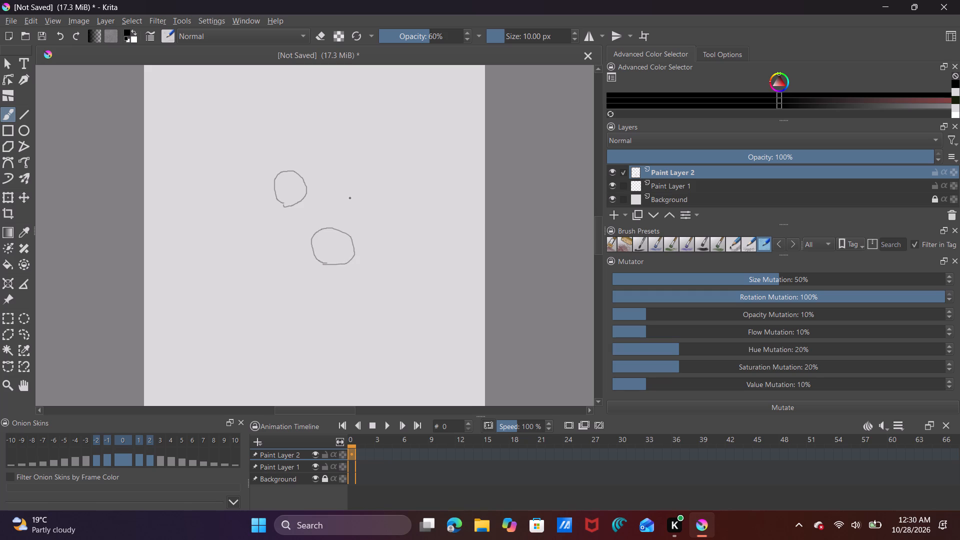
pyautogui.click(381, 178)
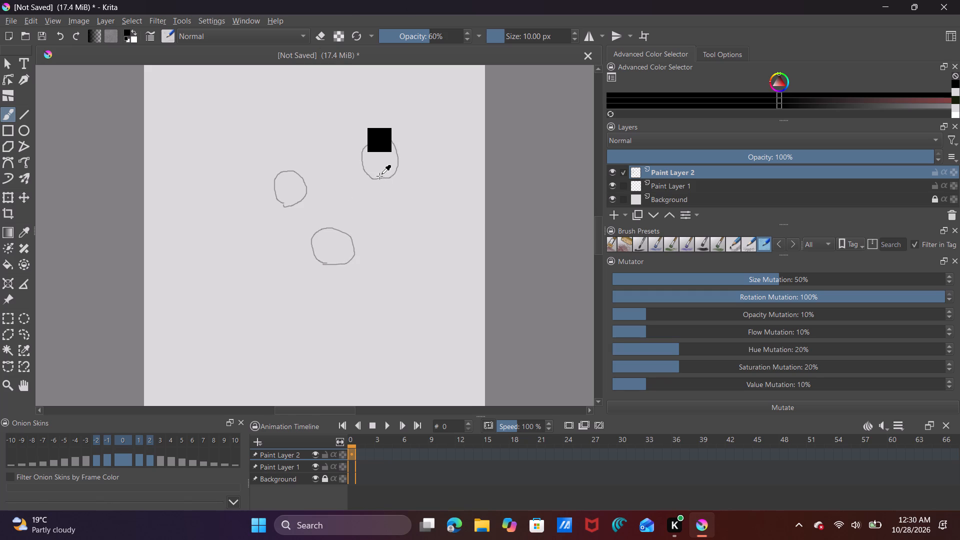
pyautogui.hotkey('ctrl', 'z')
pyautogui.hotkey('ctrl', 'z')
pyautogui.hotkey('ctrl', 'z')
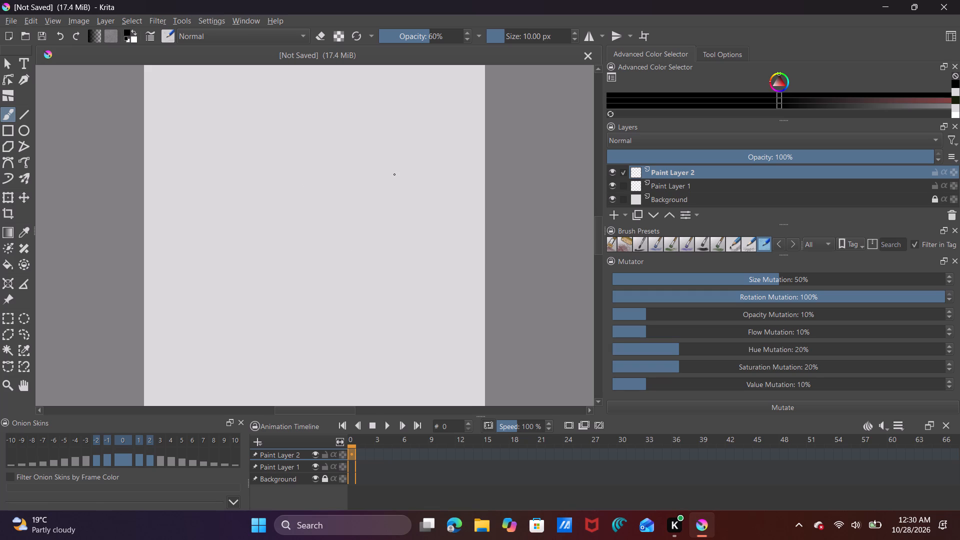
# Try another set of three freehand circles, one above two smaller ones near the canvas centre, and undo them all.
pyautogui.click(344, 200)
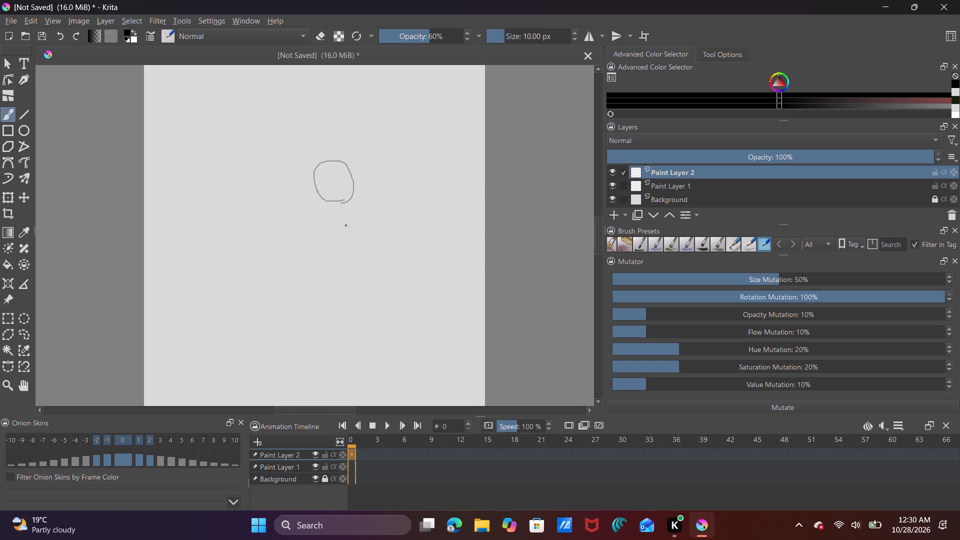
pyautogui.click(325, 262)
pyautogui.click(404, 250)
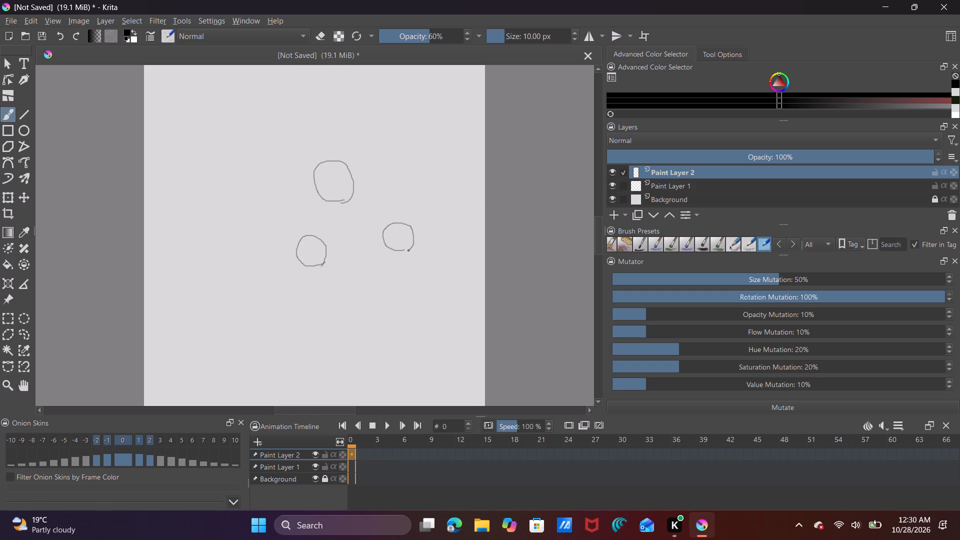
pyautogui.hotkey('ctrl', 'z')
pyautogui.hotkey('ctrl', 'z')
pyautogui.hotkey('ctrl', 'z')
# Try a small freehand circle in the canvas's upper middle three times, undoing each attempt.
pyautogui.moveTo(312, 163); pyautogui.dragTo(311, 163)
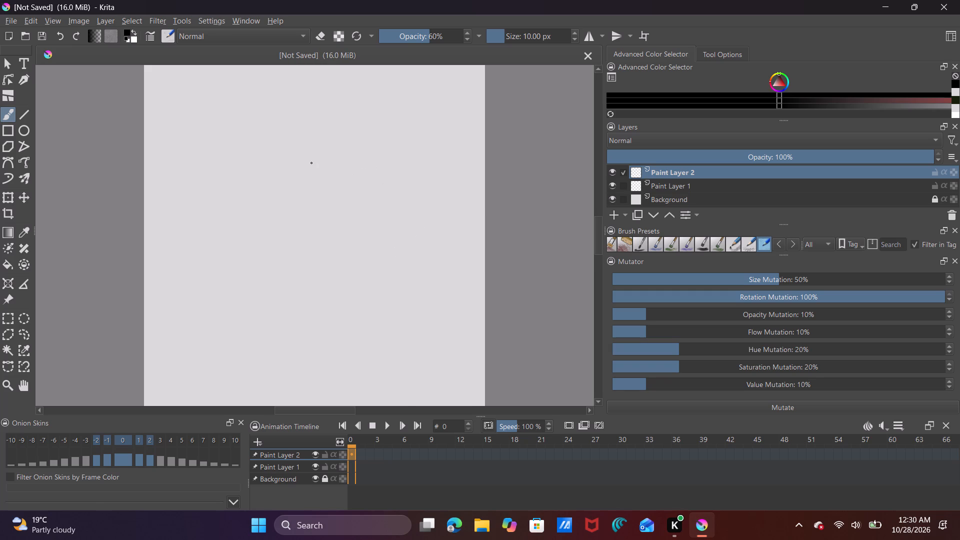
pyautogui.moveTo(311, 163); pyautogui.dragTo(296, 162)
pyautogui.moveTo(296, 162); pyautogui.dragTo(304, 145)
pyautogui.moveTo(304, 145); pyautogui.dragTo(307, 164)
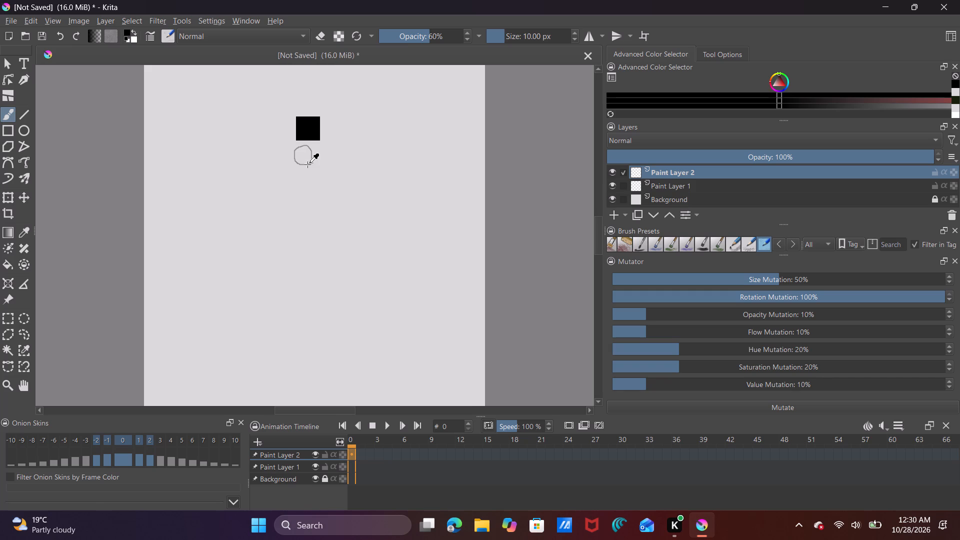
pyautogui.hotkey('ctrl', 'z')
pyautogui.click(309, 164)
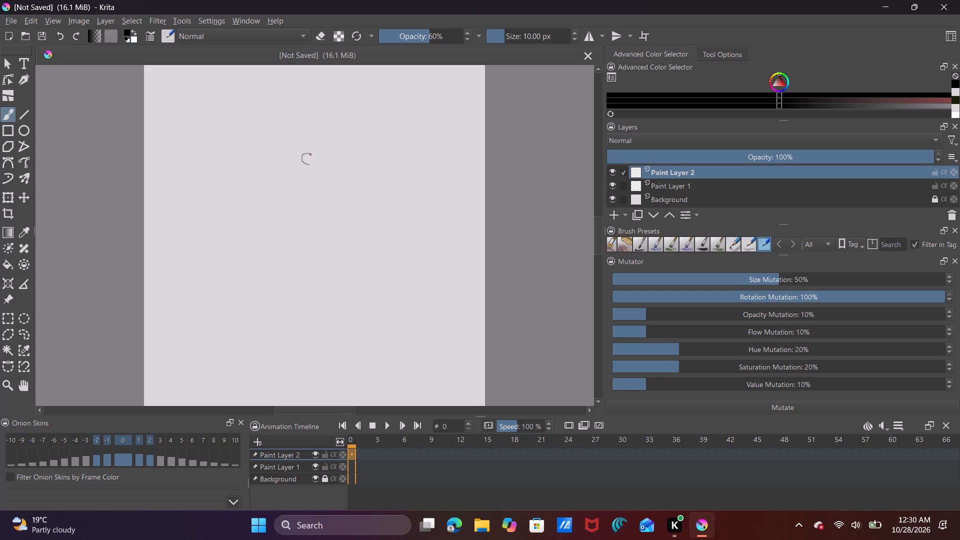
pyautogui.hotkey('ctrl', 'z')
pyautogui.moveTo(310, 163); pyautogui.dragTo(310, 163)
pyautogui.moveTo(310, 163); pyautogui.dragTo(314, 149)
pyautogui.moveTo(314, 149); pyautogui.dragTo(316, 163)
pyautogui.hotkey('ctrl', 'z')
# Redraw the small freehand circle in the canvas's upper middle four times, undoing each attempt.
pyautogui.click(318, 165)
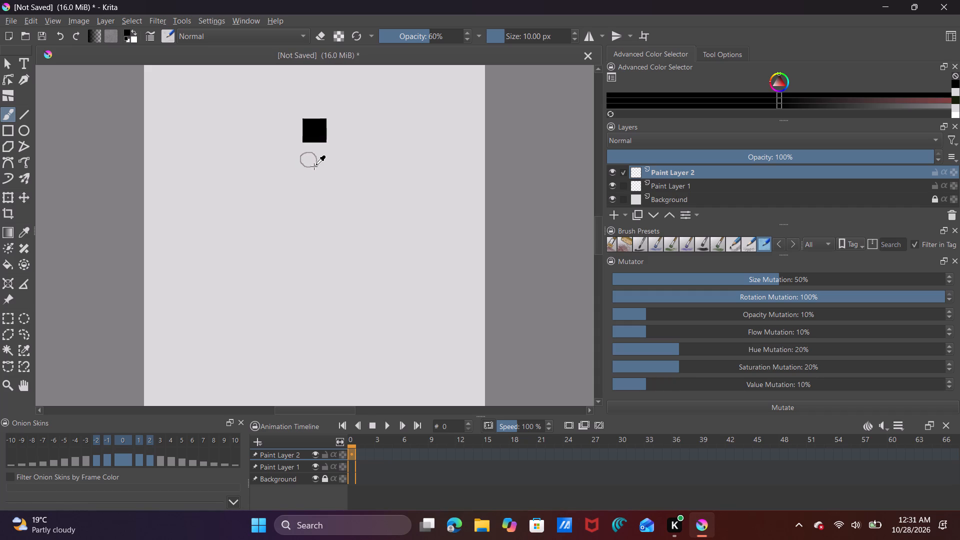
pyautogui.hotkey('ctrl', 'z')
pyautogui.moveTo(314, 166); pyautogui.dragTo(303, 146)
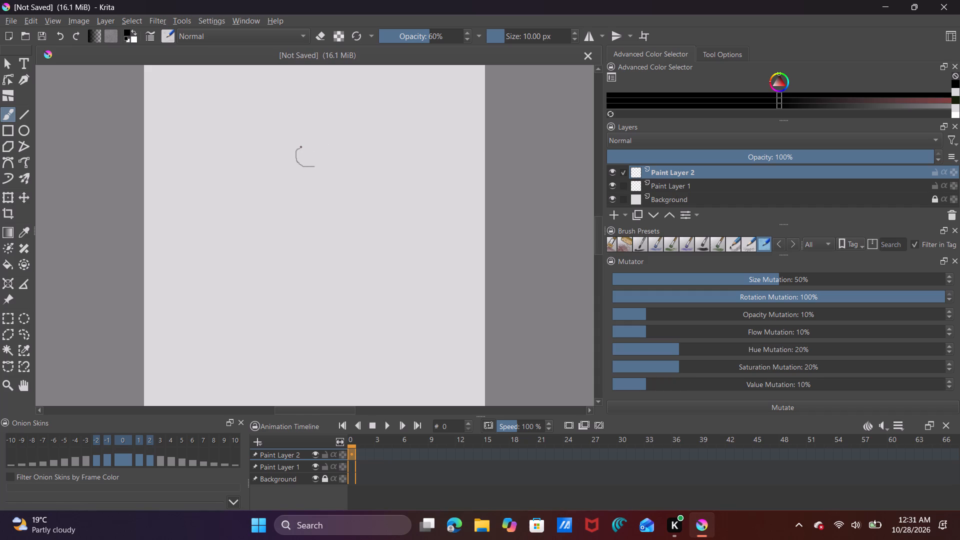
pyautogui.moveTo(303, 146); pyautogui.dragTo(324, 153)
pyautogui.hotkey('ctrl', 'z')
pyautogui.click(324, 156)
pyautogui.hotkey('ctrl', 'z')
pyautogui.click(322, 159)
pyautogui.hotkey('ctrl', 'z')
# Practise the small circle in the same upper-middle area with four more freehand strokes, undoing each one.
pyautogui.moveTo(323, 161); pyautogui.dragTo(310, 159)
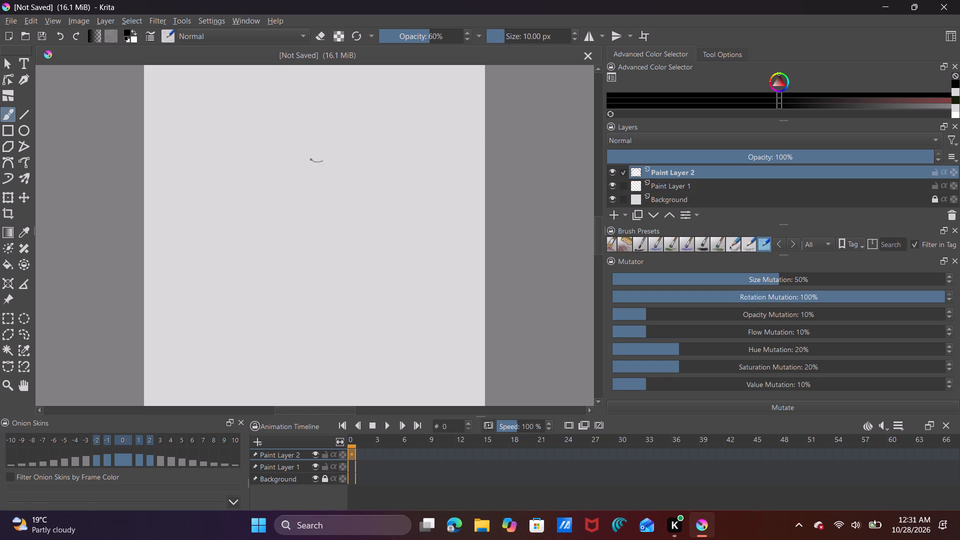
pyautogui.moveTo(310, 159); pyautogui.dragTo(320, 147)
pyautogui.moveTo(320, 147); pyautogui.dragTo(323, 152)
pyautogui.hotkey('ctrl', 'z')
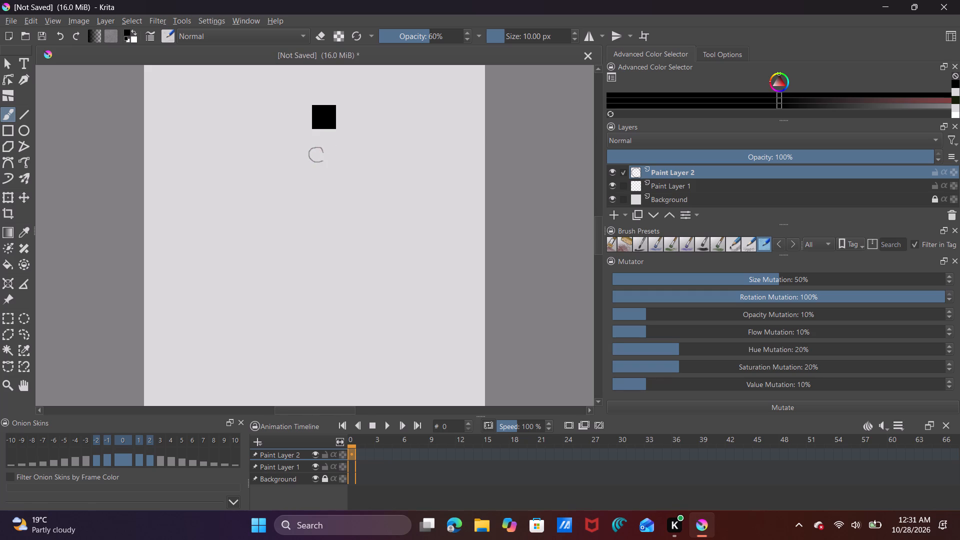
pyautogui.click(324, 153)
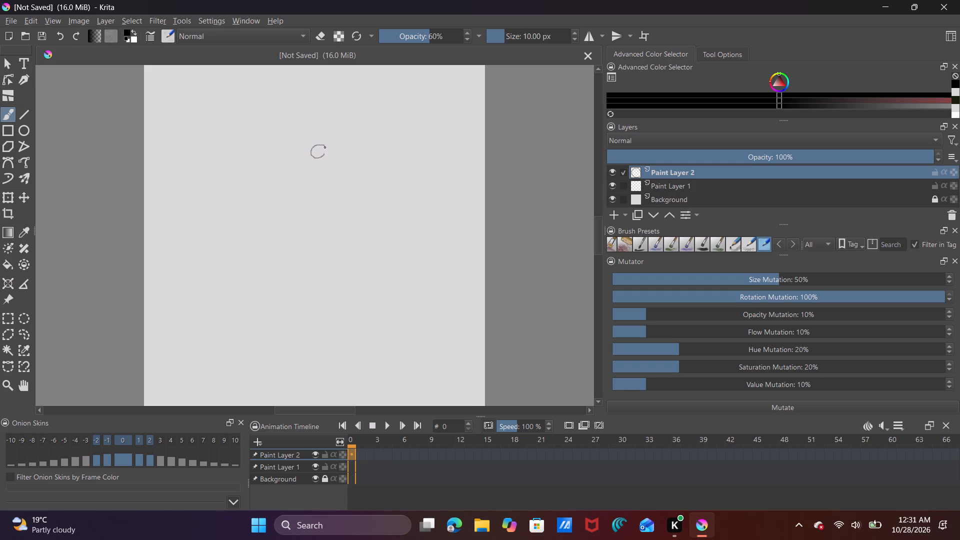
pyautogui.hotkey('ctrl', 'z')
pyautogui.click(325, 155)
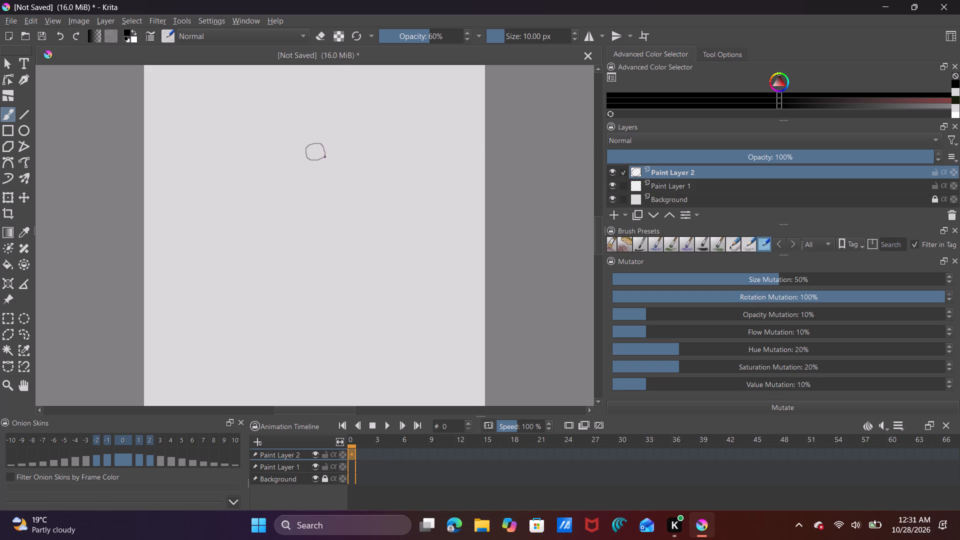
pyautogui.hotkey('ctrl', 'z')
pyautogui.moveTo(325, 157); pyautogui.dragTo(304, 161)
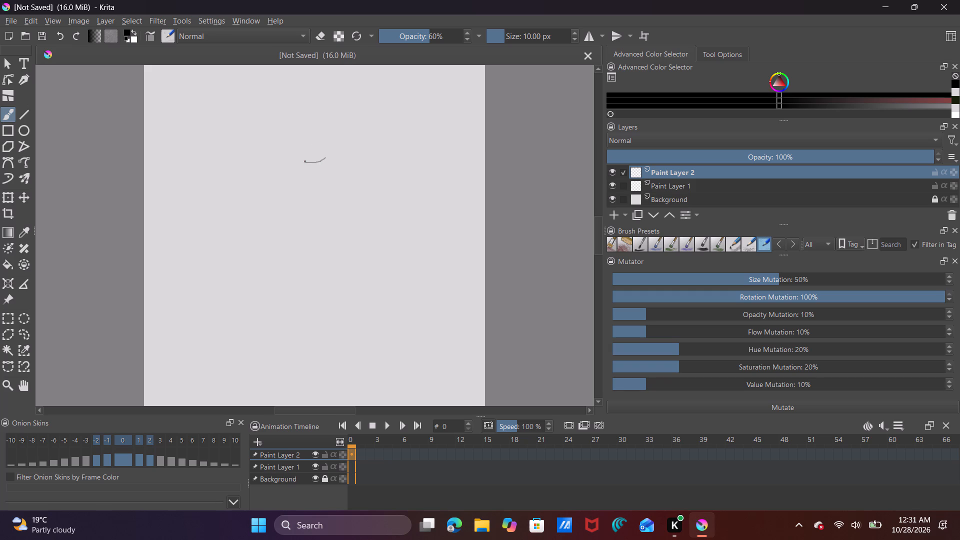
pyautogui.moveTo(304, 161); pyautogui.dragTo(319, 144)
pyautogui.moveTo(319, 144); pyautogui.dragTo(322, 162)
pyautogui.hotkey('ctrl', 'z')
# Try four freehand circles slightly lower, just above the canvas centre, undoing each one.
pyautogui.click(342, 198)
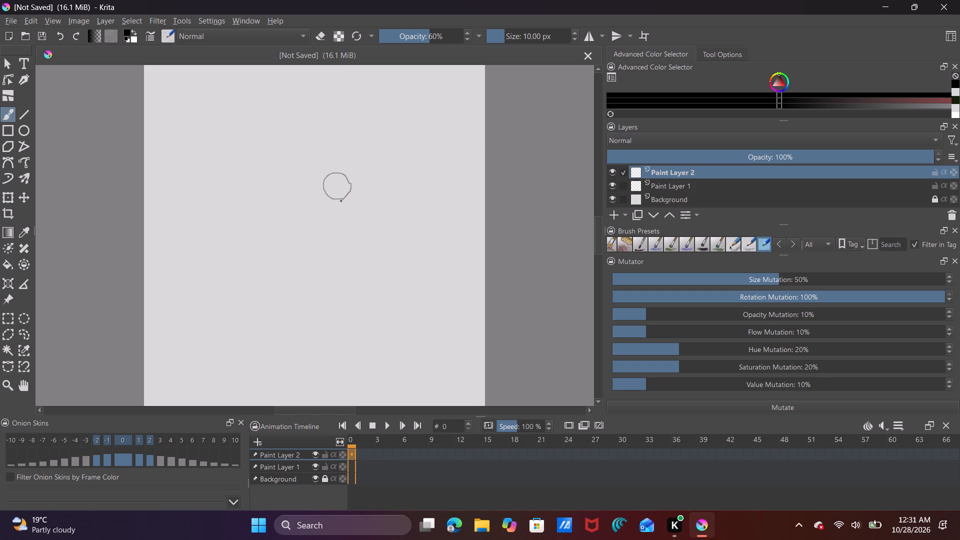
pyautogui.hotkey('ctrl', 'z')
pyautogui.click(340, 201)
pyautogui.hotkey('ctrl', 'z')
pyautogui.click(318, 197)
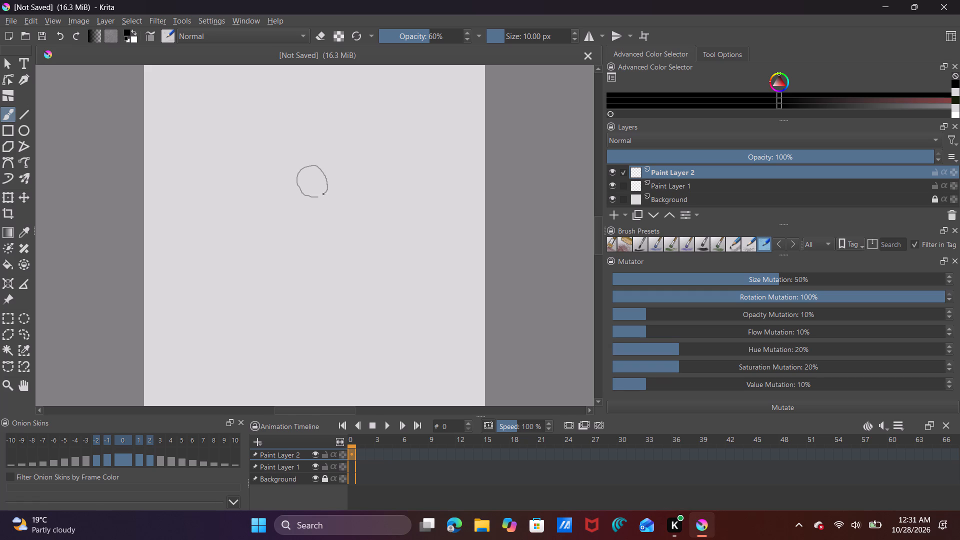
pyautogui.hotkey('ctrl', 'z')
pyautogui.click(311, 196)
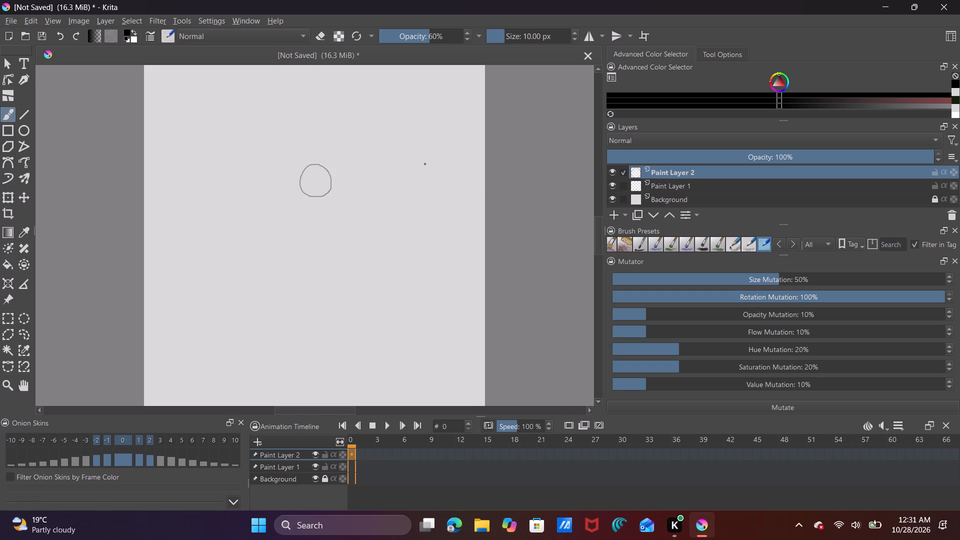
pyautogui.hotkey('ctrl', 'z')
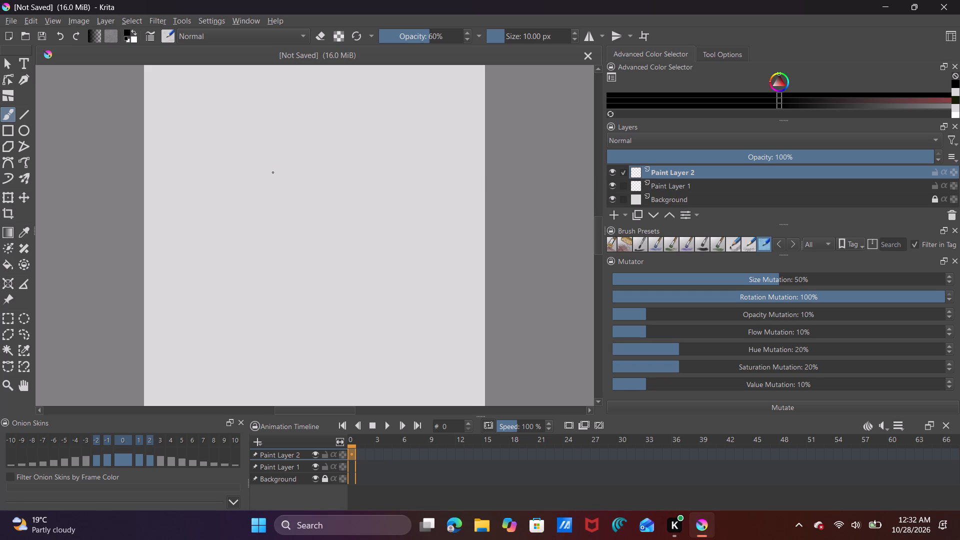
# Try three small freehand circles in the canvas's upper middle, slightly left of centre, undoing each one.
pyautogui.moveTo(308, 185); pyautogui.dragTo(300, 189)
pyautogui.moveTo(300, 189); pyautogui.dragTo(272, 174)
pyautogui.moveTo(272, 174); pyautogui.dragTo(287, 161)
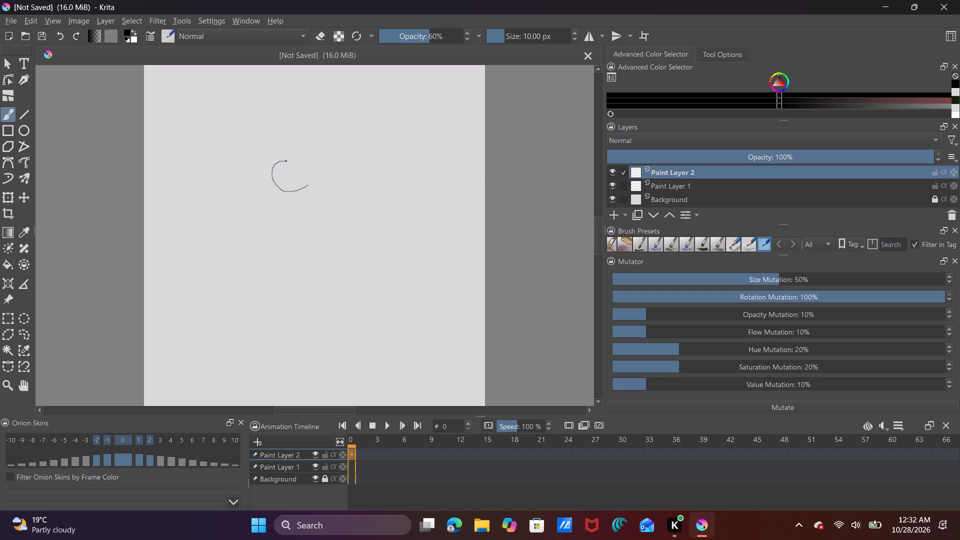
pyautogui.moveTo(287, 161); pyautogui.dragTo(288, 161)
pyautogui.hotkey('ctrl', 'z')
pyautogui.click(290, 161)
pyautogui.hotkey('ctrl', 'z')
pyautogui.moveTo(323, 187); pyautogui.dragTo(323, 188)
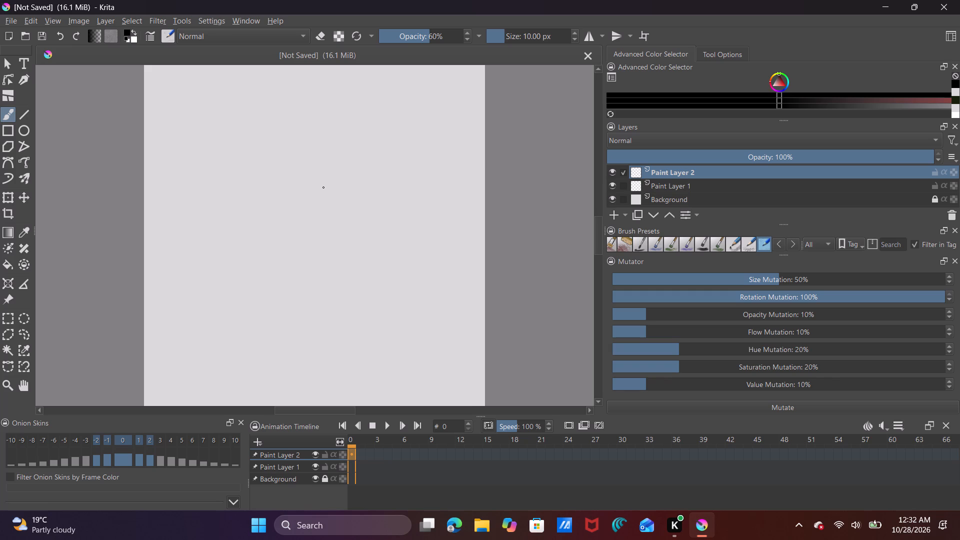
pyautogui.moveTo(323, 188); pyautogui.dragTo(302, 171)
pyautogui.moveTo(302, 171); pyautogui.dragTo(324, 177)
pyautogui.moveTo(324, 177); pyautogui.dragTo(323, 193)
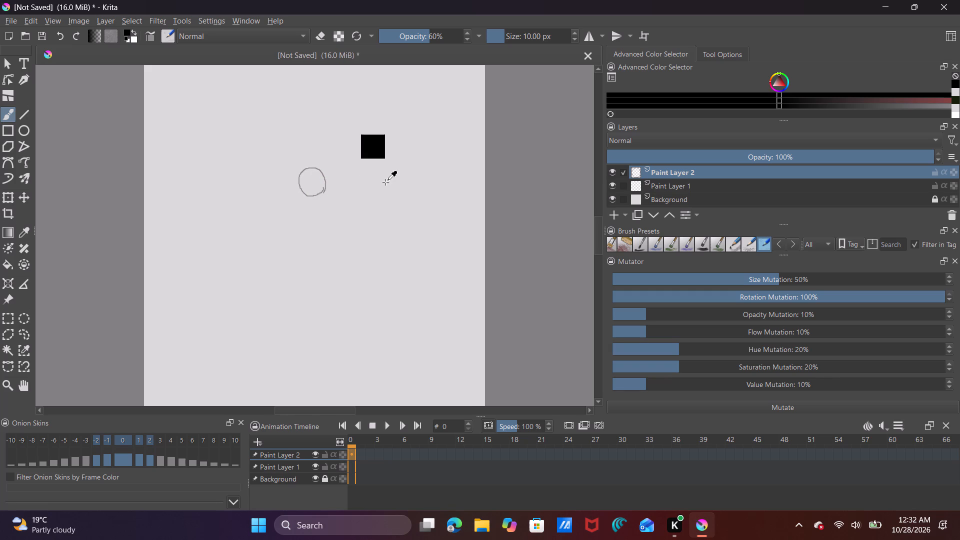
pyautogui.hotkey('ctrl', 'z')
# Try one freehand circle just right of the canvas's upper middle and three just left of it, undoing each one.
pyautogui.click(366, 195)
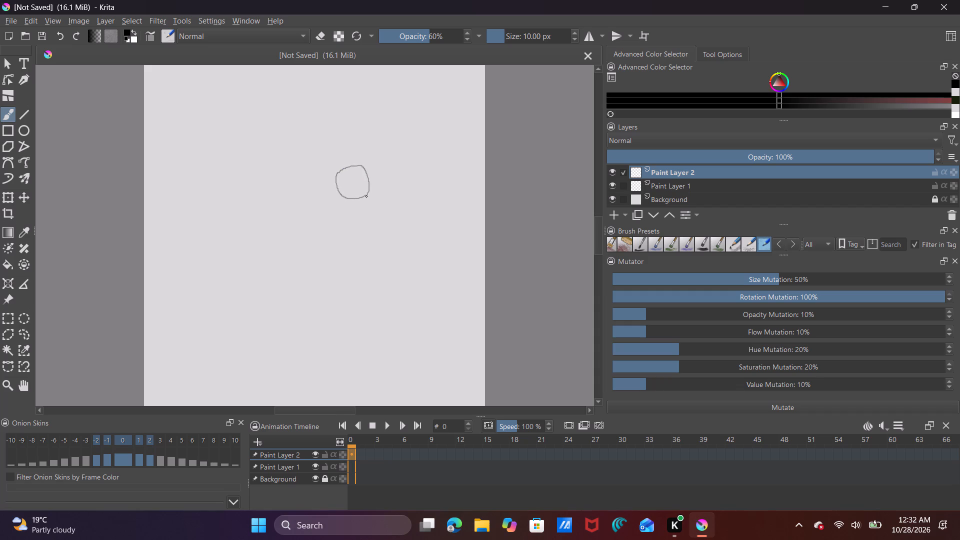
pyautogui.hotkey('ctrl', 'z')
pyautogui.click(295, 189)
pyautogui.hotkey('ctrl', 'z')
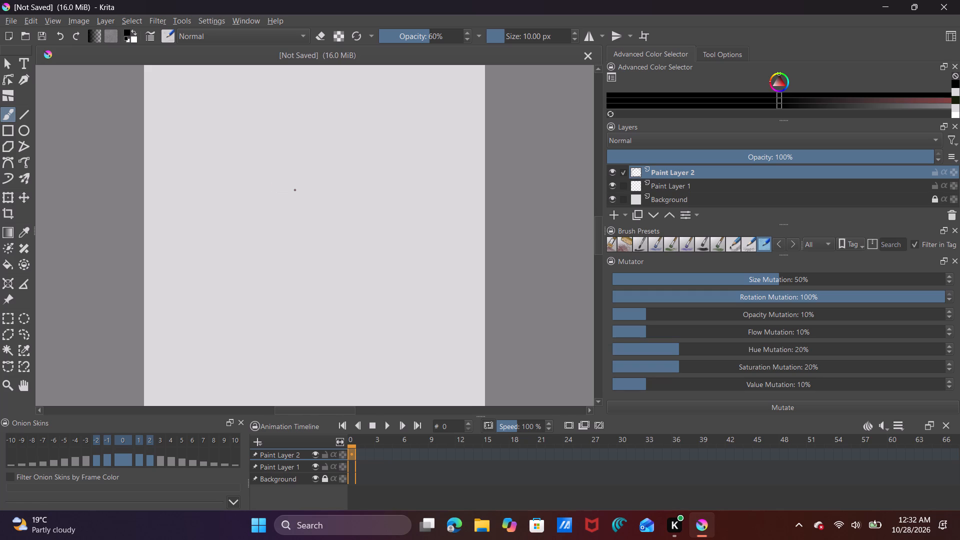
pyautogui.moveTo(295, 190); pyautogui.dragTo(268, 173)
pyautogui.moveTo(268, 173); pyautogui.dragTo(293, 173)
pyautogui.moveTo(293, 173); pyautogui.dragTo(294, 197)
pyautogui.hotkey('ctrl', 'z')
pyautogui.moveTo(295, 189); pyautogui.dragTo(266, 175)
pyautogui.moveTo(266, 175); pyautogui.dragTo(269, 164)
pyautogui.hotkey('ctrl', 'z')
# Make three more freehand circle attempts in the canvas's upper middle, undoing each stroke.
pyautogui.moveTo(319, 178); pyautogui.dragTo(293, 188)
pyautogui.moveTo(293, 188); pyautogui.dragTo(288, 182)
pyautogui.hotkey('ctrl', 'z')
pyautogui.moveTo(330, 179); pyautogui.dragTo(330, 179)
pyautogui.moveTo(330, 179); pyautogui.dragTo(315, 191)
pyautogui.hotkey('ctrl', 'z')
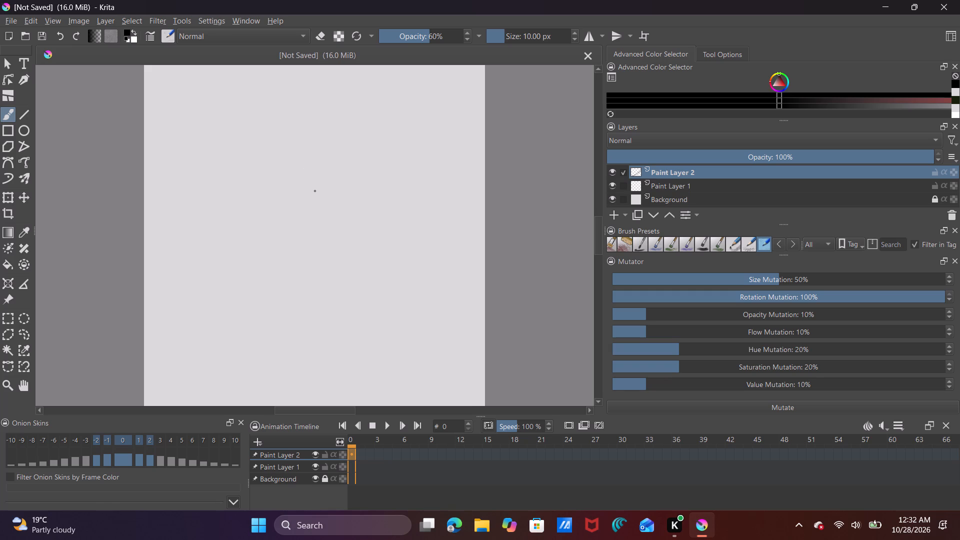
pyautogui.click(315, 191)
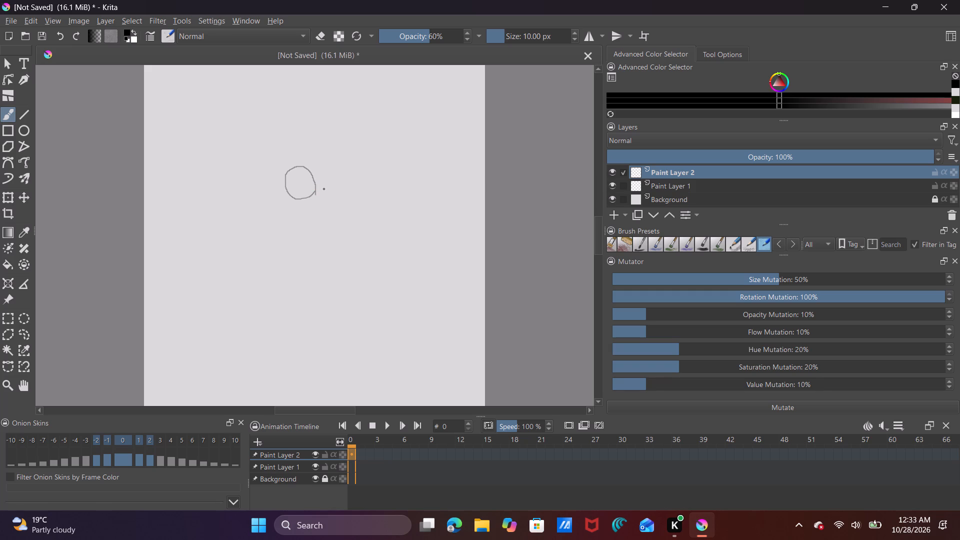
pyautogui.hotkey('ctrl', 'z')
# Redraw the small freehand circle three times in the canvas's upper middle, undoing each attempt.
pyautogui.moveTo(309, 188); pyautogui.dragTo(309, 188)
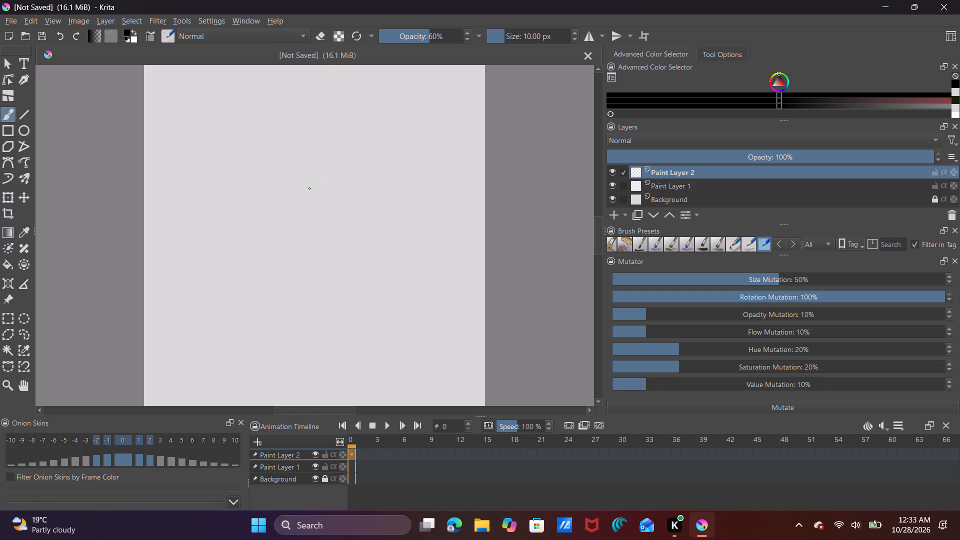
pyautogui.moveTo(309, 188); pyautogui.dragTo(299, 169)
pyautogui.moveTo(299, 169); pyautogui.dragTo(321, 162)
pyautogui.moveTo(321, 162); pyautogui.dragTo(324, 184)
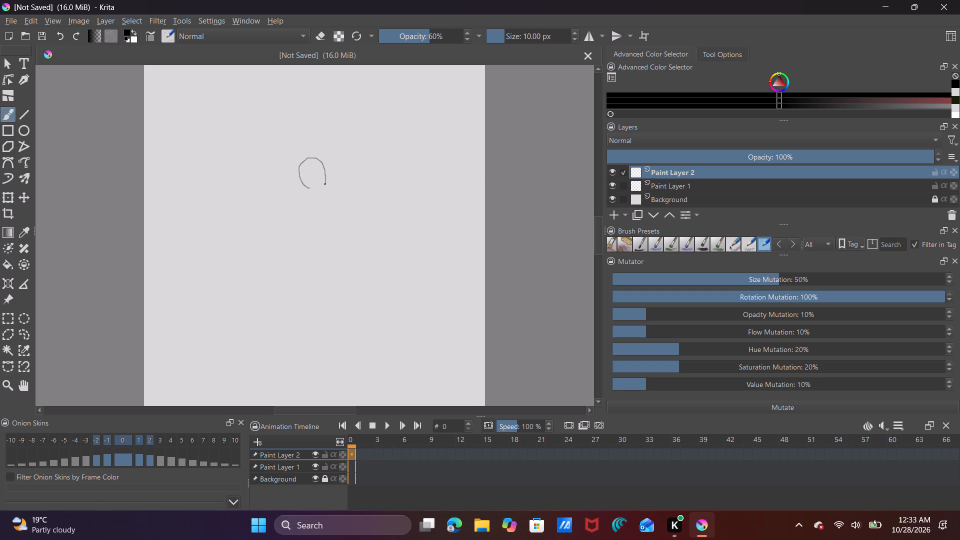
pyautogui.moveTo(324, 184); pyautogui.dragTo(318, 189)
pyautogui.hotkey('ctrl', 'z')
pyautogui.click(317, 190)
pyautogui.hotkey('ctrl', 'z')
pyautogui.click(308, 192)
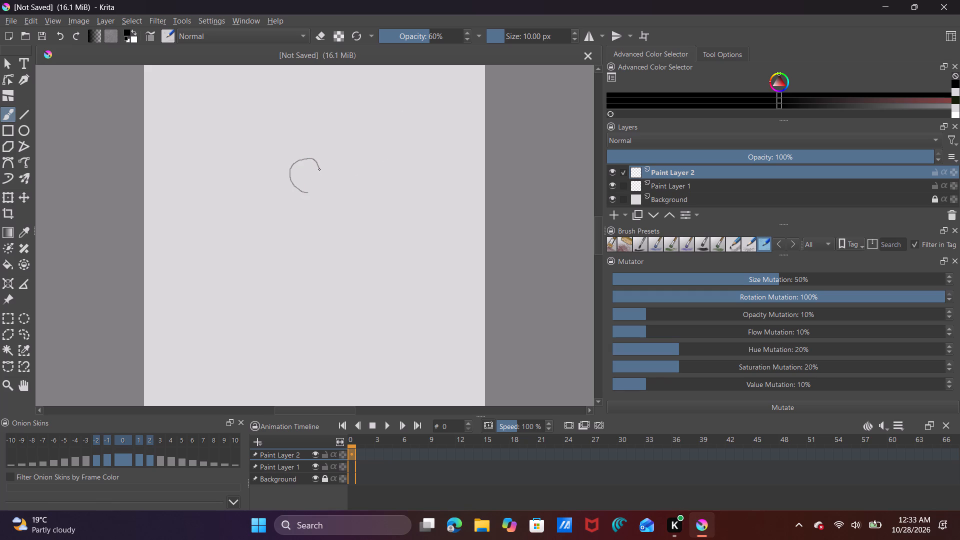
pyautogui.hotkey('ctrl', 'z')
# Draw a small closed freehand circle in the canvas's upper middle, slightly left of centre, on Paint Layer 2.
pyautogui.click(305, 192)
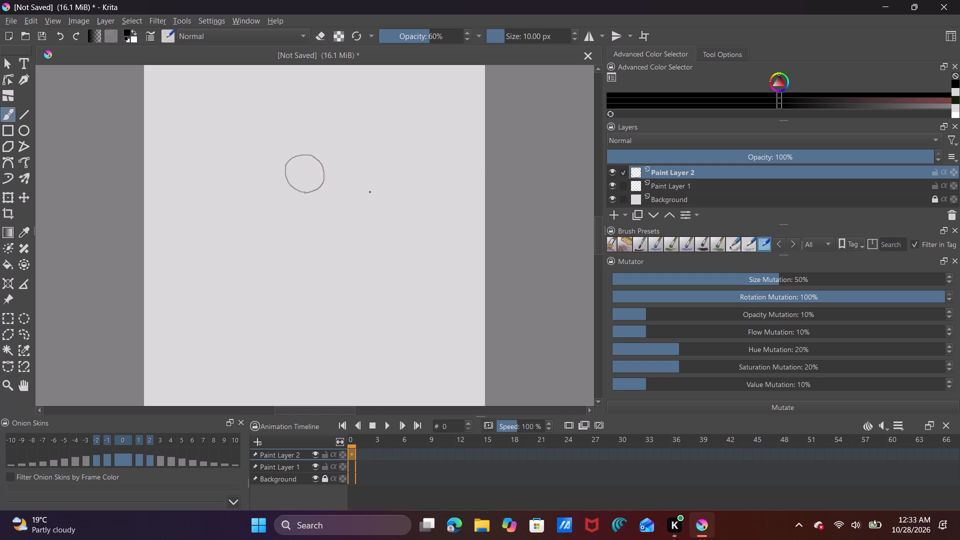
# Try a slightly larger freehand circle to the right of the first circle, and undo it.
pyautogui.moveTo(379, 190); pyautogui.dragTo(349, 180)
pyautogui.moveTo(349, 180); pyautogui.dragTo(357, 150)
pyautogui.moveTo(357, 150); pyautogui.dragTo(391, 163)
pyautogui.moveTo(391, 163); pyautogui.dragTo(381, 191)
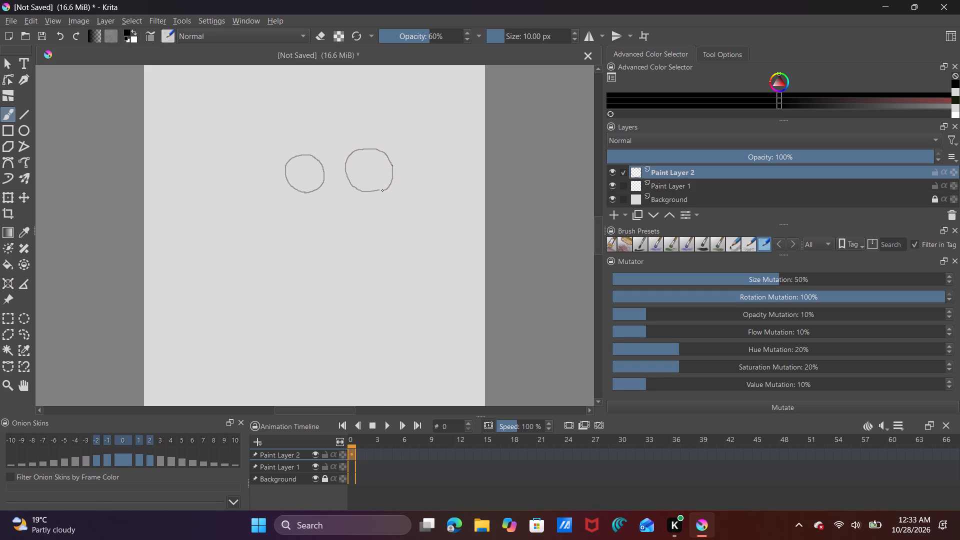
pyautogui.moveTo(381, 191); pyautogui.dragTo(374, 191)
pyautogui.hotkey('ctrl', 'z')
# Draw a second freehand circle to the right of the first, level with it and about the same size.
pyautogui.click(378, 189)
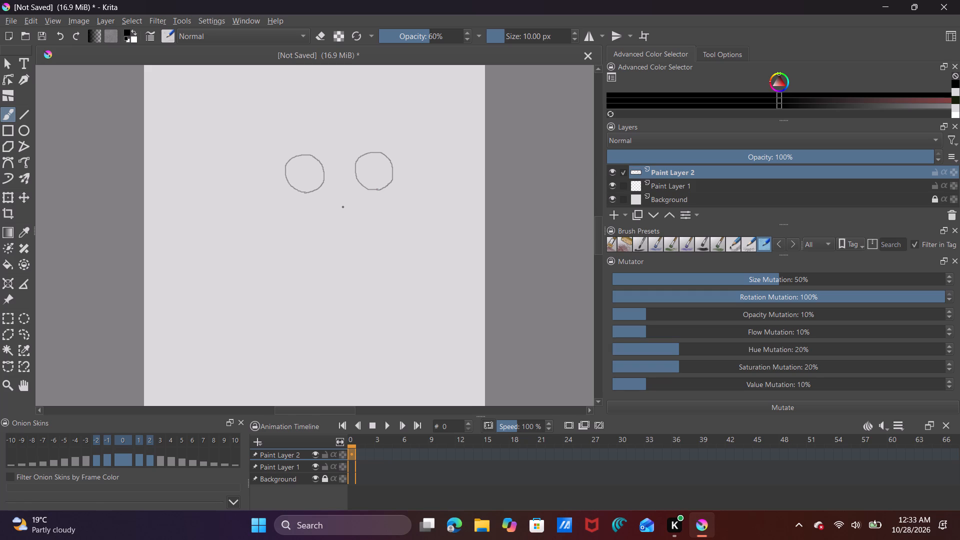
# Draw a third freehand circle of similar size above and between the two existing circles.
pyautogui.click(335, 137)
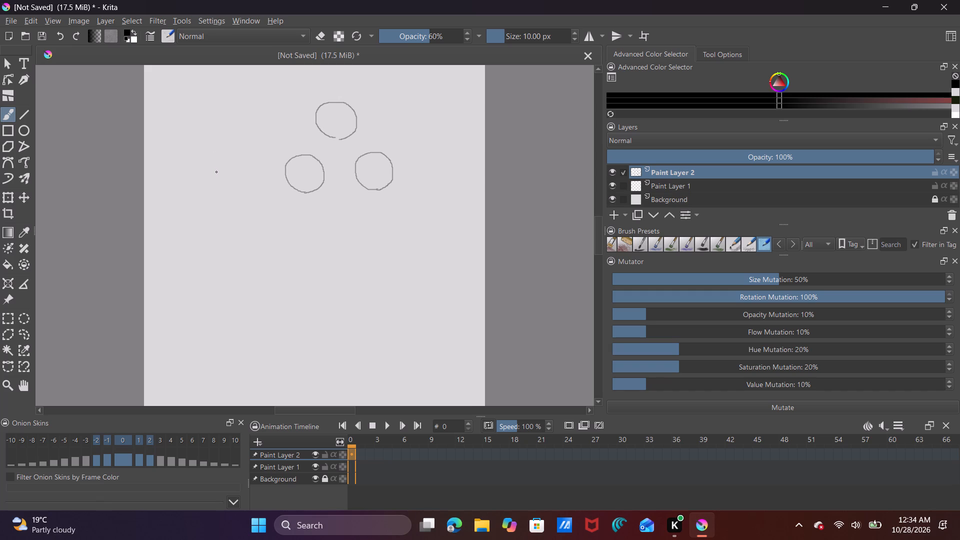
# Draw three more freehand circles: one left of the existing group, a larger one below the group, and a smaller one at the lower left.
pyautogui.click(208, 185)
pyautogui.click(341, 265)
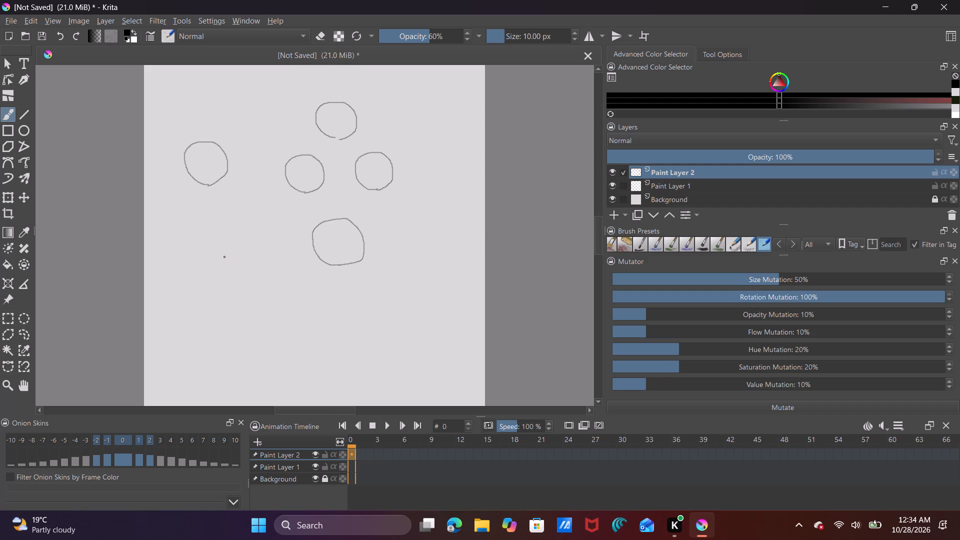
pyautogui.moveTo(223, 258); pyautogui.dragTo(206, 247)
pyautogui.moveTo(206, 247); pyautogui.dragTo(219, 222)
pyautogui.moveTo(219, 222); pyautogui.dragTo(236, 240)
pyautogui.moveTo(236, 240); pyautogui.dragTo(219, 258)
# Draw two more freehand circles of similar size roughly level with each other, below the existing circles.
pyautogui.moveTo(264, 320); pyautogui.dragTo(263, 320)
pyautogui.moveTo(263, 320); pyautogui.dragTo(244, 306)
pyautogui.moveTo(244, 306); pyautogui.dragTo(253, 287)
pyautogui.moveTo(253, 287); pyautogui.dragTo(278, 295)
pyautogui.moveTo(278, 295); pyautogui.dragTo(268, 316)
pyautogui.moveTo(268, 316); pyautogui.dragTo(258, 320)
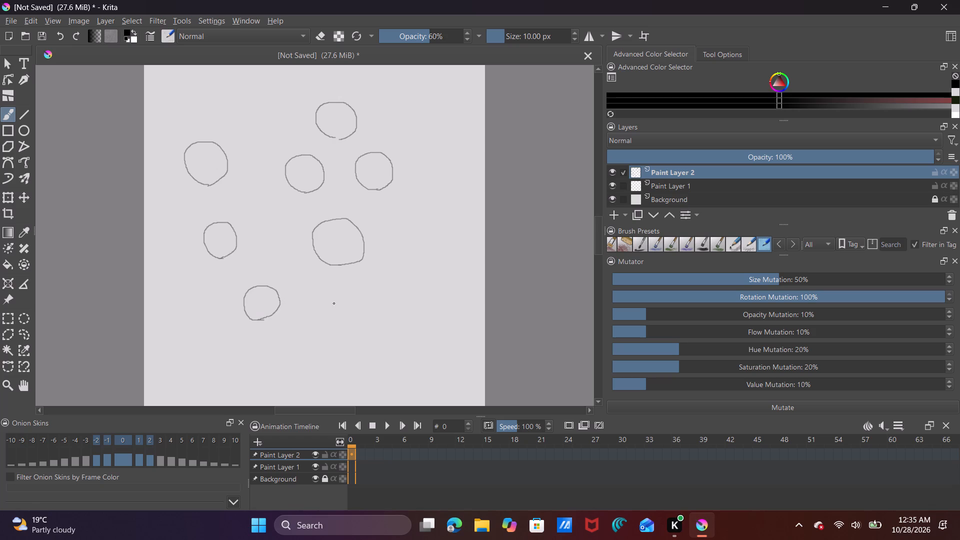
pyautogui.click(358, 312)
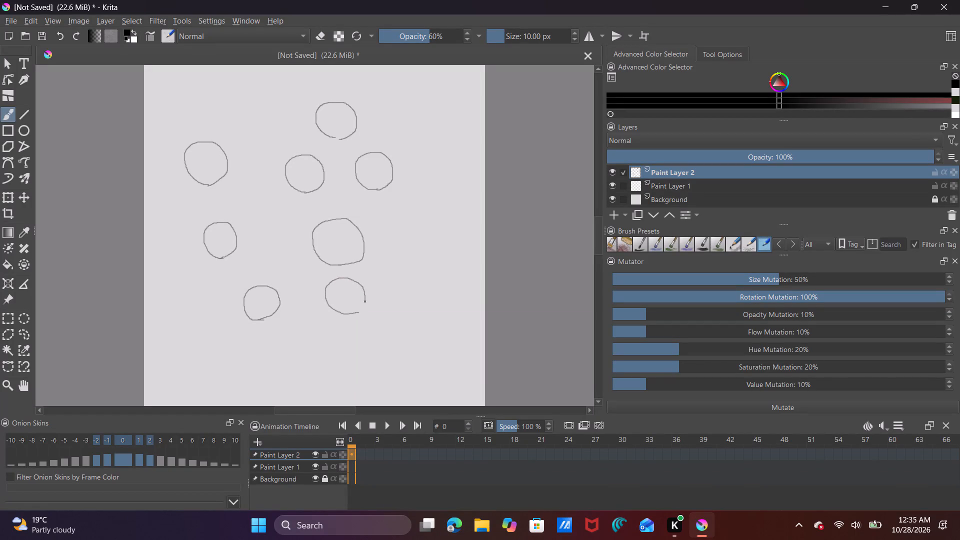
# Undo all the freehand circles until Paint Layer 2 is empty.
pyautogui.hotkey('ctrl', 'z')
pyautogui.hotkey('ctrl', 'z')
pyautogui.hotkey('ctrl', 'z')
pyautogui.hotkey('ctrl', 'z')
pyautogui.hotkey('ctrl', 'z')
pyautogui.hotkey('ctrl', 'z')
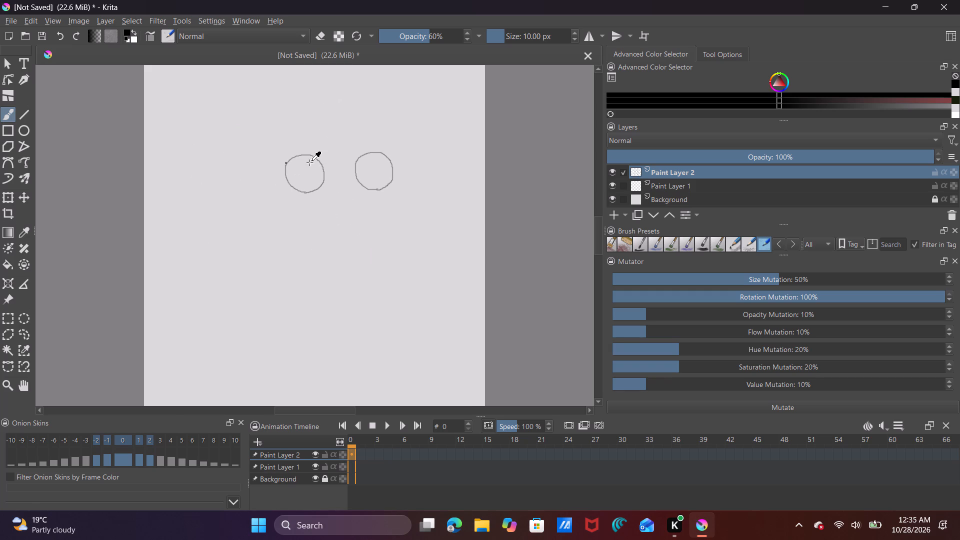
pyautogui.hotkey('ctrl', 'z')
pyautogui.hotkey('ctrl', 'z')
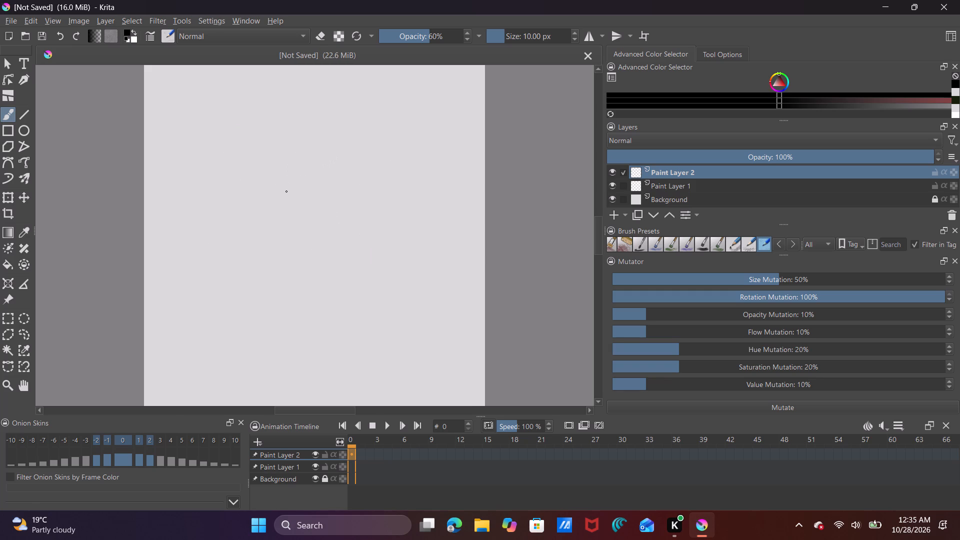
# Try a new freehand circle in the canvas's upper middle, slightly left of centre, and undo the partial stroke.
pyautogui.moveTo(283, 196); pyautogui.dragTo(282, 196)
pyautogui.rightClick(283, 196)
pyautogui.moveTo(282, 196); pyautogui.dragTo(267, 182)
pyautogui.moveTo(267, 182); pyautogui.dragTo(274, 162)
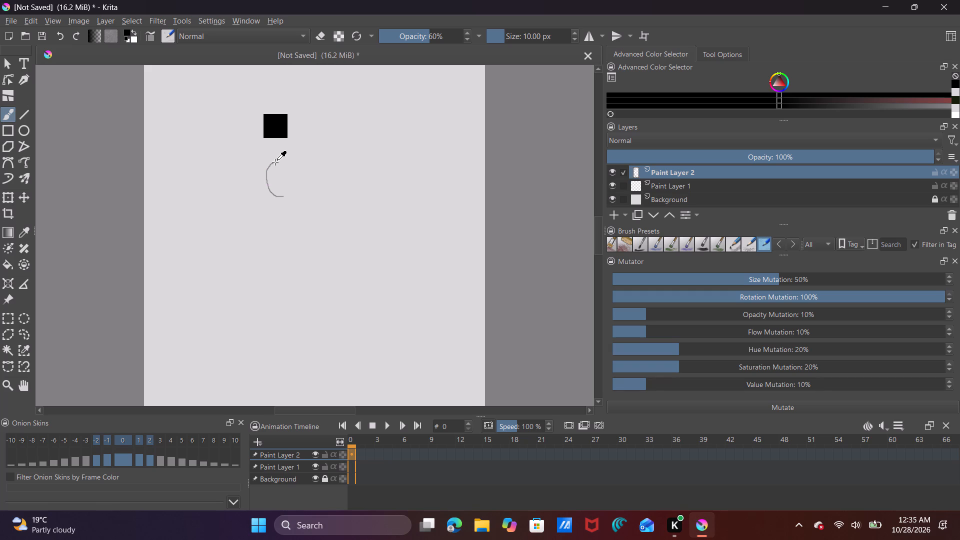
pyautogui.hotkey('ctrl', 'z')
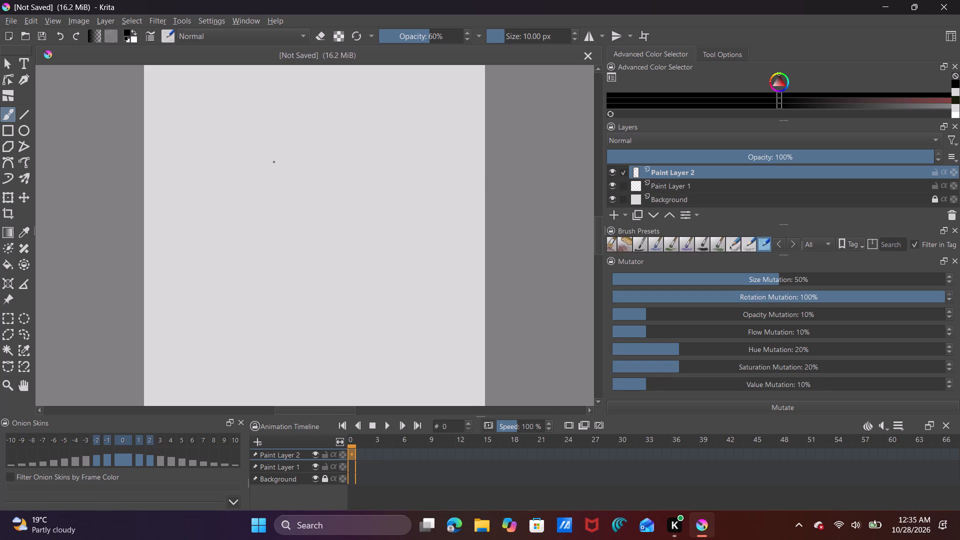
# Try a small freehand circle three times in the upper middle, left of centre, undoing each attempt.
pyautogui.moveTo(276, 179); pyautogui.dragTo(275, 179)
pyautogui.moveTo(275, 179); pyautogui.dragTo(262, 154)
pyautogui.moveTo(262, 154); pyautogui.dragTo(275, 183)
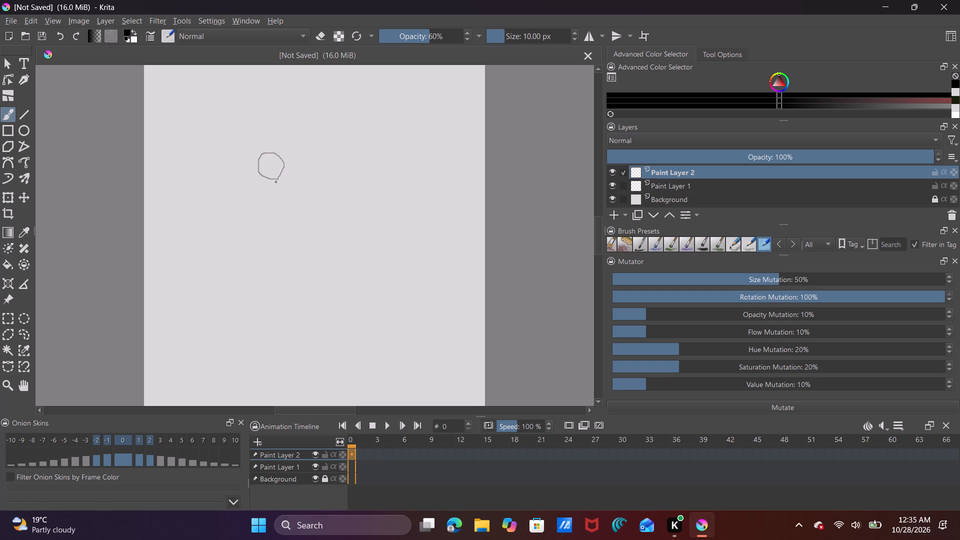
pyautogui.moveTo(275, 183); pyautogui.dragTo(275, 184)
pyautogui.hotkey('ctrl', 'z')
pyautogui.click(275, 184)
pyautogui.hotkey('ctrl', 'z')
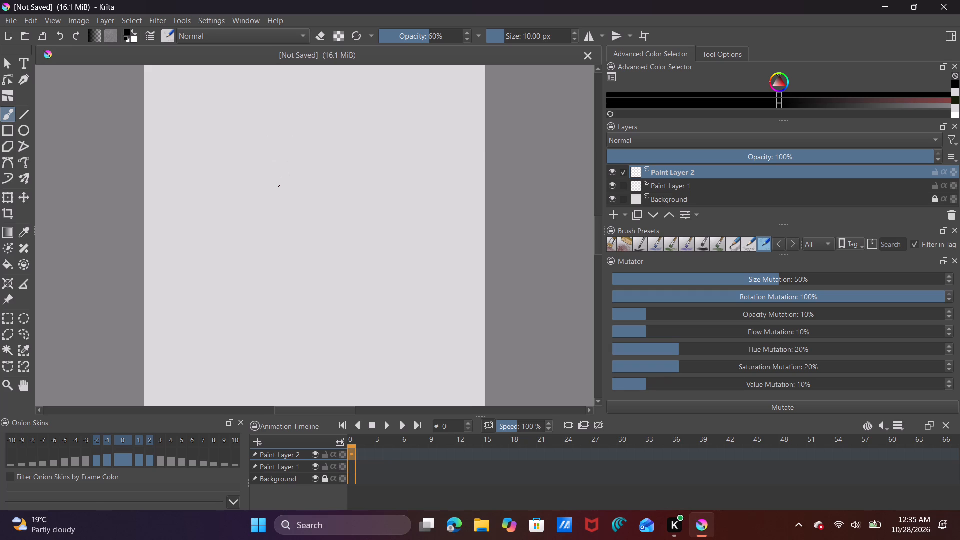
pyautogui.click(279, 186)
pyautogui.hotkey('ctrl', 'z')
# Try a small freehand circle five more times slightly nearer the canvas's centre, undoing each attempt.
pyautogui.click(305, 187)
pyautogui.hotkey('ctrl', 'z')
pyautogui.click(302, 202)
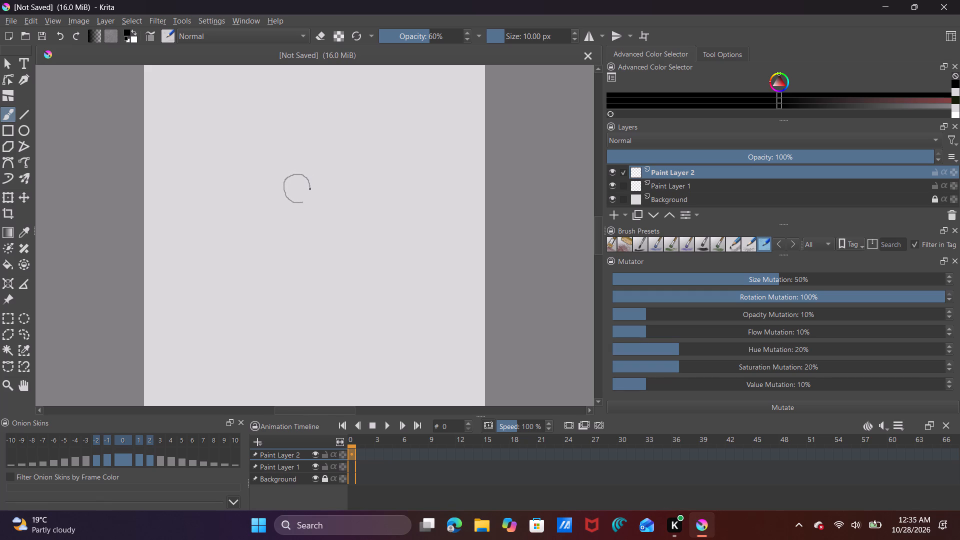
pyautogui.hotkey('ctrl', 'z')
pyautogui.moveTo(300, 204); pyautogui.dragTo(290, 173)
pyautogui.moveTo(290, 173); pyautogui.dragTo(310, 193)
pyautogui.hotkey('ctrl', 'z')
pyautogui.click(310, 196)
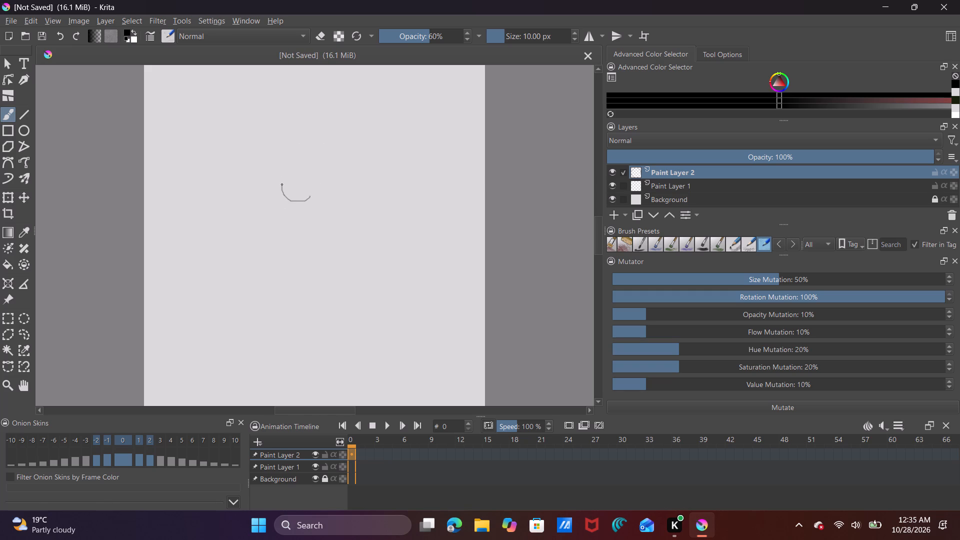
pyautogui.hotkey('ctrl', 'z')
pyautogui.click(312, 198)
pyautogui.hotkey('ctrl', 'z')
# Draw a small closed freehand circle slightly above and left of the canvas's centre on Paint Layer 2.
pyautogui.click(293, 215)
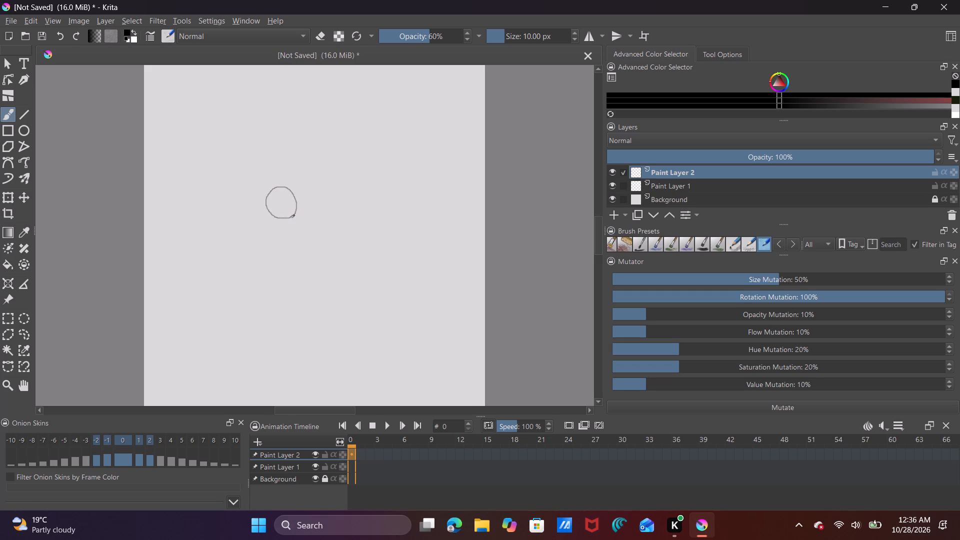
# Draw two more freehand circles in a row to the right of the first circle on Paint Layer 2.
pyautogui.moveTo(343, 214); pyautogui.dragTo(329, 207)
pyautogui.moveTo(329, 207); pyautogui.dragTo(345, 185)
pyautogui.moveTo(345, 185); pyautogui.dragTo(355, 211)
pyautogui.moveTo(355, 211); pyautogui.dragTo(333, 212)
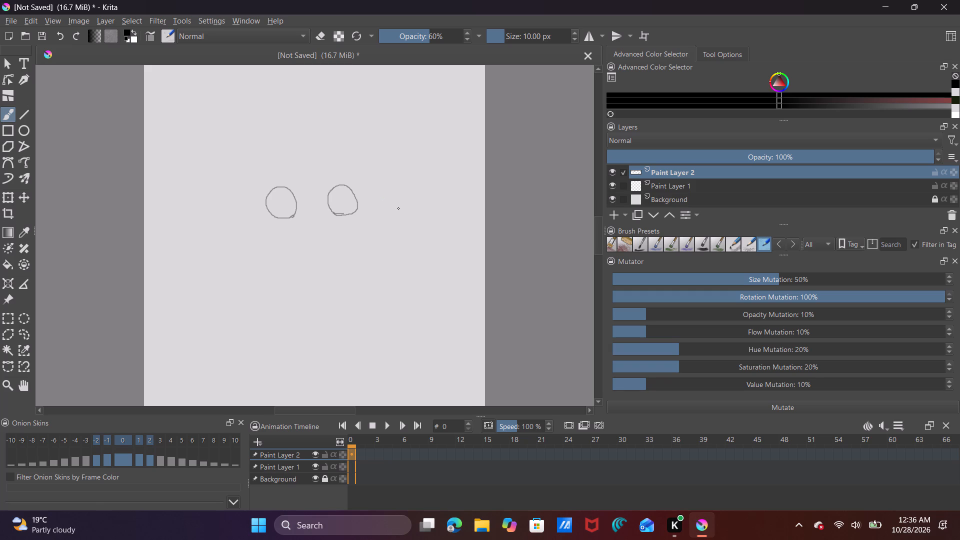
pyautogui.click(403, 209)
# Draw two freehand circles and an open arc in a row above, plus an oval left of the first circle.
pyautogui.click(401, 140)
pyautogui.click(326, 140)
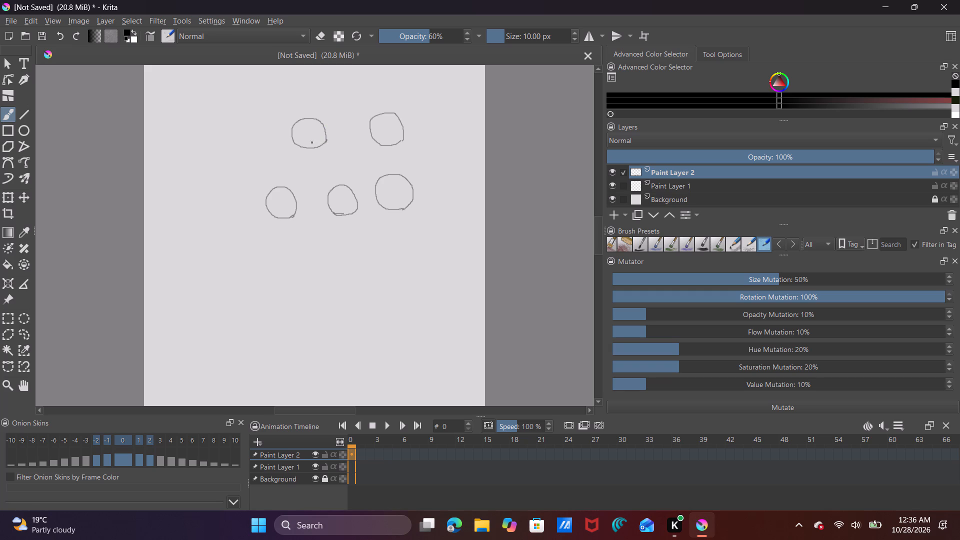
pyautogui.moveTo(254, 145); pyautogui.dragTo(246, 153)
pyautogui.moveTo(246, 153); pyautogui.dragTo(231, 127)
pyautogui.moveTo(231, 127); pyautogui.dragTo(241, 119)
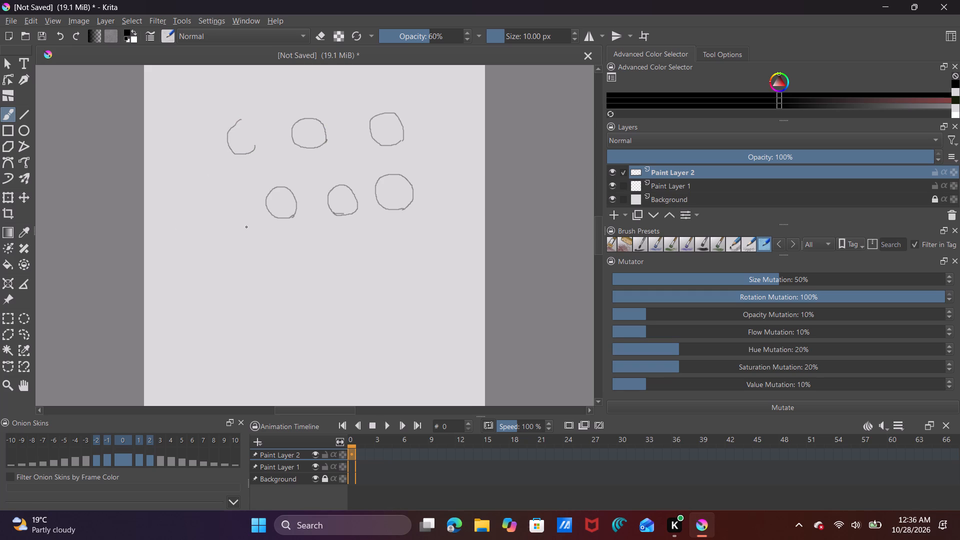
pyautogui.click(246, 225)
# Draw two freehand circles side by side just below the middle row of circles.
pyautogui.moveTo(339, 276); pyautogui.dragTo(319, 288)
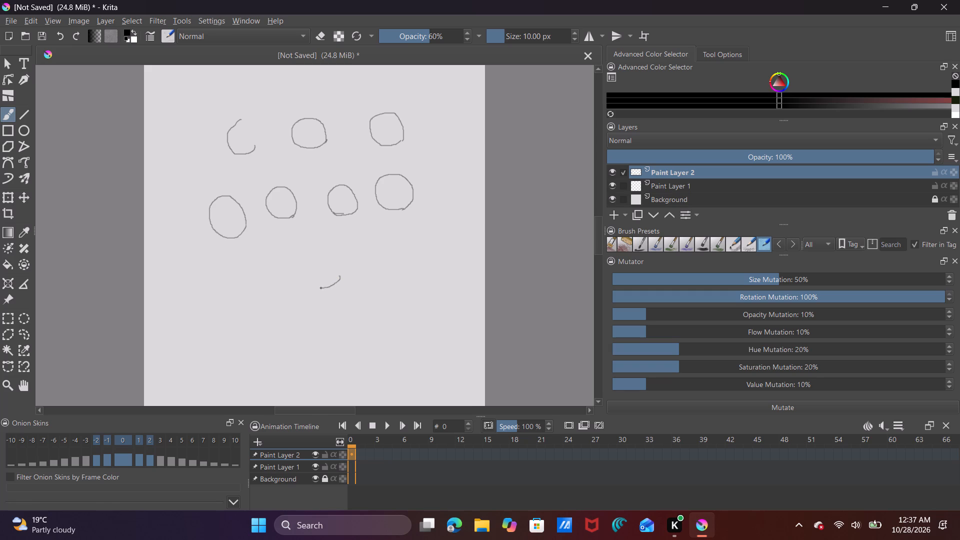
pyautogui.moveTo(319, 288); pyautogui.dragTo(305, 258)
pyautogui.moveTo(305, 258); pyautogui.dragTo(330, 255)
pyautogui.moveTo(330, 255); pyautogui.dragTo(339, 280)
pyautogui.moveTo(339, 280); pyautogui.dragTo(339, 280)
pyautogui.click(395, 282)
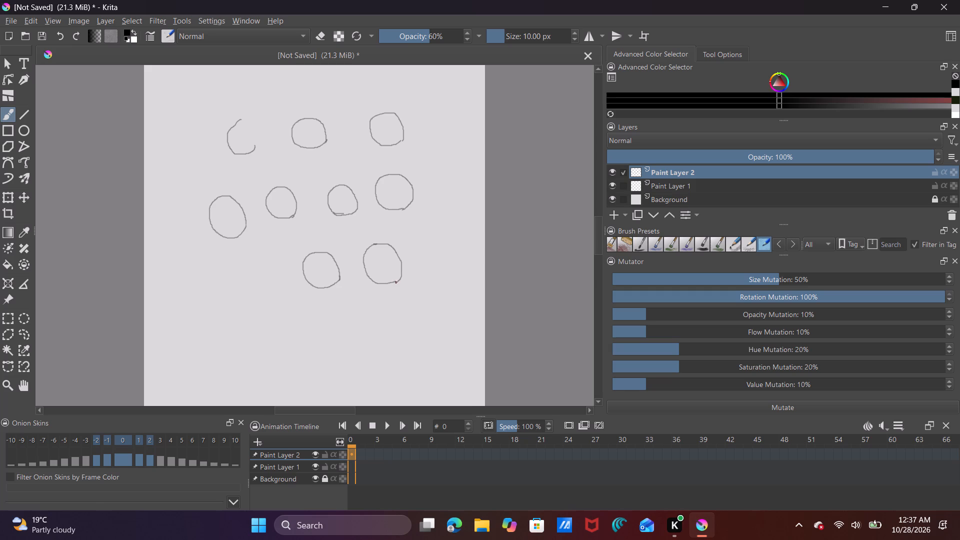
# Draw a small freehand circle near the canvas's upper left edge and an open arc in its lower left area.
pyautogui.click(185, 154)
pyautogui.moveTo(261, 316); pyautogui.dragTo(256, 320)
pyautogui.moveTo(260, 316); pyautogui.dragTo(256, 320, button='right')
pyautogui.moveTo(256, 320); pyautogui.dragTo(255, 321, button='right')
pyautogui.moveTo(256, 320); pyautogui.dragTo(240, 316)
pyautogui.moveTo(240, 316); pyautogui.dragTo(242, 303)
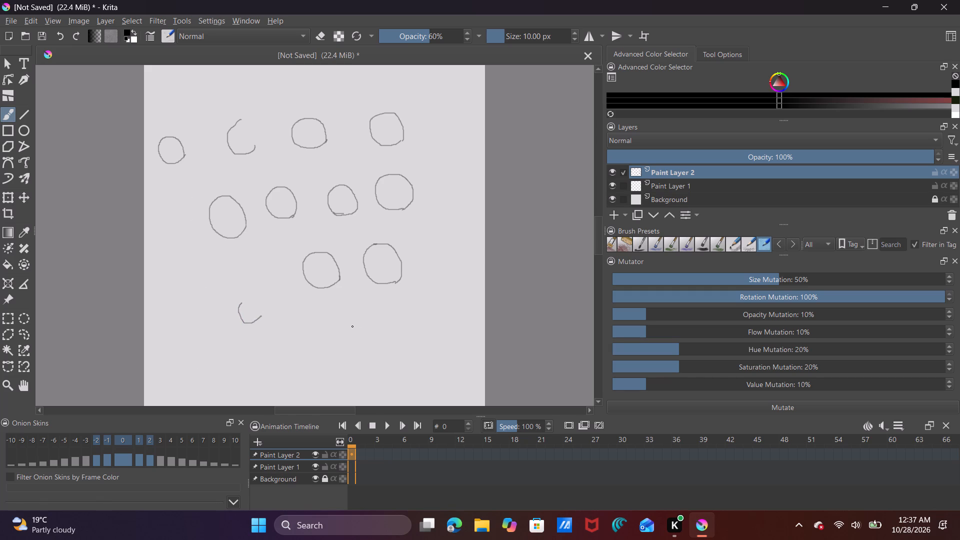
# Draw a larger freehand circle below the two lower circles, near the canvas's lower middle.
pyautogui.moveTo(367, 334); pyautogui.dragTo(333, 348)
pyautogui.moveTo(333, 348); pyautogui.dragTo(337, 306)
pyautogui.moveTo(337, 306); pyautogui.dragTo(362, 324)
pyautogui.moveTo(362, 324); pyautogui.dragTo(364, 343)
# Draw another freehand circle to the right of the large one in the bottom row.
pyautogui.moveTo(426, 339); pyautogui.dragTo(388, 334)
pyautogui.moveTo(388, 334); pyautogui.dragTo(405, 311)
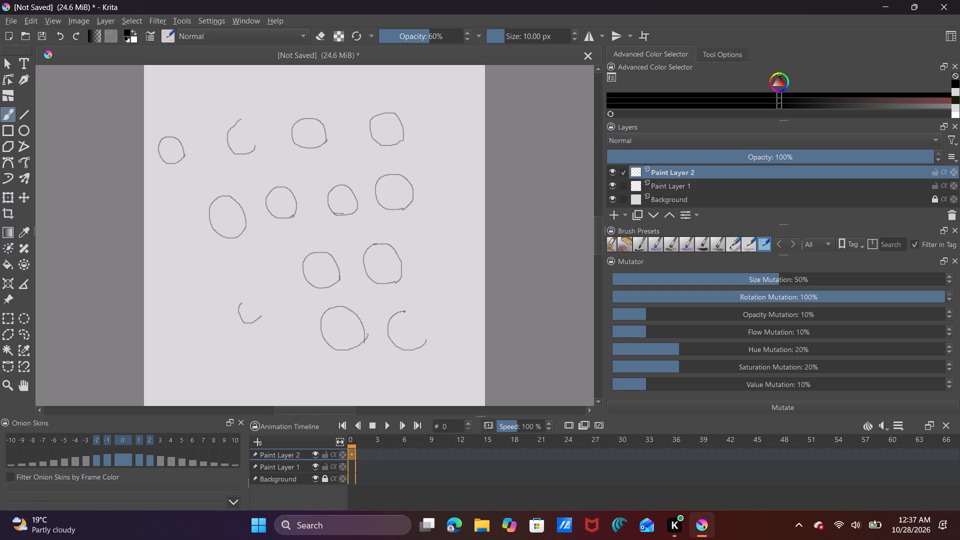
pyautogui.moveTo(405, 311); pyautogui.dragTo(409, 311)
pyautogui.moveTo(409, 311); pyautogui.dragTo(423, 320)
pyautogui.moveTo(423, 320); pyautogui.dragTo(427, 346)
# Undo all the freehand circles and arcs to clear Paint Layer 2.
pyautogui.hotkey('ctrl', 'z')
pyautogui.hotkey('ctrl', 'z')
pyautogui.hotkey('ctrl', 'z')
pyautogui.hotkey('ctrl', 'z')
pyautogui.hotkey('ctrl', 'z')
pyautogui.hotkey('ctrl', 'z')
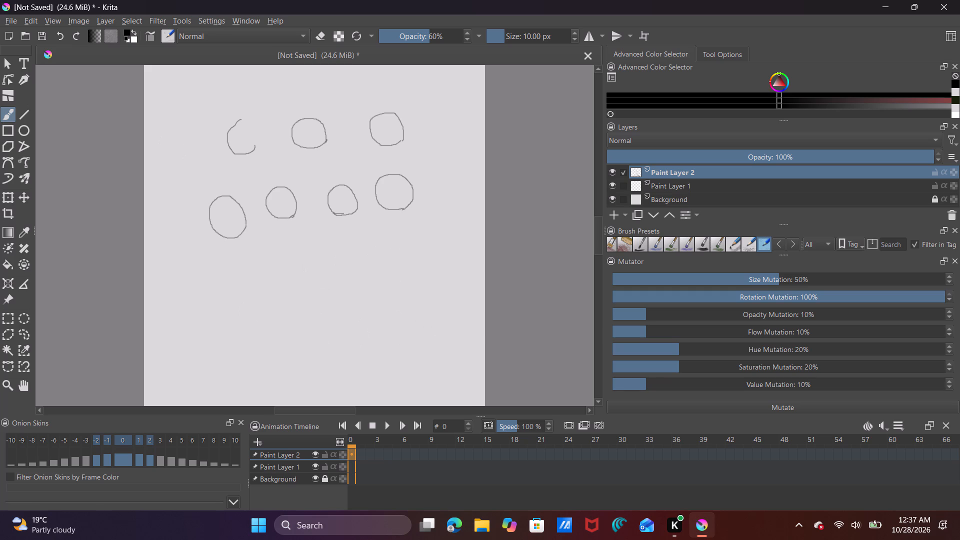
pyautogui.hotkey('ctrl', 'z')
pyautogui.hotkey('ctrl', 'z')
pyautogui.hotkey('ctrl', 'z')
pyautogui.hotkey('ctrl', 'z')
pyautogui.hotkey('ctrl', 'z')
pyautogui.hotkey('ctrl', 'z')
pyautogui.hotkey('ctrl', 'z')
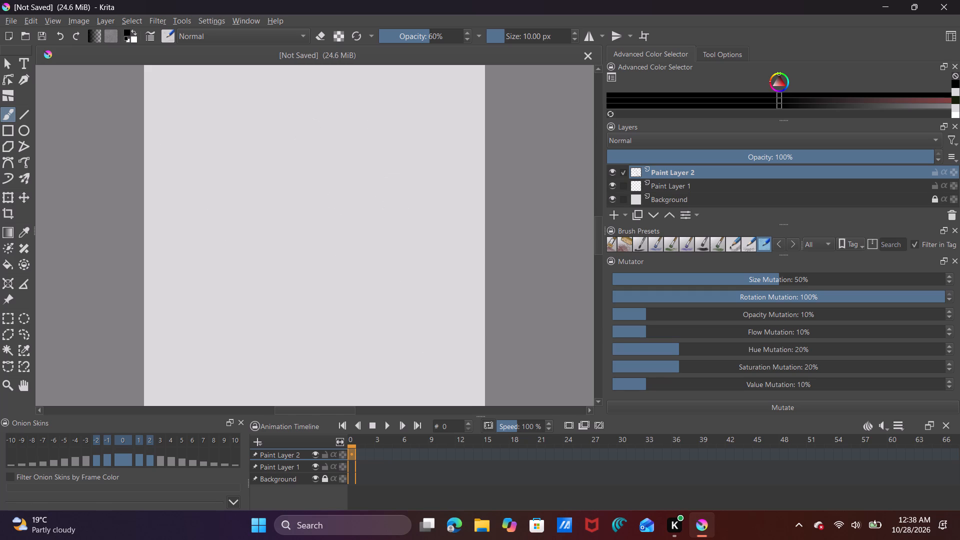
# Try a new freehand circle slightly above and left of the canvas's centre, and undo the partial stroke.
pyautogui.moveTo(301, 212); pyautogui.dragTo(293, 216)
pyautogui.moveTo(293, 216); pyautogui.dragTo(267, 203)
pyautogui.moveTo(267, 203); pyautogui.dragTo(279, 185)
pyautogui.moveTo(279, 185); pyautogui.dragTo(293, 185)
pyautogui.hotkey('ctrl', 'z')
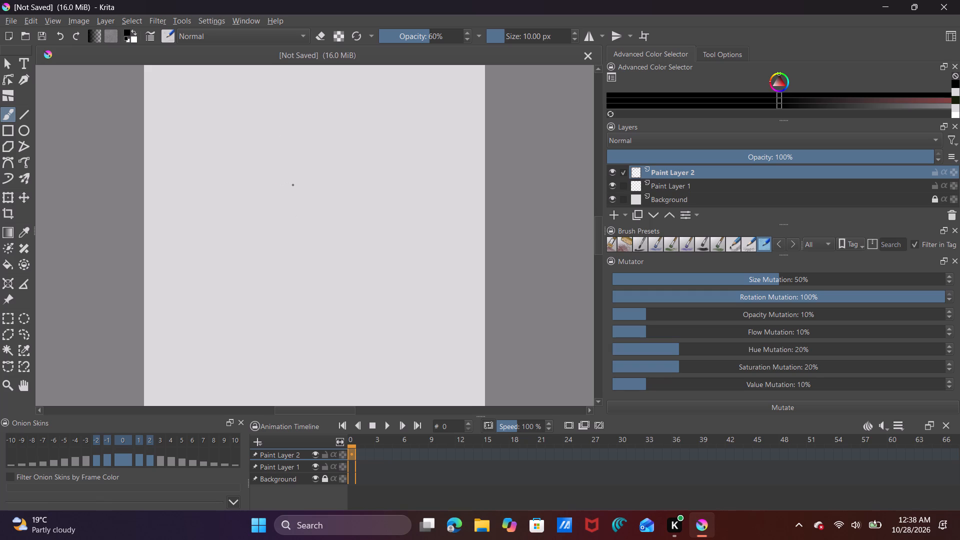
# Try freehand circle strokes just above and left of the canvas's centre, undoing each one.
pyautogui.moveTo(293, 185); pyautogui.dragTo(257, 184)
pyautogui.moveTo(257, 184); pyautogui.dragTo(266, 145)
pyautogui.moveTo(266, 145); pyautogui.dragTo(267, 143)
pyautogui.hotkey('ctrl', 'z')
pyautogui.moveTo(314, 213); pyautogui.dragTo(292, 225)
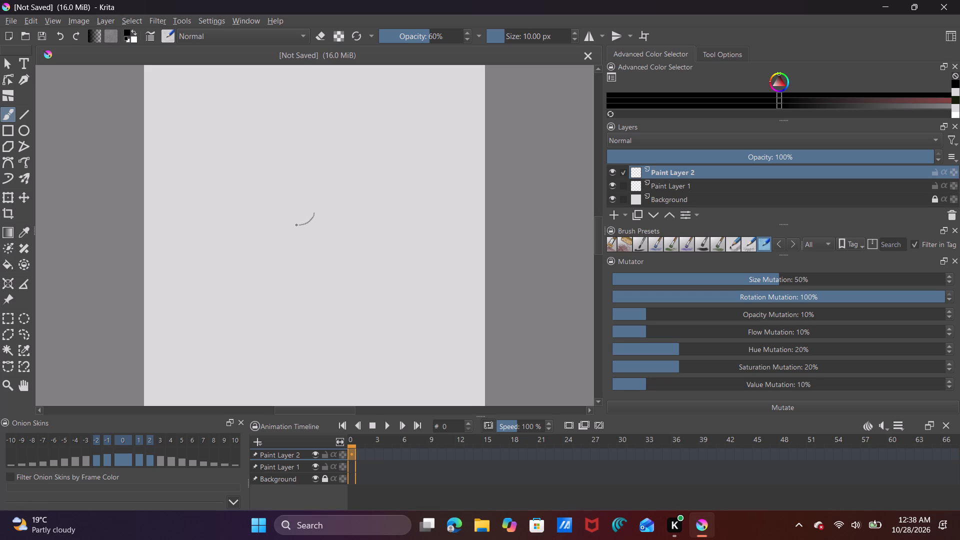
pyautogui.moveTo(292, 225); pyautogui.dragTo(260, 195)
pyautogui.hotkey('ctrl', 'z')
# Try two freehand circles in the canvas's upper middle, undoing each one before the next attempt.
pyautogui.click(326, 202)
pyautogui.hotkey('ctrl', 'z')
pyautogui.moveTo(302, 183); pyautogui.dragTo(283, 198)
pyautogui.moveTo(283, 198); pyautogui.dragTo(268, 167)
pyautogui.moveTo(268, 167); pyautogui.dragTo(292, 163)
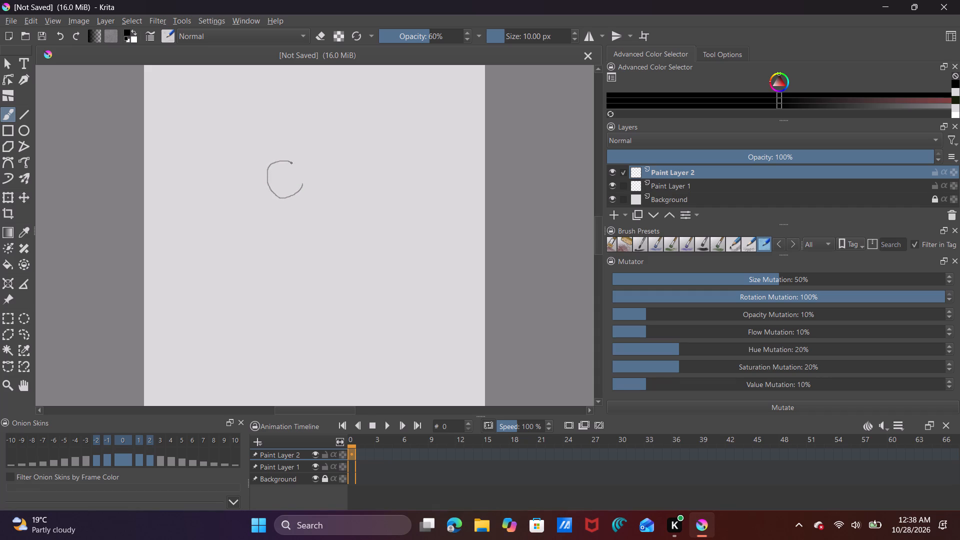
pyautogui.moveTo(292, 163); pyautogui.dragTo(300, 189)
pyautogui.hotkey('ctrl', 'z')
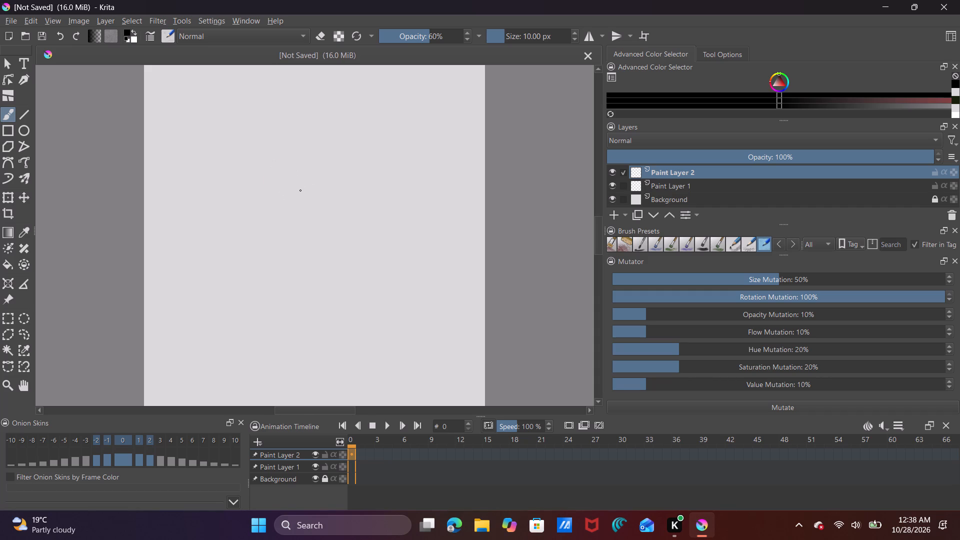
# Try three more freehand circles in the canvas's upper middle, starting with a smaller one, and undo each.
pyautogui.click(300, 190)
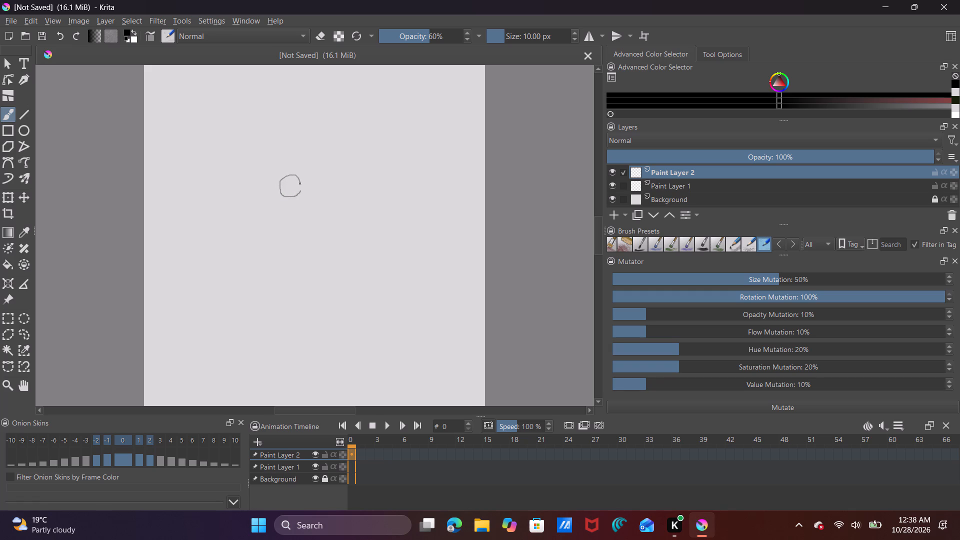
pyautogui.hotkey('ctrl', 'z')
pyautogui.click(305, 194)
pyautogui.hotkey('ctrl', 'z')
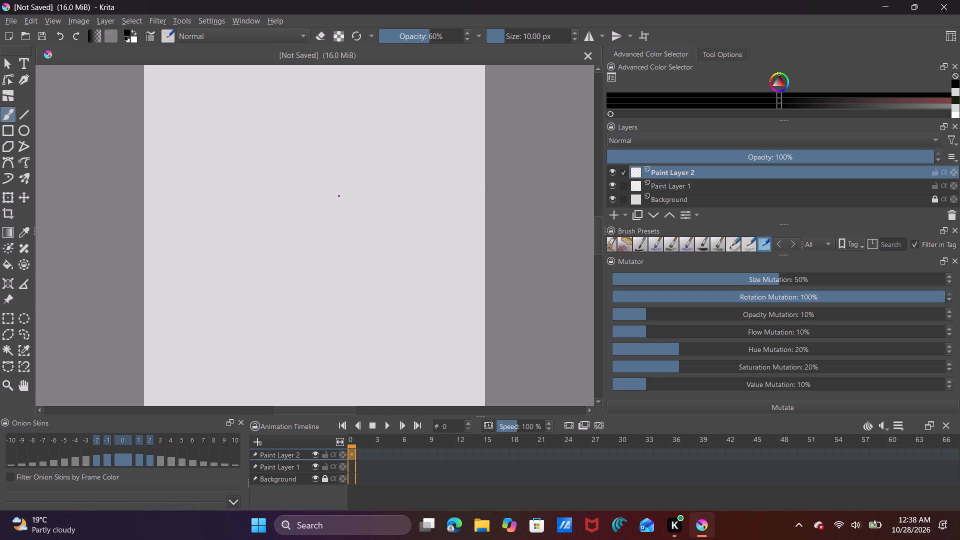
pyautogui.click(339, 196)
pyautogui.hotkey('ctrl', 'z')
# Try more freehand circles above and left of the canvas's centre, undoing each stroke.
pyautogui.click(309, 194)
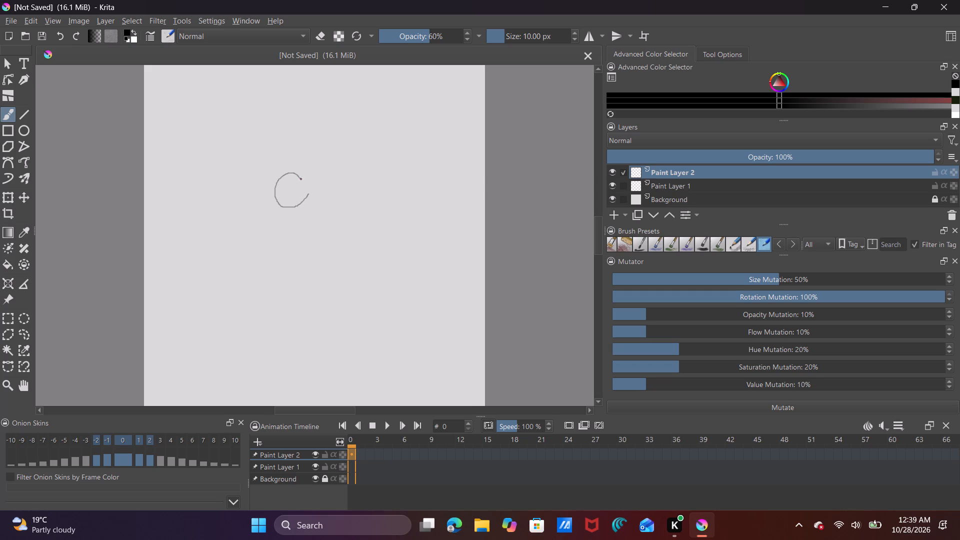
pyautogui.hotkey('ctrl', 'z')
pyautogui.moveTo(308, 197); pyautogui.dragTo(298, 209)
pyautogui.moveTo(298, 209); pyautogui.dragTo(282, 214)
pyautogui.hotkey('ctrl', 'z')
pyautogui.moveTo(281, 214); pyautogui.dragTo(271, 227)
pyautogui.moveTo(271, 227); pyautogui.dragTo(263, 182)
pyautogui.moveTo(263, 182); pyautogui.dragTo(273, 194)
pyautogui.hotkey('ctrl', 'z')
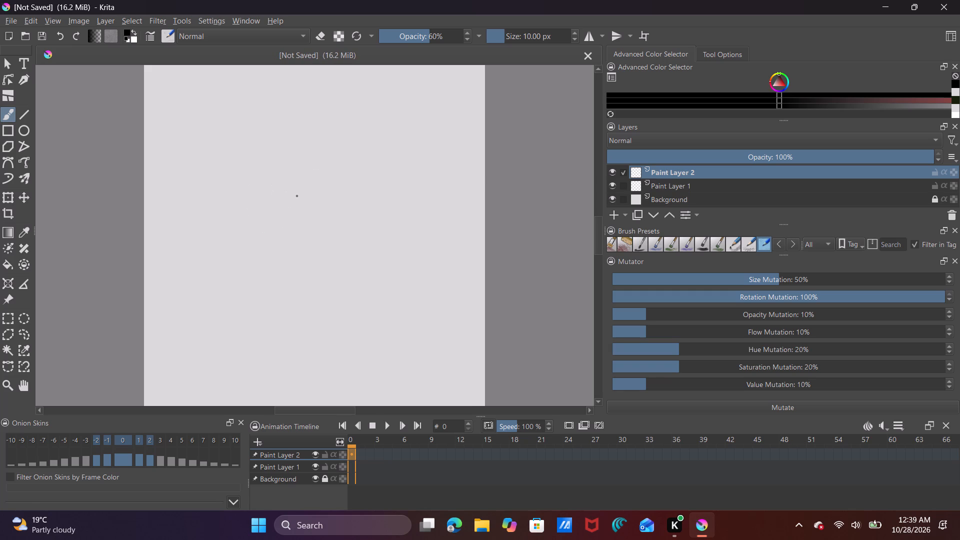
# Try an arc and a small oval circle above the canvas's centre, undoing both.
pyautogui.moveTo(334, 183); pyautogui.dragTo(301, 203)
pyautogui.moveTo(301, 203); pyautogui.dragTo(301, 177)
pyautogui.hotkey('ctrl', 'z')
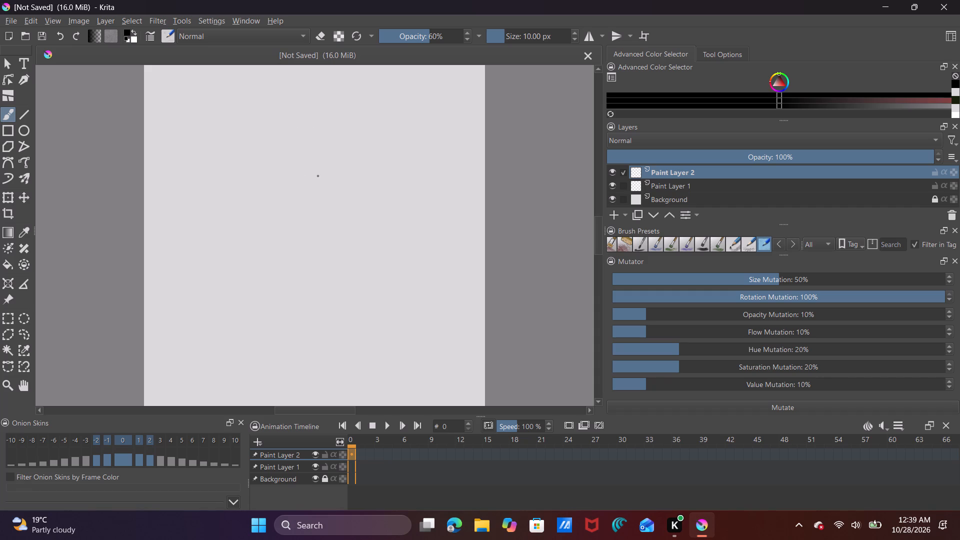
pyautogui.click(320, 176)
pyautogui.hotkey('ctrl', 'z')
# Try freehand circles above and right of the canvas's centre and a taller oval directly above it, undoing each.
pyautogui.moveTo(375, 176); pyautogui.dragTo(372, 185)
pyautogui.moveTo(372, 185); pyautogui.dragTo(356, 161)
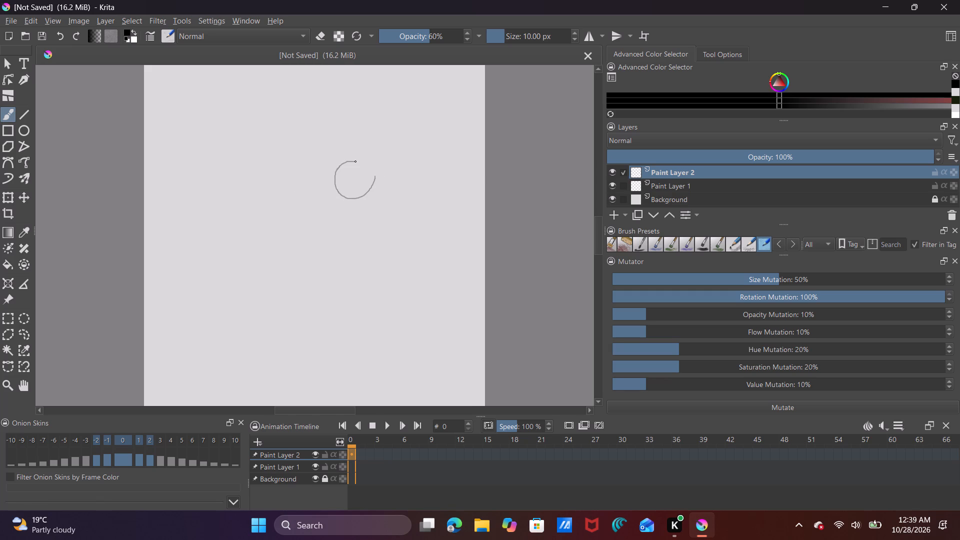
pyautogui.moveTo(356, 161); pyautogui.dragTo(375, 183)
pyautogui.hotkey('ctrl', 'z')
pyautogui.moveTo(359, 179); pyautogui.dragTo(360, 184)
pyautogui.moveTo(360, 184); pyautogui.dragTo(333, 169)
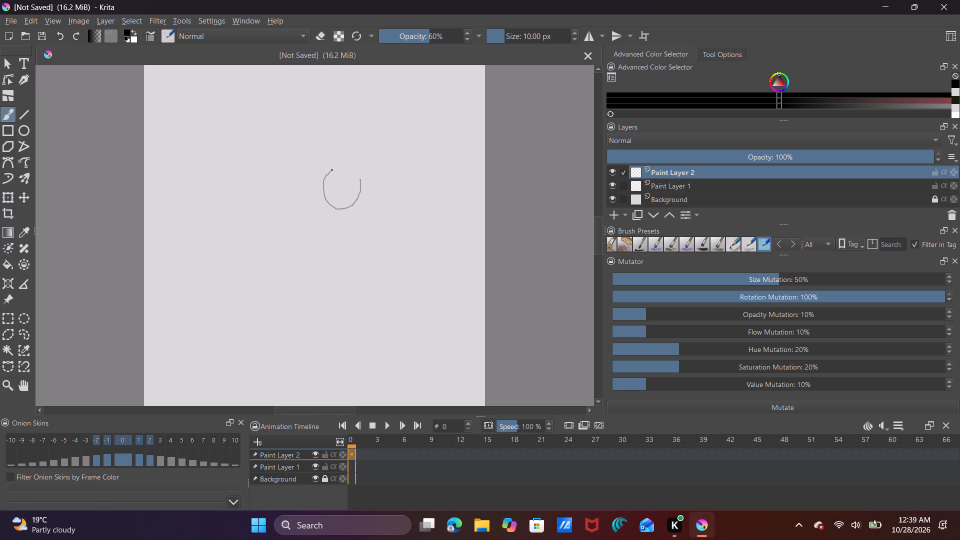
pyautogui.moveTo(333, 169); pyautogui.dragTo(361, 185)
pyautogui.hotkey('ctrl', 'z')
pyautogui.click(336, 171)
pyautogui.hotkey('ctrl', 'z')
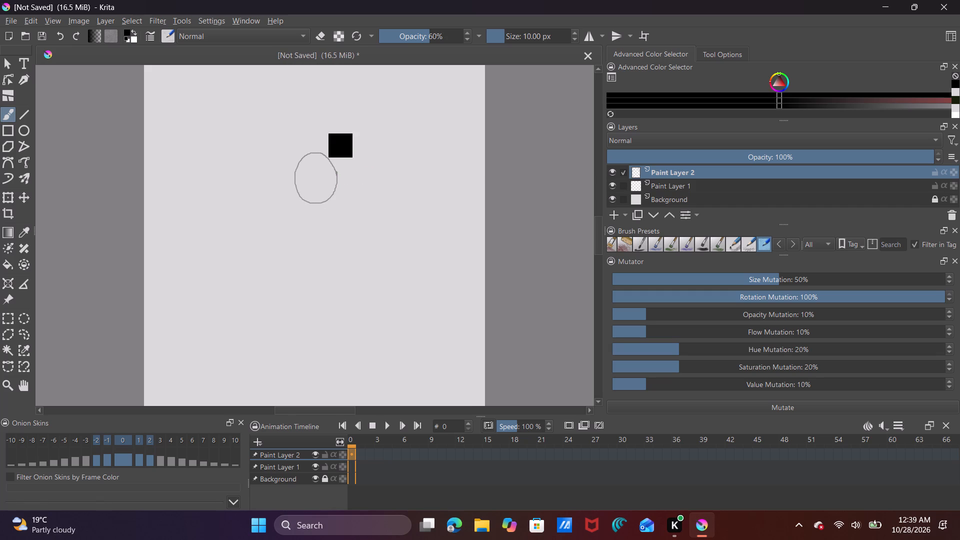
# Draw a closed freehand circle on Paint Layer 2, above and slightly left of the canvas's centre.
pyautogui.moveTo(309, 187); pyautogui.dragTo(277, 210)
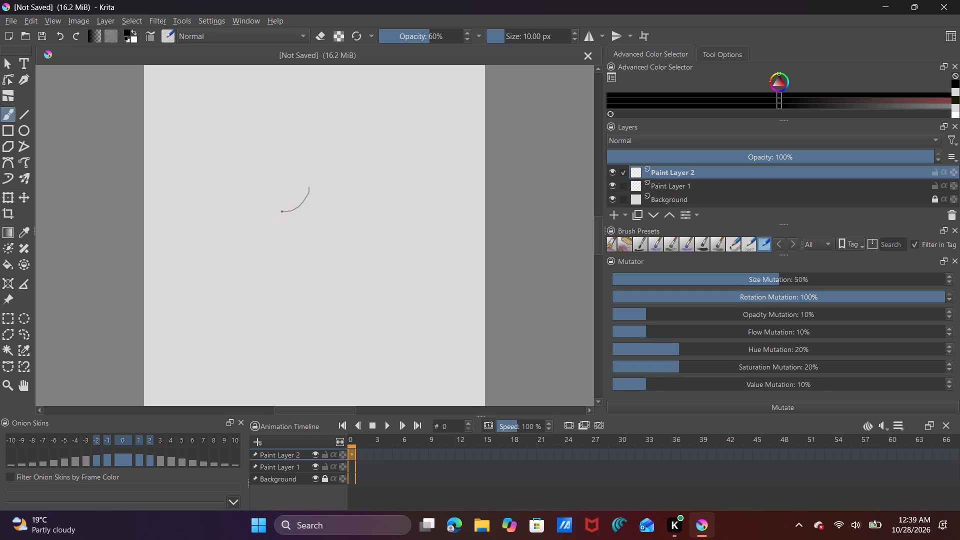
pyautogui.moveTo(277, 210); pyautogui.dragTo(304, 173)
pyautogui.moveTo(304, 173); pyautogui.dragTo(309, 192)
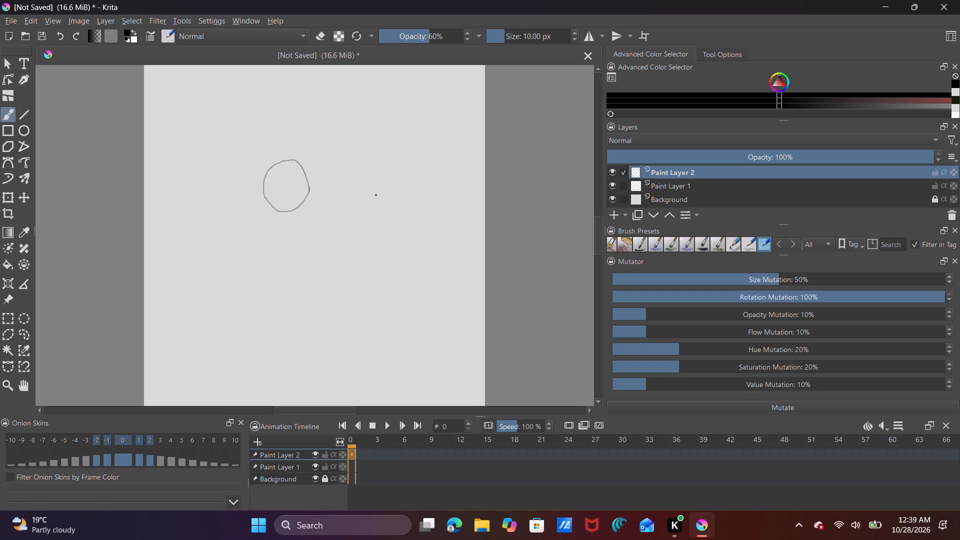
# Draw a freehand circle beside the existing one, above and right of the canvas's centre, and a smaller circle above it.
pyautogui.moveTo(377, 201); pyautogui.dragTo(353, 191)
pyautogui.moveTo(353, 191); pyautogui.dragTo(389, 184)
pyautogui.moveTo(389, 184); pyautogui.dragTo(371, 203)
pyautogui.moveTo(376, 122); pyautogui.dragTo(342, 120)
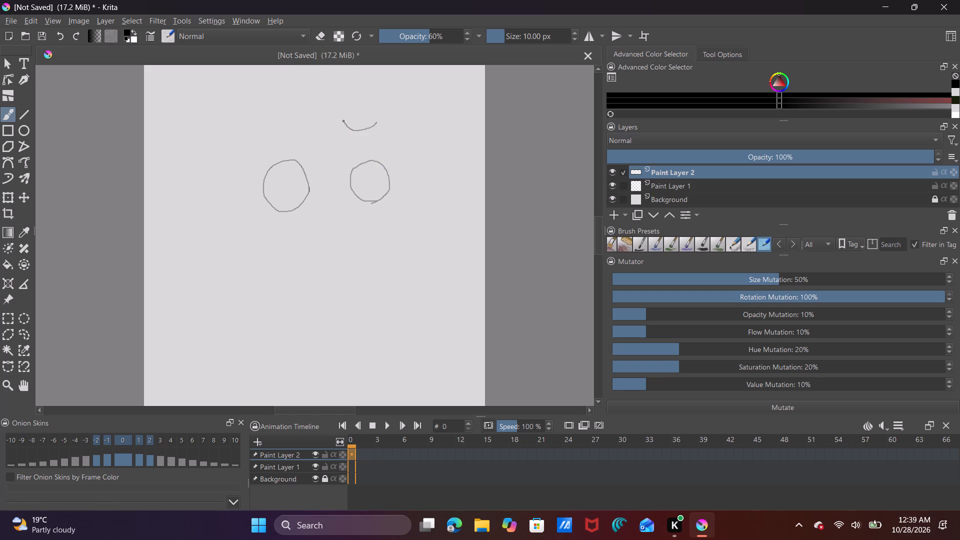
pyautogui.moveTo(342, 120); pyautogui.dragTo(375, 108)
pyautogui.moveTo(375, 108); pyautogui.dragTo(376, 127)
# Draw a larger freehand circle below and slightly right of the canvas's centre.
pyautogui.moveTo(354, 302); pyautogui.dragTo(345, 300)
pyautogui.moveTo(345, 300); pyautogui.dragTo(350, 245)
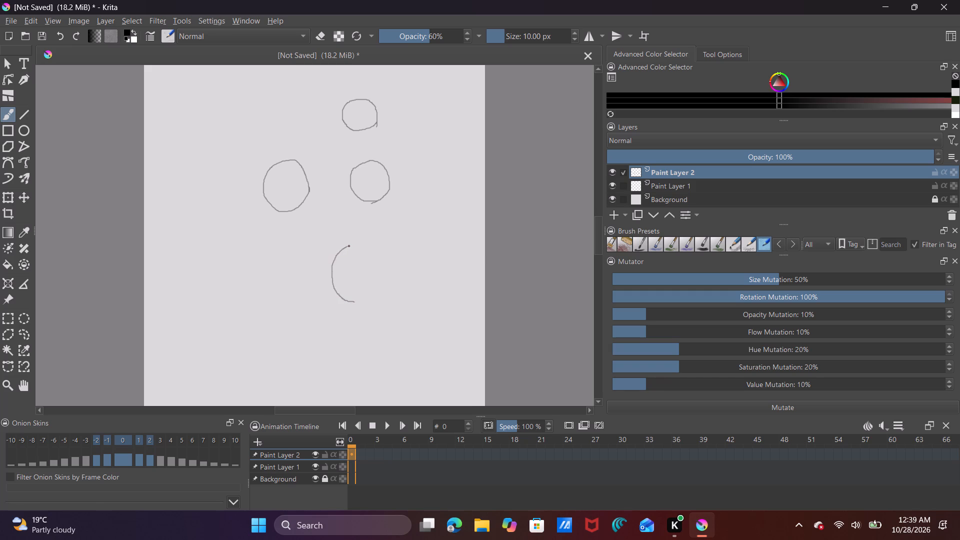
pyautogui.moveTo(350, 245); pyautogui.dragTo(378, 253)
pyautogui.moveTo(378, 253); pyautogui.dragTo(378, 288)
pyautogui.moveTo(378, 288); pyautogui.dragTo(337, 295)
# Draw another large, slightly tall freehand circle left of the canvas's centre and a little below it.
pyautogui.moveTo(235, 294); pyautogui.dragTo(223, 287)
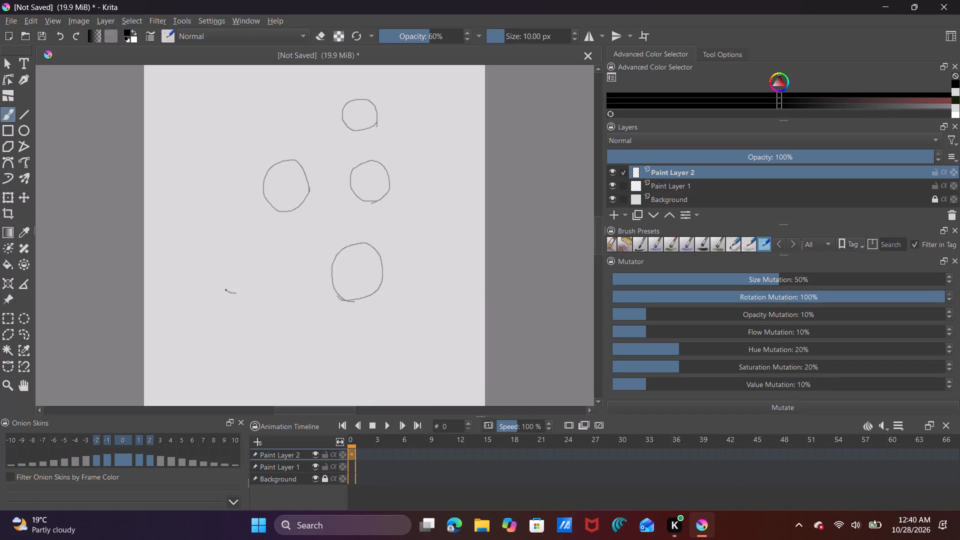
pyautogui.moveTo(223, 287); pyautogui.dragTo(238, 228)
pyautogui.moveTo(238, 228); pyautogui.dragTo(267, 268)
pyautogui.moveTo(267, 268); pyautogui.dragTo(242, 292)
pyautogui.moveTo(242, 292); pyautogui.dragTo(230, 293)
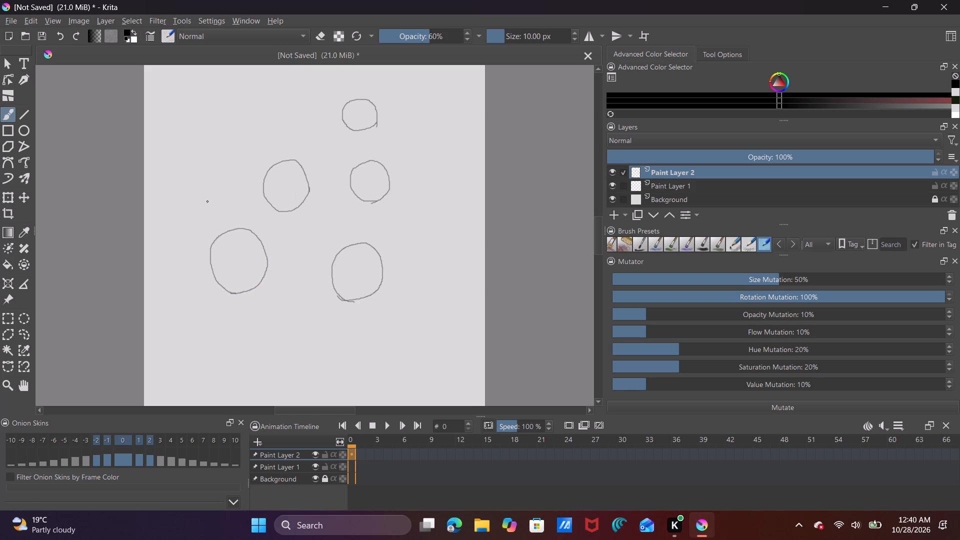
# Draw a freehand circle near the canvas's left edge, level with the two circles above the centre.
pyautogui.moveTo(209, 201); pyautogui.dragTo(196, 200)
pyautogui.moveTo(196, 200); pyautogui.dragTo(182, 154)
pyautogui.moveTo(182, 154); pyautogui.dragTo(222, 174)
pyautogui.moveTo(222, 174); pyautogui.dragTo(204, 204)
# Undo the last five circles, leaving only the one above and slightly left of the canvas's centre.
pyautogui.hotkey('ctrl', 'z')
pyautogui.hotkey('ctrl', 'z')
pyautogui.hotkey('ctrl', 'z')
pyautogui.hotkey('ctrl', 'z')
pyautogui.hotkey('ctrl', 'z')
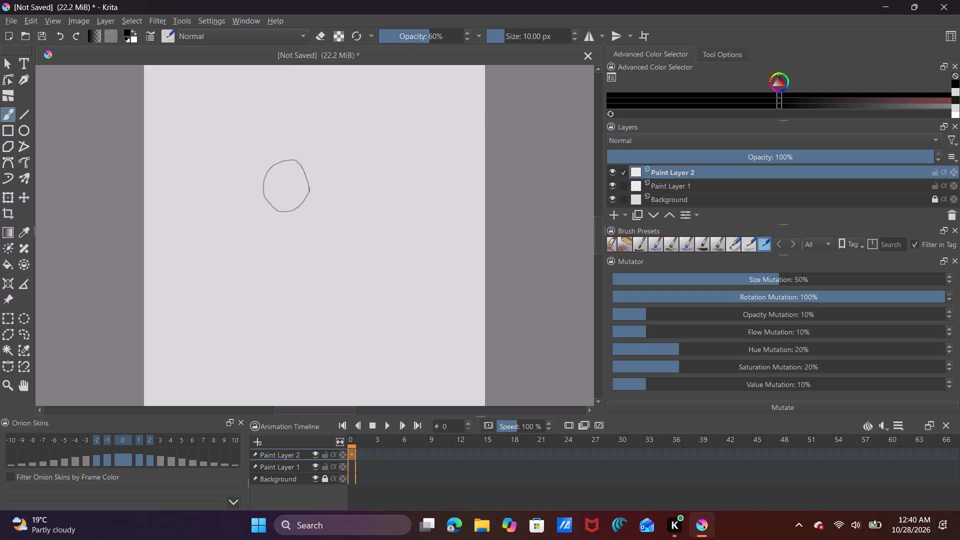
# Undo the remaining circle and redraw it as a slightly wider freehand circle above and left of the canvas's centre.
pyautogui.hotkey('ctrl', 'z')
pyautogui.moveTo(281, 208); pyautogui.dragTo(272, 208)
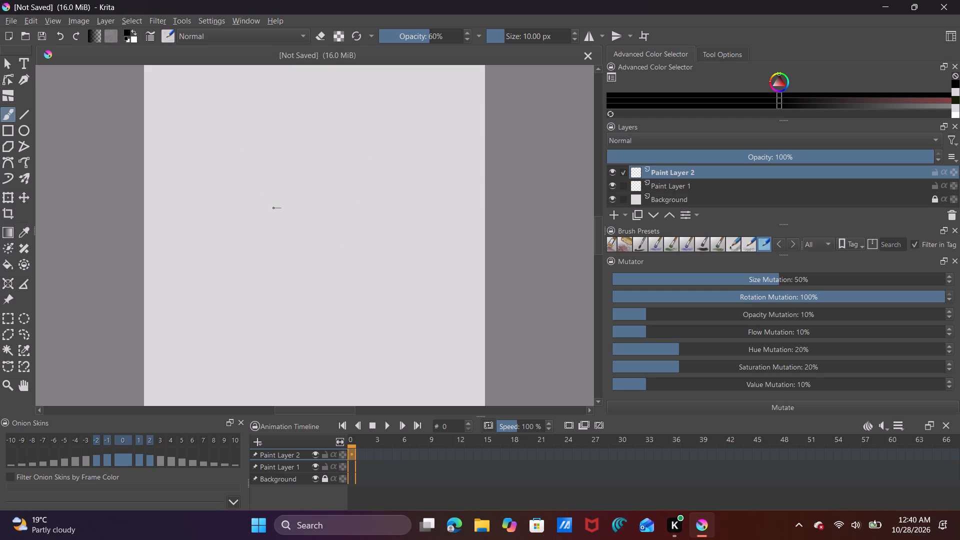
pyautogui.moveTo(272, 208); pyautogui.dragTo(272, 159)
pyautogui.moveTo(272, 159); pyautogui.dragTo(306, 192)
pyautogui.moveTo(306, 192); pyautogui.dragTo(283, 210)
pyautogui.moveTo(283, 210); pyautogui.dragTo(274, 209)
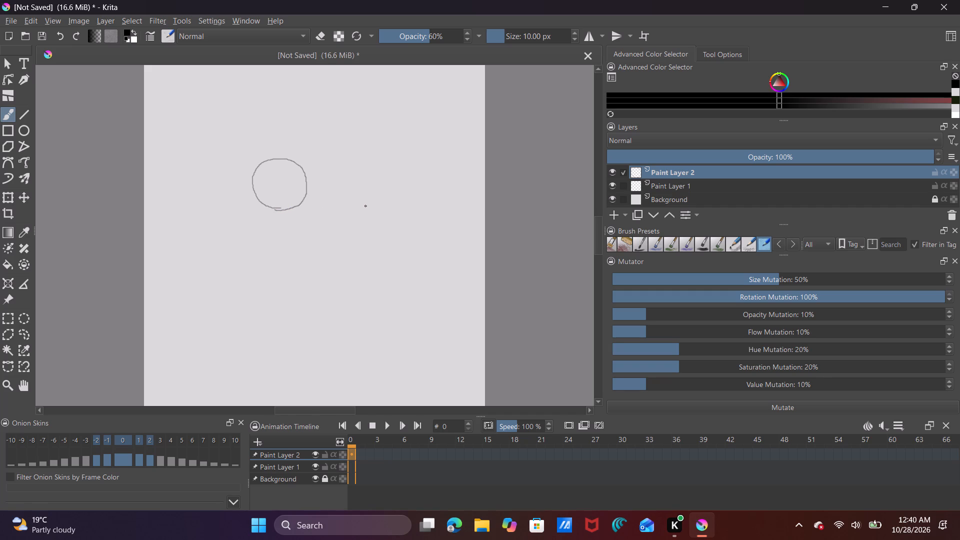
# Draw a slightly narrower closed freehand circle above and right of the canvas's centre, level with the first.
pyautogui.moveTo(365, 206); pyautogui.dragTo(346, 168)
pyautogui.moveTo(346, 168); pyautogui.dragTo(387, 177)
pyautogui.moveTo(387, 177); pyautogui.dragTo(361, 207)
# Draw a smaller closed freehand circle below and slightly right of the canvas's centre.
pyautogui.moveTo(338, 301); pyautogui.dragTo(331, 294)
pyautogui.moveTo(331, 294); pyautogui.dragTo(364, 274)
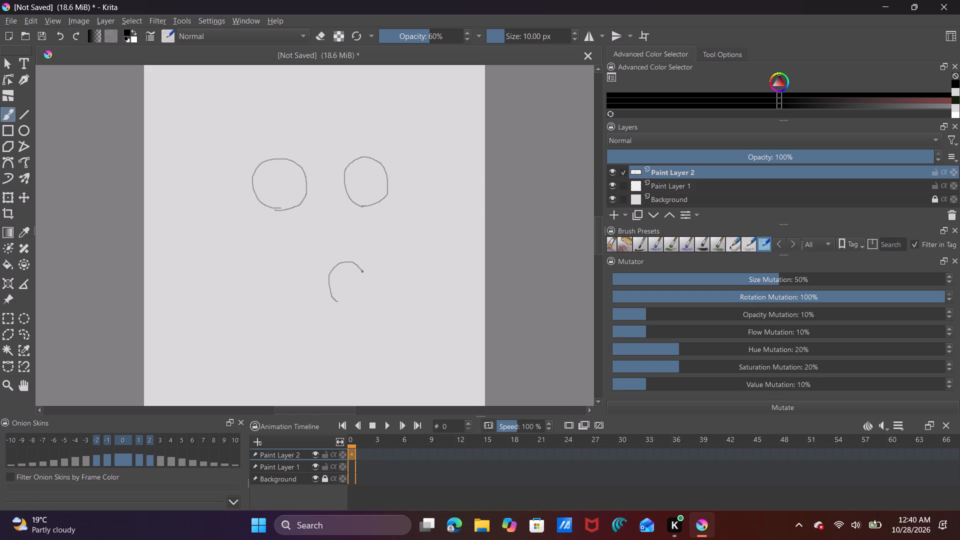
pyautogui.moveTo(364, 274); pyautogui.dragTo(338, 300)
pyautogui.moveTo(338, 300); pyautogui.dragTo(334, 296)
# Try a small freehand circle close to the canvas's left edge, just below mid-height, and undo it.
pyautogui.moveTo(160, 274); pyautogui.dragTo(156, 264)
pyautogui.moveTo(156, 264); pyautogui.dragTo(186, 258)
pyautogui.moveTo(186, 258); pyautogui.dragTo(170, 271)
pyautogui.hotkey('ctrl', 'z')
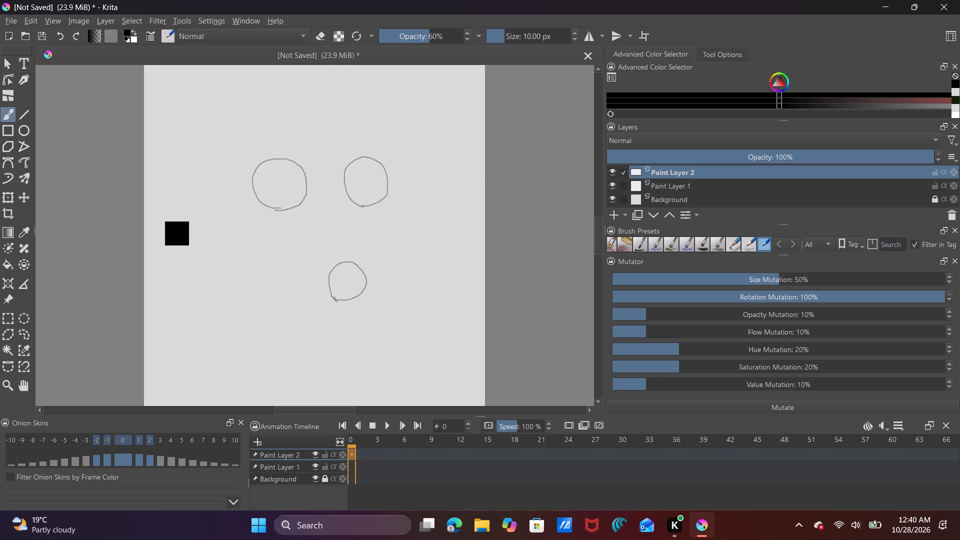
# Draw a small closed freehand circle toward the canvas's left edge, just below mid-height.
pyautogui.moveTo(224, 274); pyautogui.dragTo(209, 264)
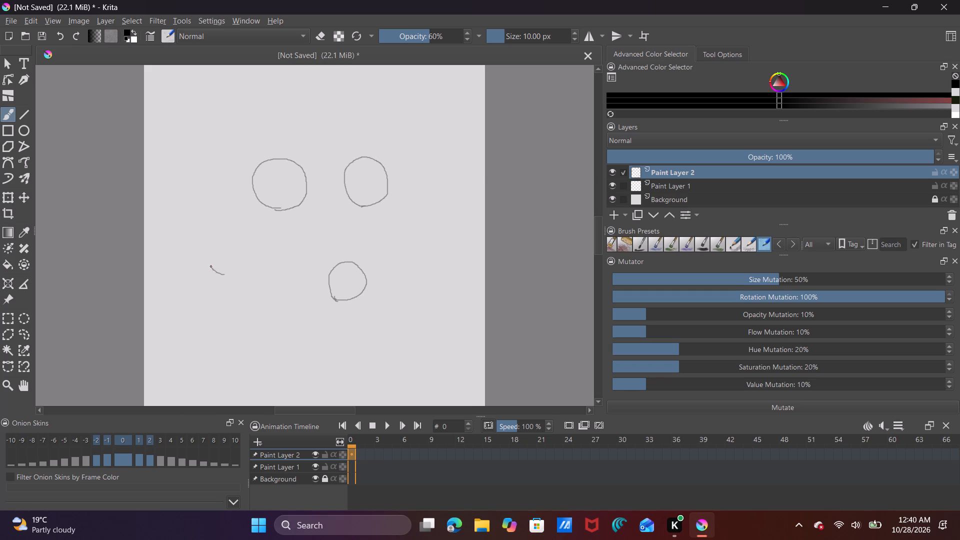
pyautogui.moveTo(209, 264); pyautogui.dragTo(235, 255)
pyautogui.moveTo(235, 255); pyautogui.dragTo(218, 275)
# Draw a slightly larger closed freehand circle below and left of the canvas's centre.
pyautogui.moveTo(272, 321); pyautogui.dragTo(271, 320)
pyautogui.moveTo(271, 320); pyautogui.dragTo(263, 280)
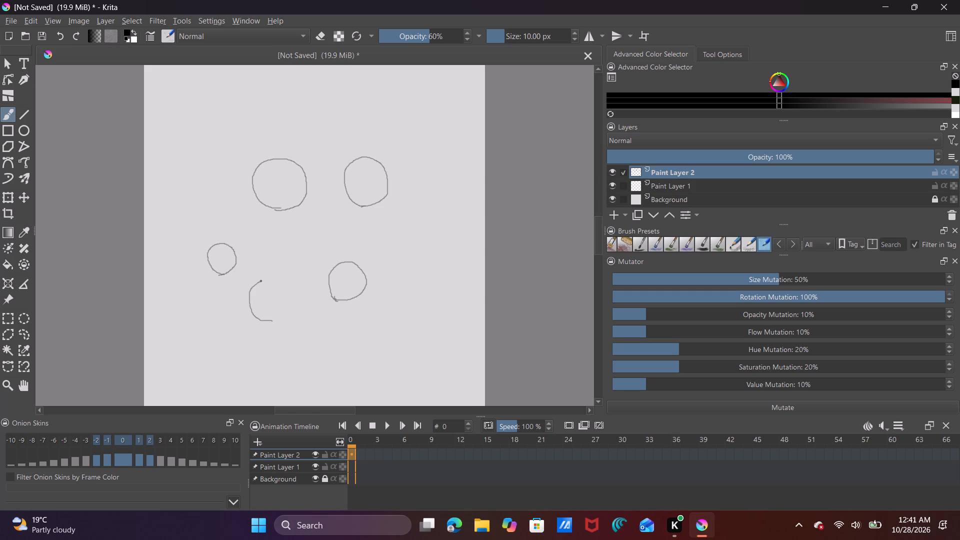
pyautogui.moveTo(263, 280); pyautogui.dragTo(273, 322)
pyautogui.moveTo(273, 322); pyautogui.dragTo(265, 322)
# Try a freehand circle right of the canvas's centre, and undo it along with every other circle on the canvas.
pyautogui.moveTo(431, 266); pyautogui.dragTo(391, 225)
pyautogui.moveTo(391, 225); pyautogui.dragTo(418, 226)
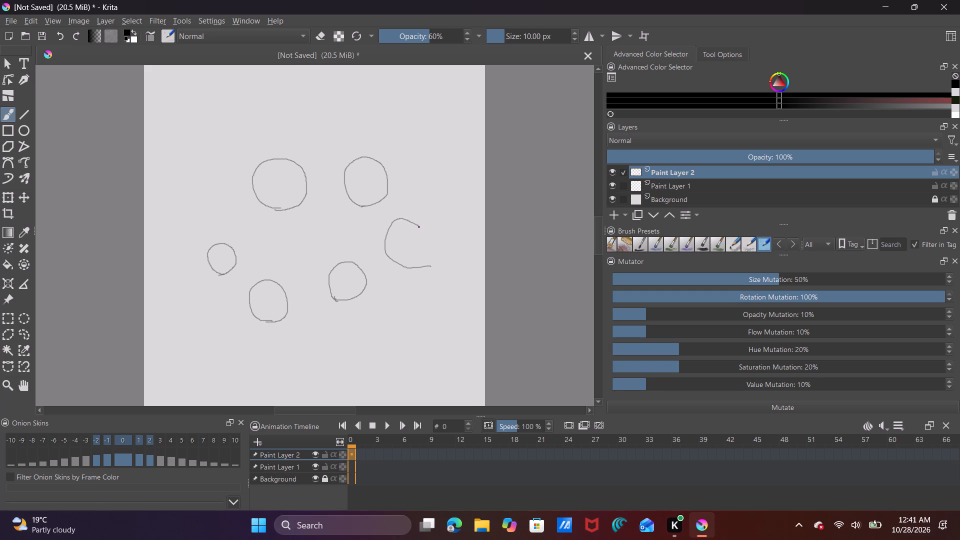
pyautogui.hotkey('ctrl', 'z')
pyautogui.hotkey('ctrl', 'z')
pyautogui.hotkey('ctrl', 'z')
pyautogui.hotkey('ctrl', 'z')
pyautogui.hotkey('ctrl', 'z')
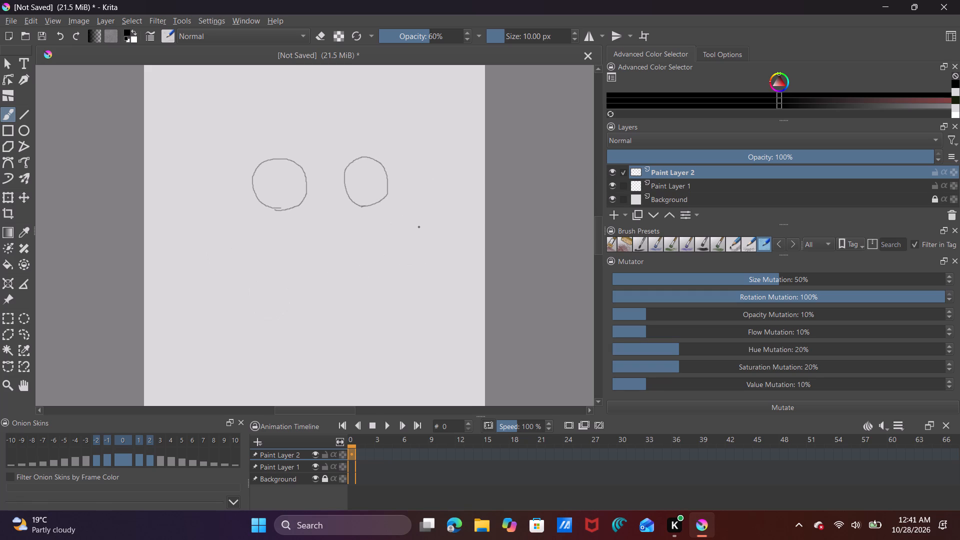
pyautogui.hotkey('ctrl', 'z')
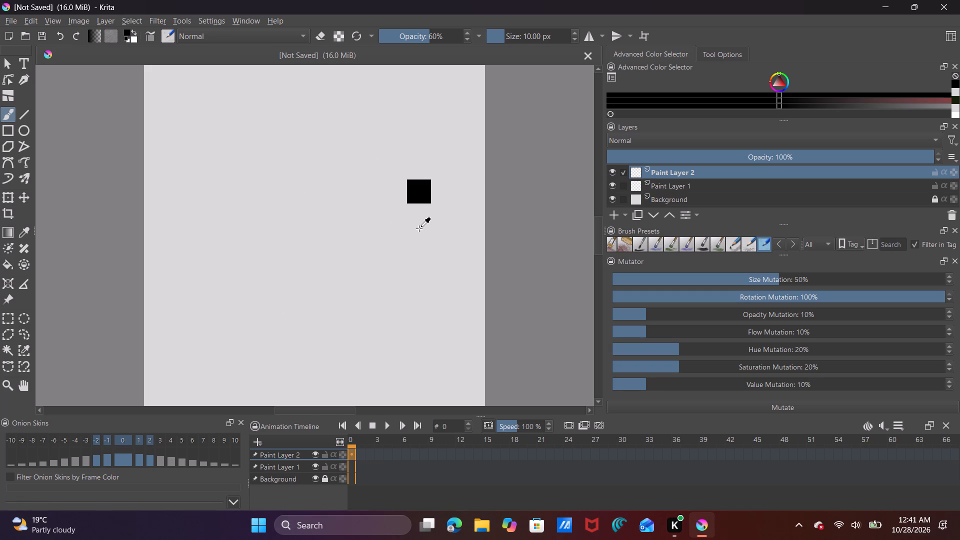
pyautogui.hotkey('ctrl', 'z')
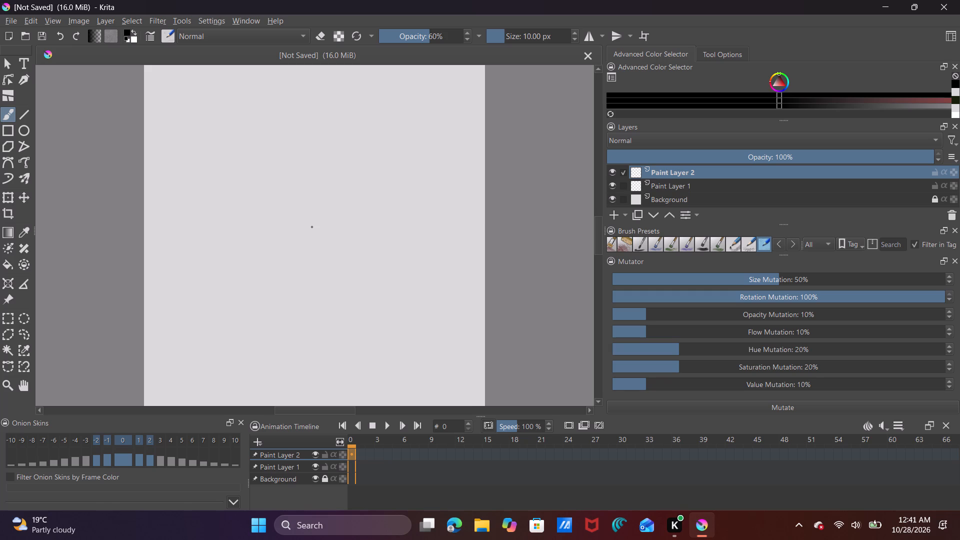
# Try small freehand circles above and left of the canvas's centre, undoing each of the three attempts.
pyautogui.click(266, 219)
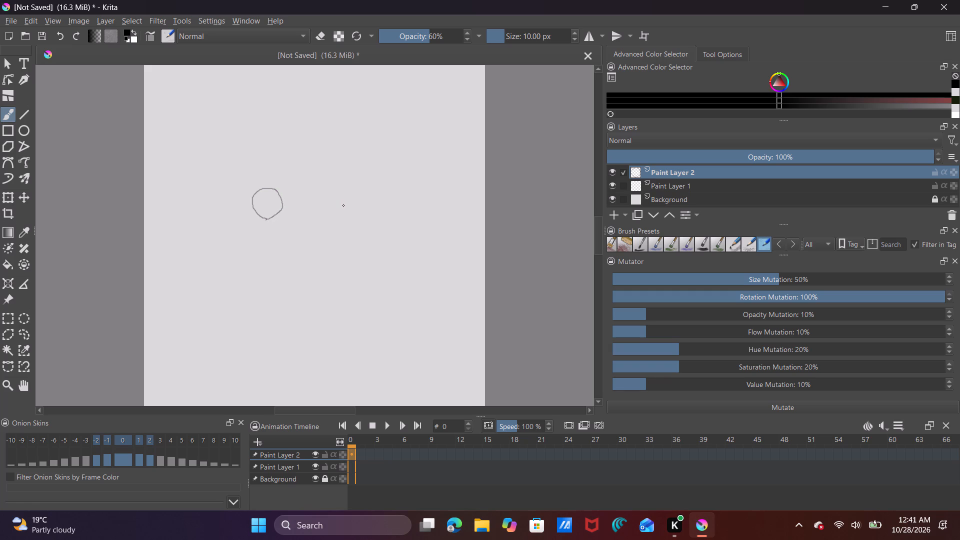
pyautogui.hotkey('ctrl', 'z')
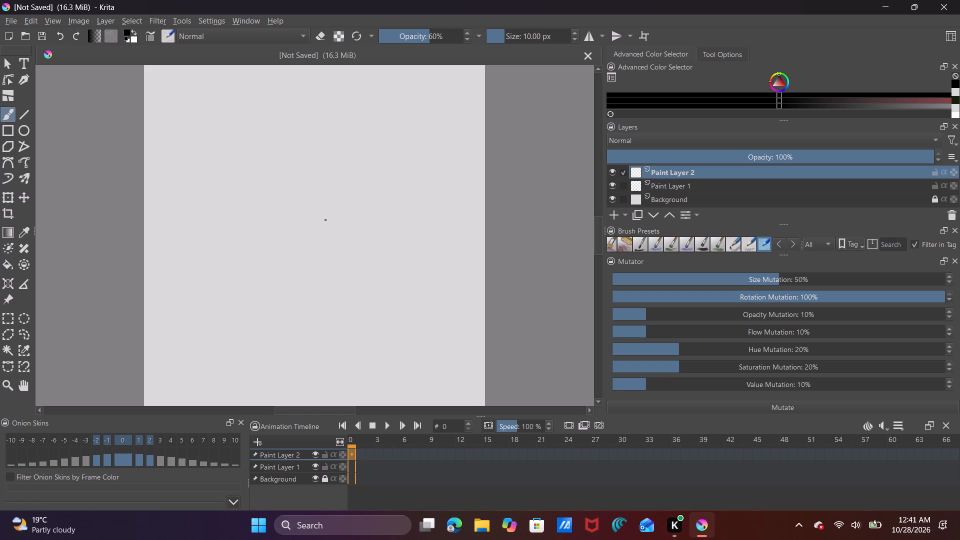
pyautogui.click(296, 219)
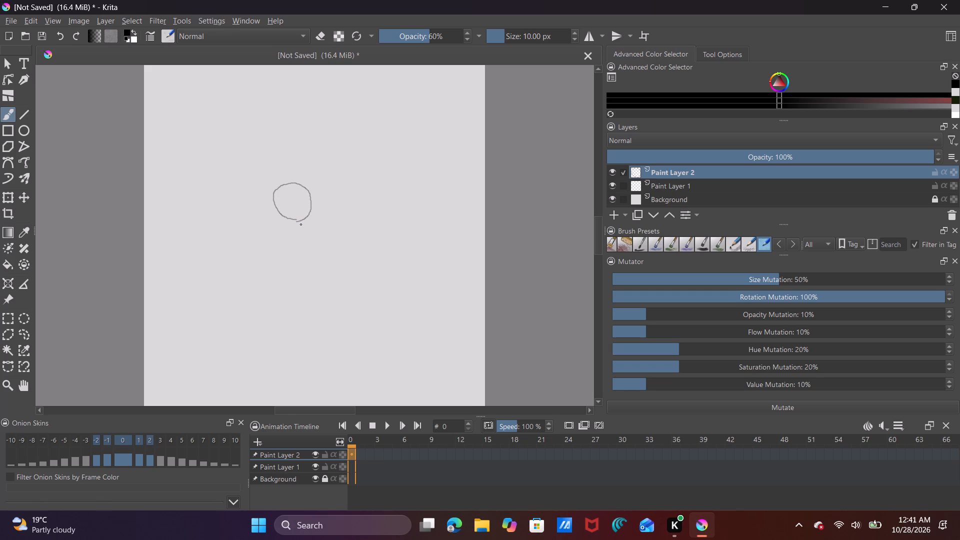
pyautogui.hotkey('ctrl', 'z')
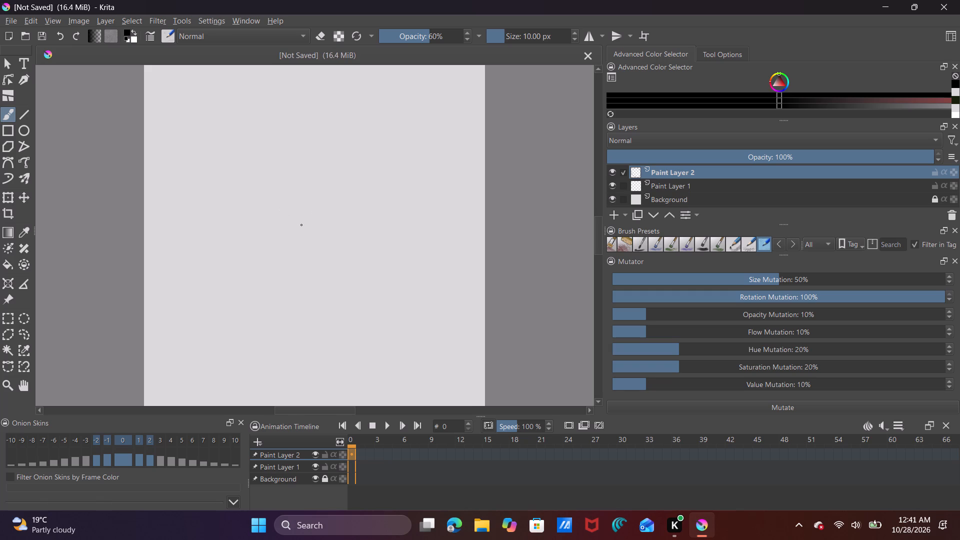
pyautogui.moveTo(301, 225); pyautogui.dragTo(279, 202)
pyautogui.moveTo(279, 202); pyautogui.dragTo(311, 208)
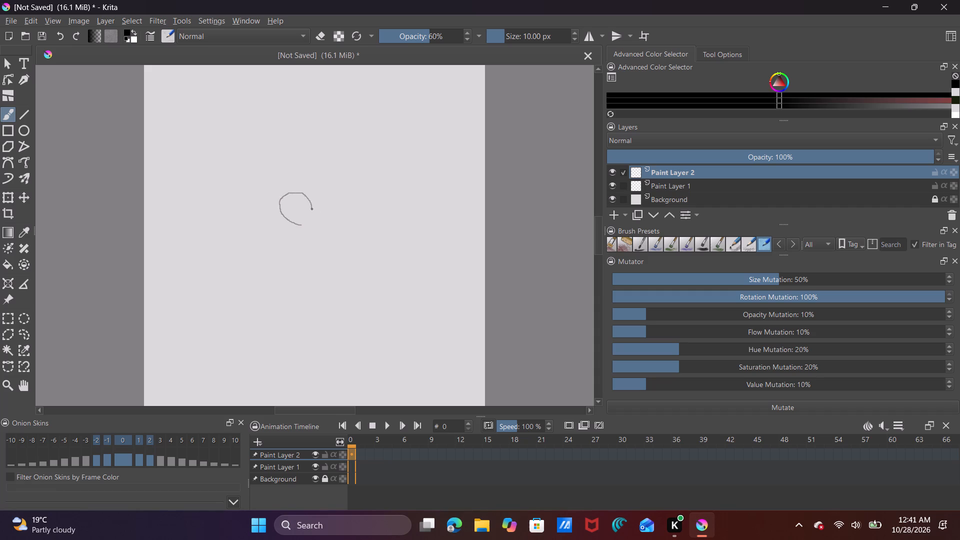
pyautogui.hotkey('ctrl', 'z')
# Draw two similarly sized closed freehand circles side by side just above the canvas's centre, one on either side of it.
pyautogui.click(312, 213)
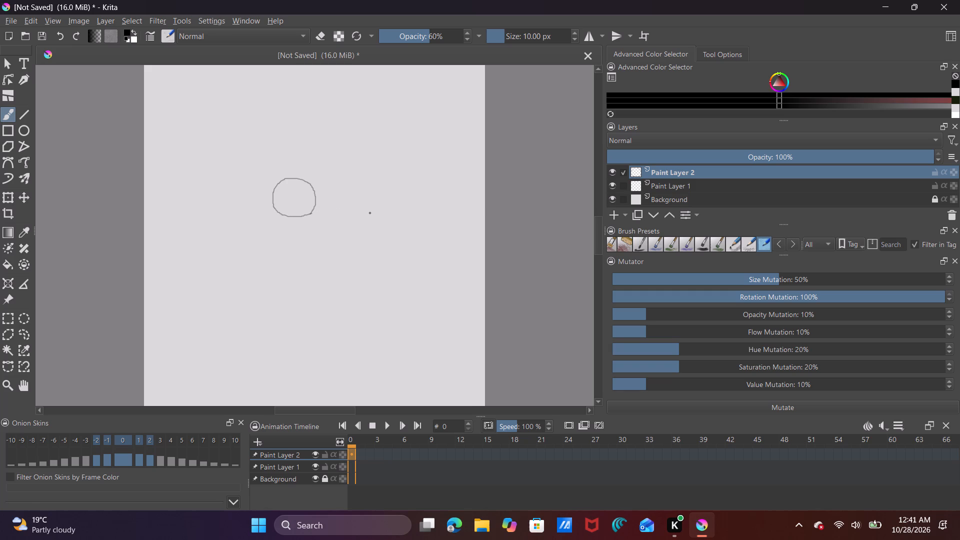
pyautogui.moveTo(370, 213); pyautogui.dragTo(350, 176)
pyautogui.moveTo(350, 176); pyautogui.dragTo(386, 186)
pyautogui.moveTo(386, 186); pyautogui.dragTo(379, 212)
pyautogui.moveTo(379, 212); pyautogui.dragTo(365, 215)
# Draw a larger closed freehand circle below and slightly right of the canvas's centre.
pyautogui.click(347, 313)
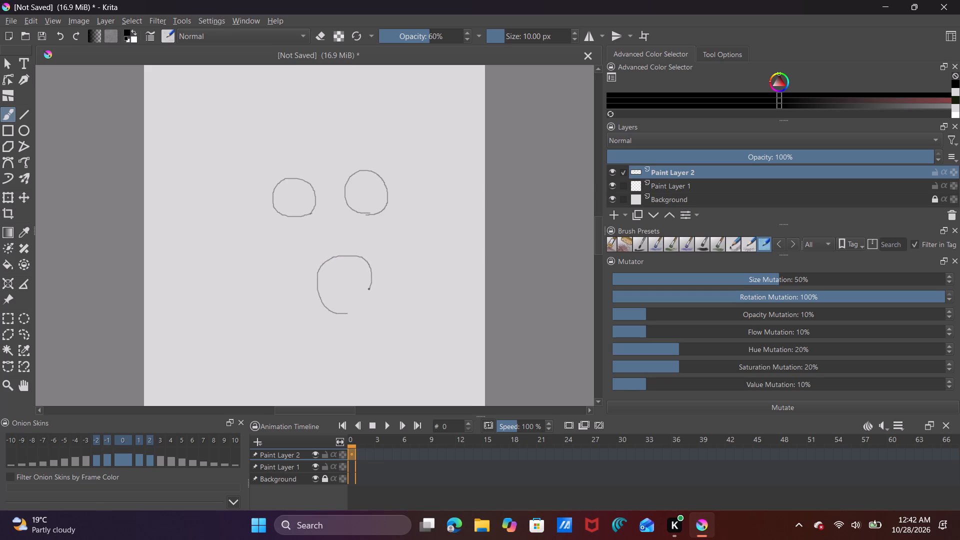
pyautogui.rightClick(348, 314)
# Draw two medium freehand circles in the canvas's left part, one below mid-height and one above it.
pyautogui.click(237, 315)
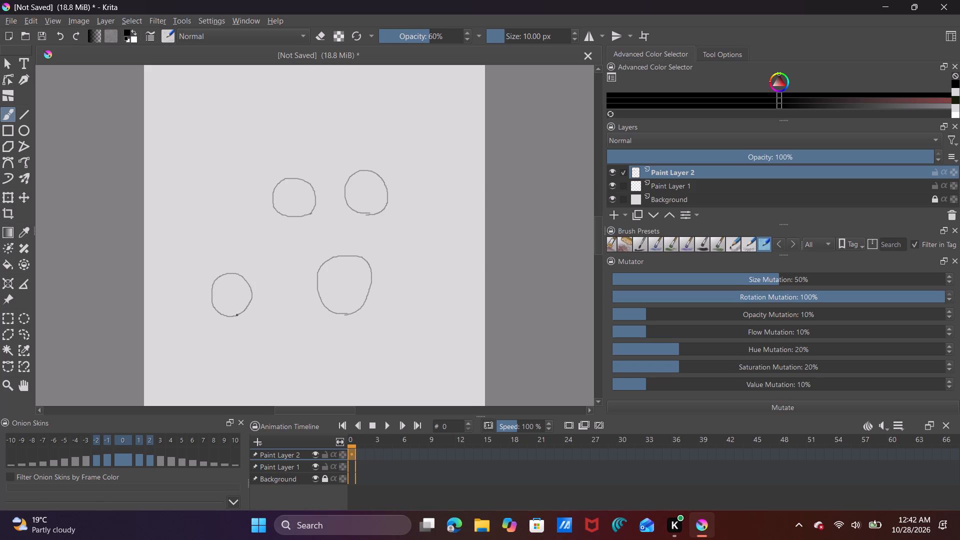
pyautogui.click(202, 217)
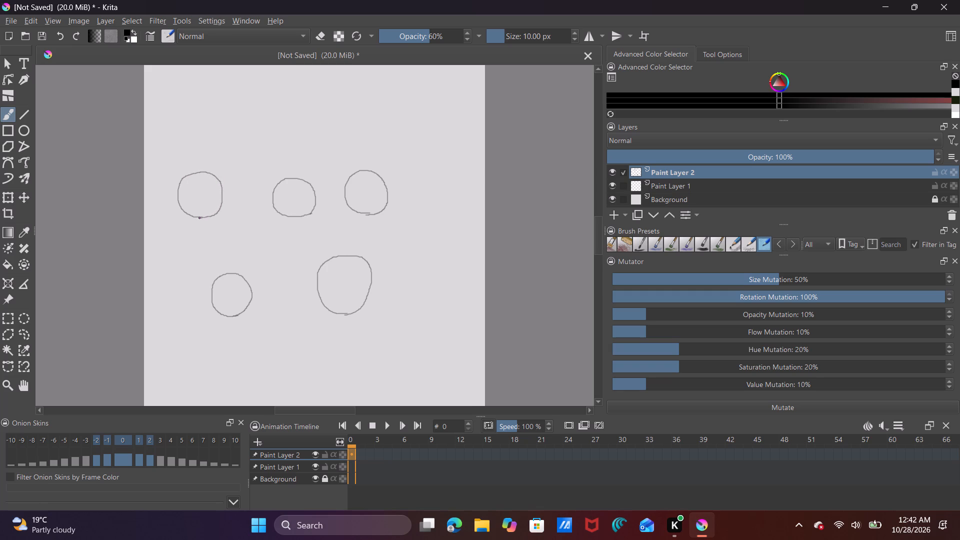
# Draw a short open curve above the upper middle circle and a large freehand circle near the canvas's top edge, right of centre.
pyautogui.moveTo(307, 149); pyautogui.dragTo(284, 152)
pyautogui.moveTo(284, 152); pyautogui.dragTo(267, 125)
pyautogui.moveTo(409, 130); pyautogui.dragTo(405, 131)
pyautogui.moveTo(405, 131); pyautogui.dragTo(399, 94)
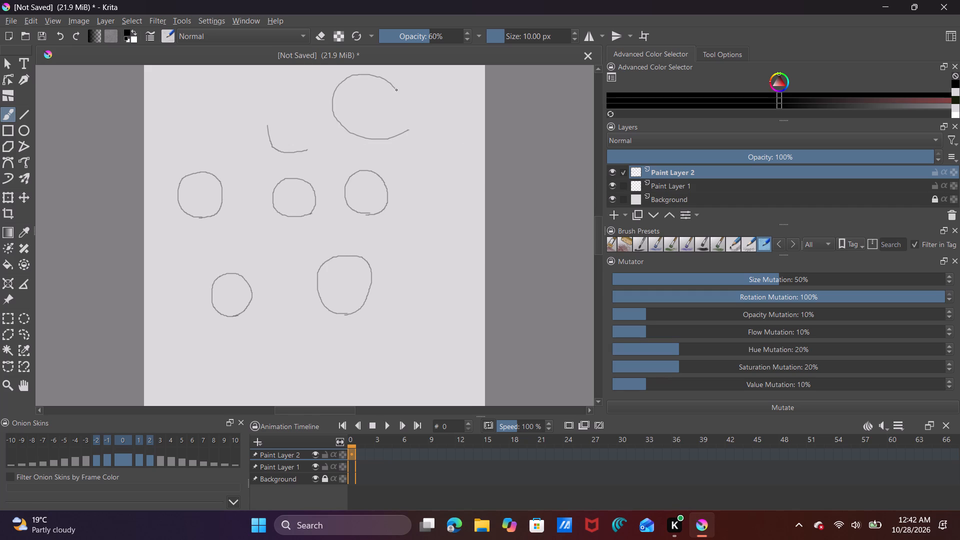
pyautogui.moveTo(399, 94); pyautogui.dragTo(397, 139)
# Draw two tall freehand circles in the canvas's right part, one in the lower half and one just above mid-height.
pyautogui.moveTo(411, 342); pyautogui.dragTo(436, 316)
pyautogui.moveTo(436, 316); pyautogui.dragTo(402, 343)
pyautogui.moveTo(435, 248); pyautogui.dragTo(434, 250)
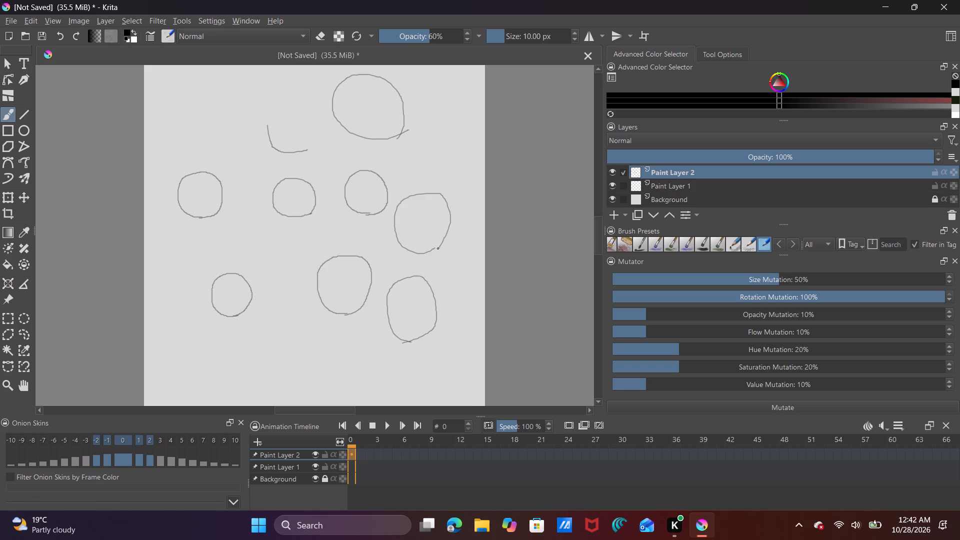
pyautogui.moveTo(434, 250); pyautogui.dragTo(431, 252)
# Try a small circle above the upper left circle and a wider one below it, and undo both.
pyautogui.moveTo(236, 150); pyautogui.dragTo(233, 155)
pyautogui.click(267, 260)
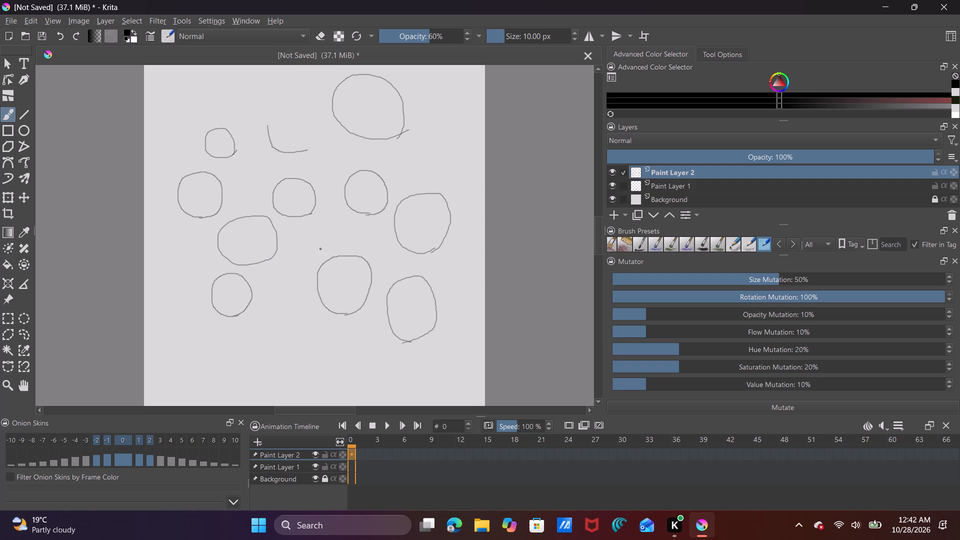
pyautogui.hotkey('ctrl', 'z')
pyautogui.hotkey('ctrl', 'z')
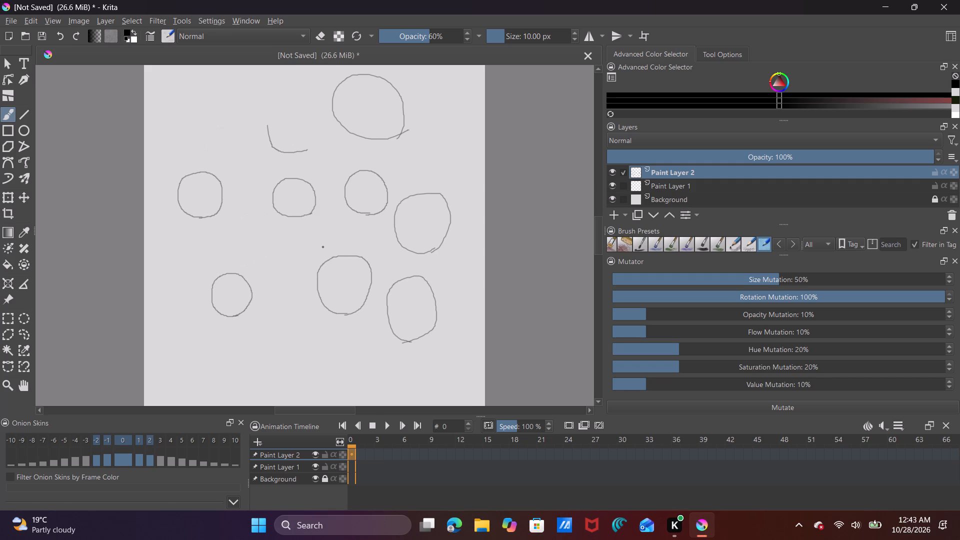
# Undo all remaining circles and curves until the canvas is blank.
pyautogui.hotkey('ctrl', 'z')
pyautogui.hotkey('ctrl', 'z')
pyautogui.hotkey('ctrl', 'z')
pyautogui.hotkey('ctrl', 'z')
pyautogui.hotkey('ctrl', 'z')
pyautogui.hotkey('ctrl', 'z')
pyautogui.hotkey('ctrl', 'z')
pyautogui.hotkey('ctrl', 'z')
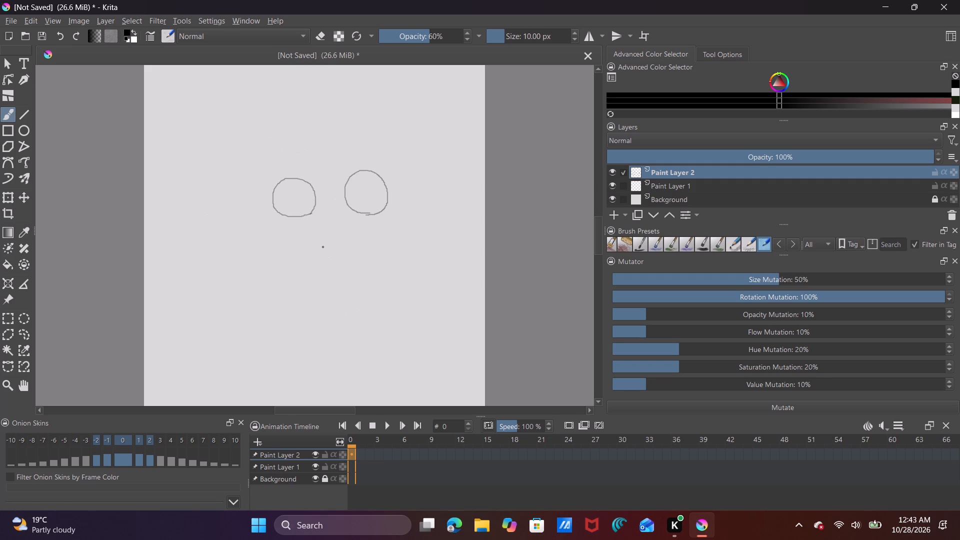
pyautogui.hotkey('ctrl', 'z')
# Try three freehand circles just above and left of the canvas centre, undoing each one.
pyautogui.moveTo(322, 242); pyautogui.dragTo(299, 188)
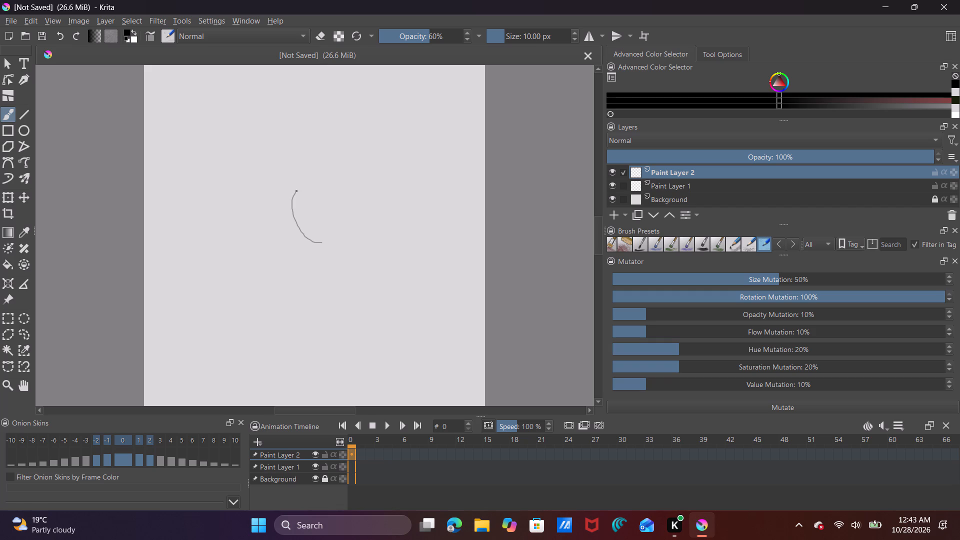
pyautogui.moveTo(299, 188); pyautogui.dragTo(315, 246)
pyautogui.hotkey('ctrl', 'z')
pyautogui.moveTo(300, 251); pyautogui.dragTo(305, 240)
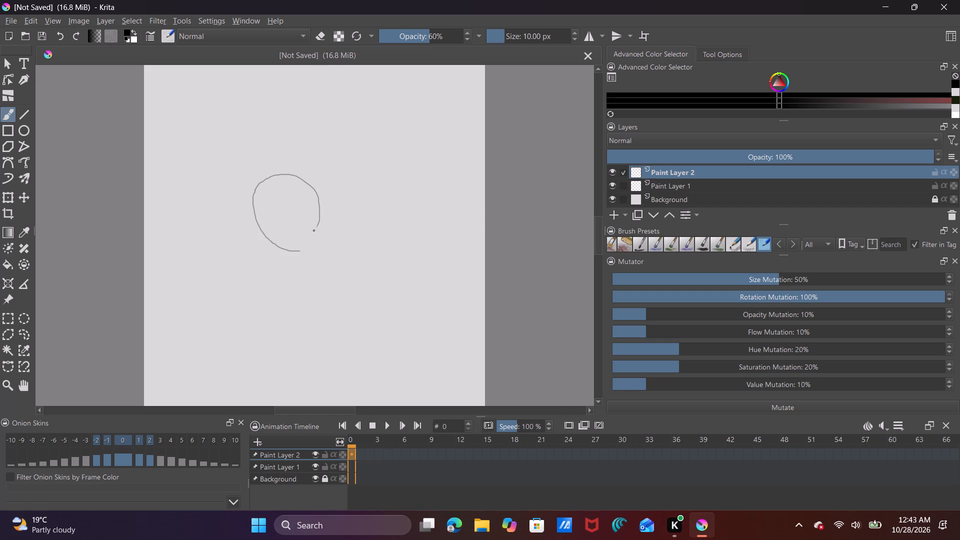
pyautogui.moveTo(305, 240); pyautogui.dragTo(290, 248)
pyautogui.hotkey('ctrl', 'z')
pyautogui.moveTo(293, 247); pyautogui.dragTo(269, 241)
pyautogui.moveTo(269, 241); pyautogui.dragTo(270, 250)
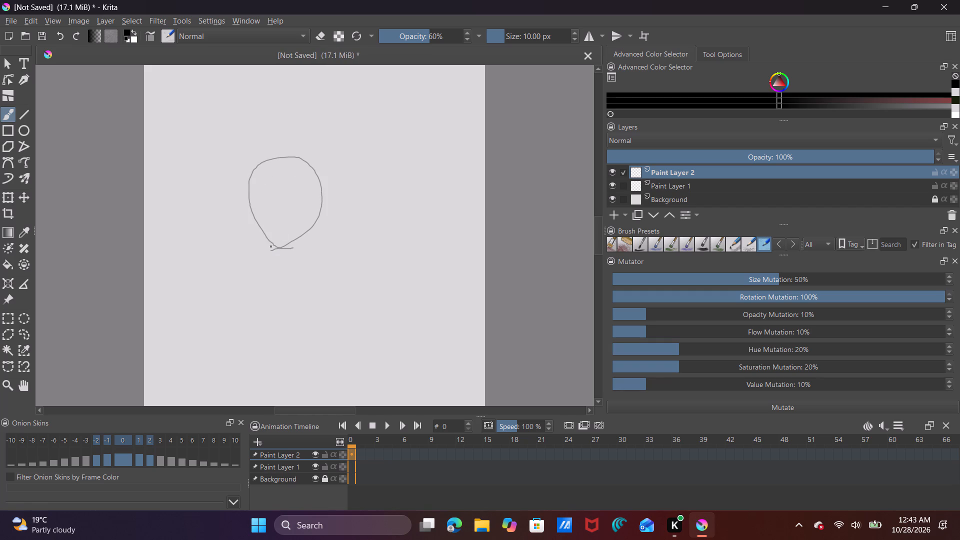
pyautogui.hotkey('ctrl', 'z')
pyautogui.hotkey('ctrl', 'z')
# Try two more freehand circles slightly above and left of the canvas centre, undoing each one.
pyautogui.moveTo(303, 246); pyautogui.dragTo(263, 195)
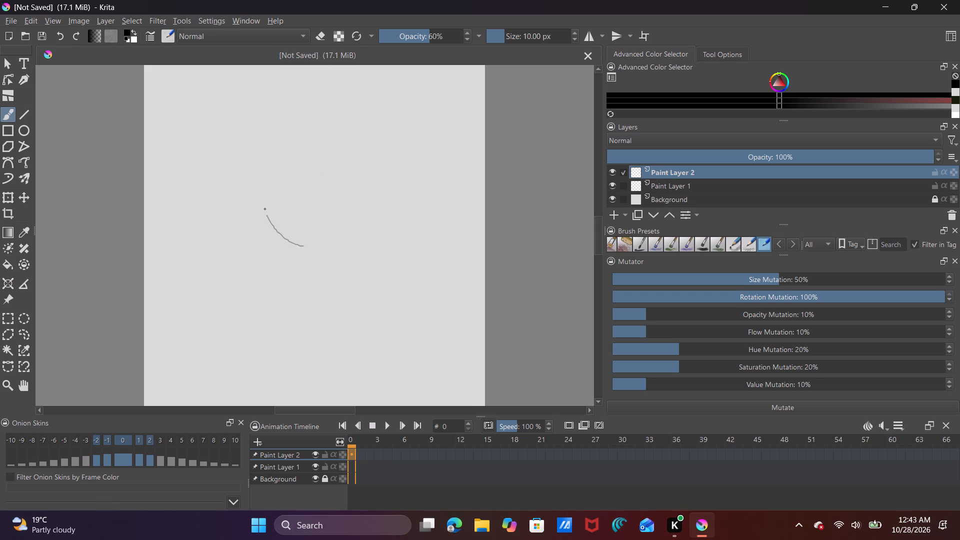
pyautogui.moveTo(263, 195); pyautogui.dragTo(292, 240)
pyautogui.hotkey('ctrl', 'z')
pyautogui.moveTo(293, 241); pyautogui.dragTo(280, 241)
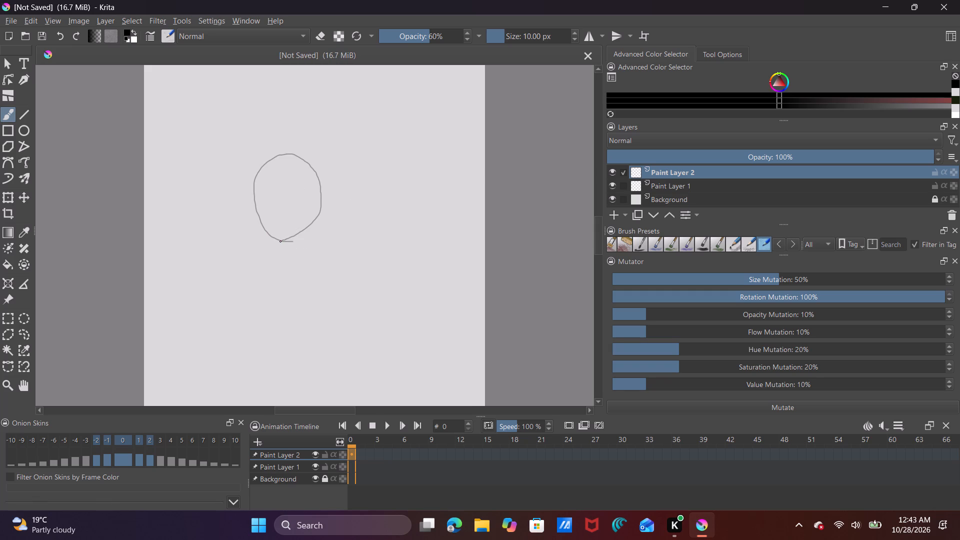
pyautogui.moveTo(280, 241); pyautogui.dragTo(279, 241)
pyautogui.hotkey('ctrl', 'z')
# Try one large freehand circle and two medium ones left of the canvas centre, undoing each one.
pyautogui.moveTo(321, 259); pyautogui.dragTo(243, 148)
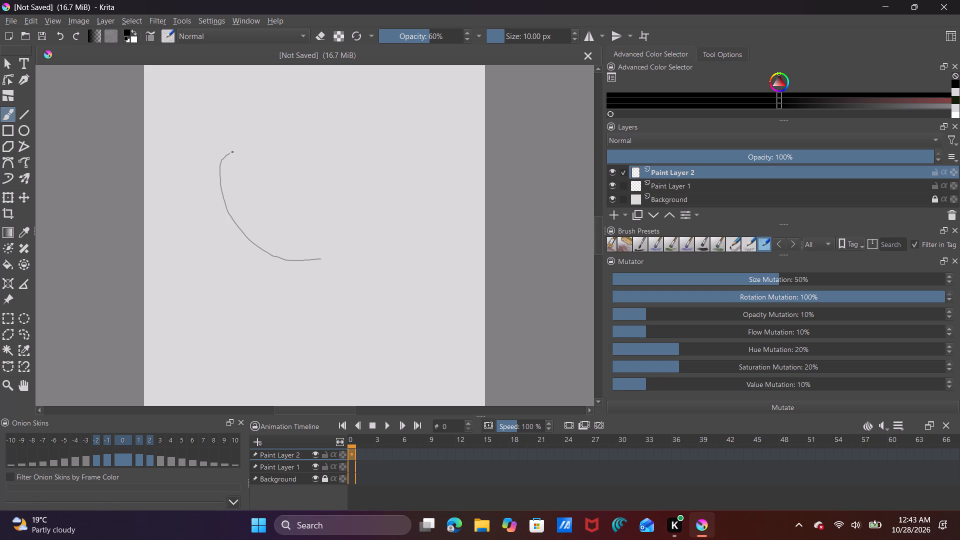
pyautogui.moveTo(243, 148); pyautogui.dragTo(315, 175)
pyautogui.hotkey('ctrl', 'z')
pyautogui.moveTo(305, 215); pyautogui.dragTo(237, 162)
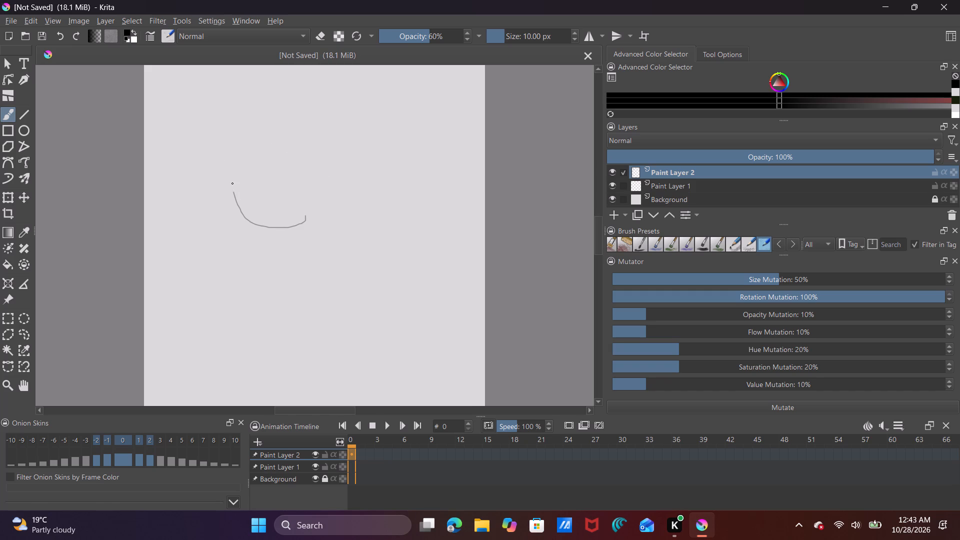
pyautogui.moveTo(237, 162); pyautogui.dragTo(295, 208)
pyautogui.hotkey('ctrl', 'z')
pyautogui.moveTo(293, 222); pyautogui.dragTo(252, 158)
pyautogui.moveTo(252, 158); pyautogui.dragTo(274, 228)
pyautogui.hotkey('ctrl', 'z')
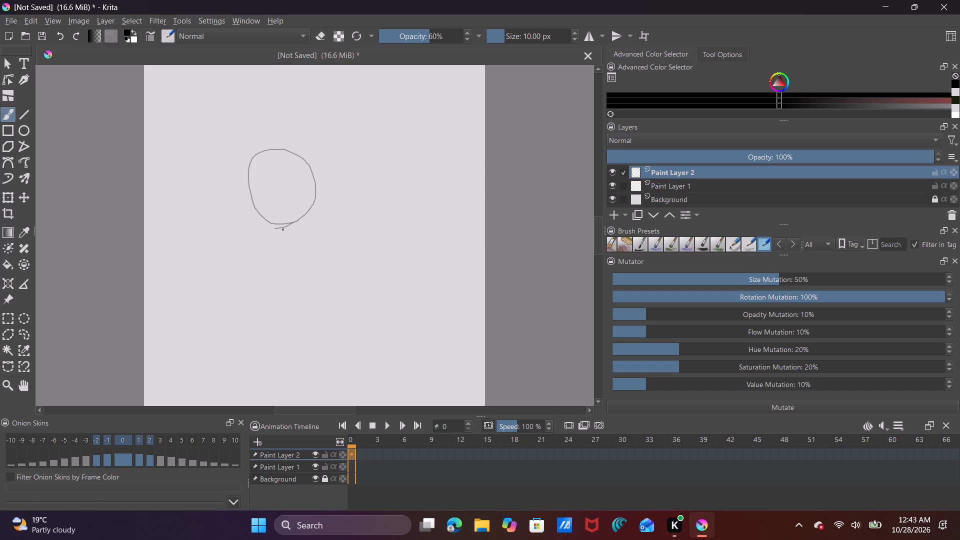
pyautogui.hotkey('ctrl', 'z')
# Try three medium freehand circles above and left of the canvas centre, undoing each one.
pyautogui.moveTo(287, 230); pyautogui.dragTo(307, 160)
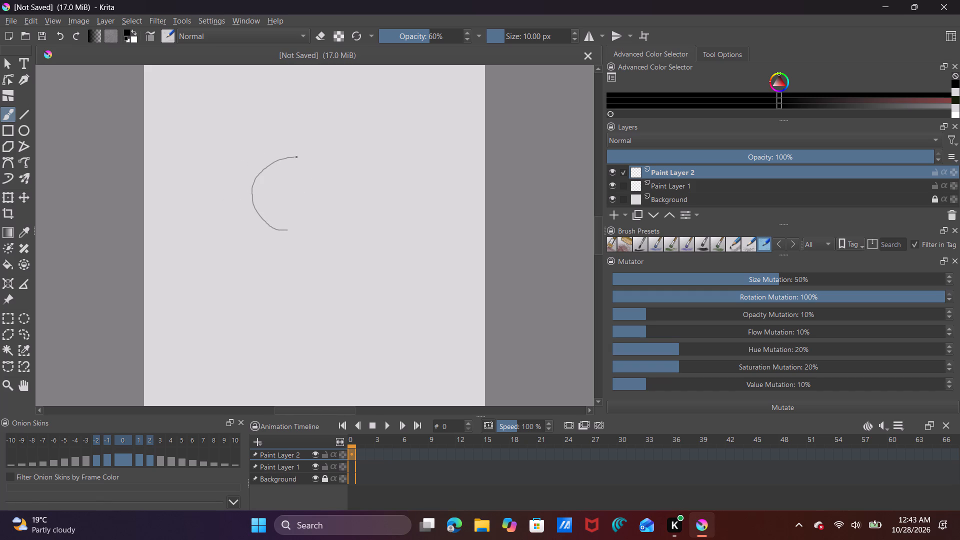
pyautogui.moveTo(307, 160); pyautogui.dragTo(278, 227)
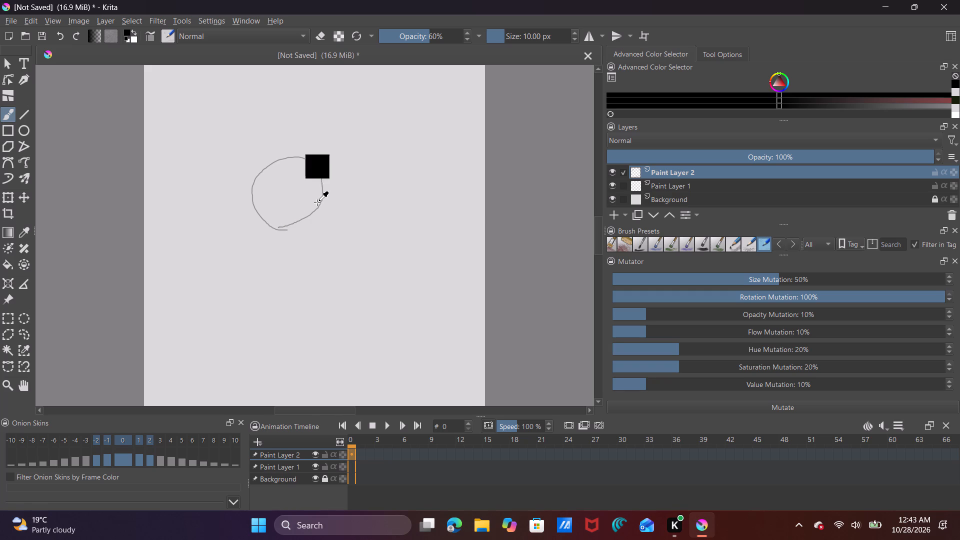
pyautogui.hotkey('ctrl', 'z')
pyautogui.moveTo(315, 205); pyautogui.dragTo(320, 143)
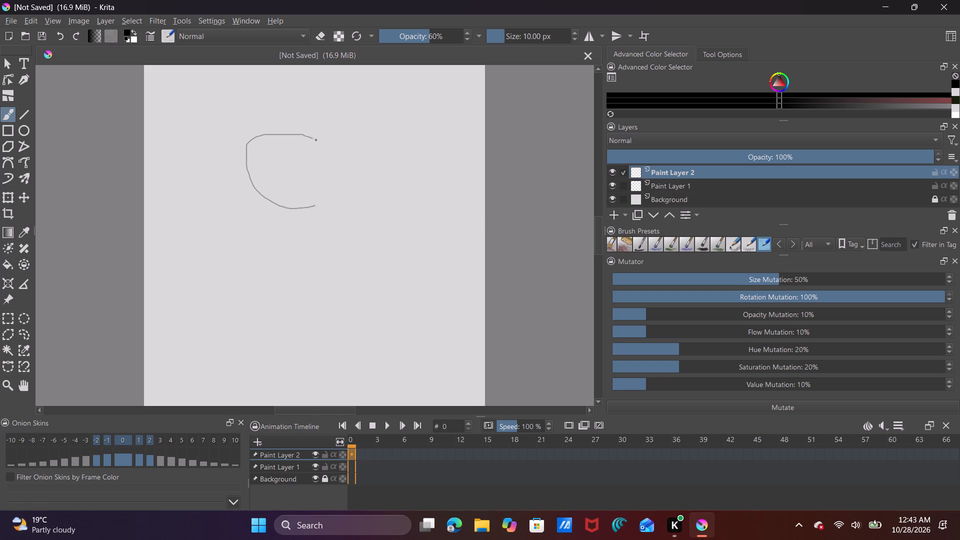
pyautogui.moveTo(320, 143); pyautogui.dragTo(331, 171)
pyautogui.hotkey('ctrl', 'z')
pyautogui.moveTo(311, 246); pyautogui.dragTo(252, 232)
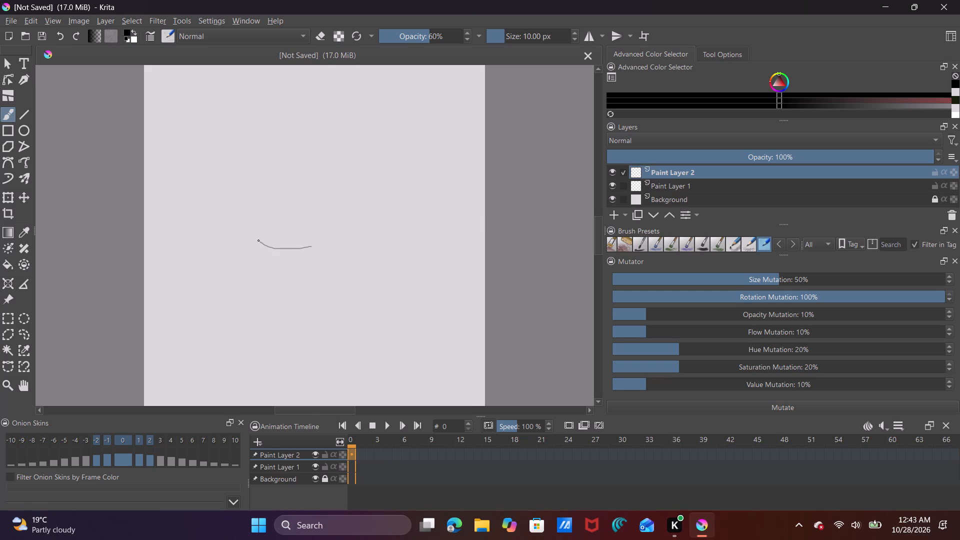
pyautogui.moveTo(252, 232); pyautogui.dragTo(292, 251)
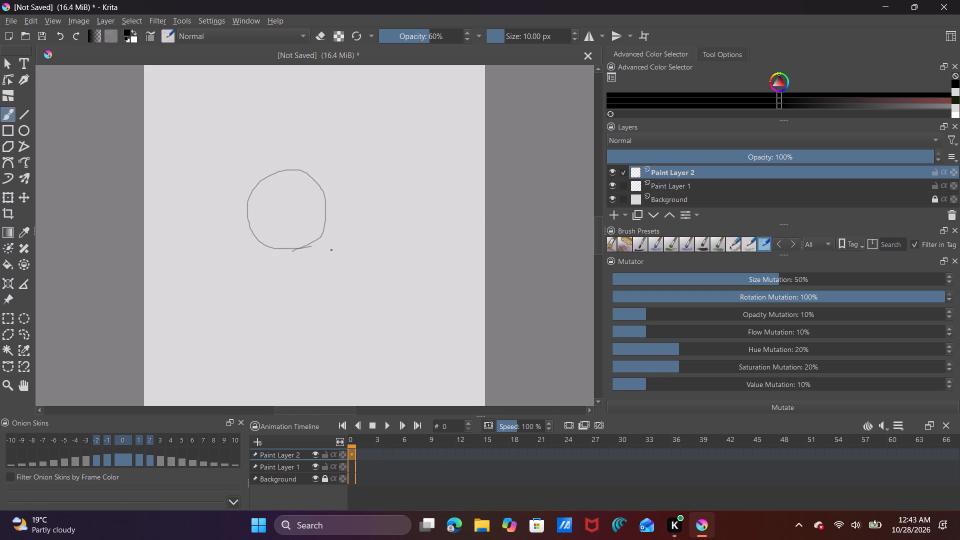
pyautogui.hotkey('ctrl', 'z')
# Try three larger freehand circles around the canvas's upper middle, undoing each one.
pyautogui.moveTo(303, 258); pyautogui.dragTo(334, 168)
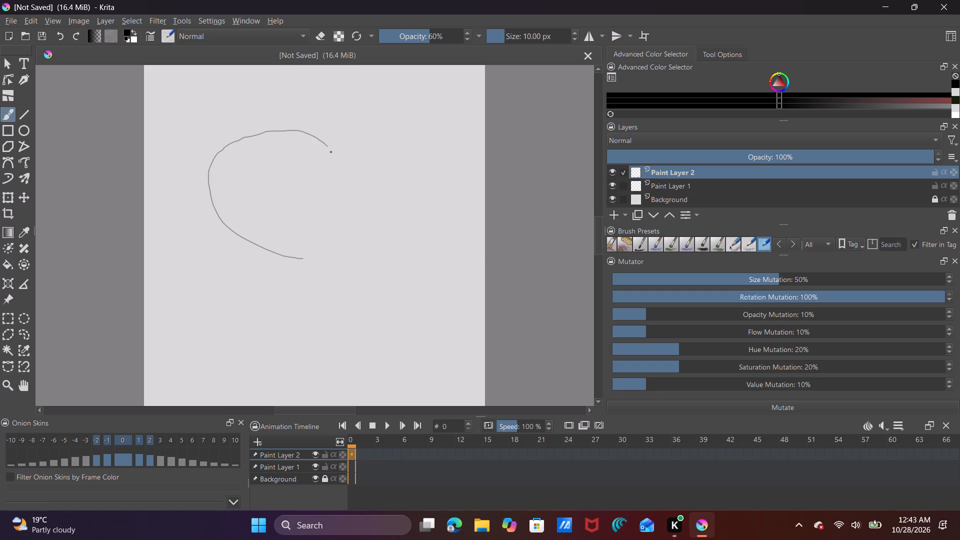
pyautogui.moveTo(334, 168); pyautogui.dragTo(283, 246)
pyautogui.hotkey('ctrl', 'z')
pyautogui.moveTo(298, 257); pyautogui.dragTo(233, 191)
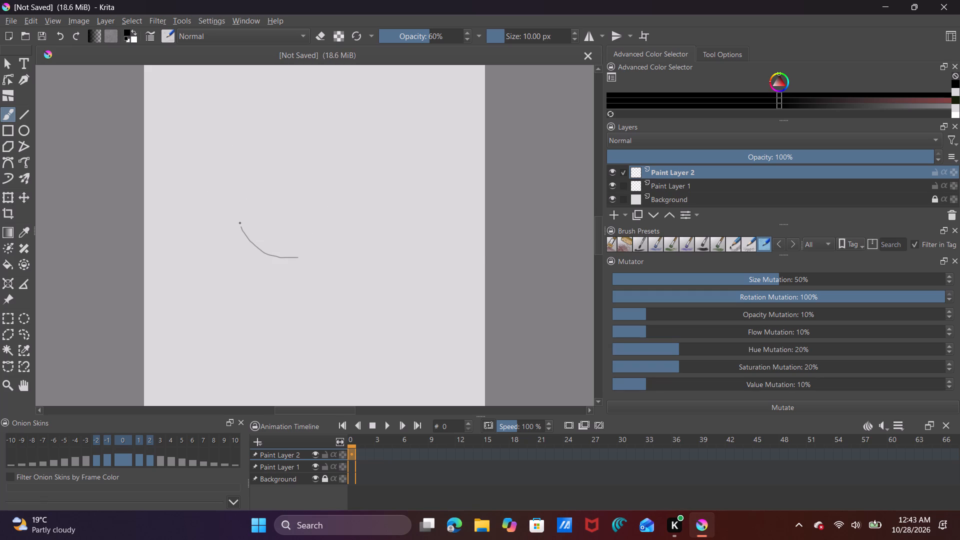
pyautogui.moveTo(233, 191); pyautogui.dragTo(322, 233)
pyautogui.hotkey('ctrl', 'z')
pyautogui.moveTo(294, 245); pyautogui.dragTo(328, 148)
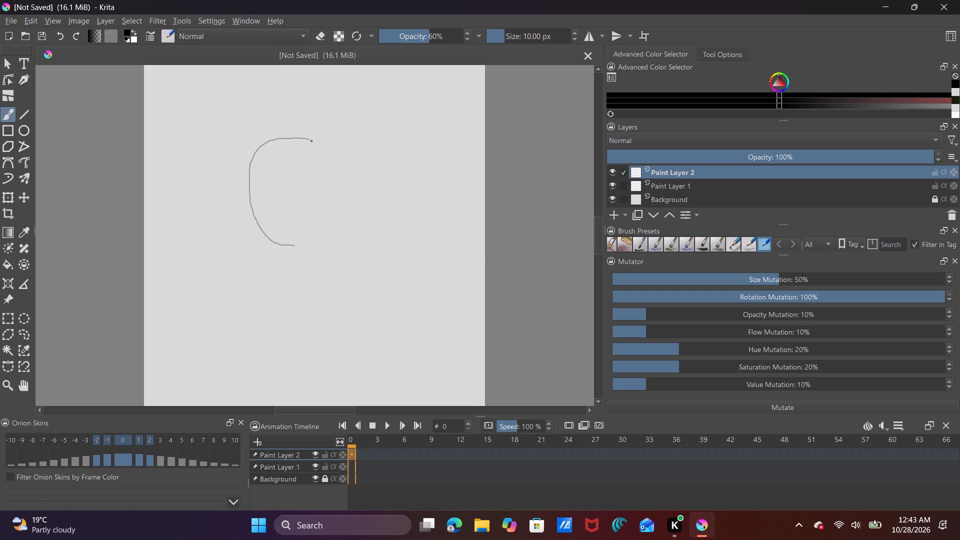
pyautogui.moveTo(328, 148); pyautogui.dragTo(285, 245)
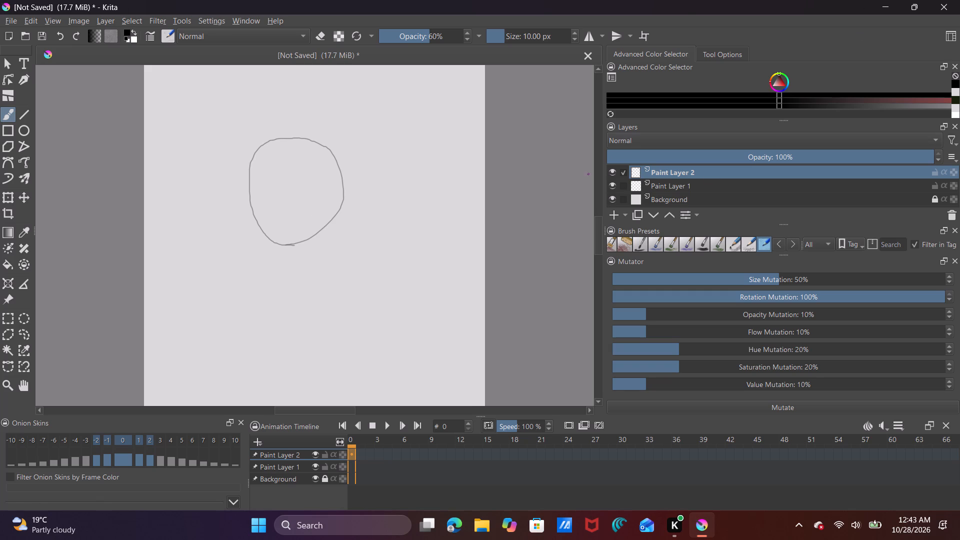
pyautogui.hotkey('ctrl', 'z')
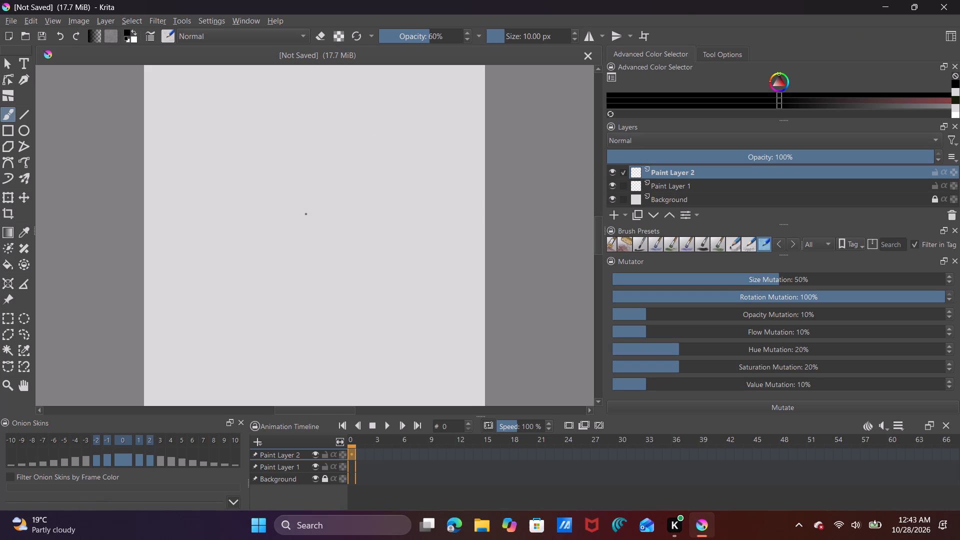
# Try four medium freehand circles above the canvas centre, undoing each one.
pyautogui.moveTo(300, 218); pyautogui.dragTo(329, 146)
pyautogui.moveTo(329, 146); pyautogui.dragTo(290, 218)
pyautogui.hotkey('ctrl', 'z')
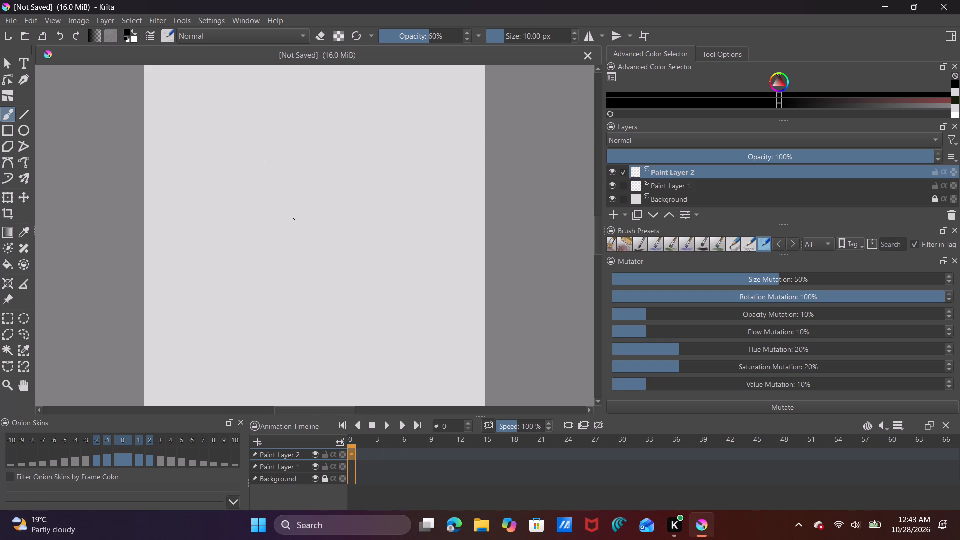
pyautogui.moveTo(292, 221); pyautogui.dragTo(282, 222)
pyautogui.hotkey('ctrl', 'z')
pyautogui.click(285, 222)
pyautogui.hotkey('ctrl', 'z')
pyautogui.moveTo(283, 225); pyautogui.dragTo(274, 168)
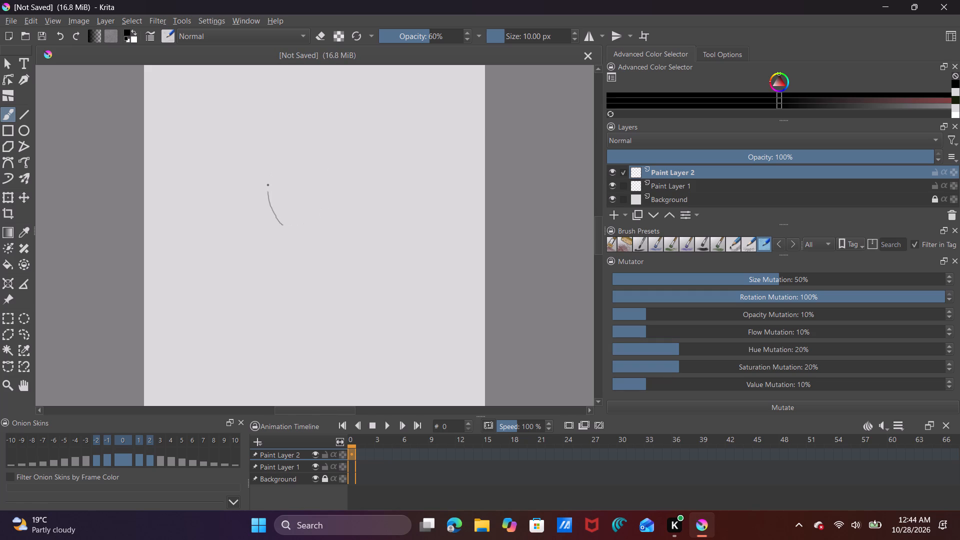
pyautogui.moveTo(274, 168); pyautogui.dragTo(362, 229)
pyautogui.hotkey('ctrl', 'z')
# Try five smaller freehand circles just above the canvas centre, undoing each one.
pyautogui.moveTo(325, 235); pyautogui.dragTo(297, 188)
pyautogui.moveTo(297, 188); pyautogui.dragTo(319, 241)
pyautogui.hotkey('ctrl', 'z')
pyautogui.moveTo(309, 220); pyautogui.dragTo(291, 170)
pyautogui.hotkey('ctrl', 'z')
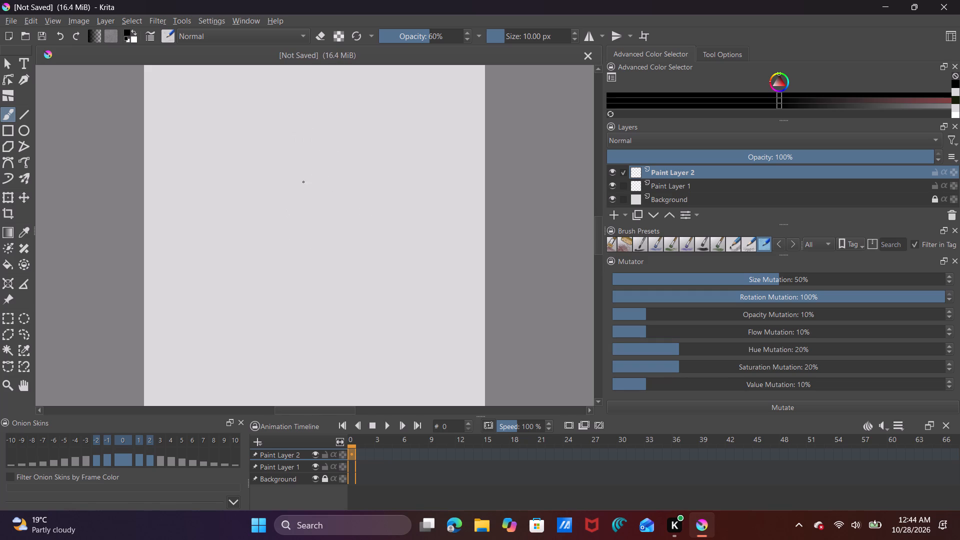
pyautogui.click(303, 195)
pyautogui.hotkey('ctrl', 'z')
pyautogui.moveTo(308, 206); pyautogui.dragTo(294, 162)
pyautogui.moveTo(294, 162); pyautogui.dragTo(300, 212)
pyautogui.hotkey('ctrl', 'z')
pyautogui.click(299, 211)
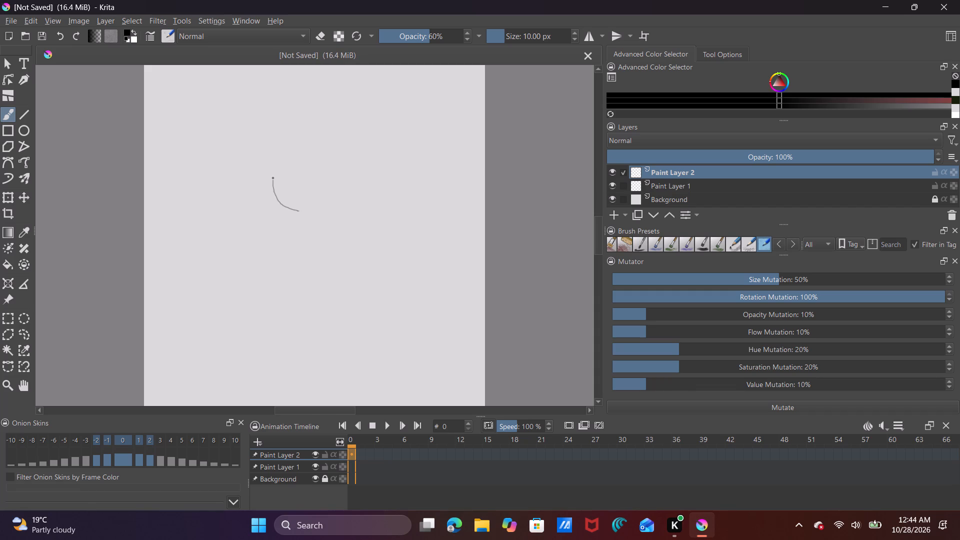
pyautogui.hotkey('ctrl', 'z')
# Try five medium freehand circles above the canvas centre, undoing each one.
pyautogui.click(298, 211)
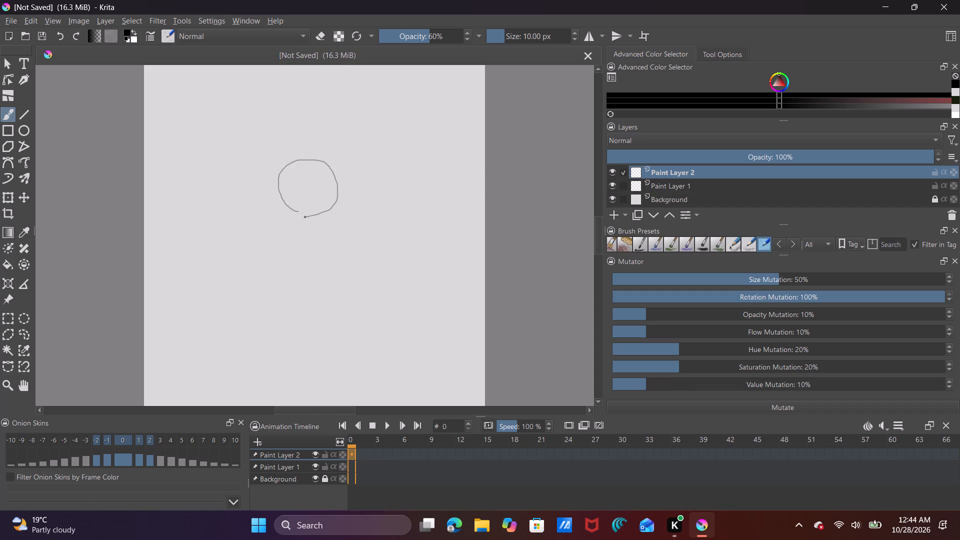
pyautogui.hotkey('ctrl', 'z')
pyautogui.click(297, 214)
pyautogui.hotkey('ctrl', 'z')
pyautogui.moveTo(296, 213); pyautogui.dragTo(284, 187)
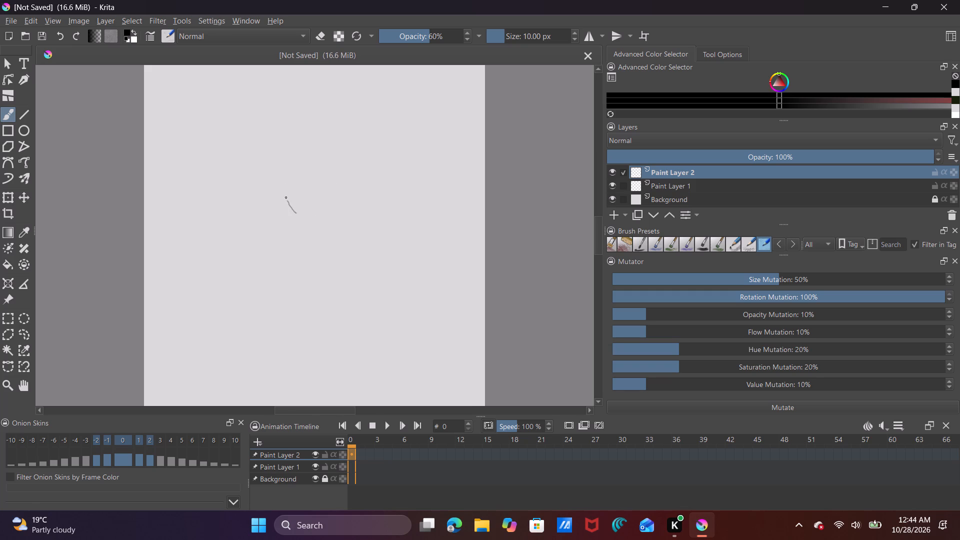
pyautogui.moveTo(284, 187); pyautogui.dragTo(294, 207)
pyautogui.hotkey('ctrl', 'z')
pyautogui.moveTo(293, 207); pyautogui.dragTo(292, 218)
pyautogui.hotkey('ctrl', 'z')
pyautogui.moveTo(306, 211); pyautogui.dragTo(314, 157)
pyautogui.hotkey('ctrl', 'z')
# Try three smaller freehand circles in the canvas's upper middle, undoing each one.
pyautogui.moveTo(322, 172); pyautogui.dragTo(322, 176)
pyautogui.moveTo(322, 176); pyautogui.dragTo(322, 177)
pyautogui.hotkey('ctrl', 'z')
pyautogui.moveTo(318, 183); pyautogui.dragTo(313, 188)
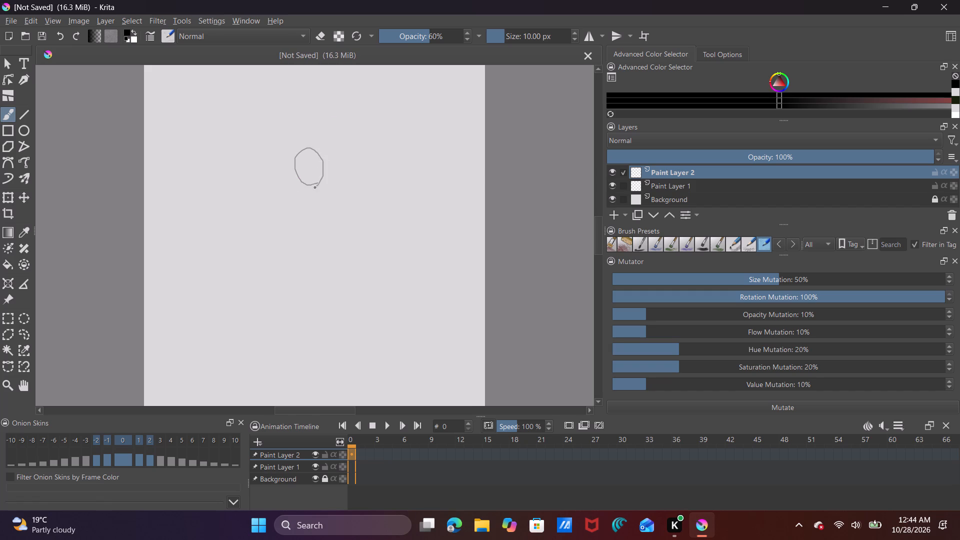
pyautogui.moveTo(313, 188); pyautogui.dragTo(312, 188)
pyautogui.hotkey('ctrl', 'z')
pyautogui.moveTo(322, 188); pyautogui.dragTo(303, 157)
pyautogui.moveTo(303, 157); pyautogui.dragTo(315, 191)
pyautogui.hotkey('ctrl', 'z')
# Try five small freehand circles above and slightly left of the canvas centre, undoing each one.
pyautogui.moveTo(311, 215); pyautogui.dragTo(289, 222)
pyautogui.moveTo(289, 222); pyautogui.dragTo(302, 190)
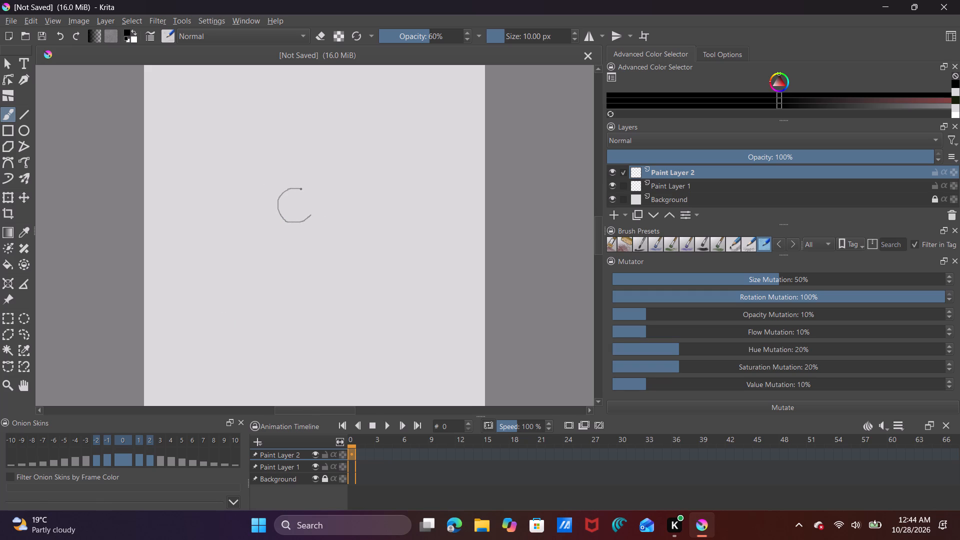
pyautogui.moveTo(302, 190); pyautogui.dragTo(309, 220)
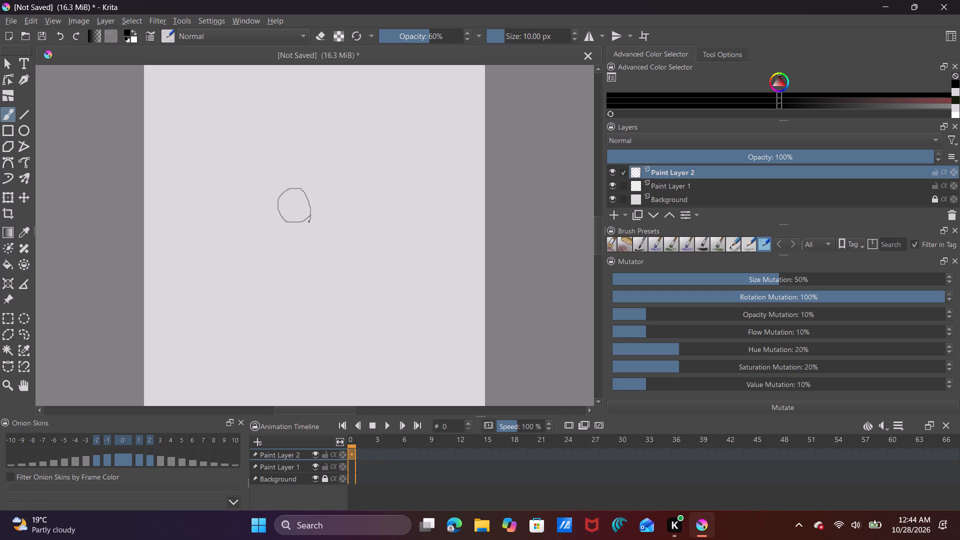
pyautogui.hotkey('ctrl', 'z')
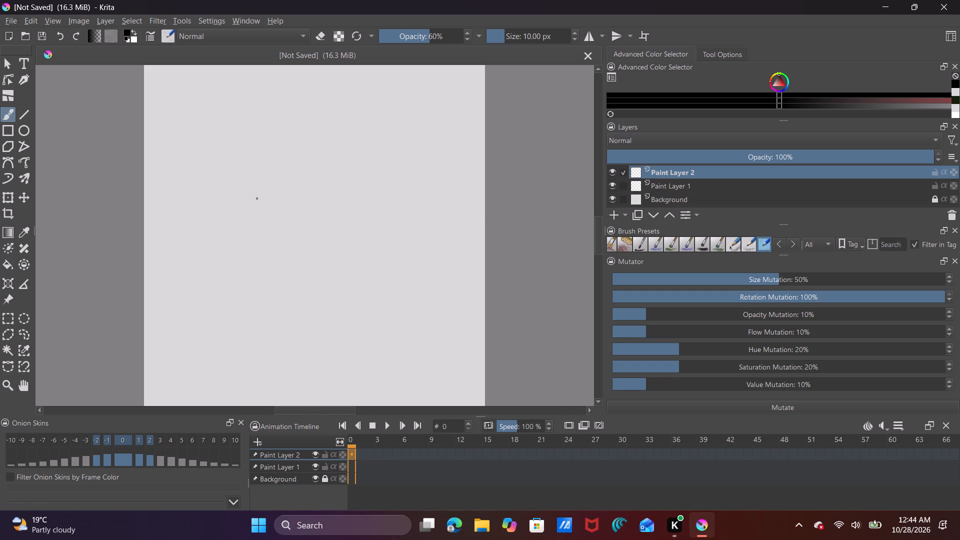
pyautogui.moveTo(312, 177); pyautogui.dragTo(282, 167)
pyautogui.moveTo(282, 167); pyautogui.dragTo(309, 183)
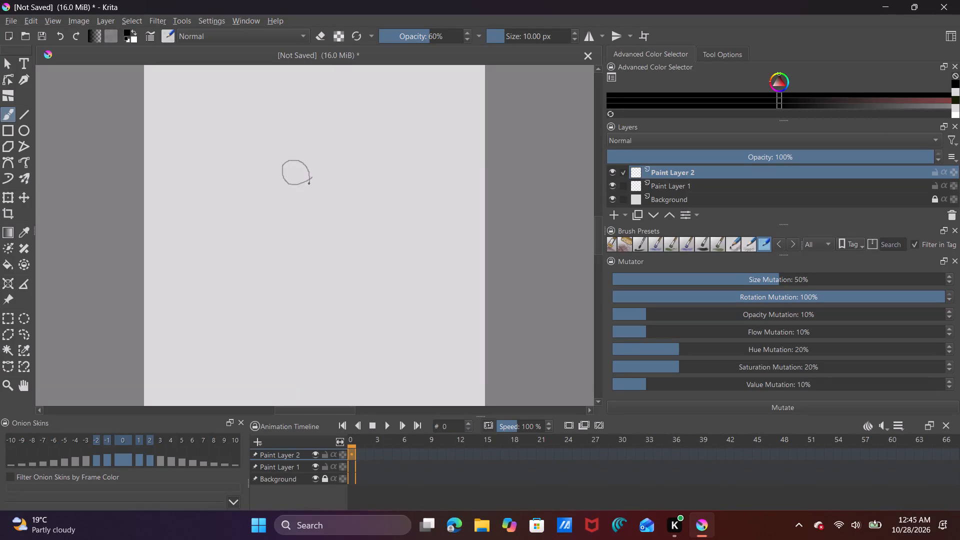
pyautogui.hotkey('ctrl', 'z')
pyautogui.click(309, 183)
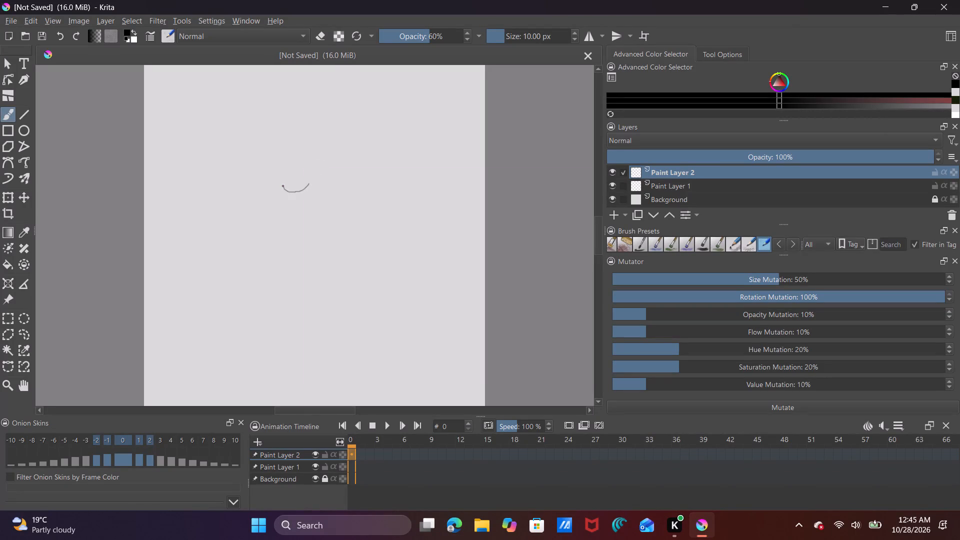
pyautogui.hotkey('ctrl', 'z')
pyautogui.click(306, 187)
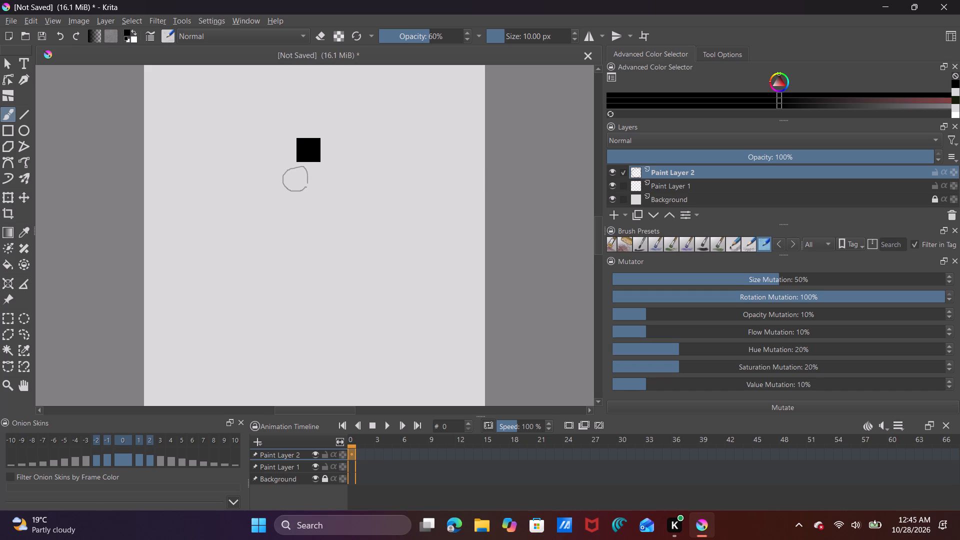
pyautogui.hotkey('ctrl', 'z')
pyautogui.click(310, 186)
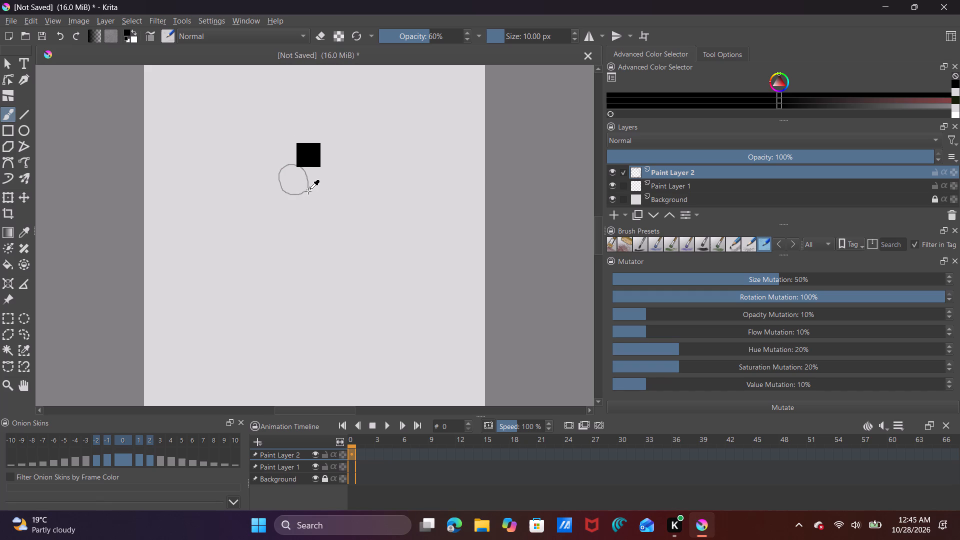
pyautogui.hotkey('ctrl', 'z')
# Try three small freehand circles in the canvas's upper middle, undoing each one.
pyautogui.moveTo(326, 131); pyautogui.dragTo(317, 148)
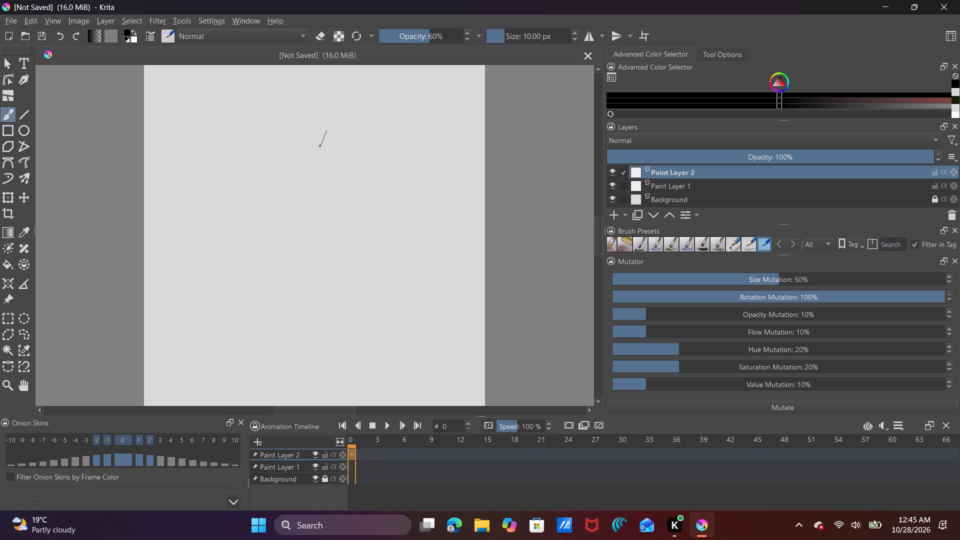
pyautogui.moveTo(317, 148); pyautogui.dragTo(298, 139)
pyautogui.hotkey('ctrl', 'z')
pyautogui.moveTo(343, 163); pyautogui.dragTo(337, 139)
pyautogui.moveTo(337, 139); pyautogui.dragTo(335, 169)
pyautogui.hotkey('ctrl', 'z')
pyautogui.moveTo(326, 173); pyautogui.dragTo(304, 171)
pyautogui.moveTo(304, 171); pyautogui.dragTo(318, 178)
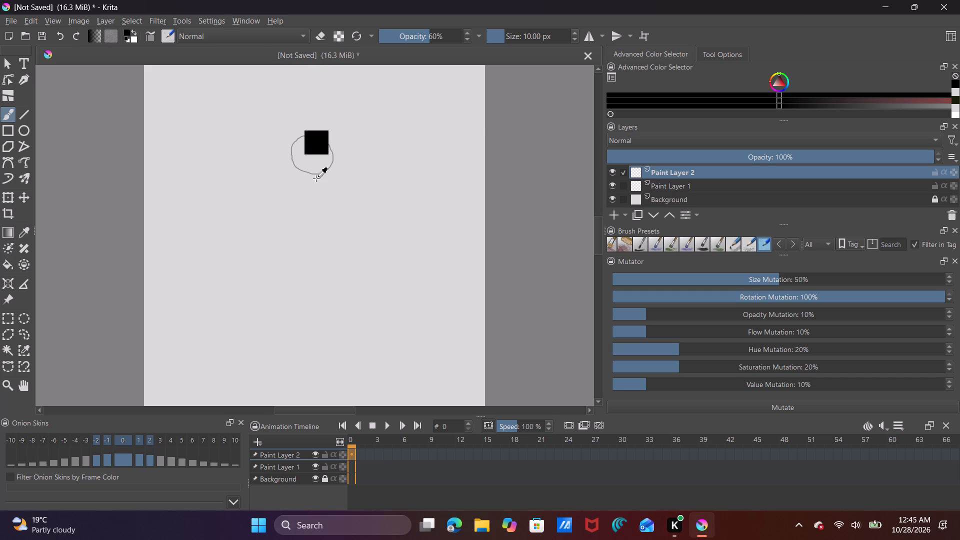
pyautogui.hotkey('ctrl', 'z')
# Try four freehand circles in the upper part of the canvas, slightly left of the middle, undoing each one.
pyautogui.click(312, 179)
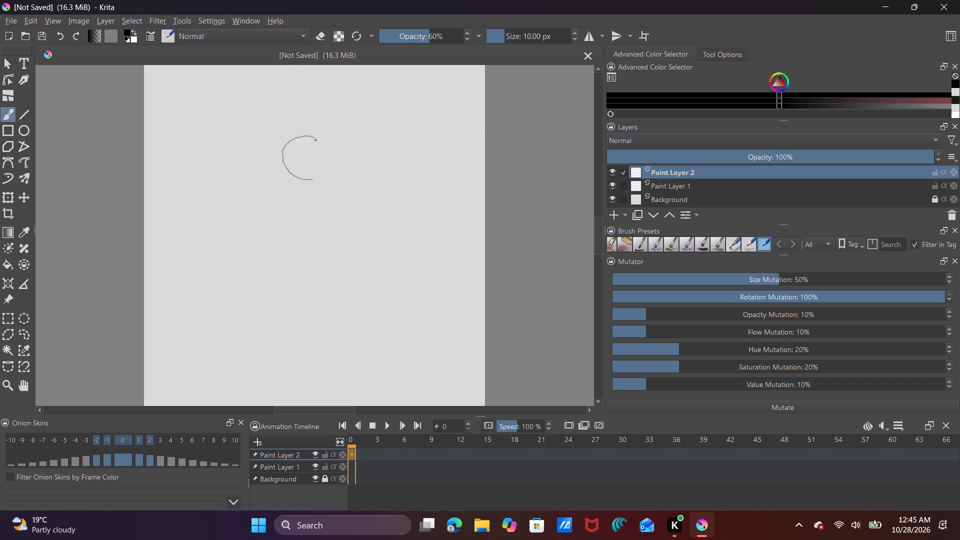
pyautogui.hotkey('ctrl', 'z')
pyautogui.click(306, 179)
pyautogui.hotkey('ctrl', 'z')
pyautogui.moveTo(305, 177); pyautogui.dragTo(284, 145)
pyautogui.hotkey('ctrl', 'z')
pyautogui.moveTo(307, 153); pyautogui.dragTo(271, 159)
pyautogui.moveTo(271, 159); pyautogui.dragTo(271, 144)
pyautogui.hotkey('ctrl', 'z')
# Draw a small freehand circle in the upper middle of the canvas, directly above its centre.
pyautogui.click(333, 170)
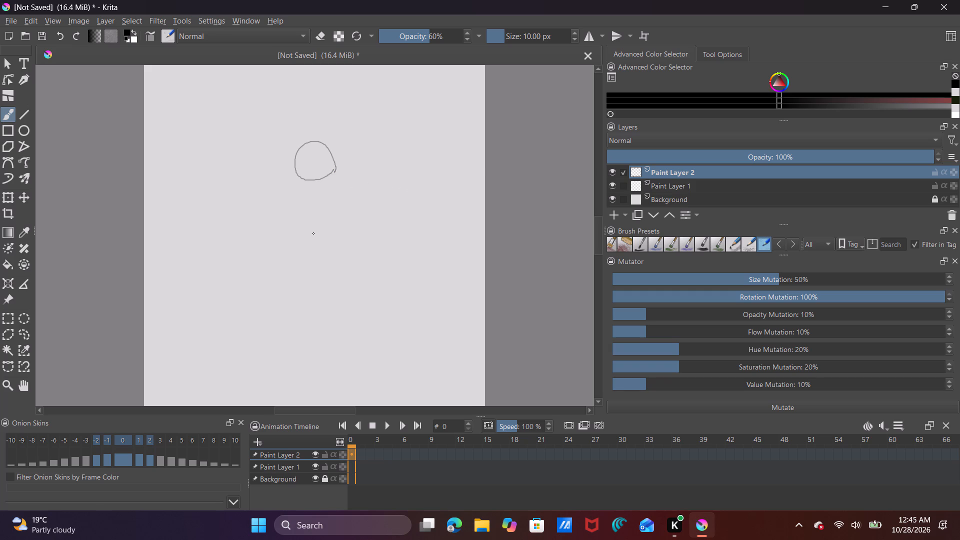
# Draw a short curved stroke just below and left of the canvas centre.
pyautogui.moveTo(302, 252); pyautogui.dragTo(301, 252)
pyautogui.moveTo(301, 252); pyautogui.dragTo(289, 241)
# Draw a medium freehand circle to the right of the canvas centre, below and right of the first circle.
pyautogui.moveTo(396, 215); pyautogui.dragTo(353, 198)
pyautogui.moveTo(353, 198); pyautogui.dragTo(397, 220)
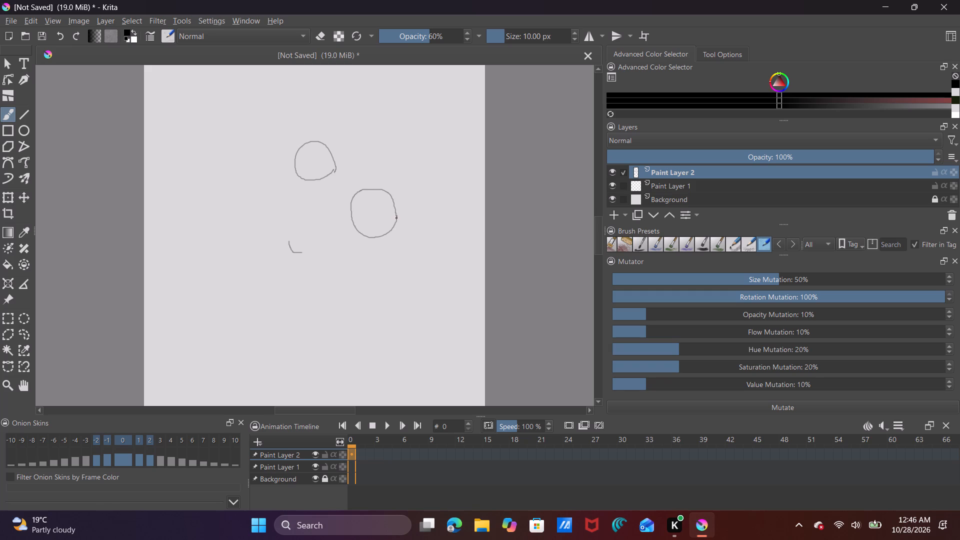
pyautogui.moveTo(397, 220); pyautogui.dragTo(397, 220)
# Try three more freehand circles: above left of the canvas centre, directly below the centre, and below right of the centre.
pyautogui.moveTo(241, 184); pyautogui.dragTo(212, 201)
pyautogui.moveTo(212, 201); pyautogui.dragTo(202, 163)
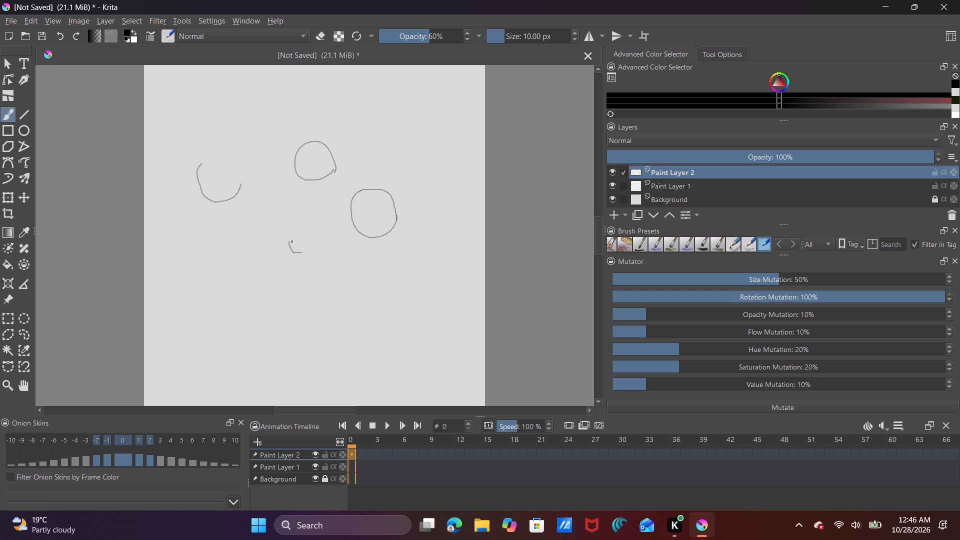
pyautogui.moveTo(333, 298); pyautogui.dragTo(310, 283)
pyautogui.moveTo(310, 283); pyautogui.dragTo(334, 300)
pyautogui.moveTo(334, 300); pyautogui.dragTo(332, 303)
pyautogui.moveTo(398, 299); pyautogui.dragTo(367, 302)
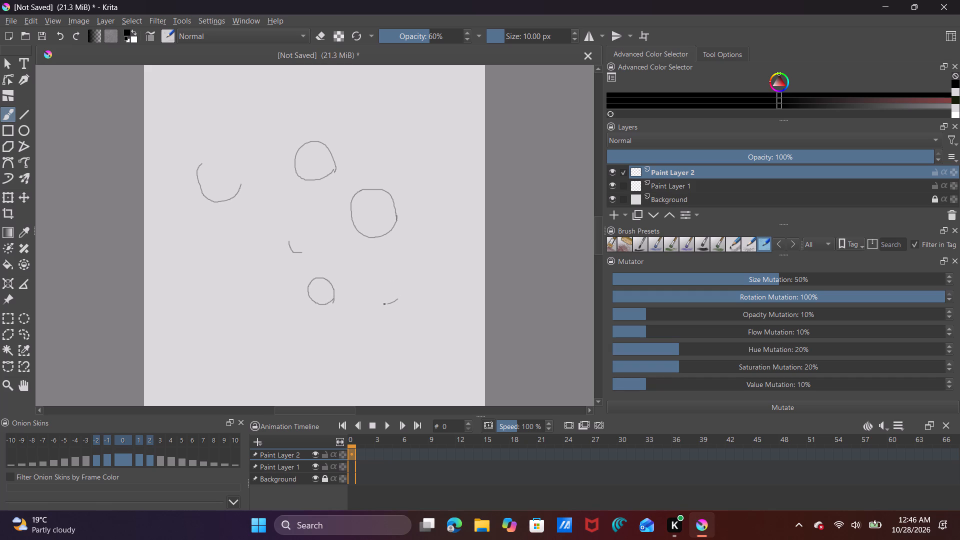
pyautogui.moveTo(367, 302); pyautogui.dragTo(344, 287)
# Undo all the circles and curved strokes drawn on Paint Layer 2, back to an empty canvas.
pyautogui.hotkey('ctrl', 'z')
pyautogui.hotkey('ctrl', 'z')
pyautogui.hotkey('ctrl', 'z')
pyautogui.hotkey('ctrl', 'z')
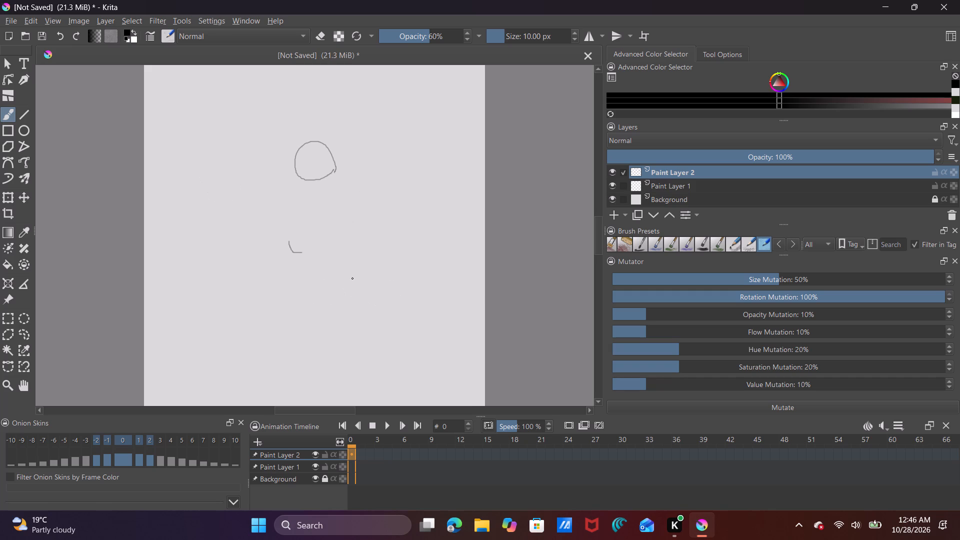
pyautogui.hotkey('ctrl', 'z')
pyautogui.hotkey('ctrl', 'z')
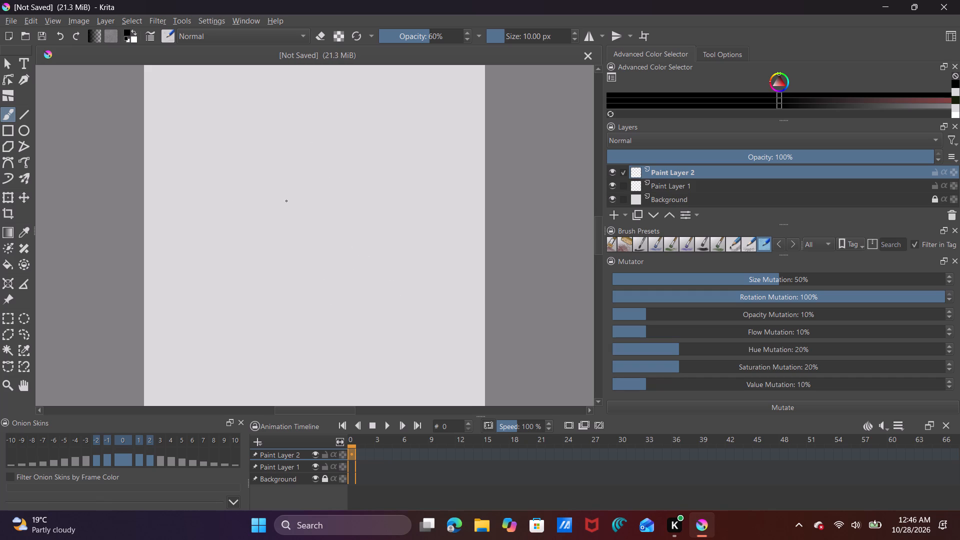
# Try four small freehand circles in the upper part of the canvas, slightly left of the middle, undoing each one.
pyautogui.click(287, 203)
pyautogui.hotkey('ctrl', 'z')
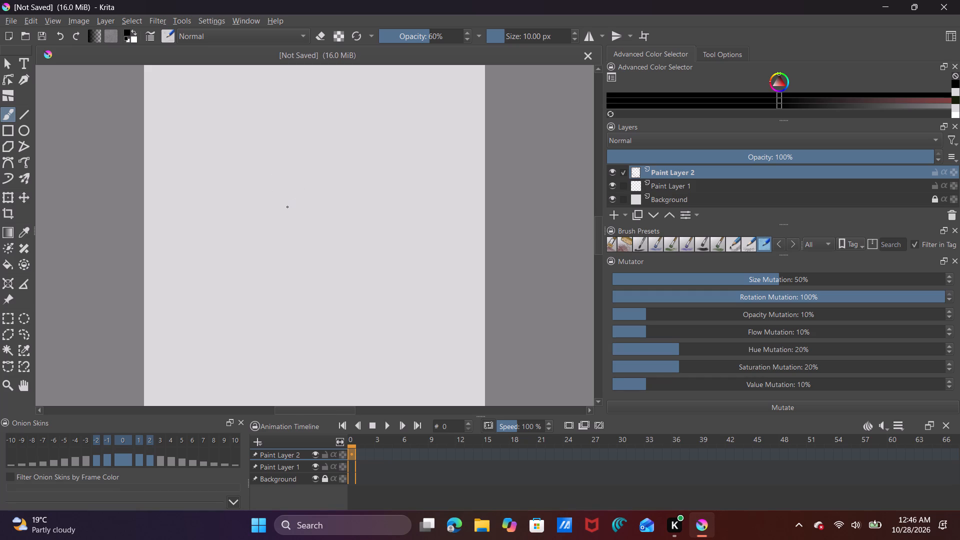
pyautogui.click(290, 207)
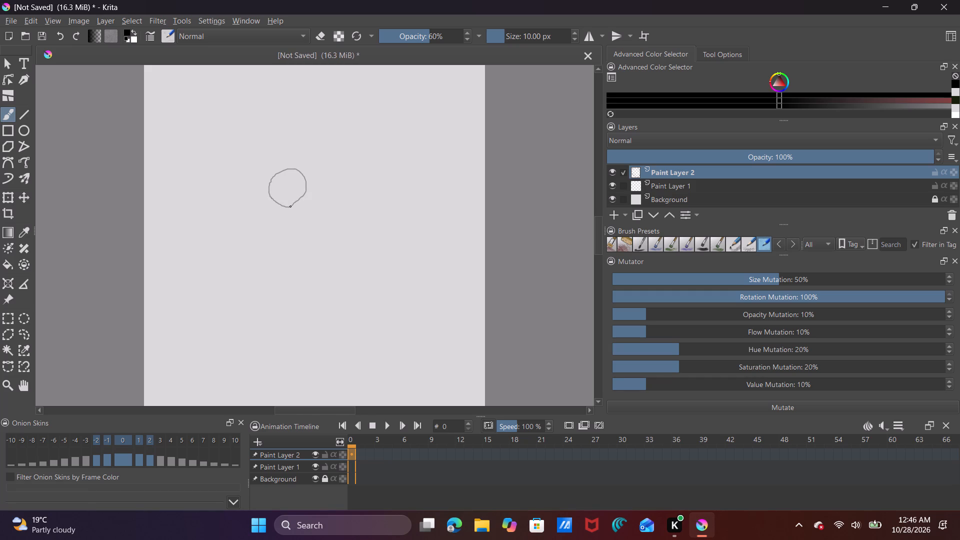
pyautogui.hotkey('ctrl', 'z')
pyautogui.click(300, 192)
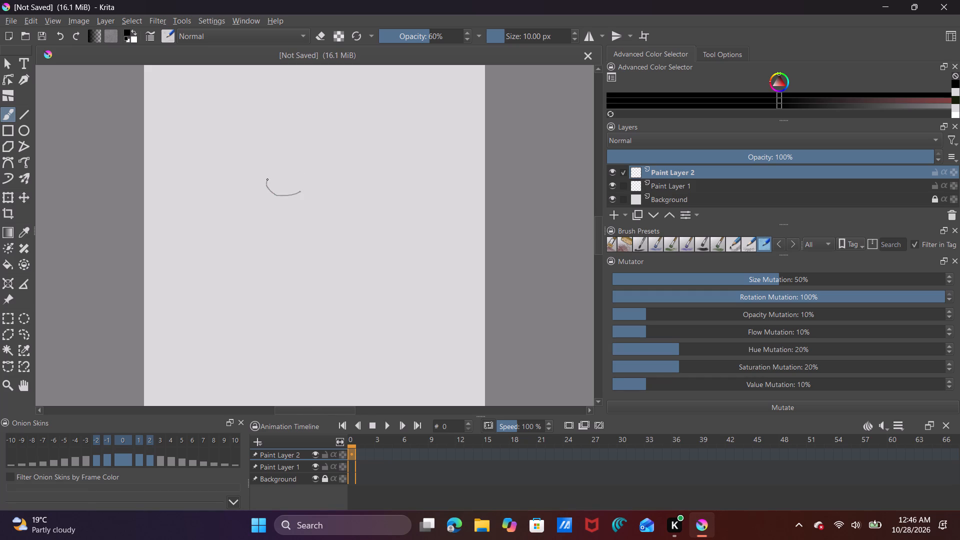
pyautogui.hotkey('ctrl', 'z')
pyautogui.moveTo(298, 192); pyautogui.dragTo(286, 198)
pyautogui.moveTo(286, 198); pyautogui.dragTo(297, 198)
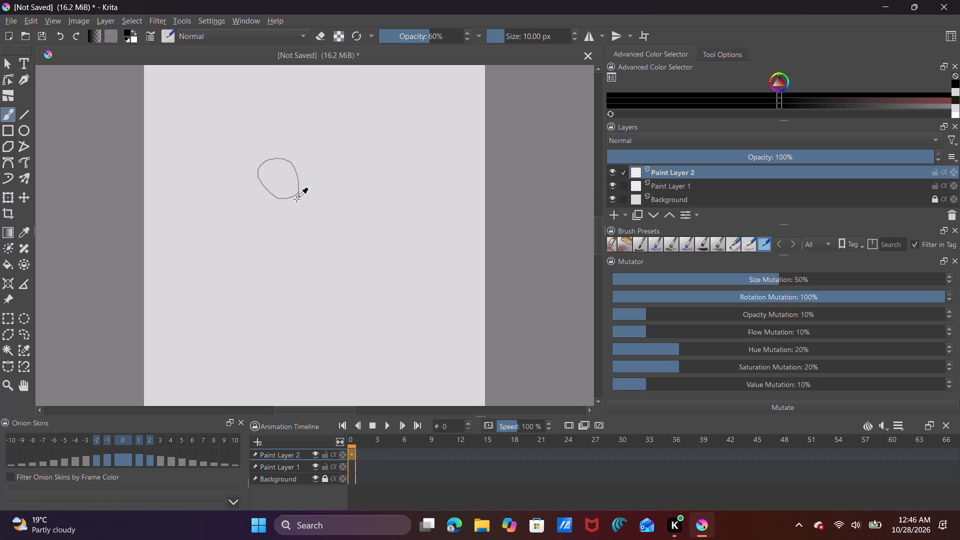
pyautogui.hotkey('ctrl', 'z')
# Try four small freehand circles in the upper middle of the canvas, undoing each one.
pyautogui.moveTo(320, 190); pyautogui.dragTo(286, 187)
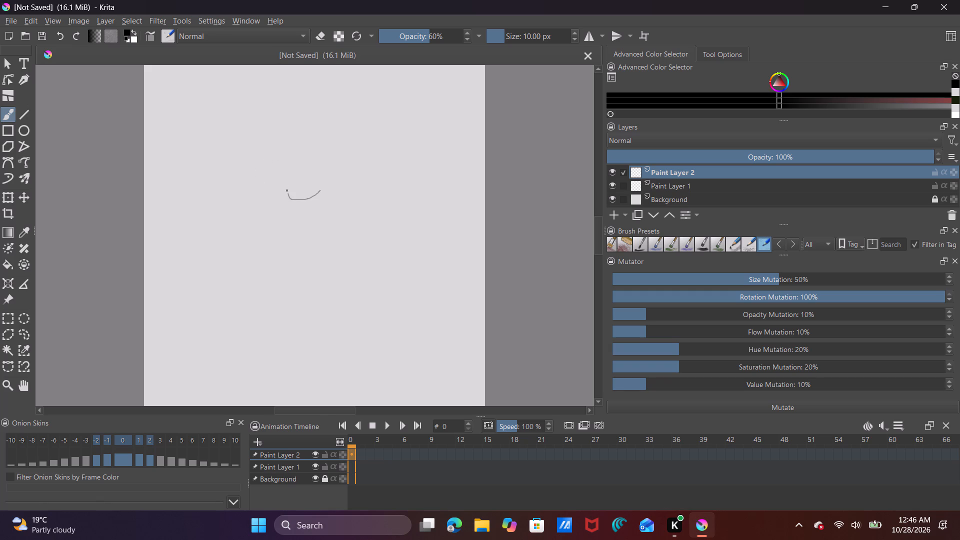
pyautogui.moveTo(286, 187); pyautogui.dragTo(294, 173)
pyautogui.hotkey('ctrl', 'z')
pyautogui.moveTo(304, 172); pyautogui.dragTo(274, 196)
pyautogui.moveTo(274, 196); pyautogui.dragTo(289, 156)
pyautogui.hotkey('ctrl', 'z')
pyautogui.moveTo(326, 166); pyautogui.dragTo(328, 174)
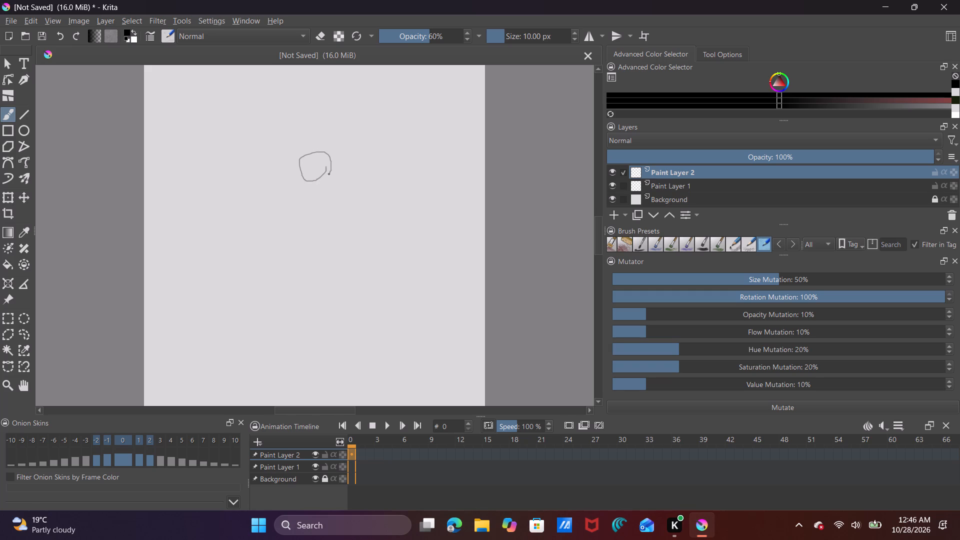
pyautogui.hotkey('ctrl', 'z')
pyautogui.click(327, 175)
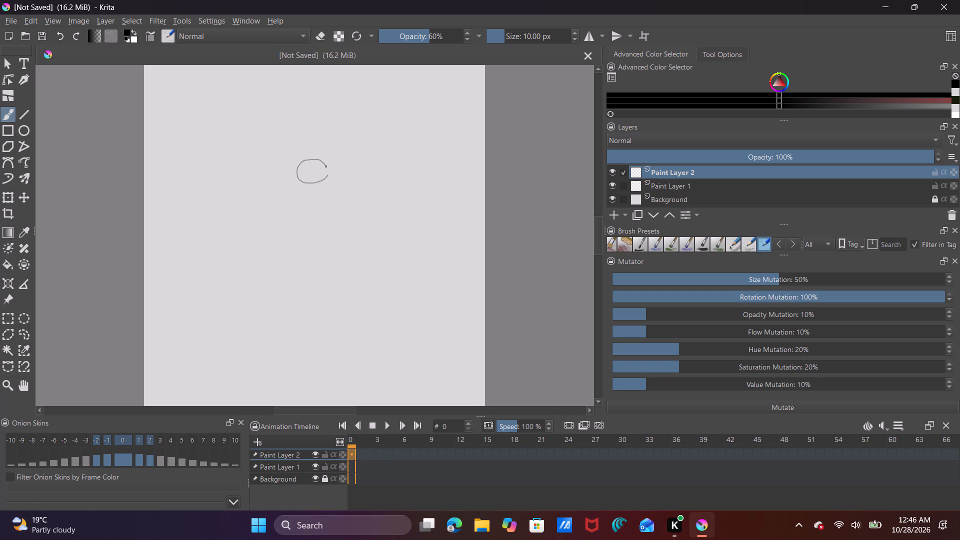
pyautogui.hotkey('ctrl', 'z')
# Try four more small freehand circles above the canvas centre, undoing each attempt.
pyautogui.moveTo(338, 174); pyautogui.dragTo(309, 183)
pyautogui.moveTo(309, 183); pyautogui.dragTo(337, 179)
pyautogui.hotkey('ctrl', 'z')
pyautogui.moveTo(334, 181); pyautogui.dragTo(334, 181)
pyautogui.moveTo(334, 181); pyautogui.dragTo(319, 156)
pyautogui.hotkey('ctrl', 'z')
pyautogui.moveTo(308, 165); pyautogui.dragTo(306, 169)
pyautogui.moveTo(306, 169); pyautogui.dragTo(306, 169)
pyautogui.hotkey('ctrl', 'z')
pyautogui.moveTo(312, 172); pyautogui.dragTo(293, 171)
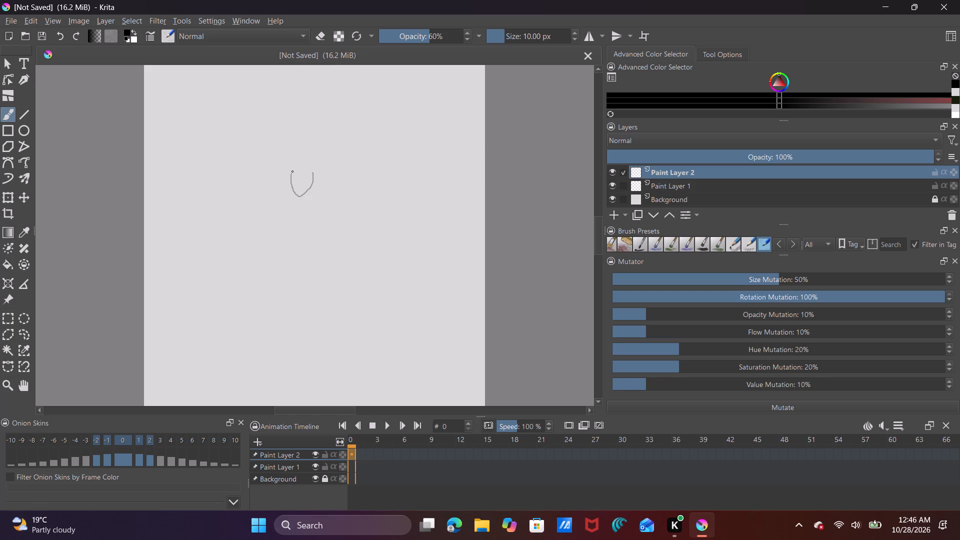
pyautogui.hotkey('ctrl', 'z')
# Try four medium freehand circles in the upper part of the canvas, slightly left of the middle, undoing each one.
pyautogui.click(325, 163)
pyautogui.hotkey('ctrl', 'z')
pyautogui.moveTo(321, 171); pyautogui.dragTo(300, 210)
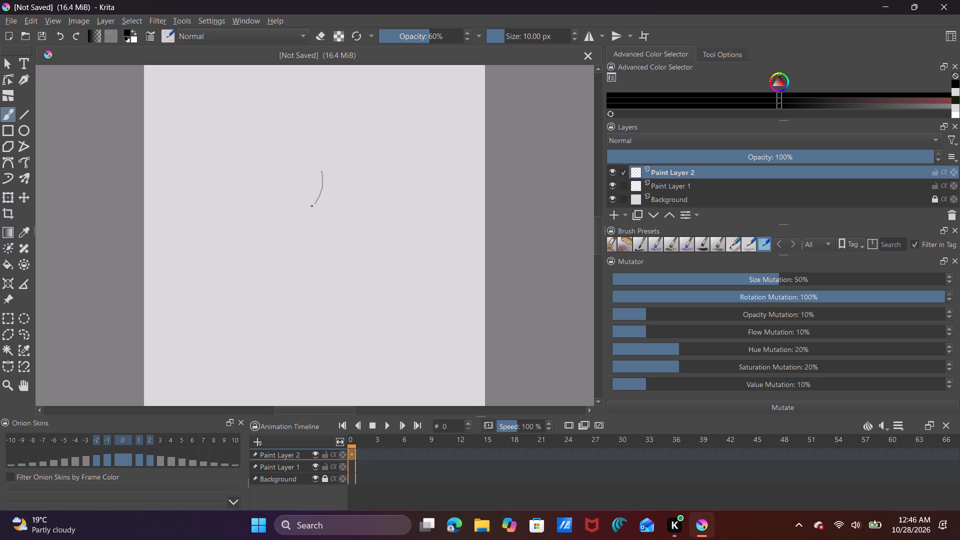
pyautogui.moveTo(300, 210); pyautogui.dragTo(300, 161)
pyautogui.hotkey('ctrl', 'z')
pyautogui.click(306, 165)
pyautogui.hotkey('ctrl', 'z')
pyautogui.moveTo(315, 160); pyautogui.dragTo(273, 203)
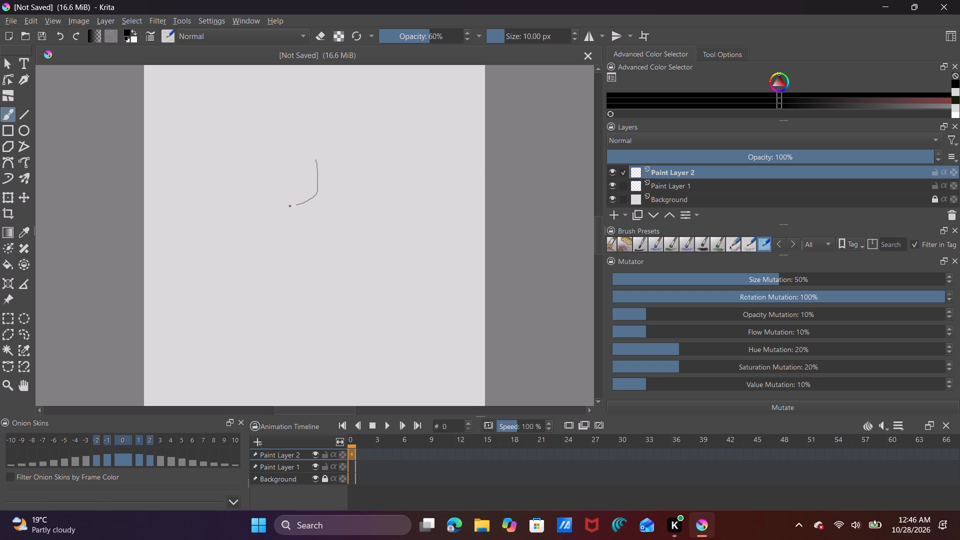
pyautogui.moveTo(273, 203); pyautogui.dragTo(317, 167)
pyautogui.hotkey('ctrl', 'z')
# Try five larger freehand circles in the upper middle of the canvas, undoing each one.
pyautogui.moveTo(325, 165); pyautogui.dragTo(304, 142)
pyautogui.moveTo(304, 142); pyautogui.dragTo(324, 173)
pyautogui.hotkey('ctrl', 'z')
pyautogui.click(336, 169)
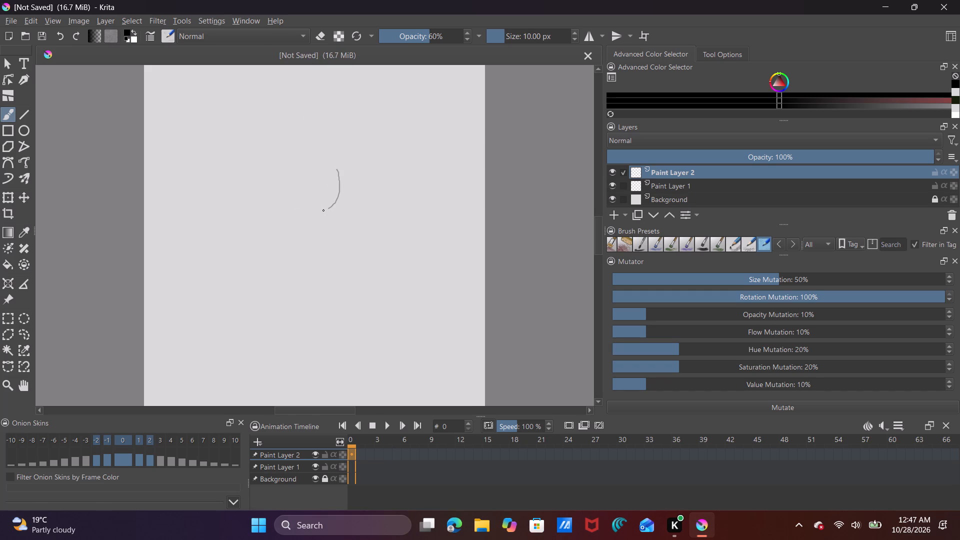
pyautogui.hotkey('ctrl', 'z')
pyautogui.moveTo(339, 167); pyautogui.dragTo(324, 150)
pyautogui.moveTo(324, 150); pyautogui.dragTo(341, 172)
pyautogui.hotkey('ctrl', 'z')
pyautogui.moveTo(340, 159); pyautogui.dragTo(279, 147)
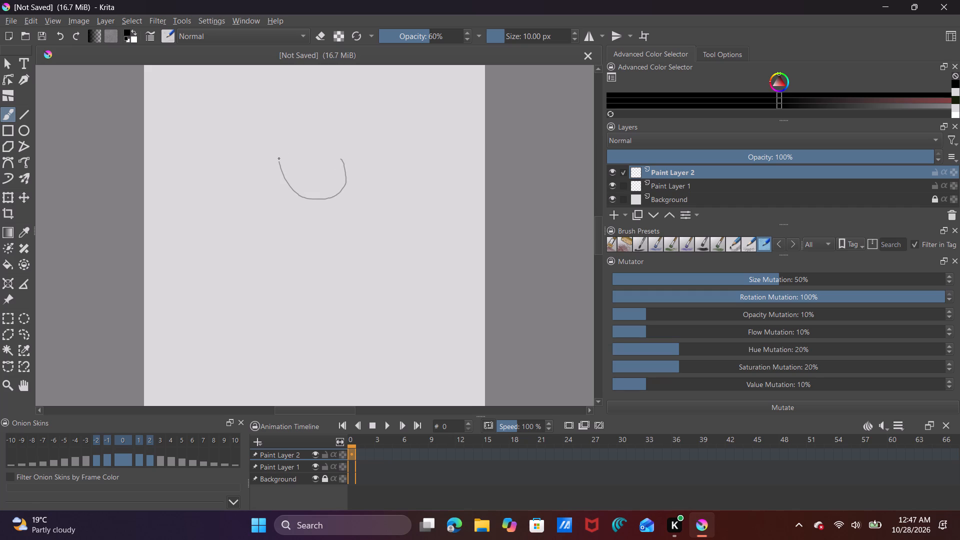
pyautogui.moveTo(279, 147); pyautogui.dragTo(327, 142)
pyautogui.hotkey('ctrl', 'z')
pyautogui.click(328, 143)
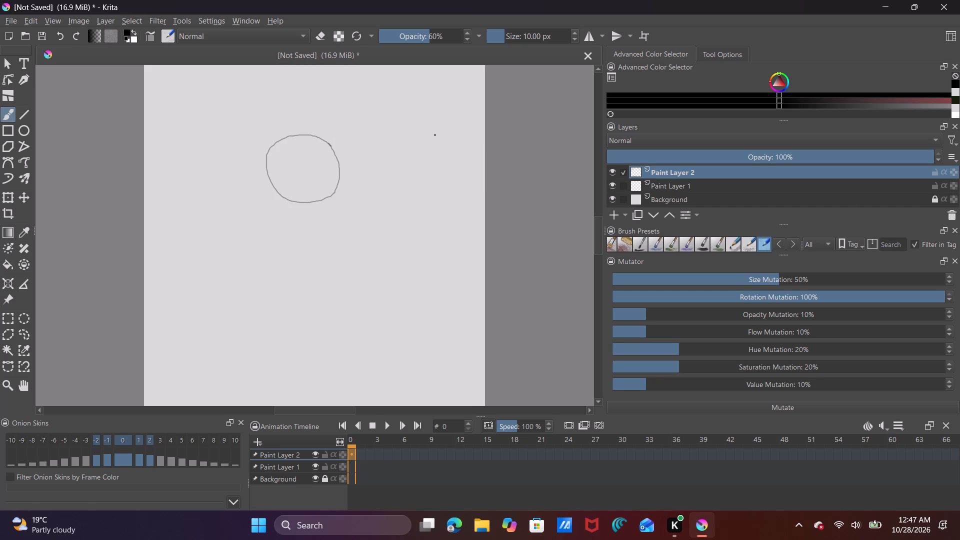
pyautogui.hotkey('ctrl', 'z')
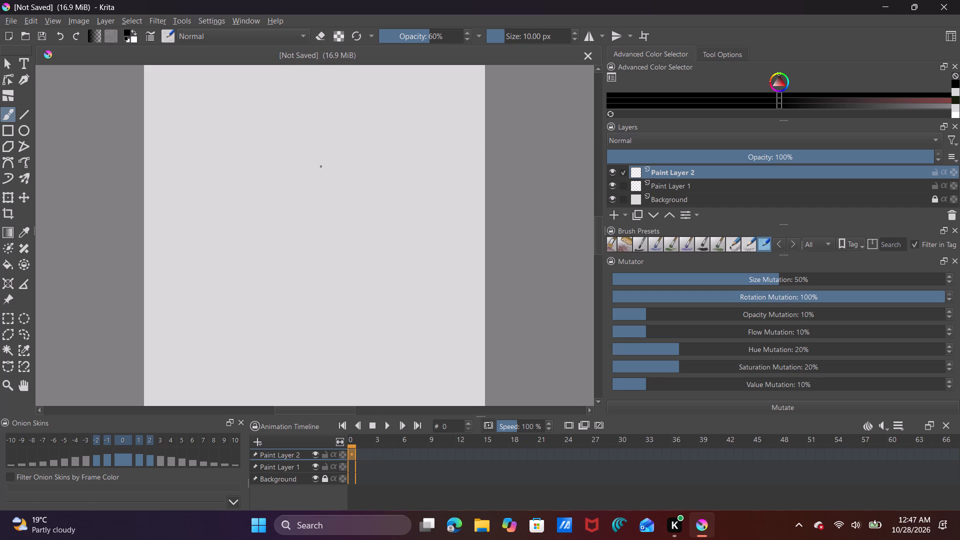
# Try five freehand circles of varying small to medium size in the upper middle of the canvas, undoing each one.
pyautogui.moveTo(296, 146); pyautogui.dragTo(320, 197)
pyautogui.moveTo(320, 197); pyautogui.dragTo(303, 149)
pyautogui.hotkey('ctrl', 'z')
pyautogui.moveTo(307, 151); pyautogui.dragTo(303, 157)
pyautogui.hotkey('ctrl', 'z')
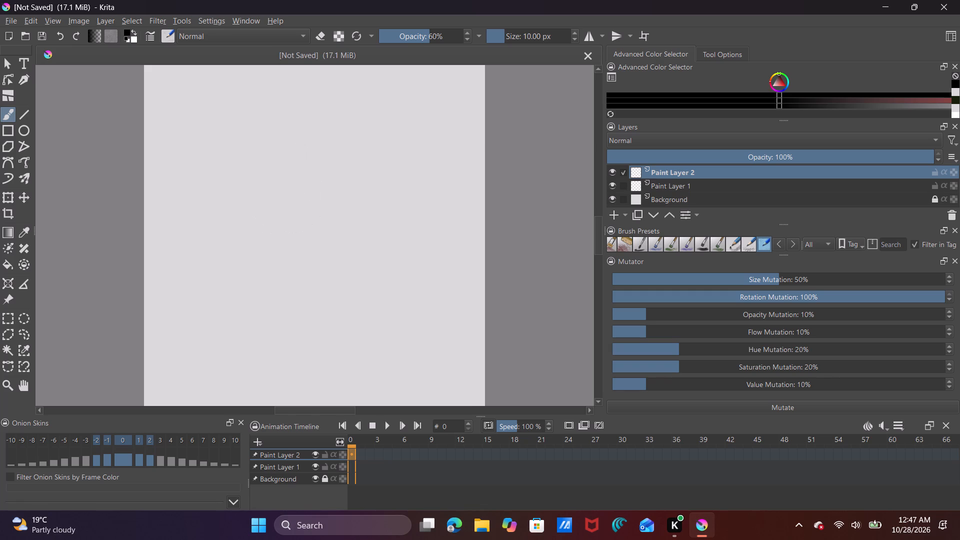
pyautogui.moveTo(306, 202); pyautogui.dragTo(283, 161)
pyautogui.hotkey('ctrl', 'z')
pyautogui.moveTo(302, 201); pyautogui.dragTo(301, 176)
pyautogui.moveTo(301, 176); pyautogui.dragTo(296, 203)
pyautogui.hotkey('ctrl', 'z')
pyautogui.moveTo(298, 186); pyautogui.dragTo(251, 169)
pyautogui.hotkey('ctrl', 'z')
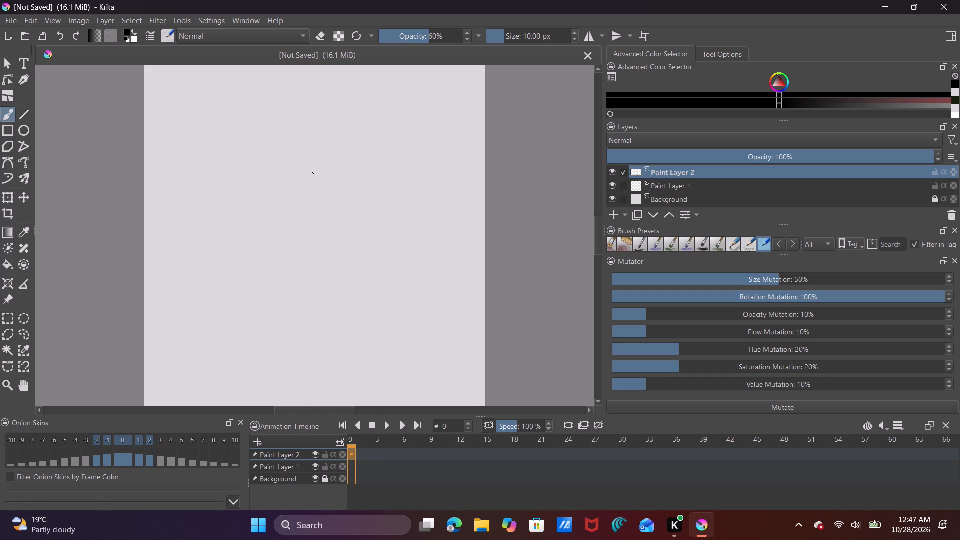
# Draw a small closed freehand circle in the upper part of the canvas, slightly left of the middle.
pyautogui.moveTo(306, 186); pyautogui.dragTo(306, 179)
pyautogui.moveTo(306, 179); pyautogui.dragTo(306, 191)
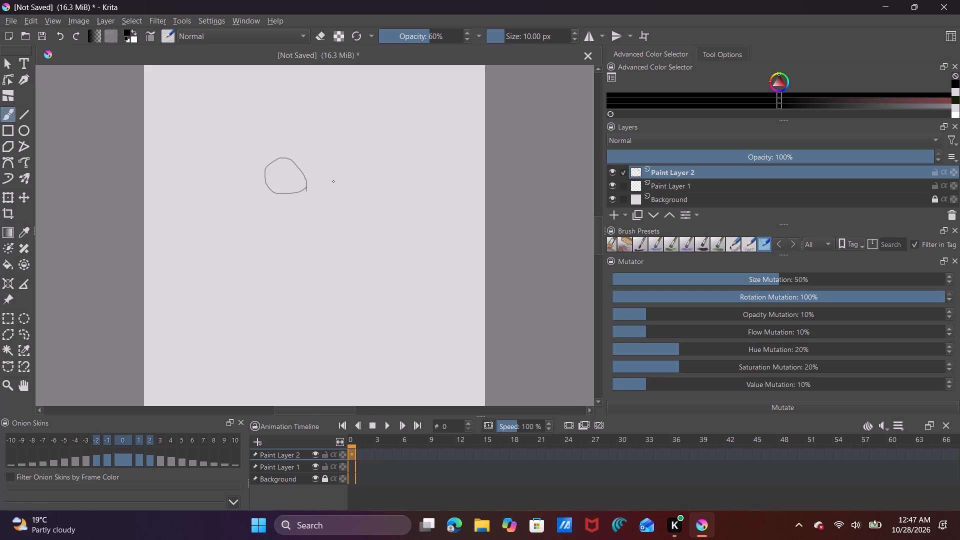
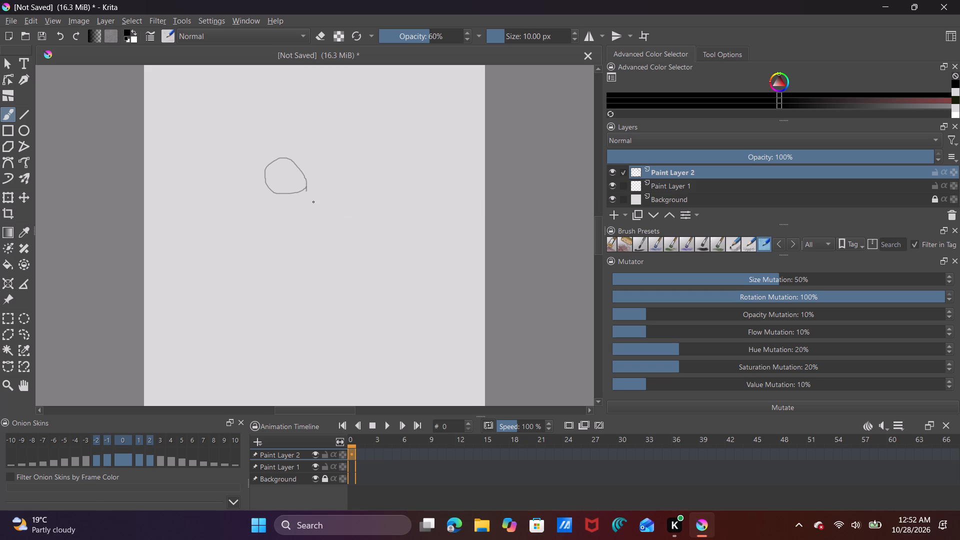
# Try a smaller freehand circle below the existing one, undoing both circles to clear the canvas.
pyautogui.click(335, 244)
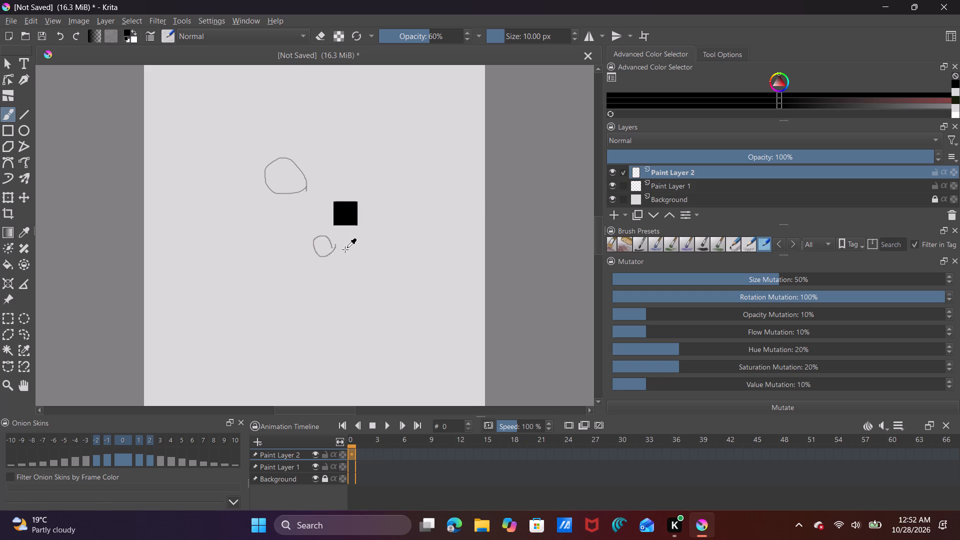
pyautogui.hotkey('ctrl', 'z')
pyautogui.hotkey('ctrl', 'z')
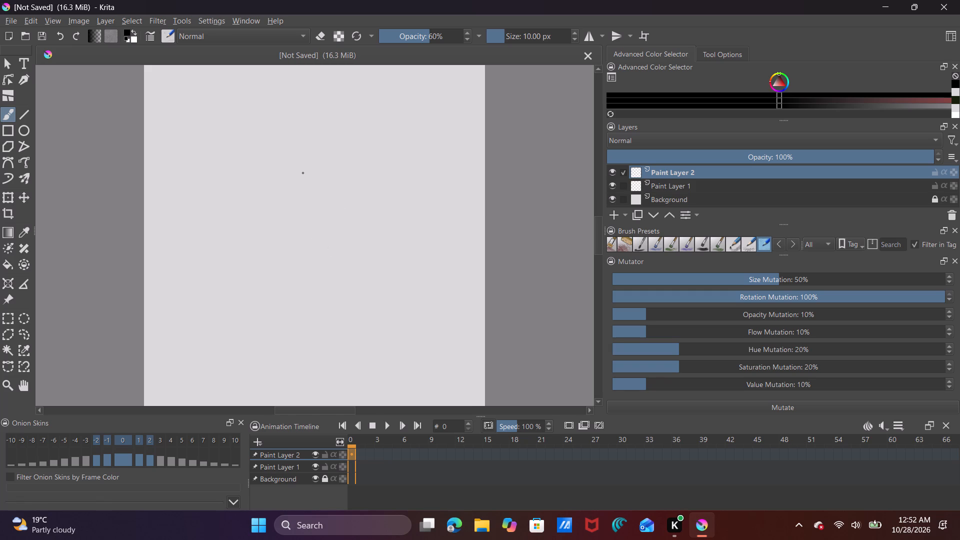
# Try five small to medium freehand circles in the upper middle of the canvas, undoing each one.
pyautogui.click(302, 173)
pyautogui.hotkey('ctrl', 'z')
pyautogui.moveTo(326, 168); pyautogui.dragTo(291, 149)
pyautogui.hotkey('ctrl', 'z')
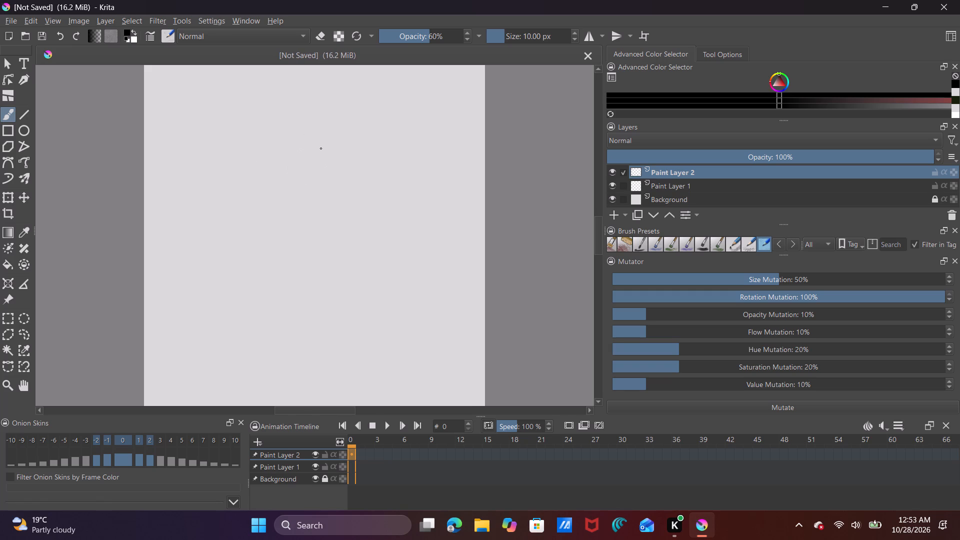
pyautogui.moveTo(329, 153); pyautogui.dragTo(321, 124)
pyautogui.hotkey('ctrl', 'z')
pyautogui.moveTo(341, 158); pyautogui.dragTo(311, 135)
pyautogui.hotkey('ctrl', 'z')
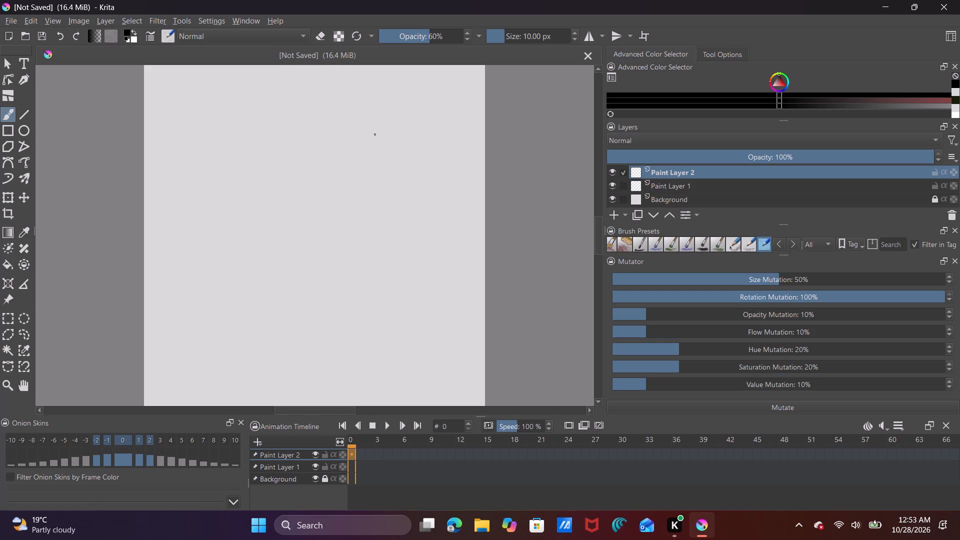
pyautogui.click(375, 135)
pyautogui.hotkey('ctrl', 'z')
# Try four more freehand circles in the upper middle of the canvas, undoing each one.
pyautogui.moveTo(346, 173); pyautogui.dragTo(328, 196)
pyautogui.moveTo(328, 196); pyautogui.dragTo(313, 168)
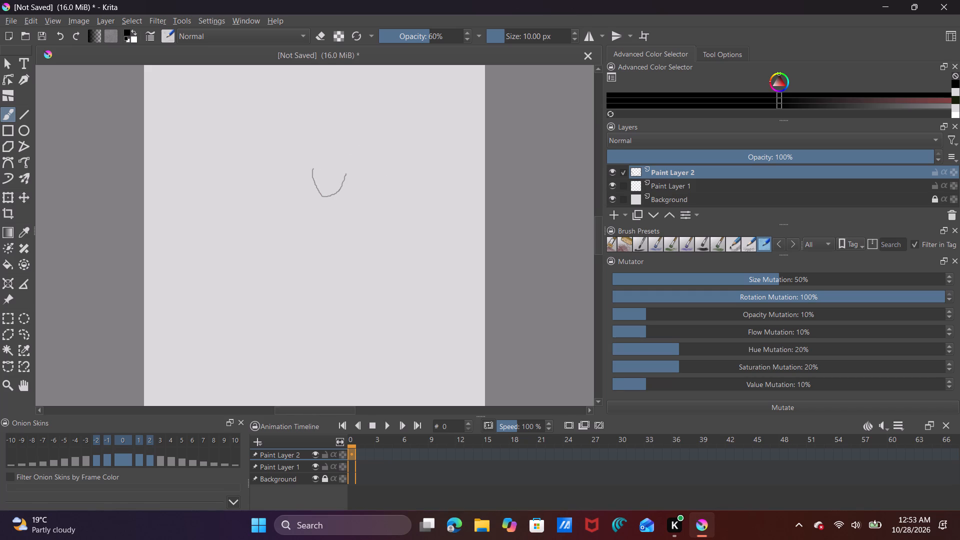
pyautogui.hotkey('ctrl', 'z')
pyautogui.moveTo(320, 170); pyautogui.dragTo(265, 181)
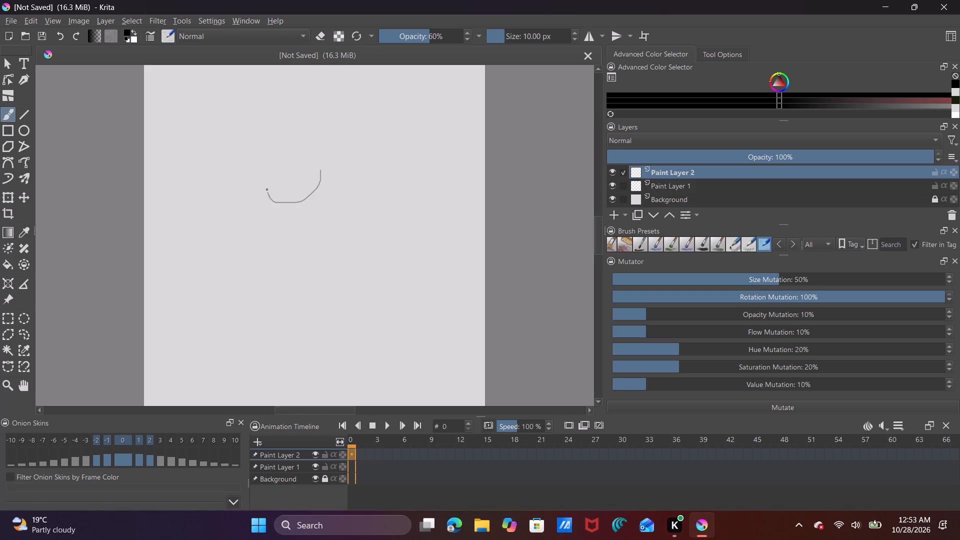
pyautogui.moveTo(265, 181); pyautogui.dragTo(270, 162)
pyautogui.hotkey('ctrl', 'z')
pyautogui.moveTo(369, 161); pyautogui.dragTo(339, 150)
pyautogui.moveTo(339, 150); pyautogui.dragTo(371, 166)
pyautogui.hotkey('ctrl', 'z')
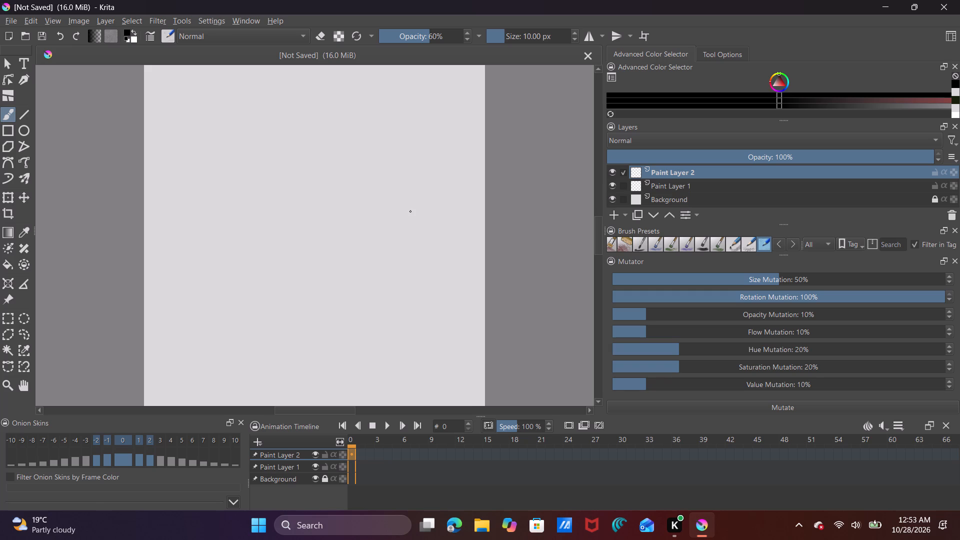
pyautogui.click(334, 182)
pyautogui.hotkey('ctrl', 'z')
# Draw a small closed freehand circle in the upper middle of the canvas.
pyautogui.click(336, 186)
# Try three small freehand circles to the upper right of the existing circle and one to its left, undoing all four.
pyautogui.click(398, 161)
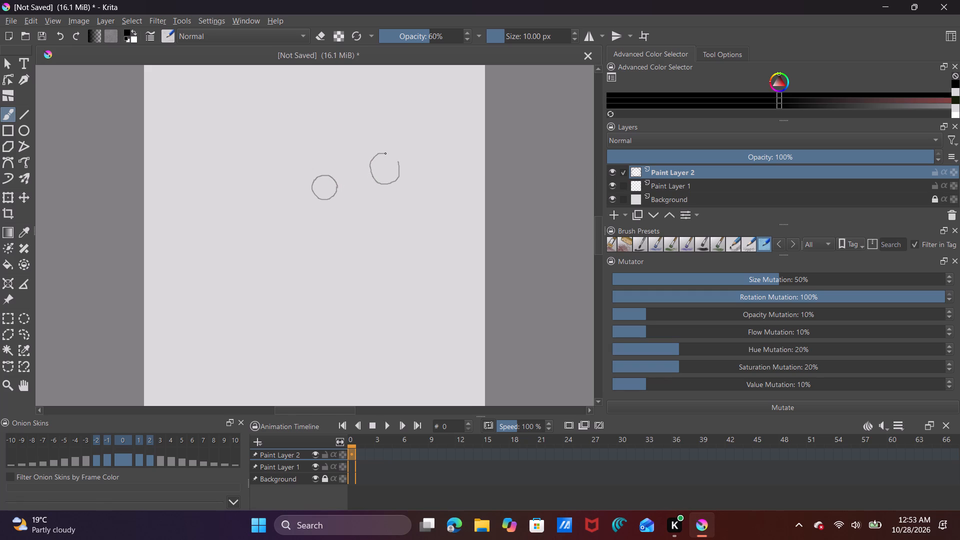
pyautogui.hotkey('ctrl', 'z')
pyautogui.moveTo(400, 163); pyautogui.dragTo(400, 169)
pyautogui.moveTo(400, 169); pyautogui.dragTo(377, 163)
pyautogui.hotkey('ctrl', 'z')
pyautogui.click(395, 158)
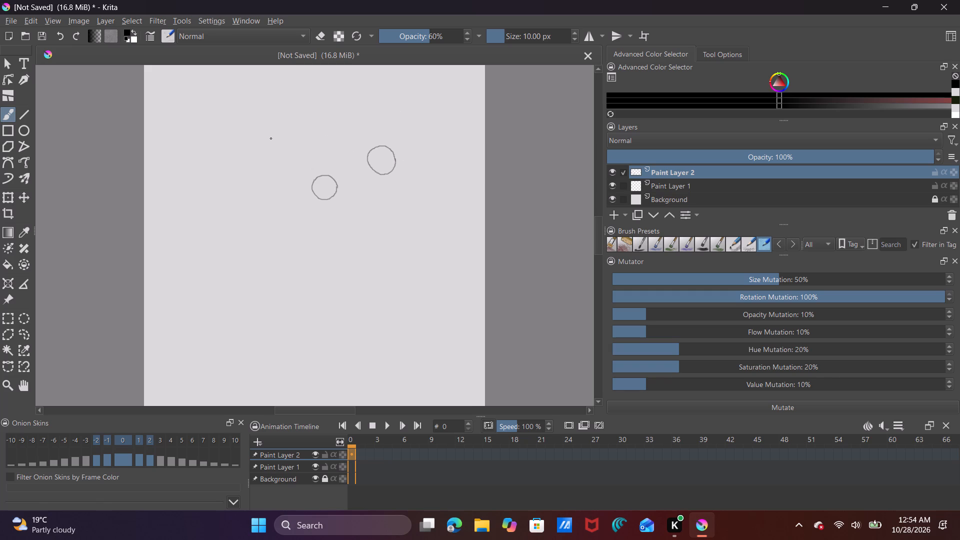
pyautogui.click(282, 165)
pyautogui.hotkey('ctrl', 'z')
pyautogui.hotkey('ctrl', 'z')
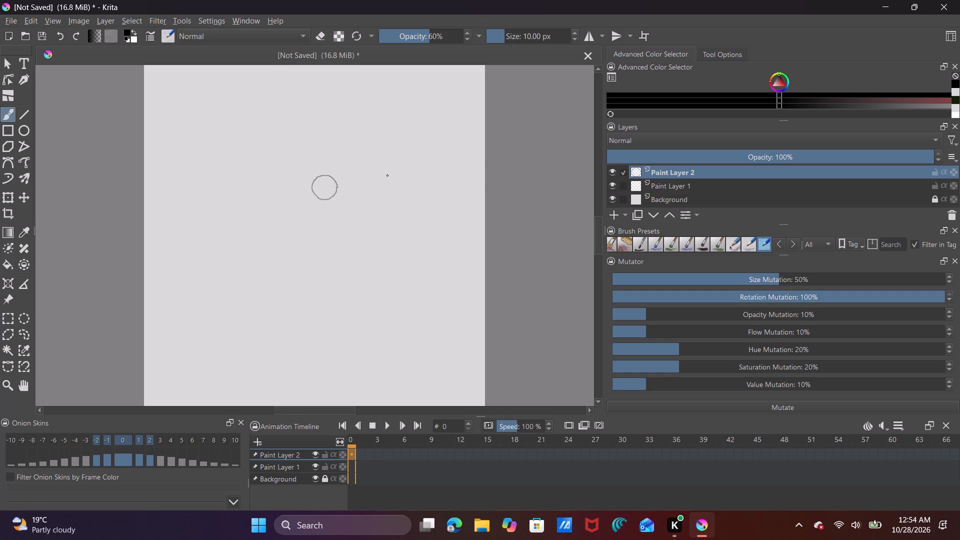
# Draw three more small freehand circles around the existing one: to its upper right, to its left and above it.
pyautogui.moveTo(387, 168); pyautogui.dragTo(379, 180)
pyautogui.moveTo(379, 180); pyautogui.dragTo(374, 153)
pyautogui.moveTo(374, 153); pyautogui.dragTo(389, 174)
pyautogui.moveTo(389, 174); pyautogui.dragTo(389, 174)
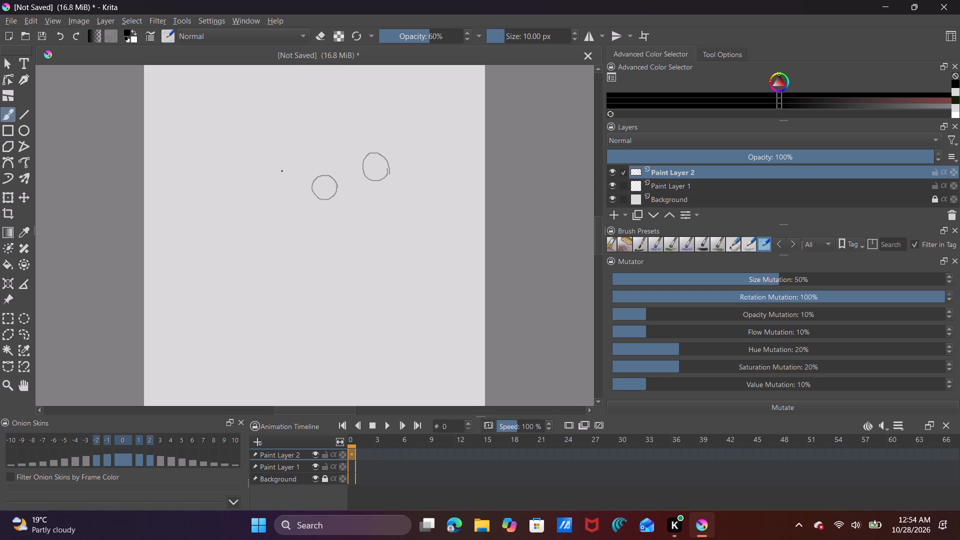
pyautogui.click(282, 170)
pyautogui.click(335, 128)
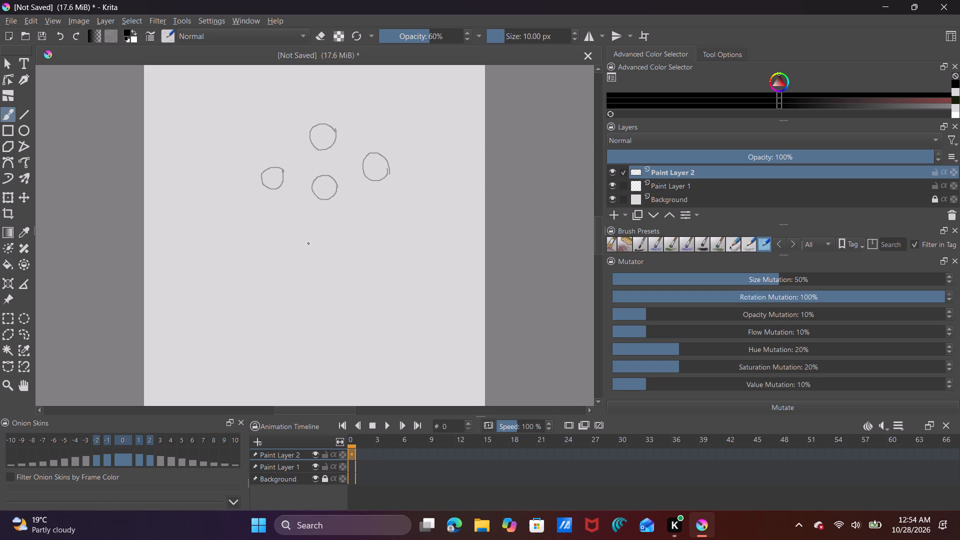
# Draw one large closed freehand oval enclosing all four small circles.
pyautogui.moveTo(320, 244); pyautogui.dragTo(265, 216)
pyautogui.moveTo(265, 216); pyautogui.dragTo(242, 153)
pyautogui.moveTo(242, 153); pyautogui.dragTo(264, 124)
pyautogui.moveTo(264, 124); pyautogui.dragTo(379, 126)
pyautogui.moveTo(379, 126); pyautogui.dragTo(390, 199)
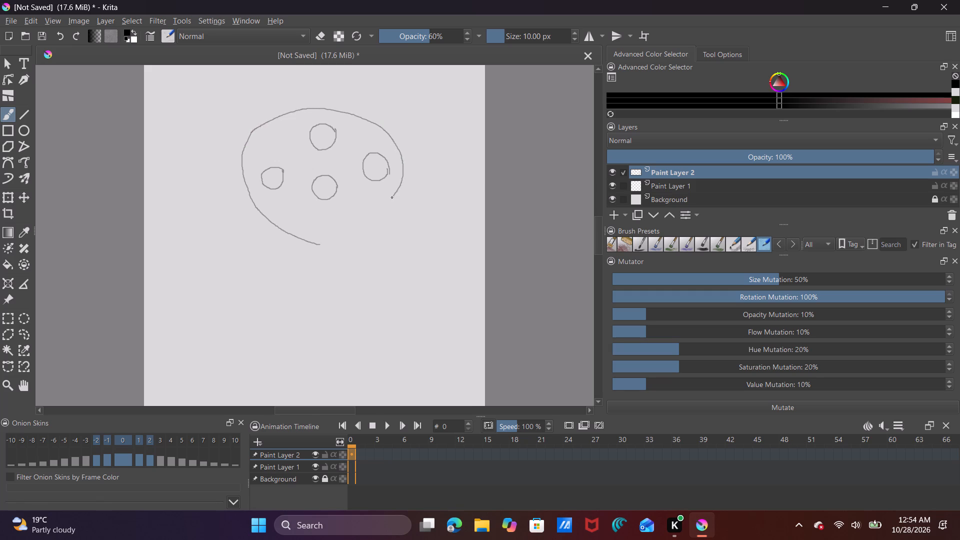
pyautogui.moveTo(390, 199); pyautogui.dragTo(293, 236)
# Undo the large oval and all four small circles to clear the canvas.
pyautogui.moveTo(293, 236); pyautogui.dragTo(288, 234)
pyautogui.hotkey('ctrl', 'z')
pyautogui.hotkey('ctrl', 'z')
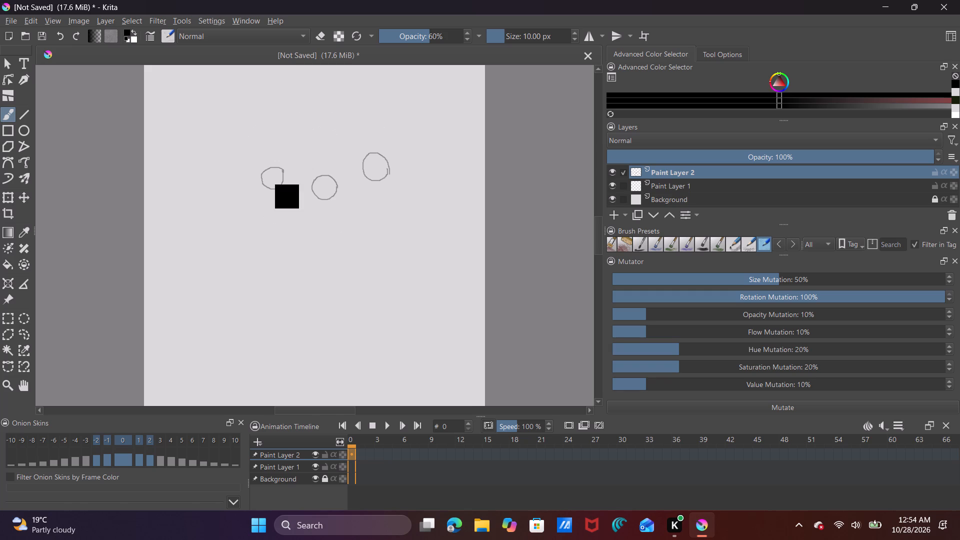
pyautogui.hotkey('ctrl', 'z')
pyautogui.hotkey('ctrl', 'z')
pyautogui.hotkey('ctrl', 'z')
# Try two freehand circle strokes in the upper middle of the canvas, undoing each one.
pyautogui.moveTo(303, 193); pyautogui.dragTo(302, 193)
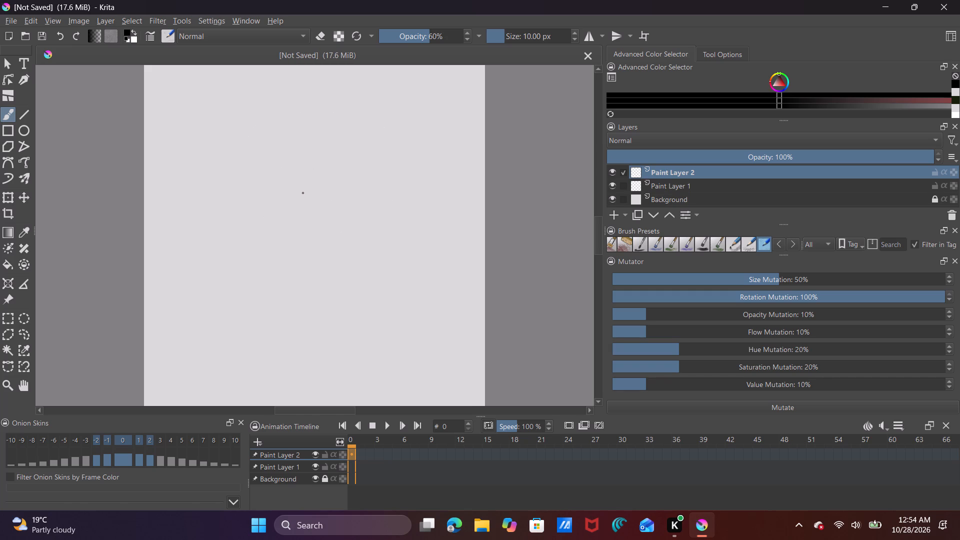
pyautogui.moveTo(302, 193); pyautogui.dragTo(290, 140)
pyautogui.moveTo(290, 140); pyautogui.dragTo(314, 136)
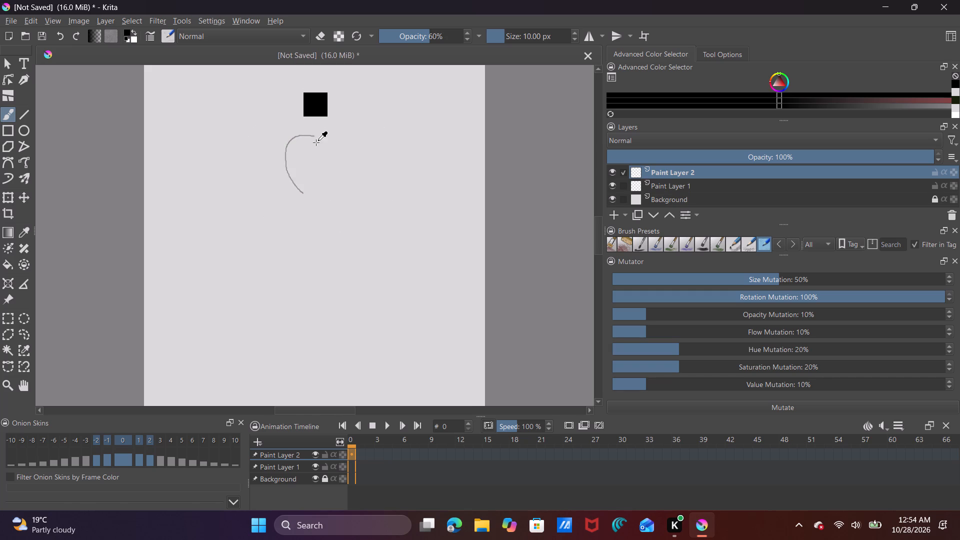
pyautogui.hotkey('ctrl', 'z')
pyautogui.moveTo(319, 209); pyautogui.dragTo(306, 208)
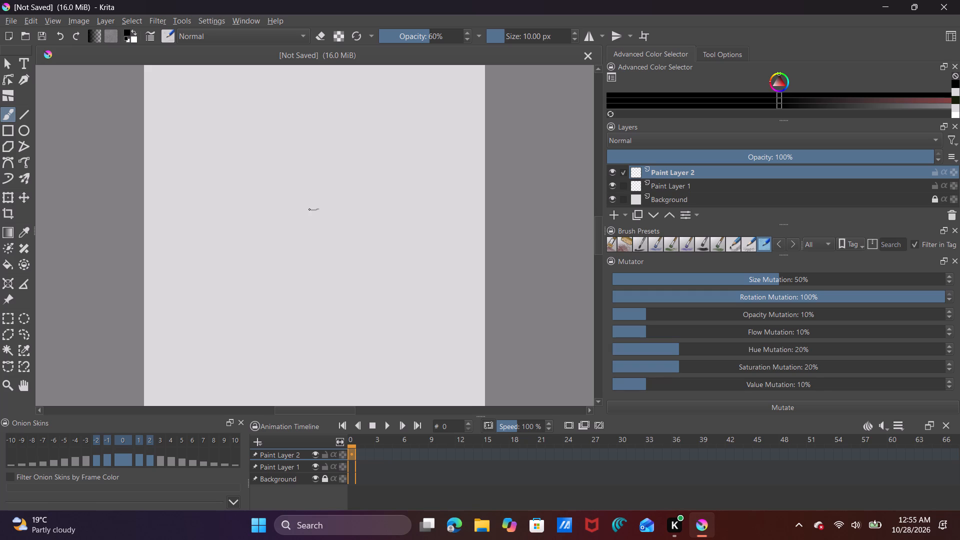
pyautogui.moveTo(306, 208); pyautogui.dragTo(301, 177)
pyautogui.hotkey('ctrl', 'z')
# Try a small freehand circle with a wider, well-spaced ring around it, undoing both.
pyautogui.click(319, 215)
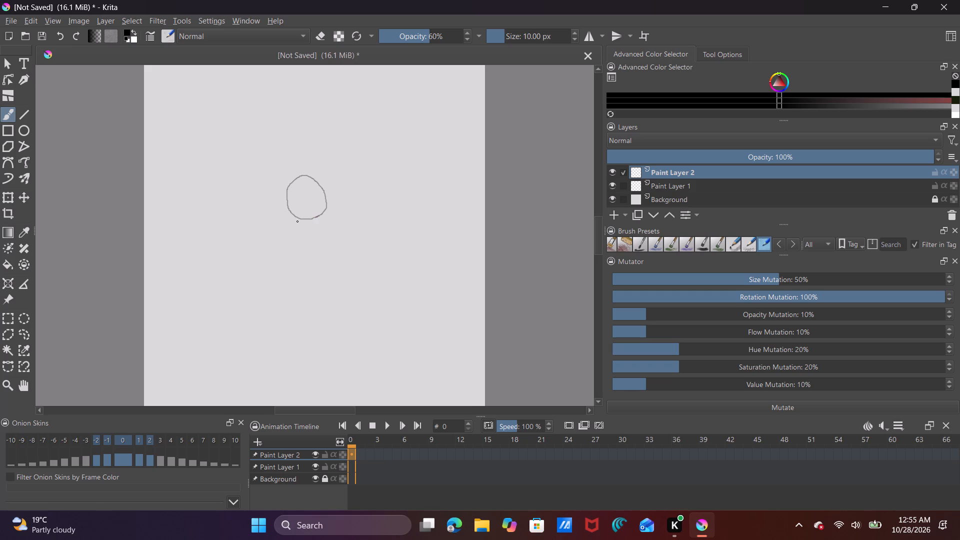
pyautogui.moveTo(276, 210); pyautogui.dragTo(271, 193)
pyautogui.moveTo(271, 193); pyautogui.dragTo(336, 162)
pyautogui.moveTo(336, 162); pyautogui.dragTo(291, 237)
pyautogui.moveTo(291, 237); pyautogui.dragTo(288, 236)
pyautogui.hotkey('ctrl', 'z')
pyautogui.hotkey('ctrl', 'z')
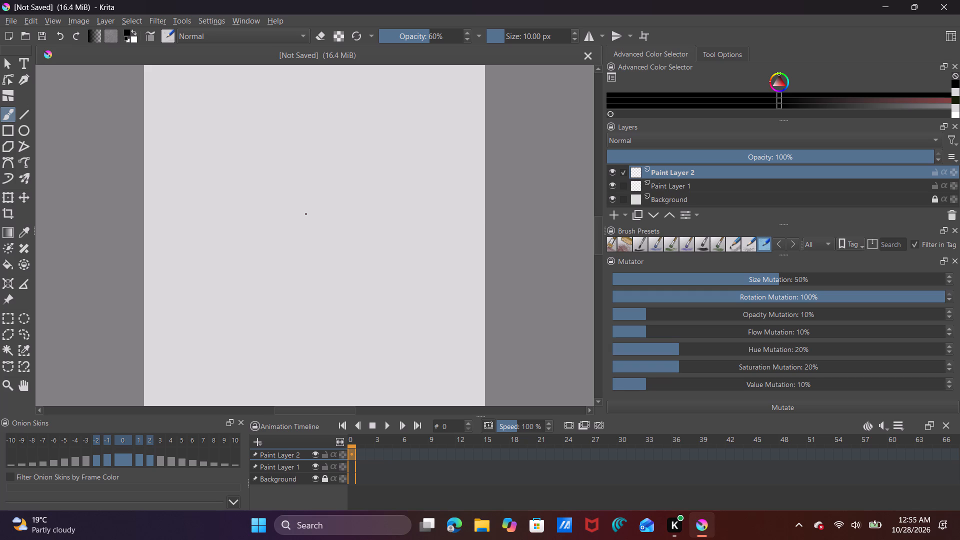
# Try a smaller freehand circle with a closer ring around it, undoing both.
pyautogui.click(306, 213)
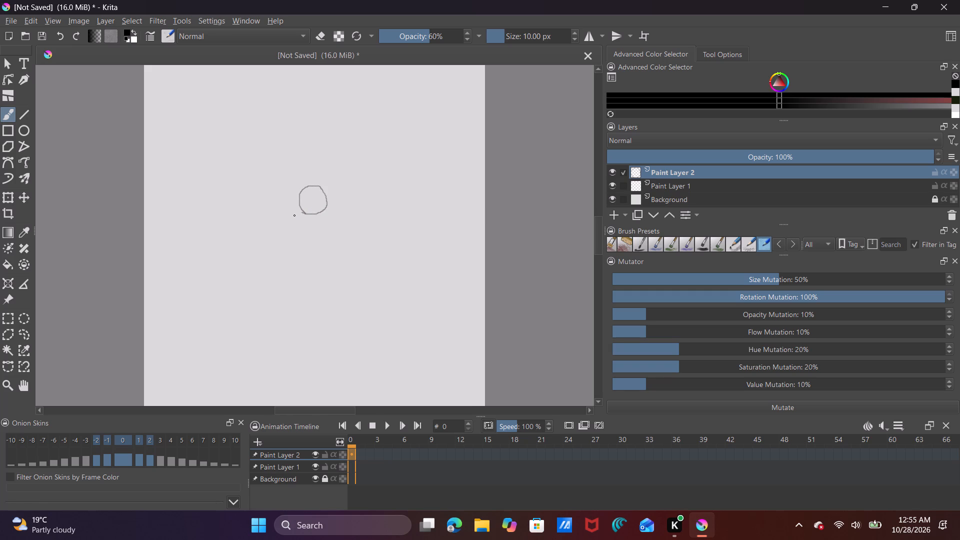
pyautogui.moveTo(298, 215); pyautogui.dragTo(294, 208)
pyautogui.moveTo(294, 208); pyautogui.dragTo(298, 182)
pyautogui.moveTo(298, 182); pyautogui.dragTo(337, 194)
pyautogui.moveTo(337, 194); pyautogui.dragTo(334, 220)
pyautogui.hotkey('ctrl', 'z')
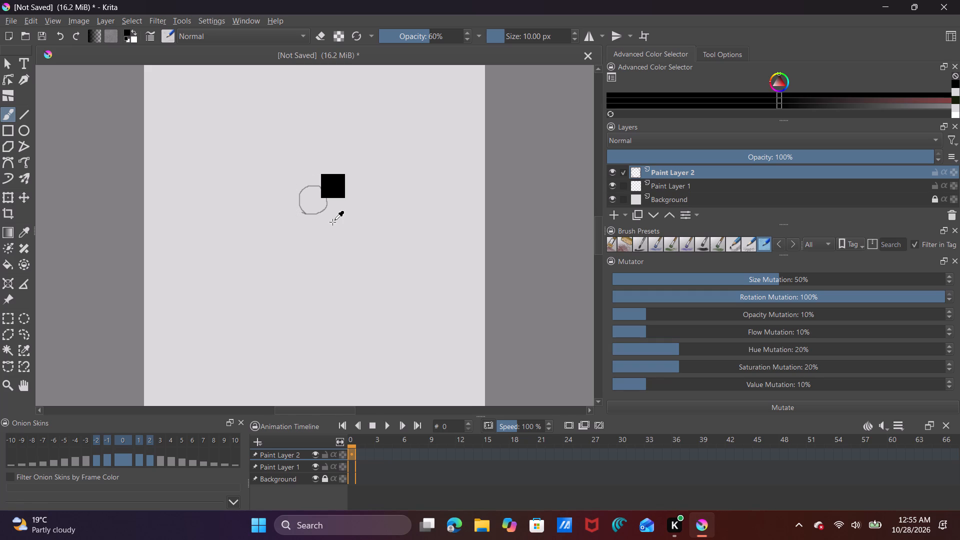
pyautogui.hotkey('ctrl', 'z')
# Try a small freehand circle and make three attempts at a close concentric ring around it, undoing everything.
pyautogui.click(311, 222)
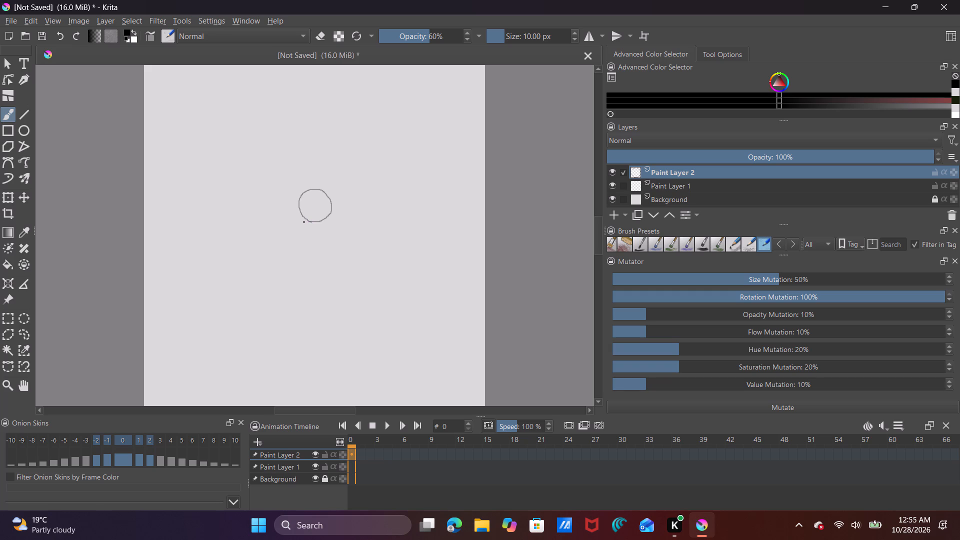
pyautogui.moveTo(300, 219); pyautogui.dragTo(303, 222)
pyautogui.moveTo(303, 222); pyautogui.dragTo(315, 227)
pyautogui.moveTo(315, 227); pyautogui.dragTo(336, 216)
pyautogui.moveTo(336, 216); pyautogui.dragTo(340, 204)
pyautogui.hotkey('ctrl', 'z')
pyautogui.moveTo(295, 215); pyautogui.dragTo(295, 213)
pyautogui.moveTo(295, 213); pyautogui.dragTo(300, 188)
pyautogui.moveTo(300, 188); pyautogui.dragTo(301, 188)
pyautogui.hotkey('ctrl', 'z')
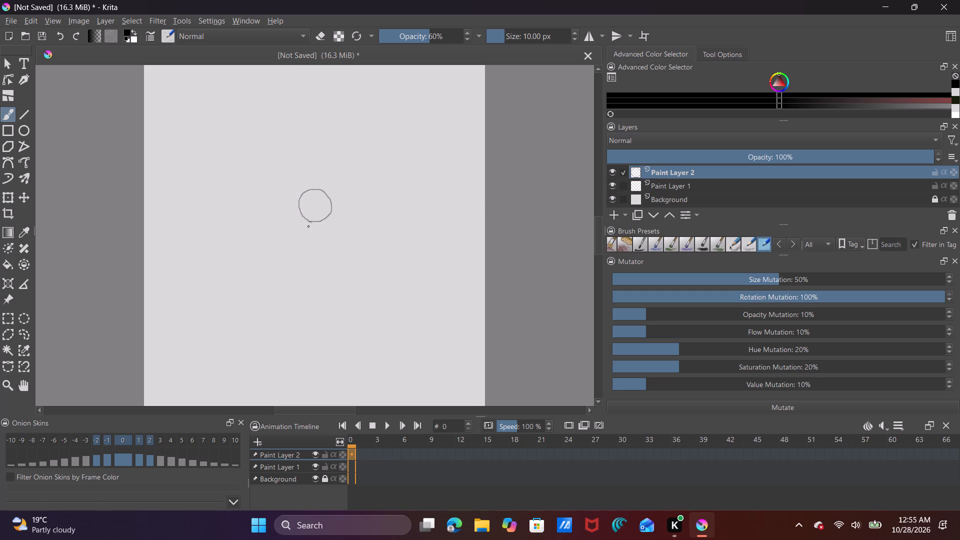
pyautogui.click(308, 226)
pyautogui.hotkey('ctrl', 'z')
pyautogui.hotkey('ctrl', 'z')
# Draw a small closed freehand circle in the upper middle of the blank canvas.
pyautogui.moveTo(307, 223); pyautogui.dragTo(301, 220)
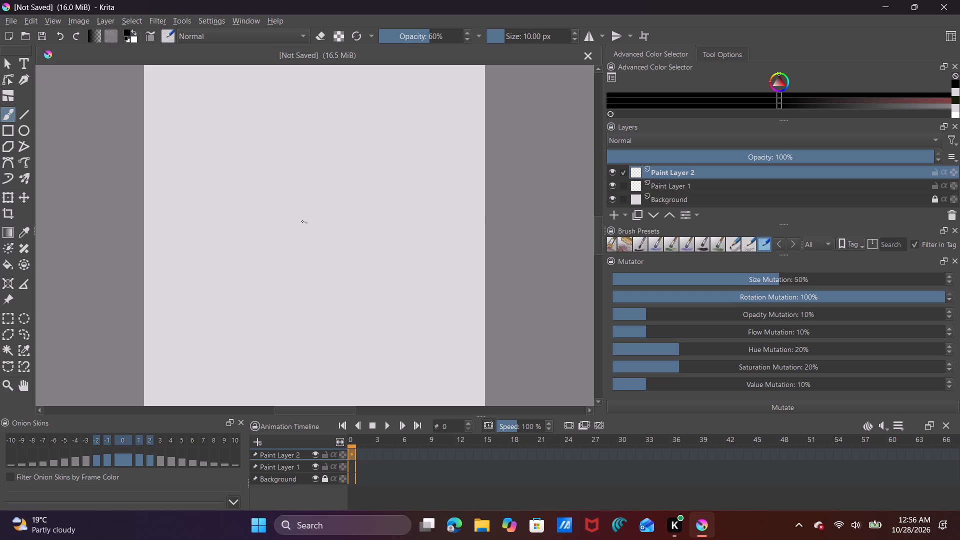
pyautogui.moveTo(301, 220); pyautogui.dragTo(304, 182)
pyautogui.moveTo(304, 182); pyautogui.dragTo(330, 209)
pyautogui.moveTo(330, 209); pyautogui.dragTo(315, 222)
pyautogui.moveTo(315, 222); pyautogui.dragTo(303, 223)
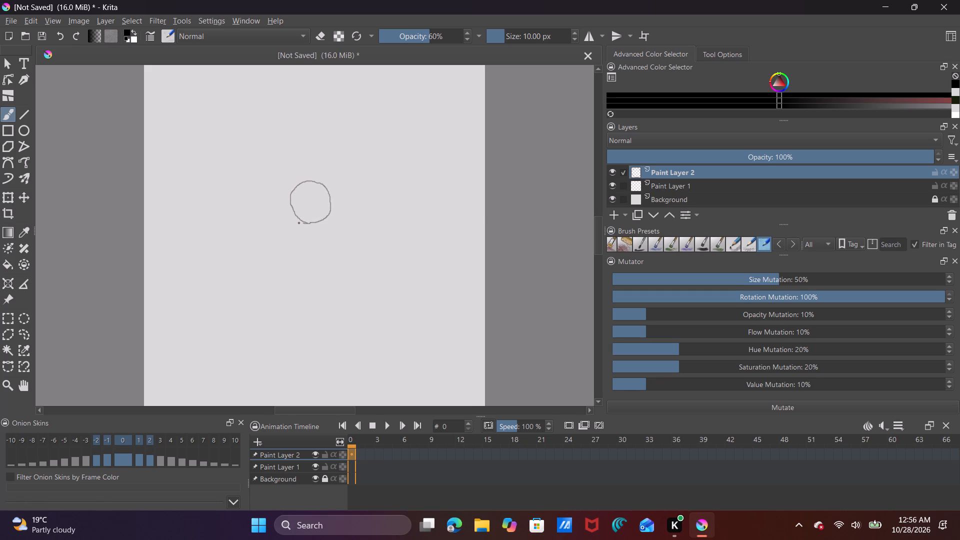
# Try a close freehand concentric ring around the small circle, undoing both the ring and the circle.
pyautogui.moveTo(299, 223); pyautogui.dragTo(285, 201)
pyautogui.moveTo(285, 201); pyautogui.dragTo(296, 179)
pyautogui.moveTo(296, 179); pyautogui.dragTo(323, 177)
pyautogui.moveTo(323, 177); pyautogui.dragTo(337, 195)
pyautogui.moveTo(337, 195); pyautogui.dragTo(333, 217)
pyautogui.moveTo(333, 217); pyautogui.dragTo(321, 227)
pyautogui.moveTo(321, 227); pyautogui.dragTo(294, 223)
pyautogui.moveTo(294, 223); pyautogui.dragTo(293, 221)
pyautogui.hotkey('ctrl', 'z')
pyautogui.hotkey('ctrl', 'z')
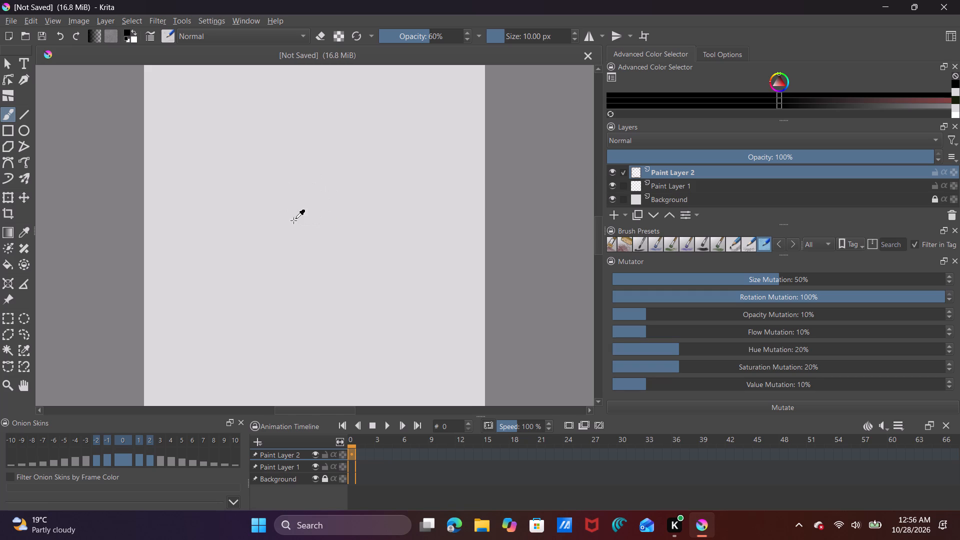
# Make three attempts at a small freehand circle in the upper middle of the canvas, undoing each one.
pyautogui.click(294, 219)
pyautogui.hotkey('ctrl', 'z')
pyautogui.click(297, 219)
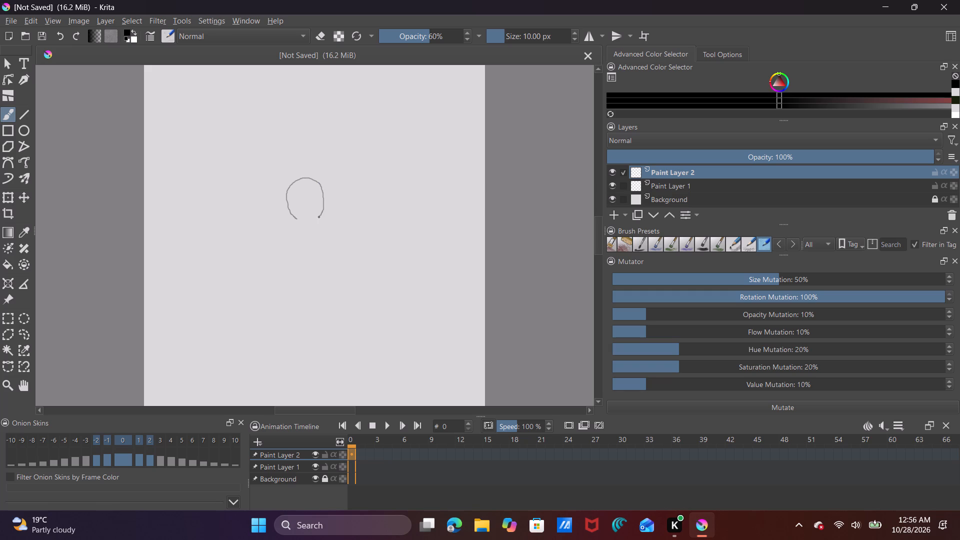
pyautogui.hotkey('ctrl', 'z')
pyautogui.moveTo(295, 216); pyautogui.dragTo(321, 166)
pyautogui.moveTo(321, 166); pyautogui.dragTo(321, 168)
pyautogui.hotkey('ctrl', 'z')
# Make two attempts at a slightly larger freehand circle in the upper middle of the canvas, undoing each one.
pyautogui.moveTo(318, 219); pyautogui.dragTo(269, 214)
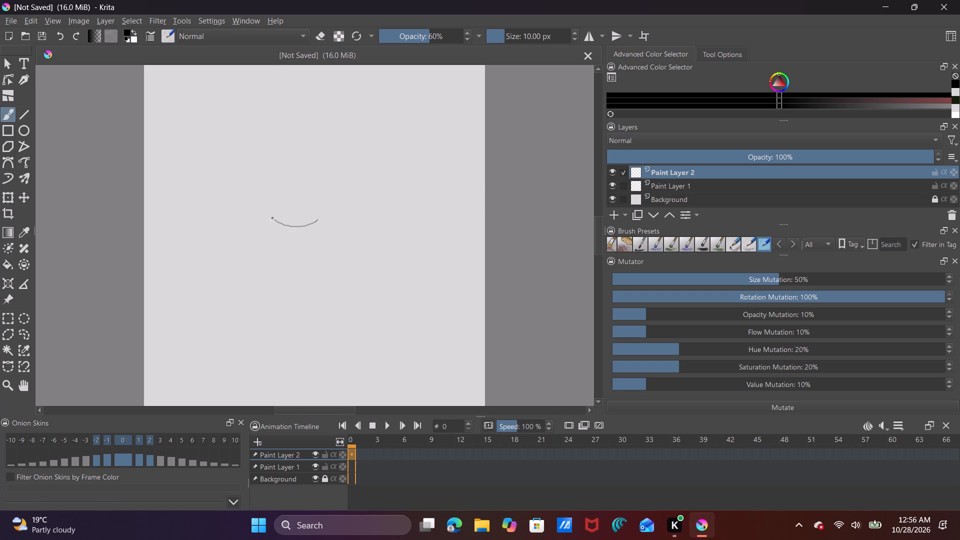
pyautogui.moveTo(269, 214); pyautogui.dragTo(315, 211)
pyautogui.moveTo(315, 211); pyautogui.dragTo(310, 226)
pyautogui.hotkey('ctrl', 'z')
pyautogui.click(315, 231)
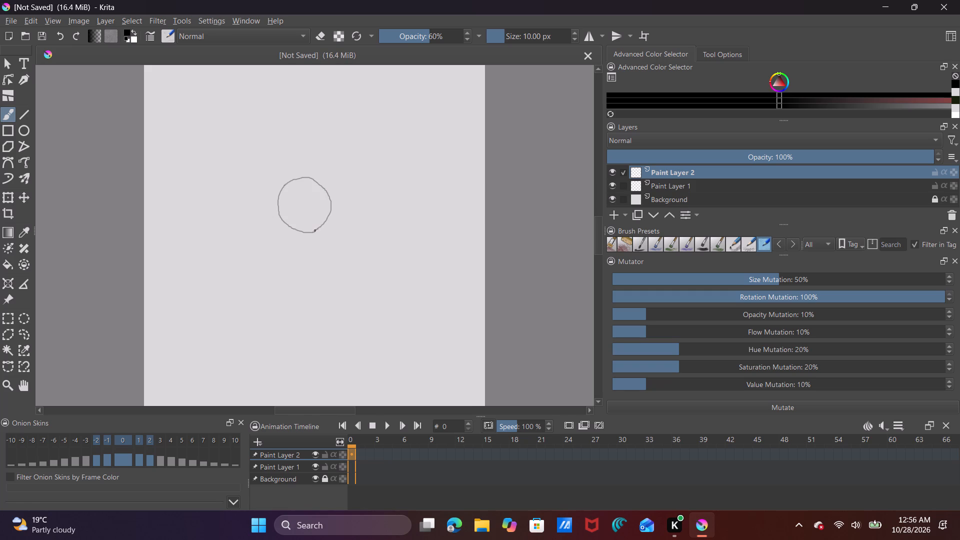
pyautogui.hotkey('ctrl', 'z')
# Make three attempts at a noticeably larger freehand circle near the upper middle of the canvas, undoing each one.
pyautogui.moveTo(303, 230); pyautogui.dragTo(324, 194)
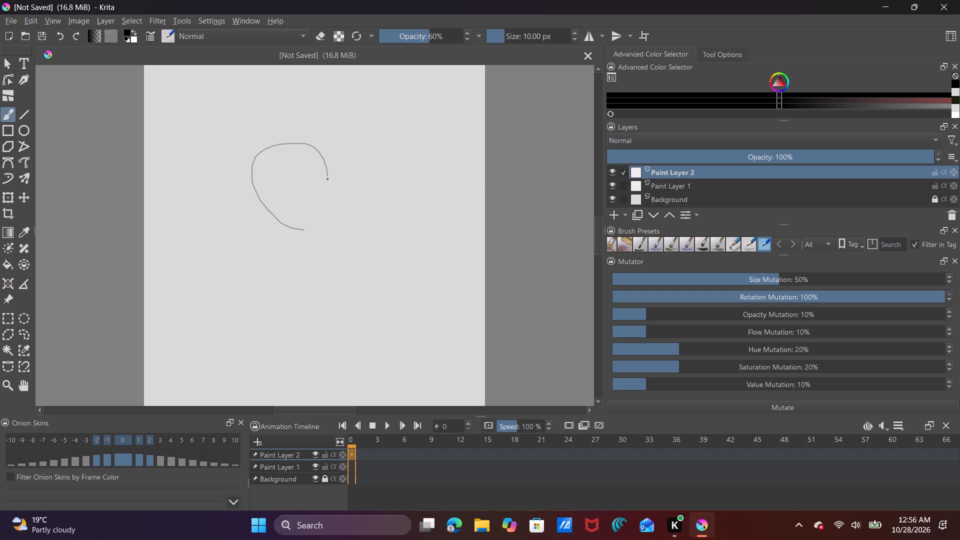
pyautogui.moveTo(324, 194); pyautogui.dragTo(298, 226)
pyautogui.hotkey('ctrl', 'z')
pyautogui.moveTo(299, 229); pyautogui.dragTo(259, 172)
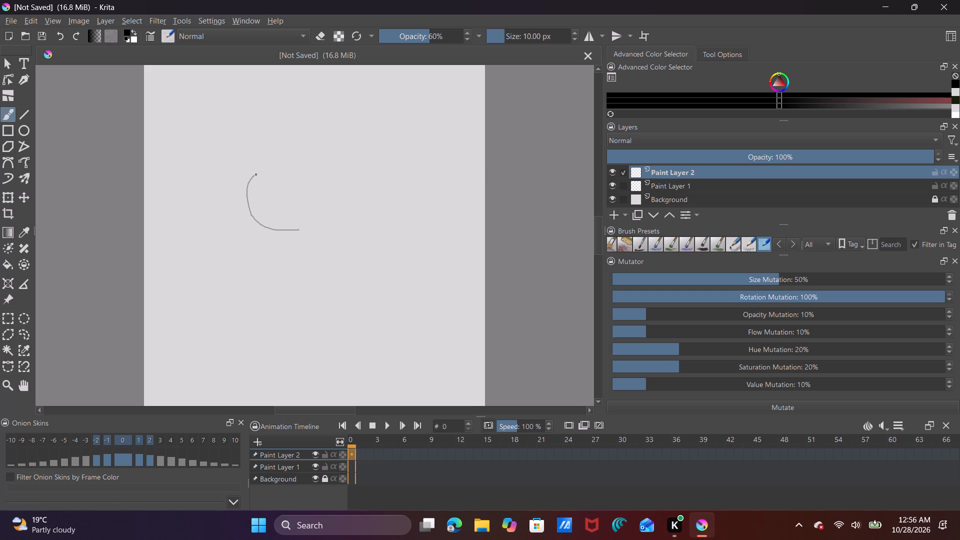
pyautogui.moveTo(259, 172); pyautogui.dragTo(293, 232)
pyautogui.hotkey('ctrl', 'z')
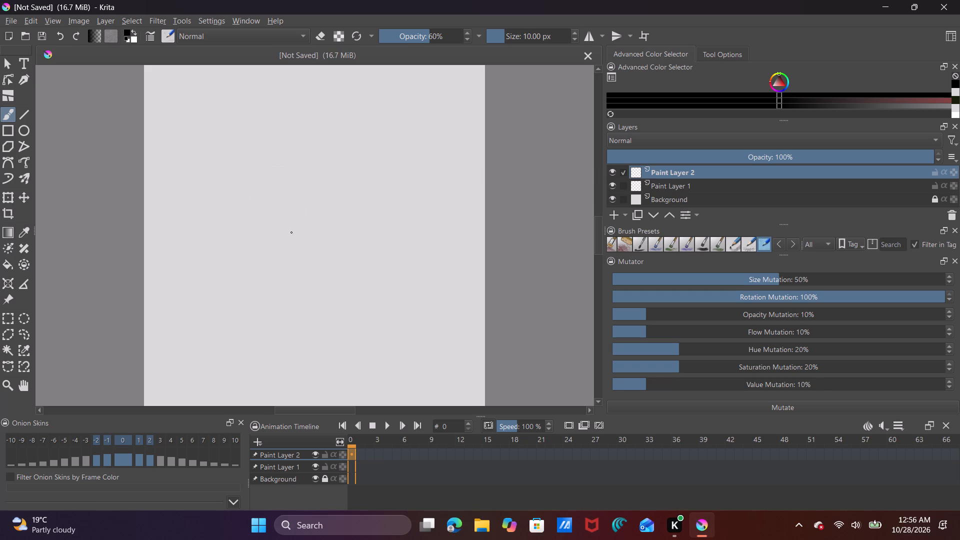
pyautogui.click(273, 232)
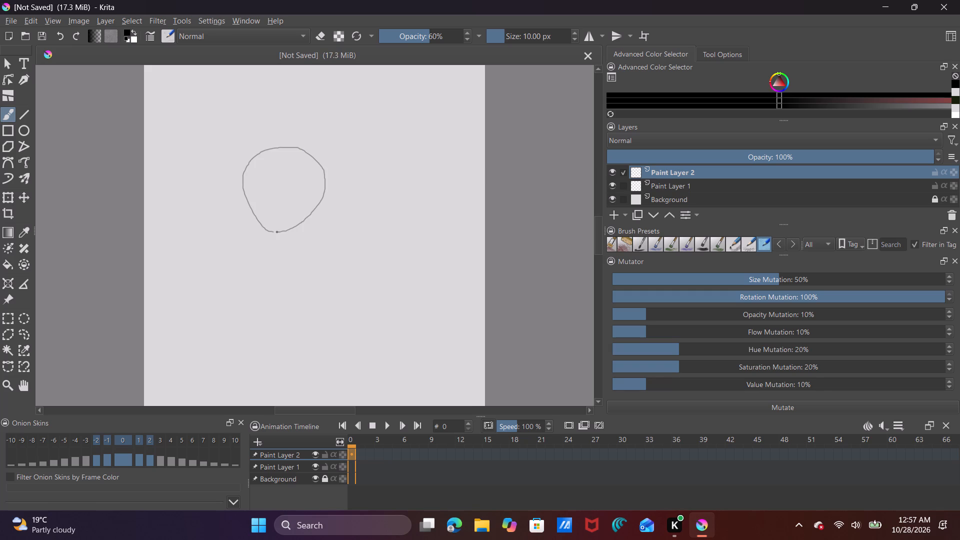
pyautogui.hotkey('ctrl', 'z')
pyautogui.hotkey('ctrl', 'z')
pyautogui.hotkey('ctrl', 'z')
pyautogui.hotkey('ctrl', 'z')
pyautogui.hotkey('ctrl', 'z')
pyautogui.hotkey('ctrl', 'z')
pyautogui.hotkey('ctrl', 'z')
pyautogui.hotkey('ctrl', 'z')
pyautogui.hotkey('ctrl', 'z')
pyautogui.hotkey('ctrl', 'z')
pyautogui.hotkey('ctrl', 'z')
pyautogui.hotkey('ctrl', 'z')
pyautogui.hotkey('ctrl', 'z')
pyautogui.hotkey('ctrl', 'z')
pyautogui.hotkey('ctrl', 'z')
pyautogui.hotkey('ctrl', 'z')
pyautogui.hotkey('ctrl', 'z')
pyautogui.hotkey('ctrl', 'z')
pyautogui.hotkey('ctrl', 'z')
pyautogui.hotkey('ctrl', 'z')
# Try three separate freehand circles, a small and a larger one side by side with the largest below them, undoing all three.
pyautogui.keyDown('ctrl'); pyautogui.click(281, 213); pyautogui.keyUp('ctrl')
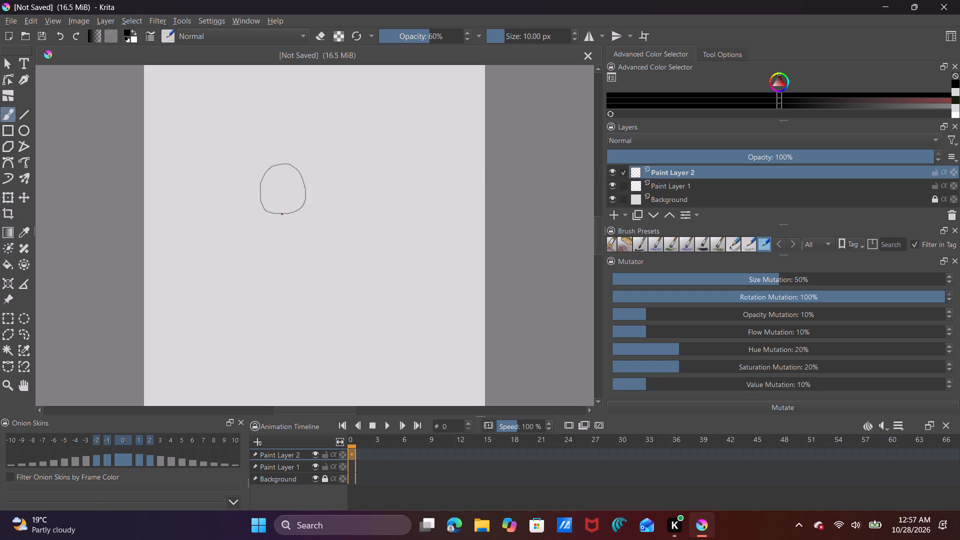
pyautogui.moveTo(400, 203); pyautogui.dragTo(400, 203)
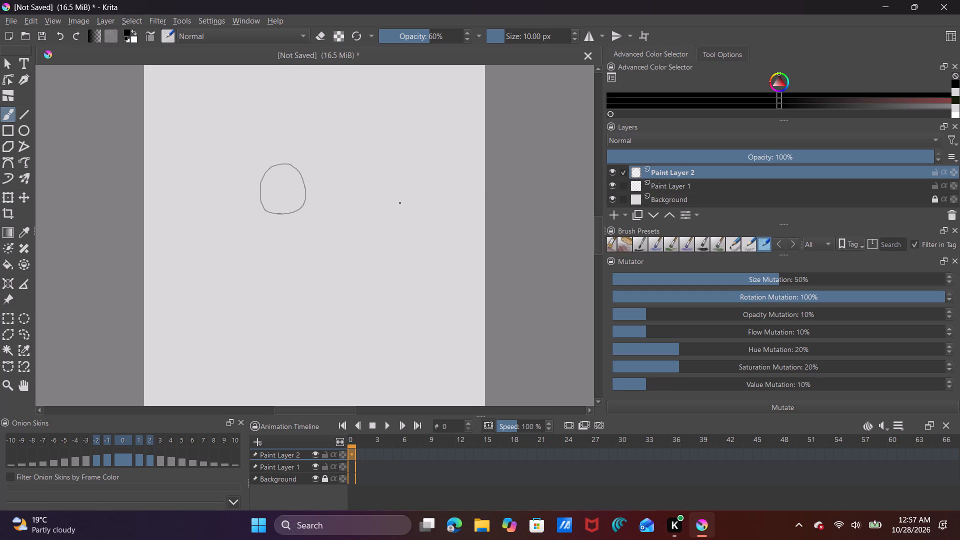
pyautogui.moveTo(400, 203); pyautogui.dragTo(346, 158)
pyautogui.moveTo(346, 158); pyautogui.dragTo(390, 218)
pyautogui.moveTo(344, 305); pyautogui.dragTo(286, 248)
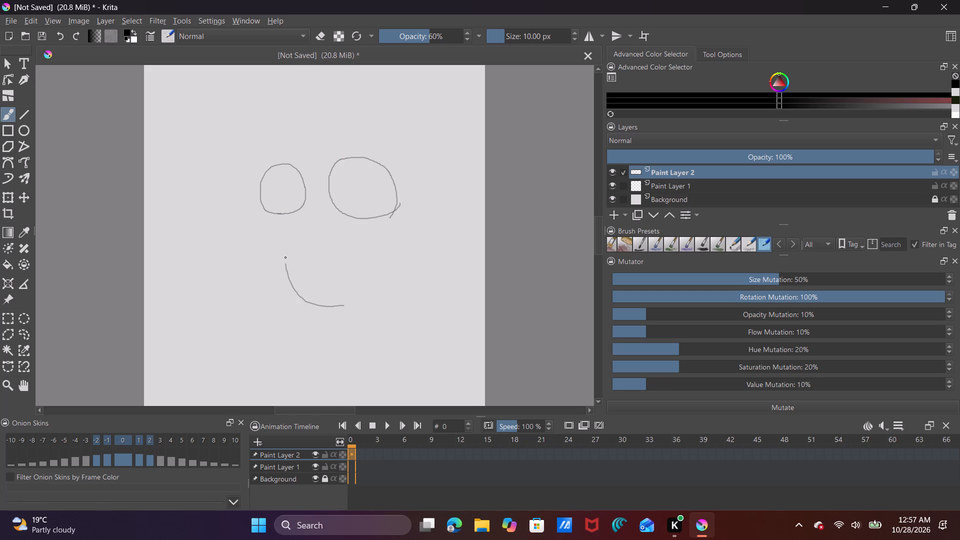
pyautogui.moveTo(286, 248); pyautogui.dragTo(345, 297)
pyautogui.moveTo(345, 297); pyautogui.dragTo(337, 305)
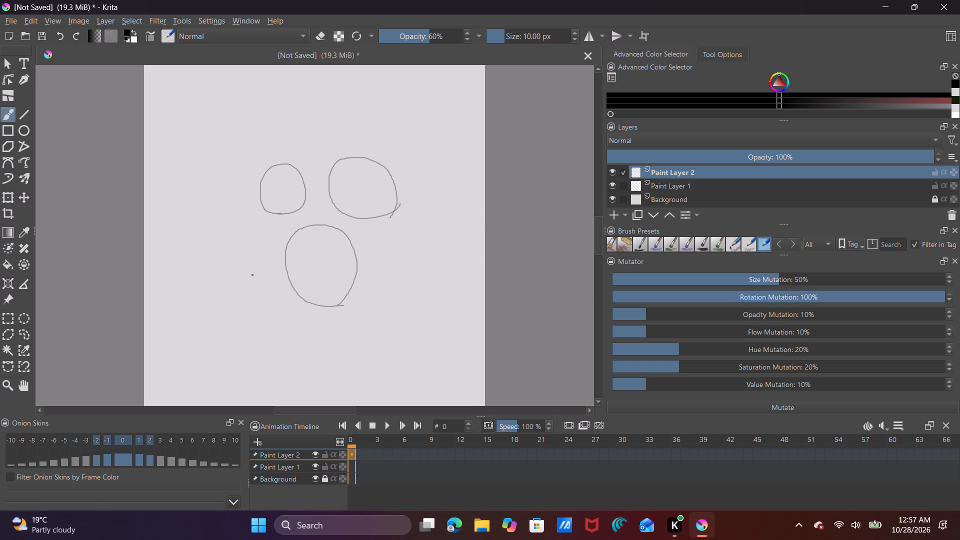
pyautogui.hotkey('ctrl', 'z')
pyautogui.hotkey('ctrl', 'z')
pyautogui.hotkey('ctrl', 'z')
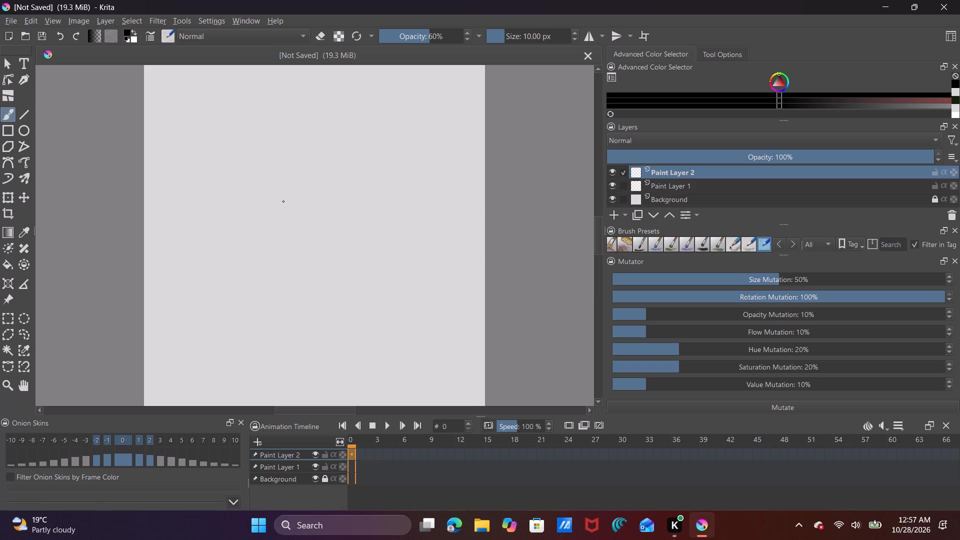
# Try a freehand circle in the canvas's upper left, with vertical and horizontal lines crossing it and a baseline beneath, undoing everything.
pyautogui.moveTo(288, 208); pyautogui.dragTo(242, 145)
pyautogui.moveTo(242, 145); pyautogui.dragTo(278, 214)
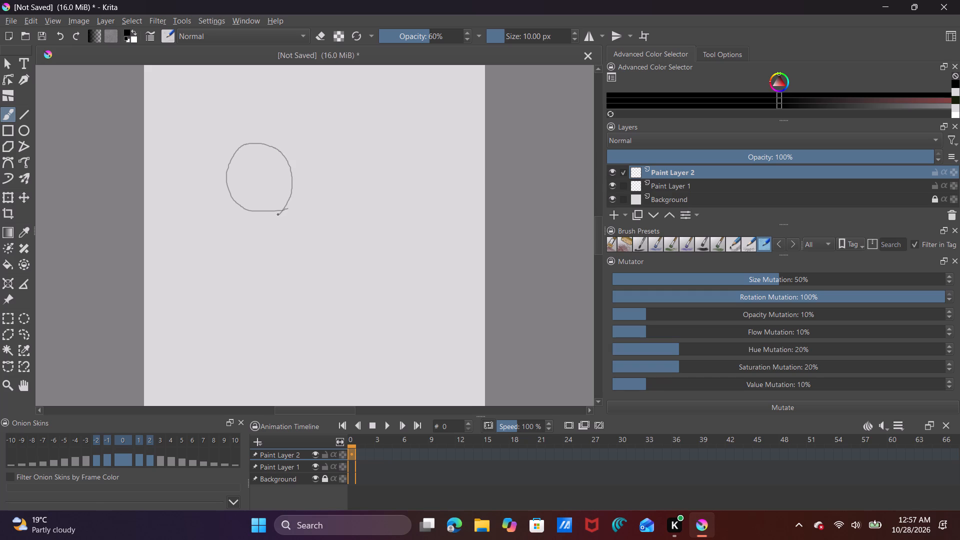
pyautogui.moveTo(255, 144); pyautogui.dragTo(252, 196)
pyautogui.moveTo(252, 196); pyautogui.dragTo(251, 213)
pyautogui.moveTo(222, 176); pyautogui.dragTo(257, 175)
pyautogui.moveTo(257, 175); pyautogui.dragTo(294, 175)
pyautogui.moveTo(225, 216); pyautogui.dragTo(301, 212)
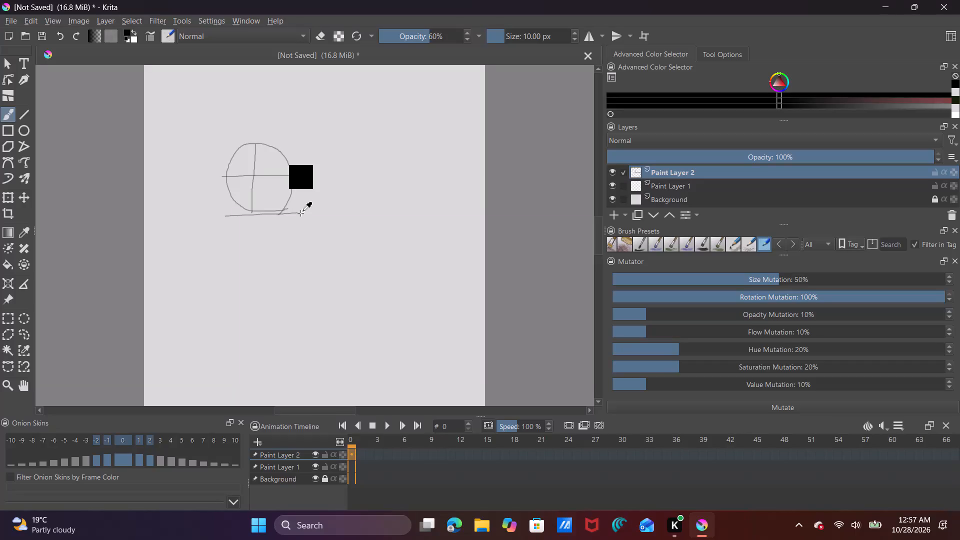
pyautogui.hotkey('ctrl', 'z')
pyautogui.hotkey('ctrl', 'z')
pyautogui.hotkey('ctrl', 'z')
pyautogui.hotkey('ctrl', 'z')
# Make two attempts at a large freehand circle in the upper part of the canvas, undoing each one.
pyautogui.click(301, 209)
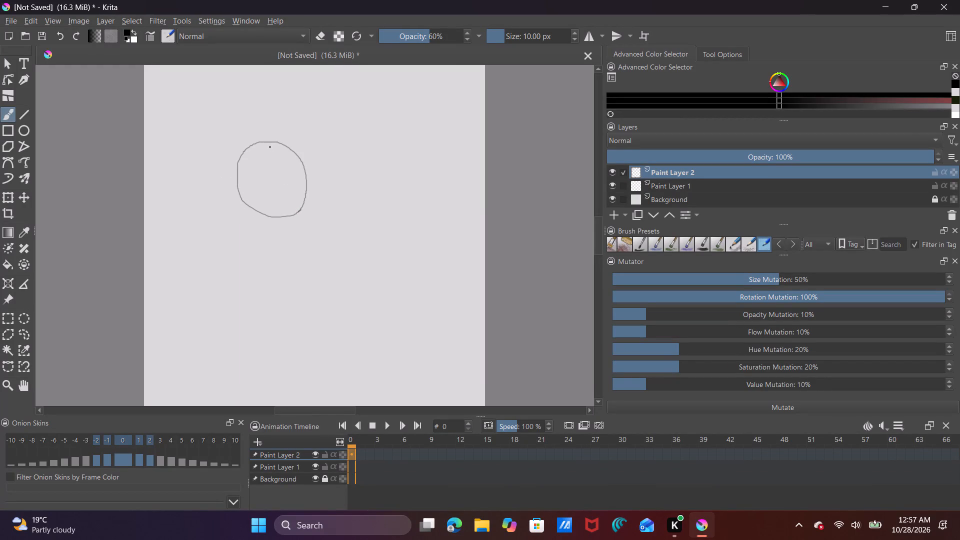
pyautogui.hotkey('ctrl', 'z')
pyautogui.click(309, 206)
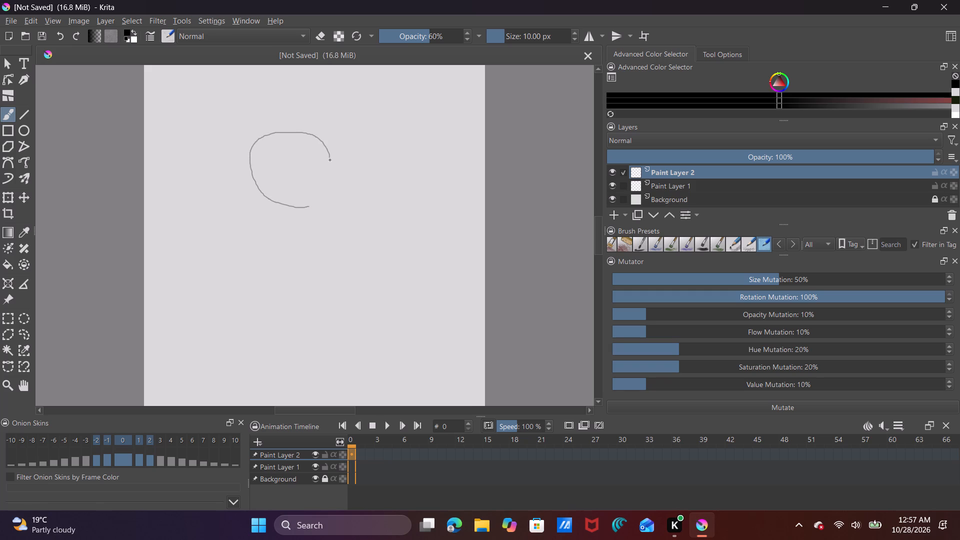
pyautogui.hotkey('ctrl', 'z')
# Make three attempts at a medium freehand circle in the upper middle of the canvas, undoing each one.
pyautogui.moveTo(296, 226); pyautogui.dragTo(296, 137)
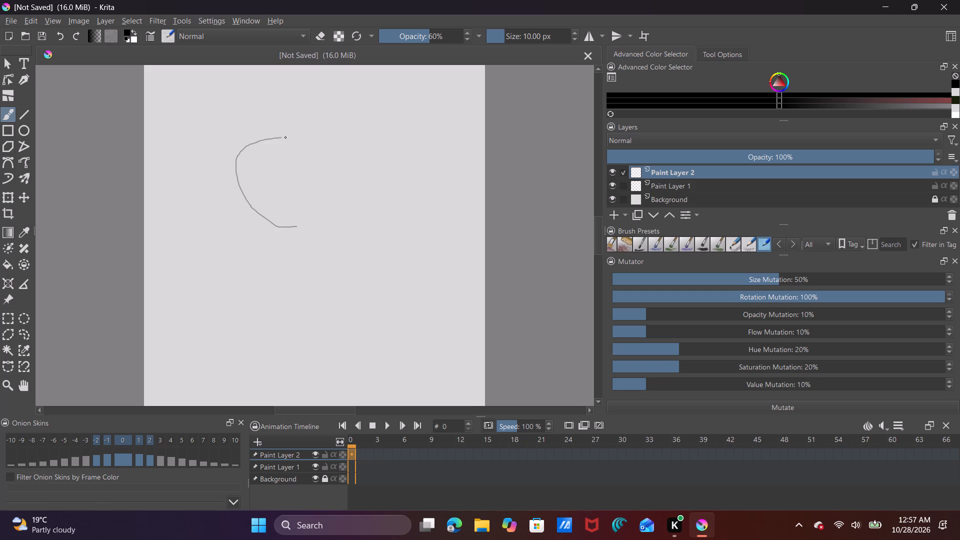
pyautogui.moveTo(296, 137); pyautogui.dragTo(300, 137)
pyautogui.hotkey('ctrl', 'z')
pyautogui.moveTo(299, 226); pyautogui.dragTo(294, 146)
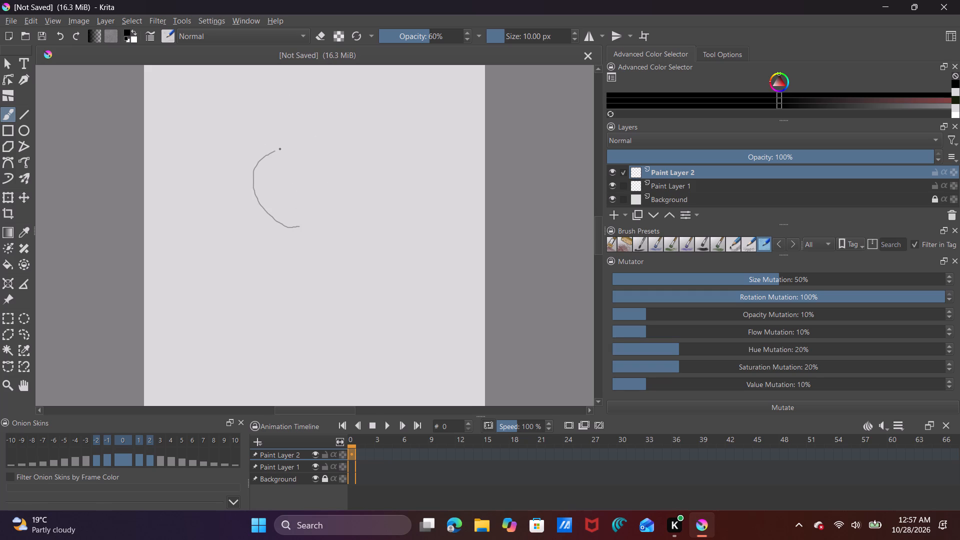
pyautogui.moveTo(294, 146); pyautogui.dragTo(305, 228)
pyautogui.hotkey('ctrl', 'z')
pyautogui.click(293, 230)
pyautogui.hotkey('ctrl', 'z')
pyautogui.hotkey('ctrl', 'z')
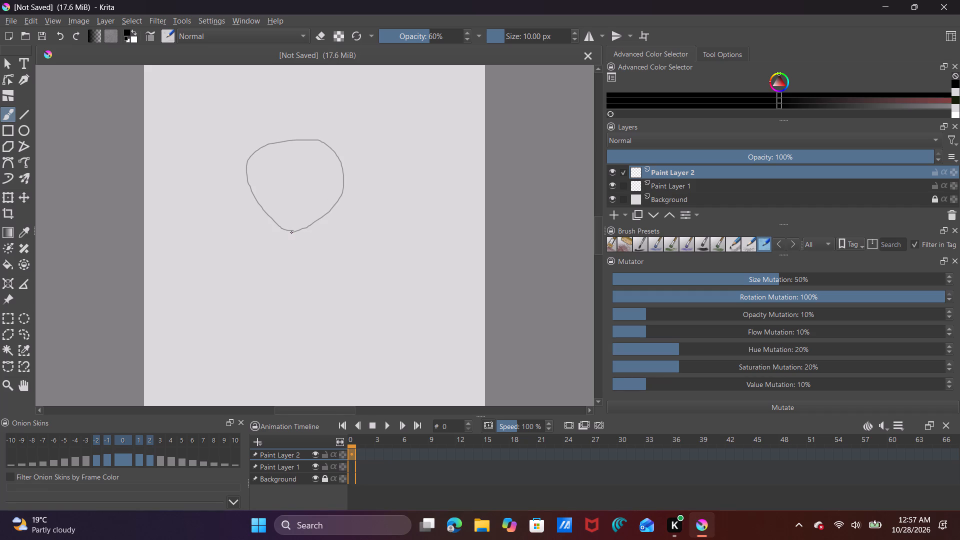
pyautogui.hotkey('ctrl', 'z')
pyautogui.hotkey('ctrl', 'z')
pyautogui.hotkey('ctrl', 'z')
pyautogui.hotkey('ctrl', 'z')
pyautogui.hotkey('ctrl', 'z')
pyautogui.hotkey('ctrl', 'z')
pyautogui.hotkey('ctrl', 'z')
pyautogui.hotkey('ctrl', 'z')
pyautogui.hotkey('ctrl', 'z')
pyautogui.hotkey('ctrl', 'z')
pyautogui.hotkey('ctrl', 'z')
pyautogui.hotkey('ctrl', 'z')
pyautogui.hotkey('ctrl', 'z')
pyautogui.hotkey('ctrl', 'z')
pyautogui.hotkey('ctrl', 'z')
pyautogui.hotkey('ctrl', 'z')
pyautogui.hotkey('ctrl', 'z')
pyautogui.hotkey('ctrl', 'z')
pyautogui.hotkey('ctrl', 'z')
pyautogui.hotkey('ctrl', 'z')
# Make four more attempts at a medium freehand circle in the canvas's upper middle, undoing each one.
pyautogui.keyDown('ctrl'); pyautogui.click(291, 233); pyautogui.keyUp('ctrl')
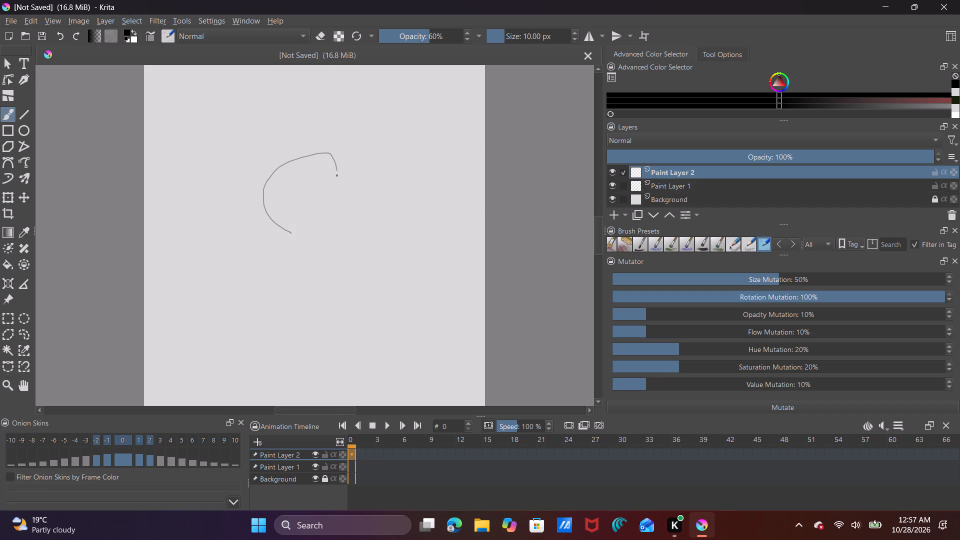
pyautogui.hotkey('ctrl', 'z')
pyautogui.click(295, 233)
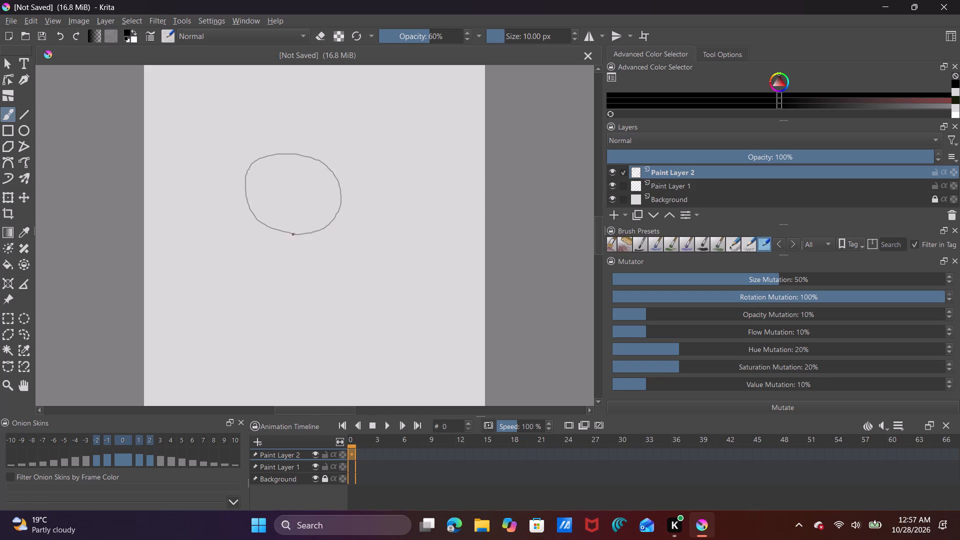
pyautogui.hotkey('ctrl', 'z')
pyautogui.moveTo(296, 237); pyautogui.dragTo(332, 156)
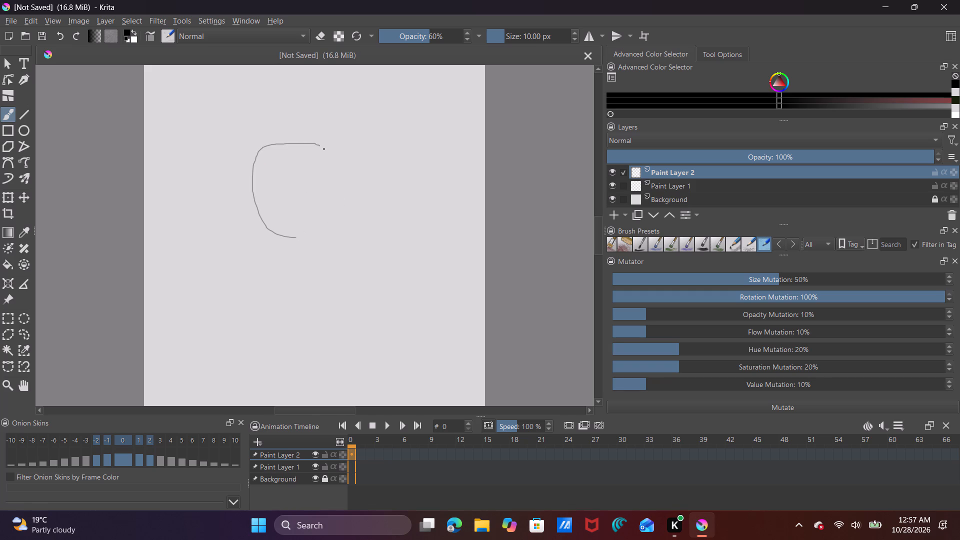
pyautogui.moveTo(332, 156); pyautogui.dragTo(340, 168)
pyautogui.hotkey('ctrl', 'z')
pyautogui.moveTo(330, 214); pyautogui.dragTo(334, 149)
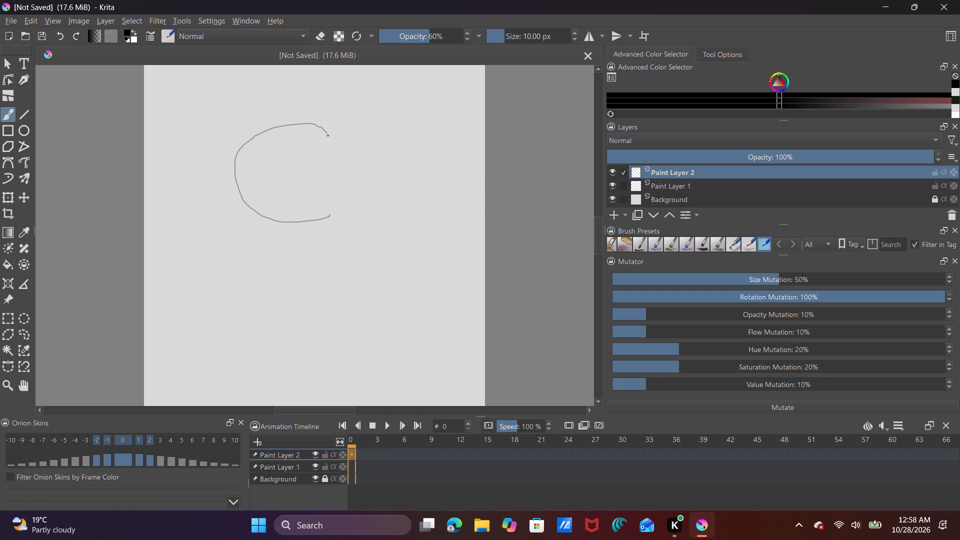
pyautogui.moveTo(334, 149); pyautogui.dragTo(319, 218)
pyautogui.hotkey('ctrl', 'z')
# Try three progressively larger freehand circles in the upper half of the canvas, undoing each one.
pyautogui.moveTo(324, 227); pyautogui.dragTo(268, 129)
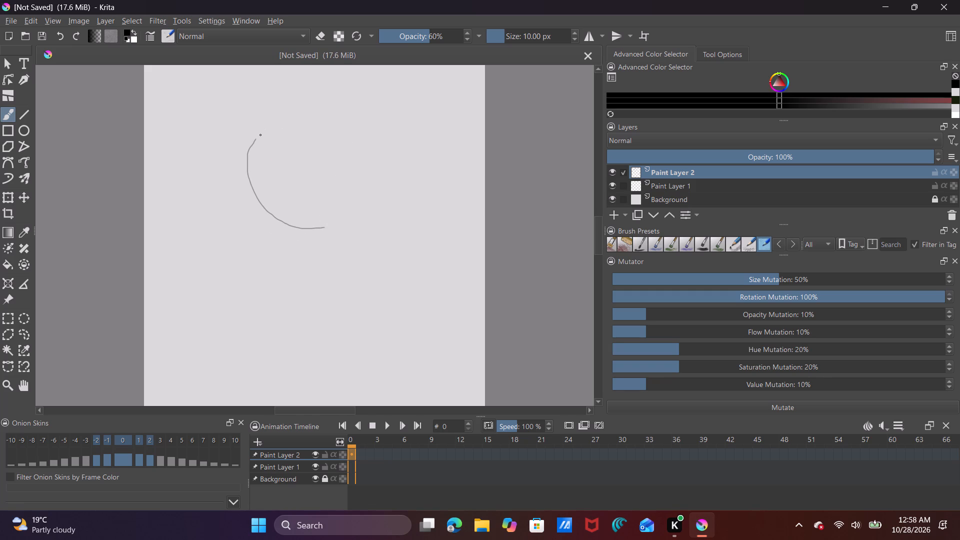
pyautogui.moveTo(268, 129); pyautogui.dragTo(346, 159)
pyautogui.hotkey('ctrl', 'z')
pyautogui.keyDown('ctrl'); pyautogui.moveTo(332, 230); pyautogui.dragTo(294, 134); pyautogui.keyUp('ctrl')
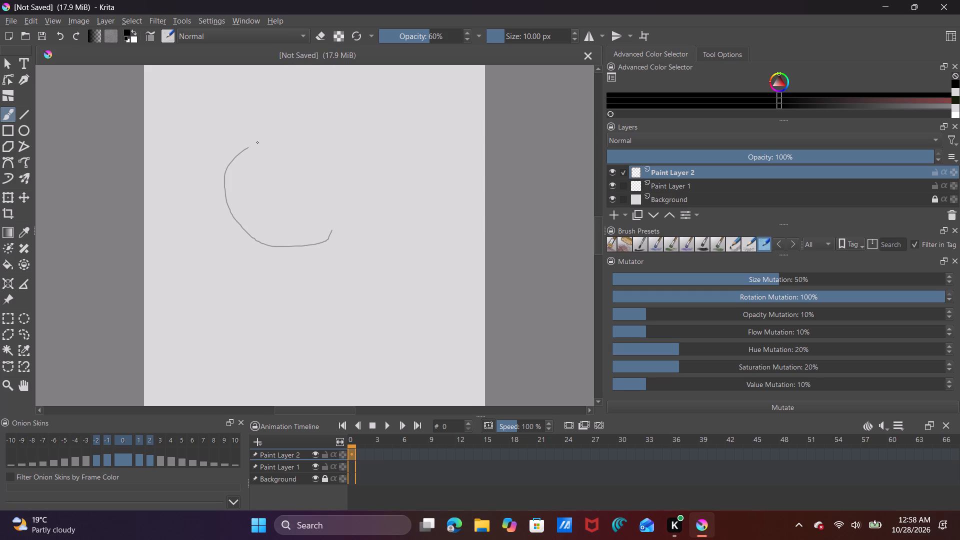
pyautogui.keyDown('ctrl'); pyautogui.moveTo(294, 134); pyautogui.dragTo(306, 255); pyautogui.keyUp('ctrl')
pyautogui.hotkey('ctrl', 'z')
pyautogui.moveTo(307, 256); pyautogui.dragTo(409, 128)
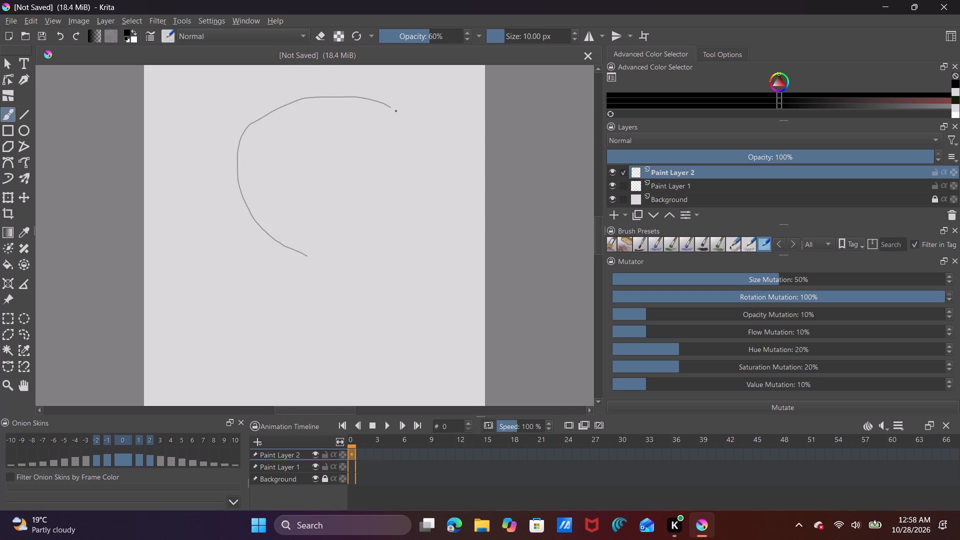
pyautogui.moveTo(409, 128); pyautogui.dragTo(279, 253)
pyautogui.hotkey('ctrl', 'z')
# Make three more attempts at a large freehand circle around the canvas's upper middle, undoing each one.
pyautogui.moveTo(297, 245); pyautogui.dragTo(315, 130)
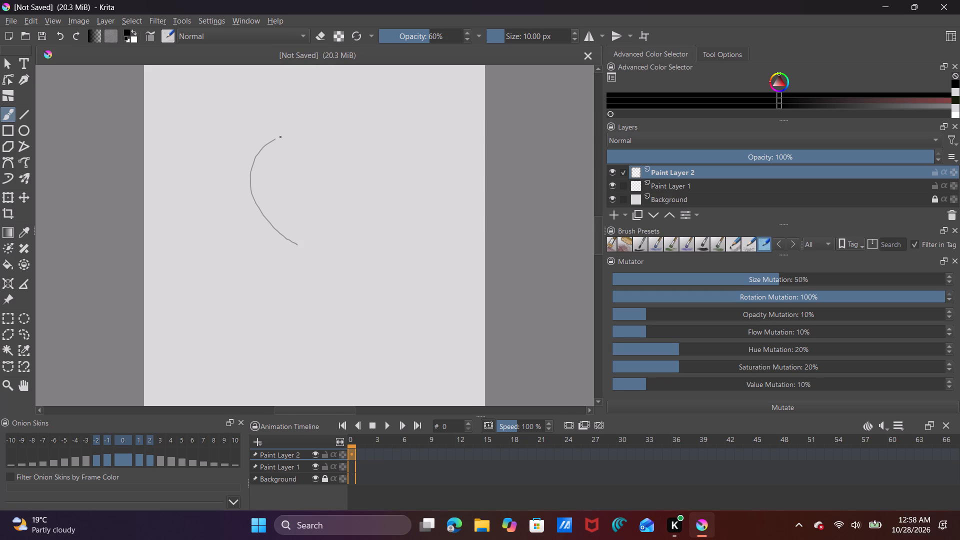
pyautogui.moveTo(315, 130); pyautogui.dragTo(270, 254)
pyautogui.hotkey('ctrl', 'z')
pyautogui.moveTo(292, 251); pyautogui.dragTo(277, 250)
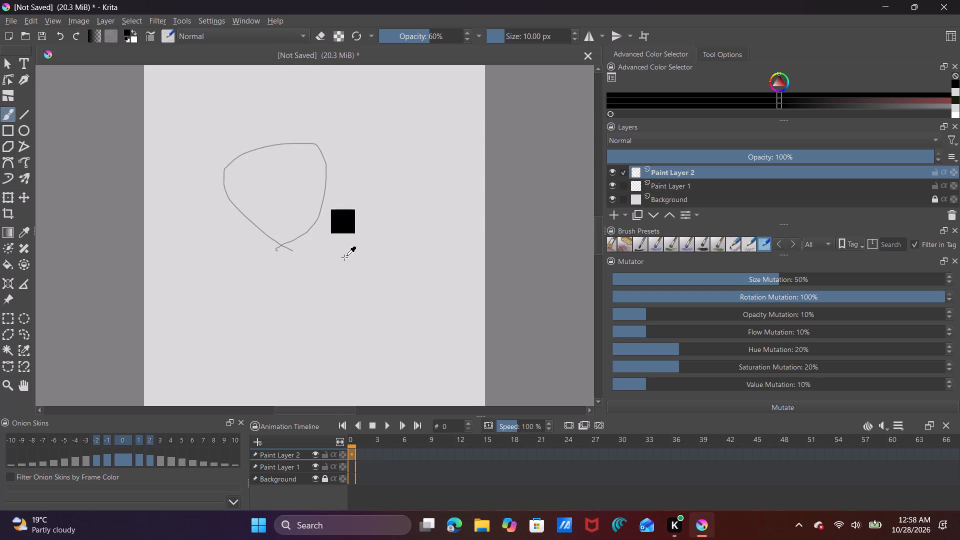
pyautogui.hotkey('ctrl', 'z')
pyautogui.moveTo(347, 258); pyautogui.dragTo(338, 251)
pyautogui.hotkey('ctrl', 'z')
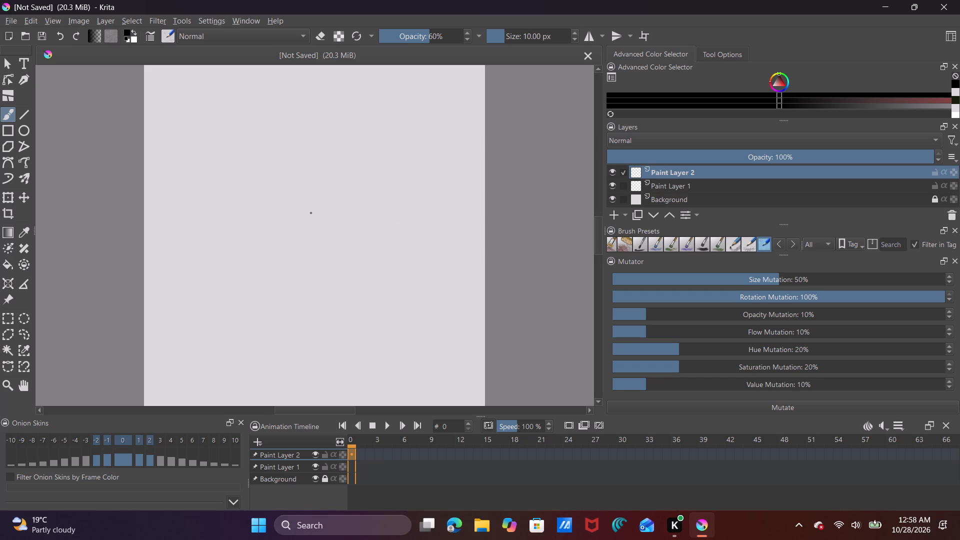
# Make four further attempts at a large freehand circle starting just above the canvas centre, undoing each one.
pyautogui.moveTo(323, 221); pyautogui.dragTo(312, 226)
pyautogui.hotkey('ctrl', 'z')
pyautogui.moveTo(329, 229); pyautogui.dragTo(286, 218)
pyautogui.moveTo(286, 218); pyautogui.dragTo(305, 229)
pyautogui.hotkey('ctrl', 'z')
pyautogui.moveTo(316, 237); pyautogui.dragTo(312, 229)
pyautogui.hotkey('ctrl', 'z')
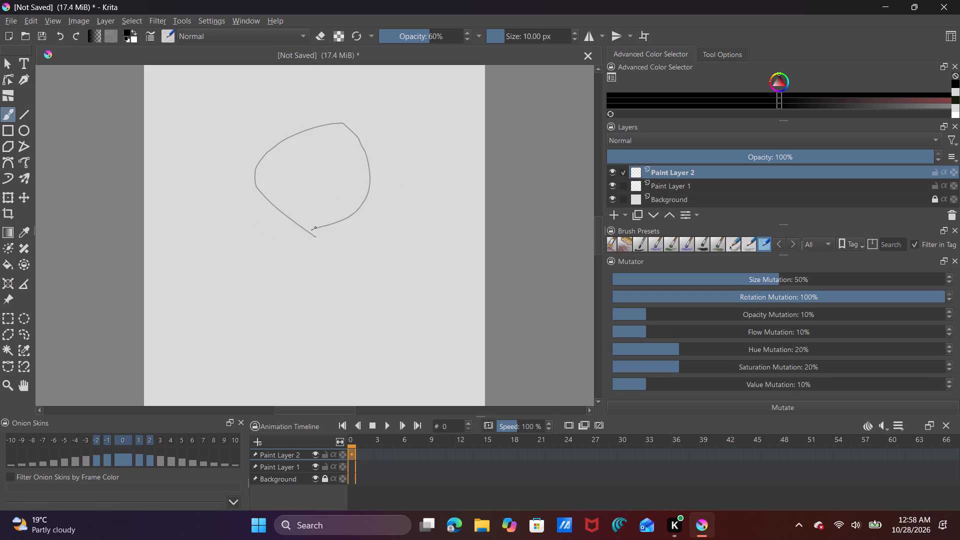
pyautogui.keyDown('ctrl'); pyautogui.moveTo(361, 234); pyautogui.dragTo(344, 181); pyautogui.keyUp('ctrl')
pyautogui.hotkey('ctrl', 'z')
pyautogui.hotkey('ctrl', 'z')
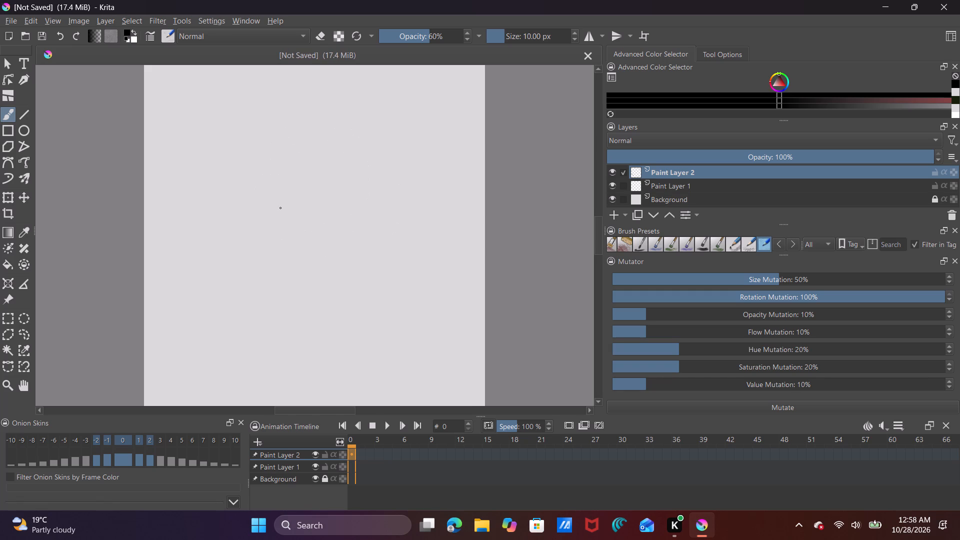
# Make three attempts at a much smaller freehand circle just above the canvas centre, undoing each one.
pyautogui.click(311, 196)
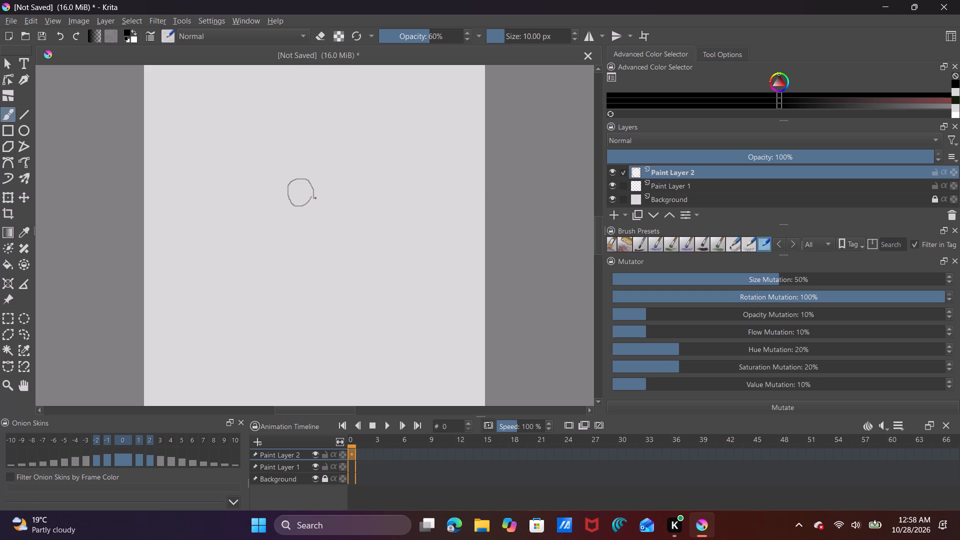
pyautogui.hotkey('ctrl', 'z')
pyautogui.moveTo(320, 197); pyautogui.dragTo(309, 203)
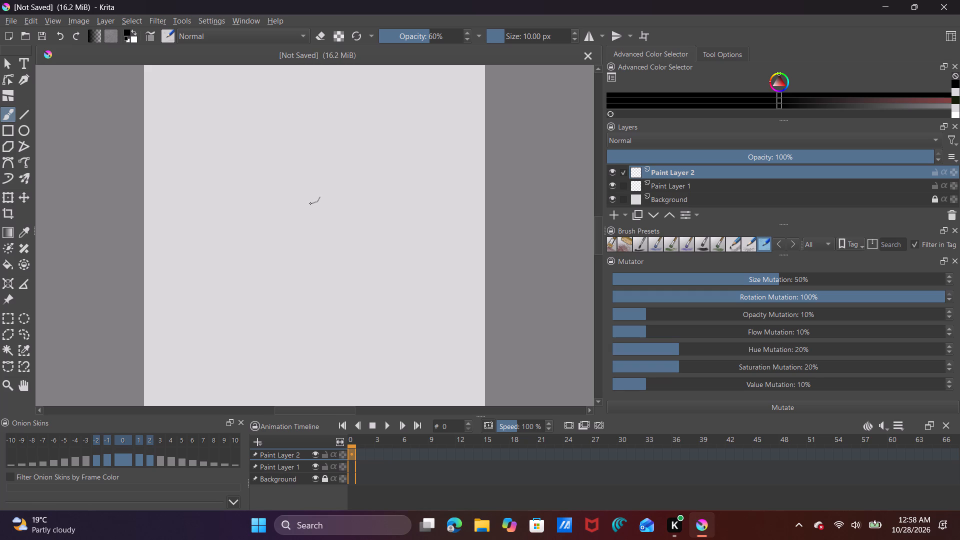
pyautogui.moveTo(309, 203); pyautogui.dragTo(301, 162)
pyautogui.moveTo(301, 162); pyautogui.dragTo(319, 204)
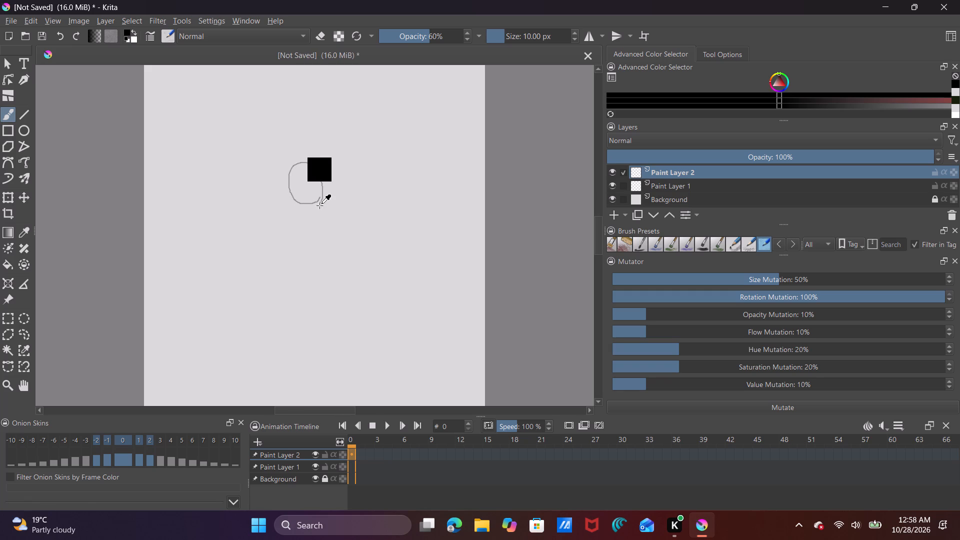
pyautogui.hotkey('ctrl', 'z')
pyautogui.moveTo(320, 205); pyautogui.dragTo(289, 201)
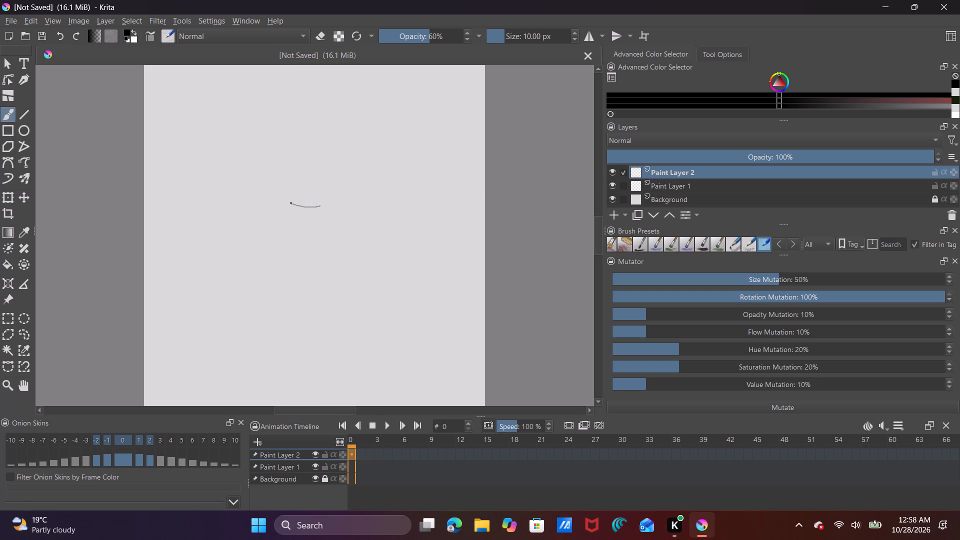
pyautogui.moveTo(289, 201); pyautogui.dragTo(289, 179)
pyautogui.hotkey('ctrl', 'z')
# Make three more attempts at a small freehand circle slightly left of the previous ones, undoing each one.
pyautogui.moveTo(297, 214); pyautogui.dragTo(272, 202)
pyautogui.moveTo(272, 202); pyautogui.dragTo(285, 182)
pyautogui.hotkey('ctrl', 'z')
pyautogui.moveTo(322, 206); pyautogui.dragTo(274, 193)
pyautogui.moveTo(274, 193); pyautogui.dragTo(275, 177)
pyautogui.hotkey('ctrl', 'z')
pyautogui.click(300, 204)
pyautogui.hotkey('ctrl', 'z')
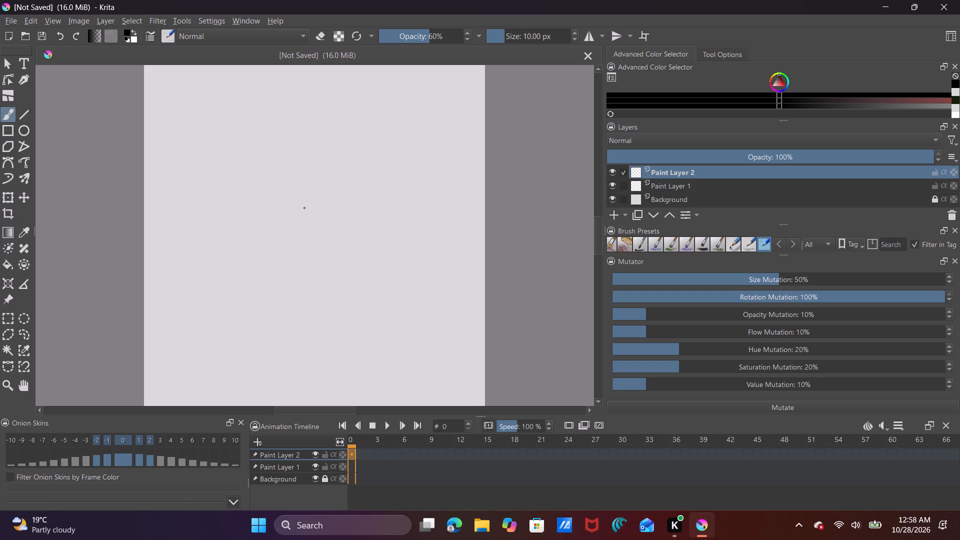
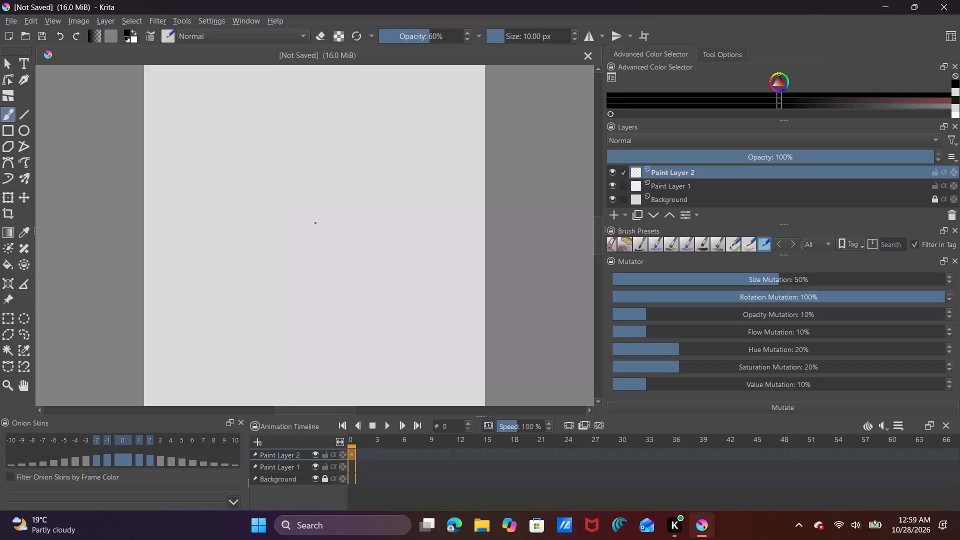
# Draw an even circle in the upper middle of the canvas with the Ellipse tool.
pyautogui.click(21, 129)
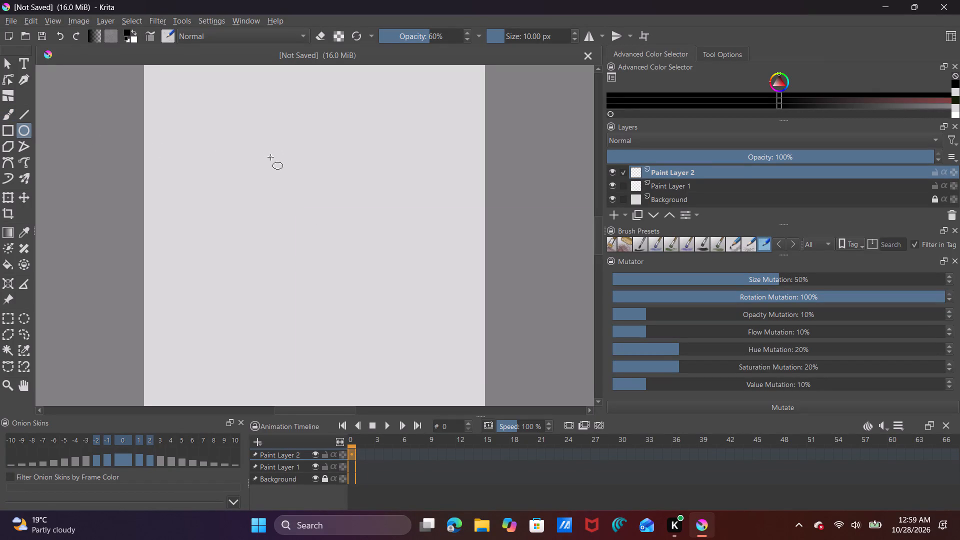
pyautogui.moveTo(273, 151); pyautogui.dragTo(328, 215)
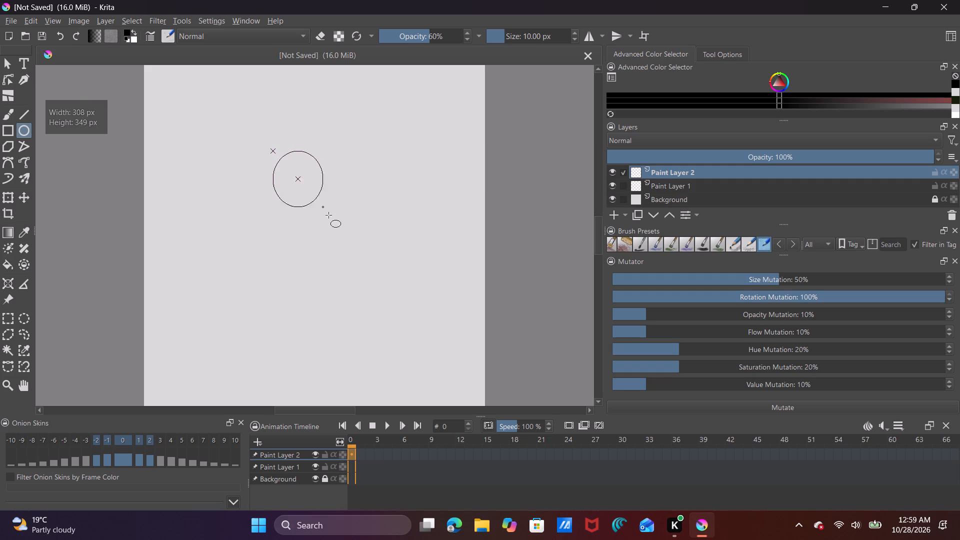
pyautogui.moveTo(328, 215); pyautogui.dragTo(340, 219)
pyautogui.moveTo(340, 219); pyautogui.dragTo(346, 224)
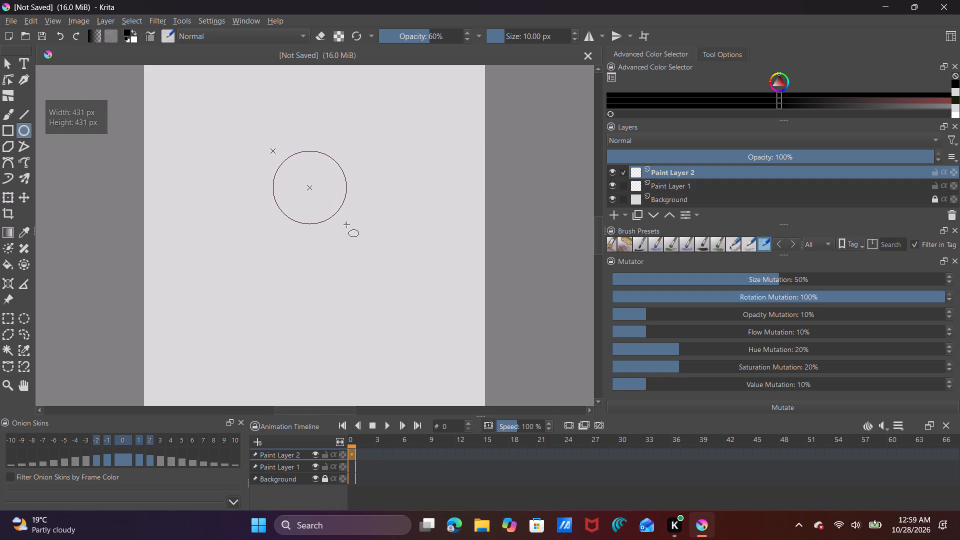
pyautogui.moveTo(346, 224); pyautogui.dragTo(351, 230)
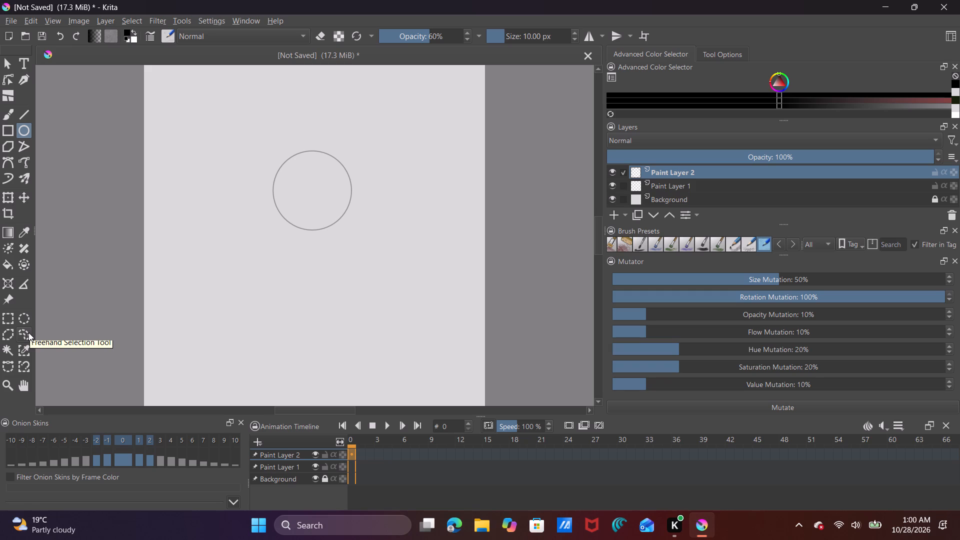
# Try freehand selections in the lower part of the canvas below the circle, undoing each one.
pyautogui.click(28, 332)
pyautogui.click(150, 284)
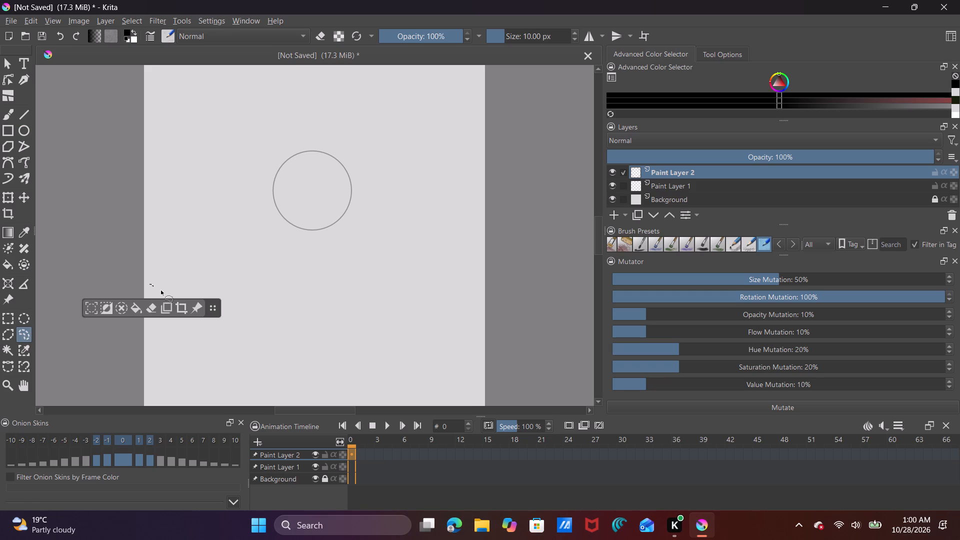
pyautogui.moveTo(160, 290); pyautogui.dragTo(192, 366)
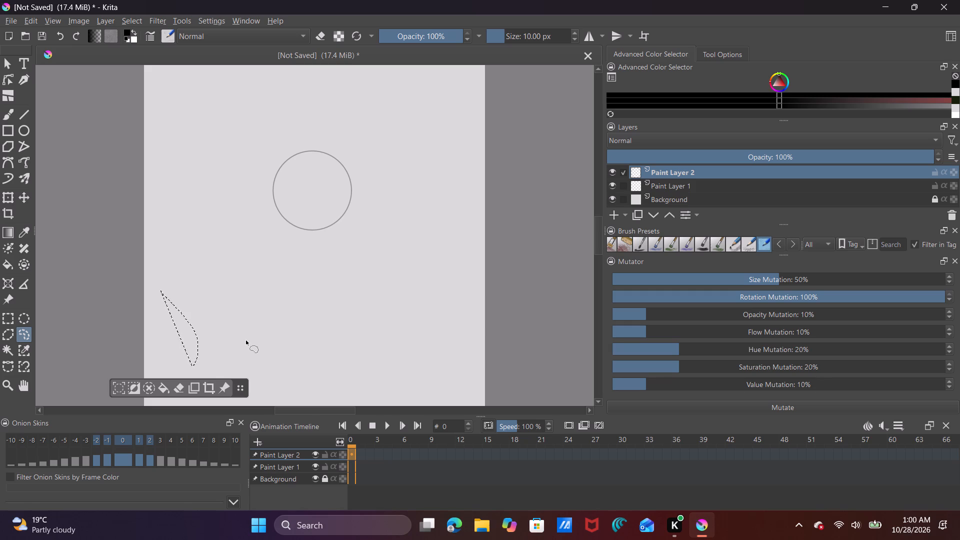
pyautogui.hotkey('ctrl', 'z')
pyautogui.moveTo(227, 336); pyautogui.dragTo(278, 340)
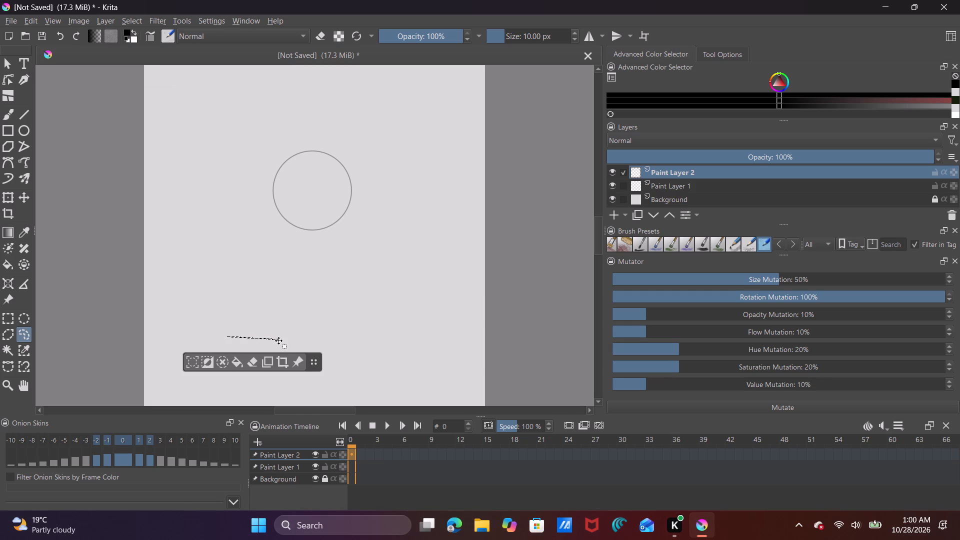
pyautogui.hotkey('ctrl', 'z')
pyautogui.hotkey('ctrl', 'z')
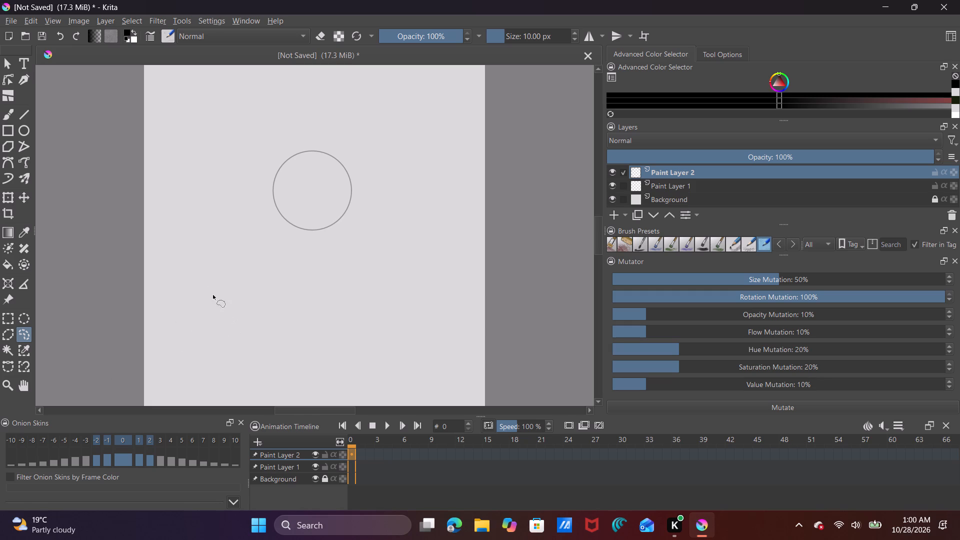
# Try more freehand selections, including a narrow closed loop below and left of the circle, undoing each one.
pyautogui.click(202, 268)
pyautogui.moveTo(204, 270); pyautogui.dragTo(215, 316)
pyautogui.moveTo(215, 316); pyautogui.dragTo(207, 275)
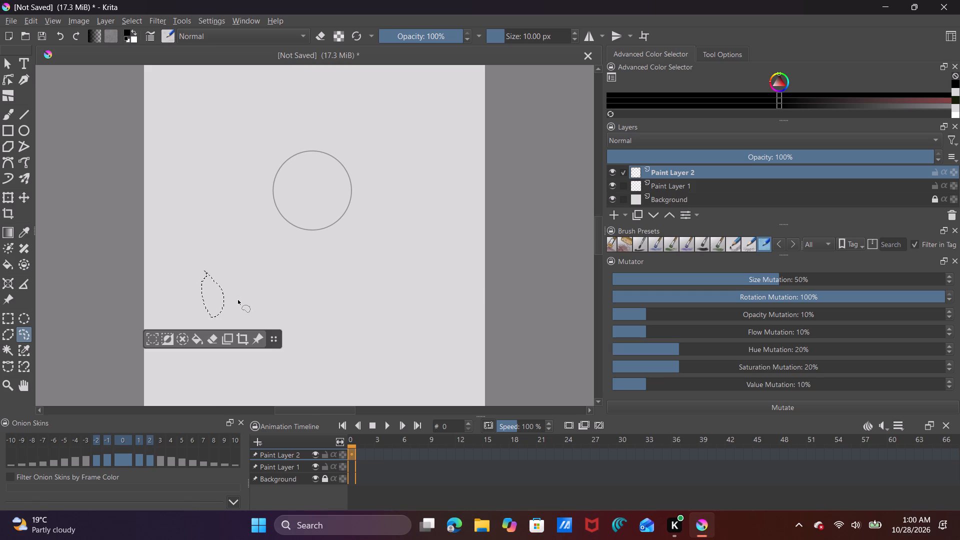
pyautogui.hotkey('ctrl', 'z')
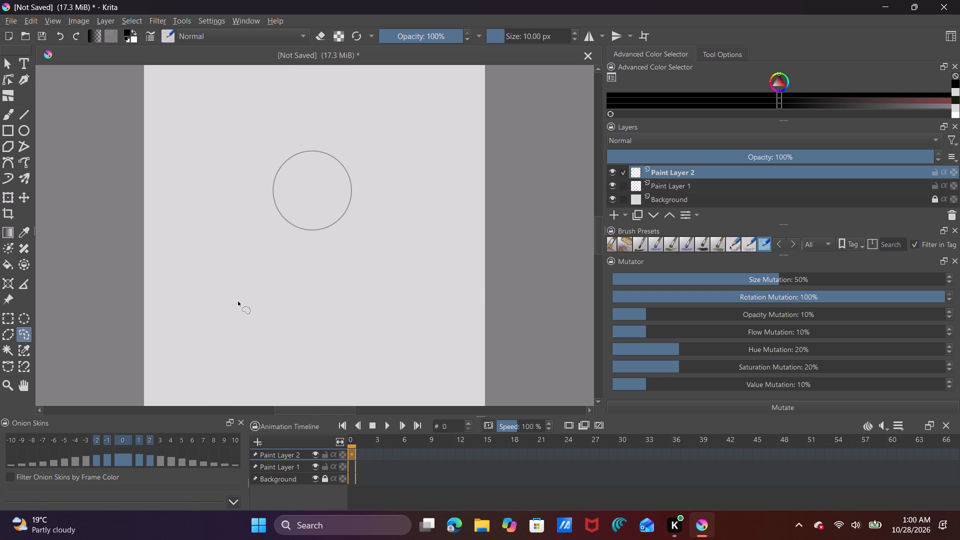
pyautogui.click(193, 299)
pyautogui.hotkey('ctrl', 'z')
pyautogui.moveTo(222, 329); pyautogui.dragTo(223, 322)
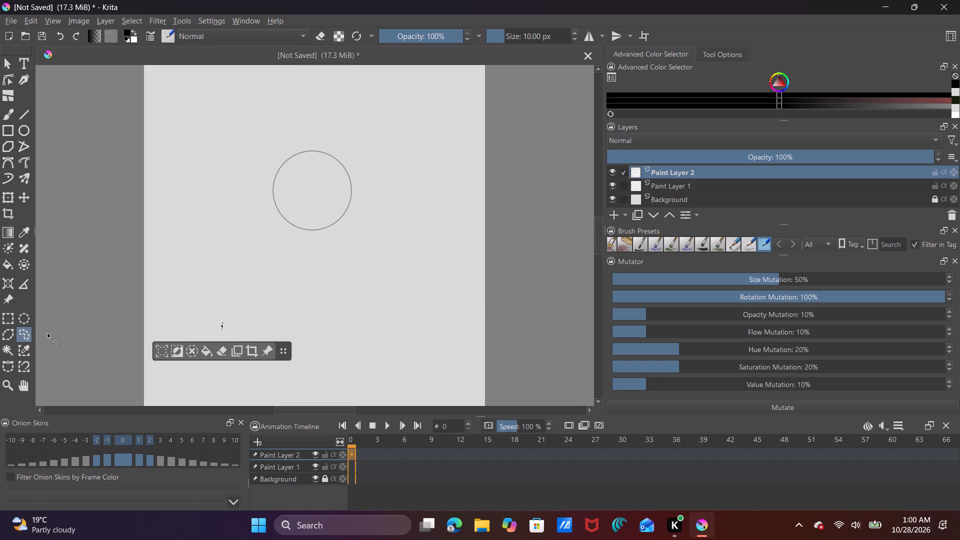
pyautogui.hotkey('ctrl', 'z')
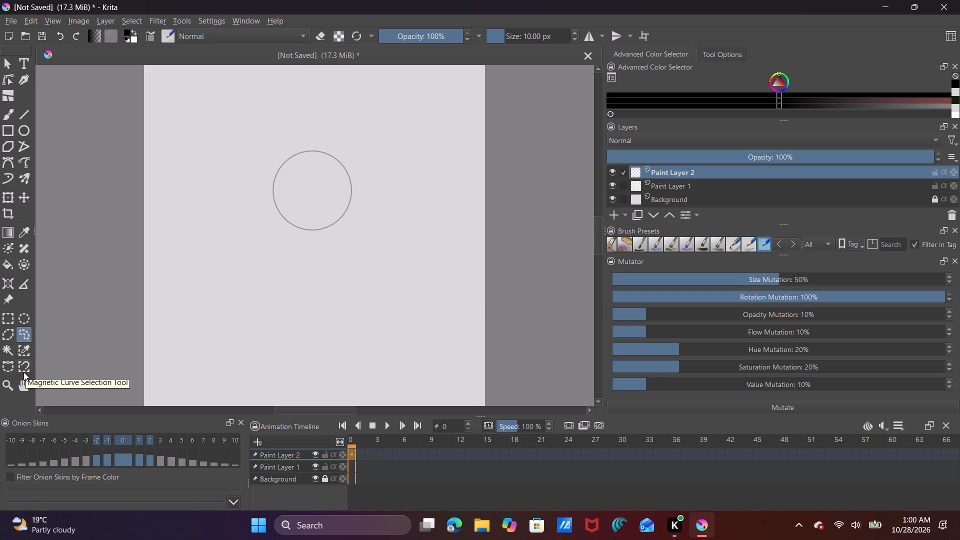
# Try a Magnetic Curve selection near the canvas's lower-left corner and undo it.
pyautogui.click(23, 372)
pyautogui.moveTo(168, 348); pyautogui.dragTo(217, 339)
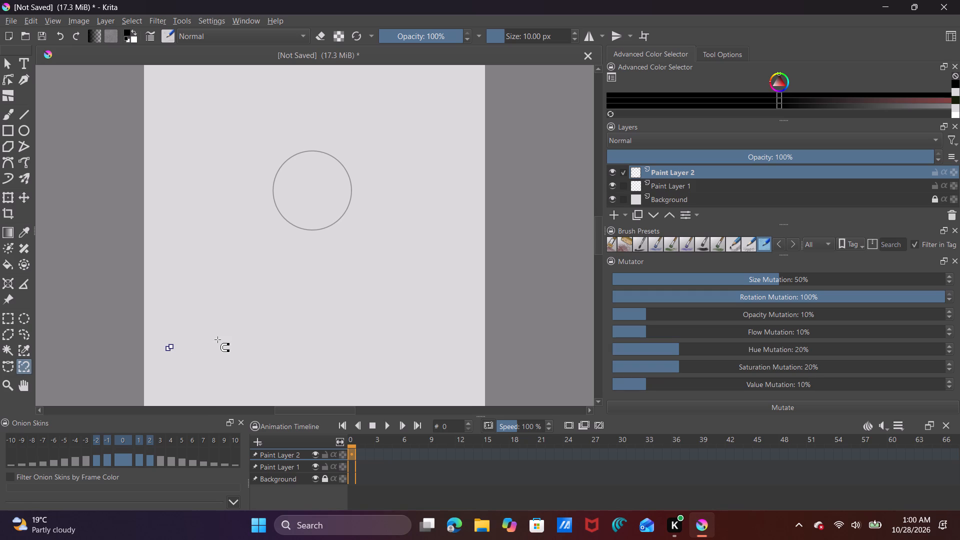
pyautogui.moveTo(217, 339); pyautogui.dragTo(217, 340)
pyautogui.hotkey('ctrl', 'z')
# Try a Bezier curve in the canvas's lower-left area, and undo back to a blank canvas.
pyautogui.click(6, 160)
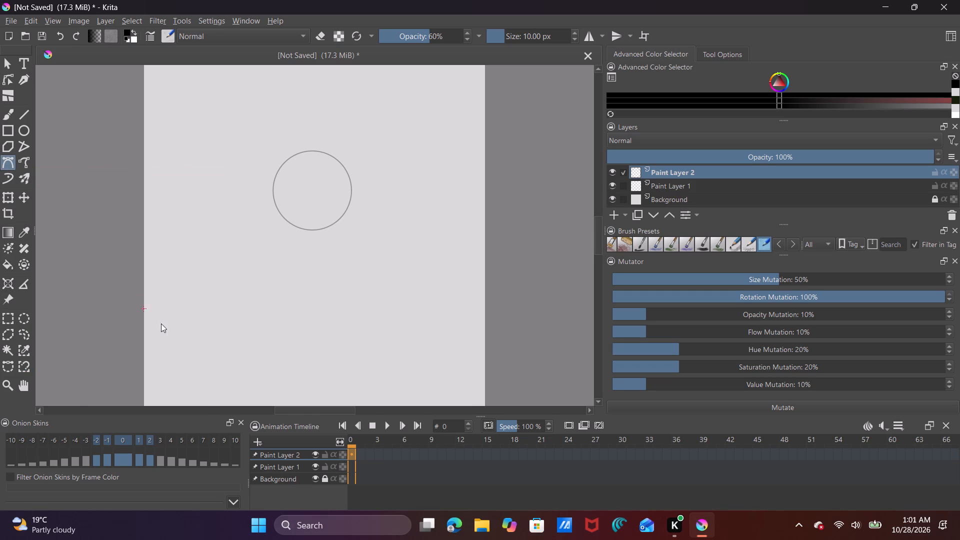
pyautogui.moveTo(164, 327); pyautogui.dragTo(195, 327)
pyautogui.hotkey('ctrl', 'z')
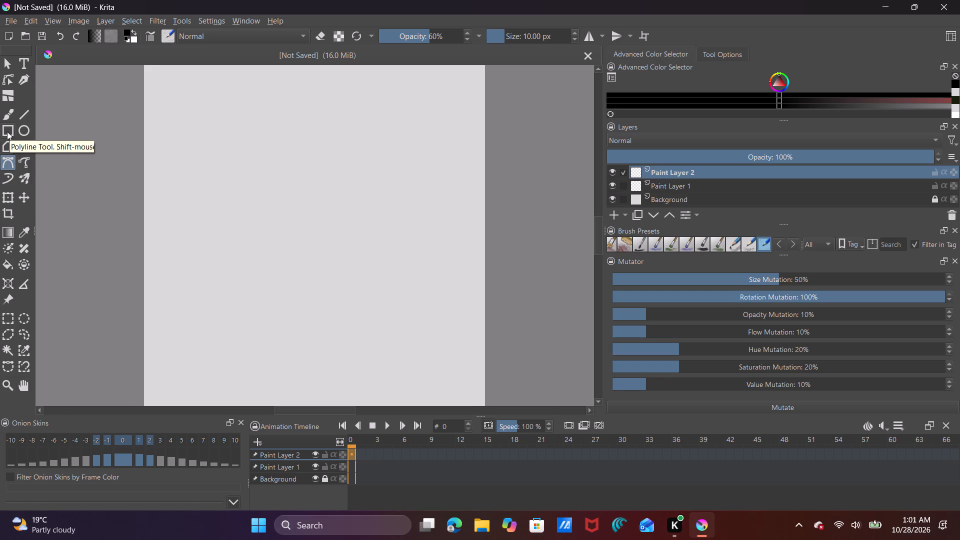
# Draw four separate Freehand Path curves across the canvas's upper middle: a short slanted one, a small arch, a tall bend and a C-shaped arc.
pyautogui.click(20, 162)
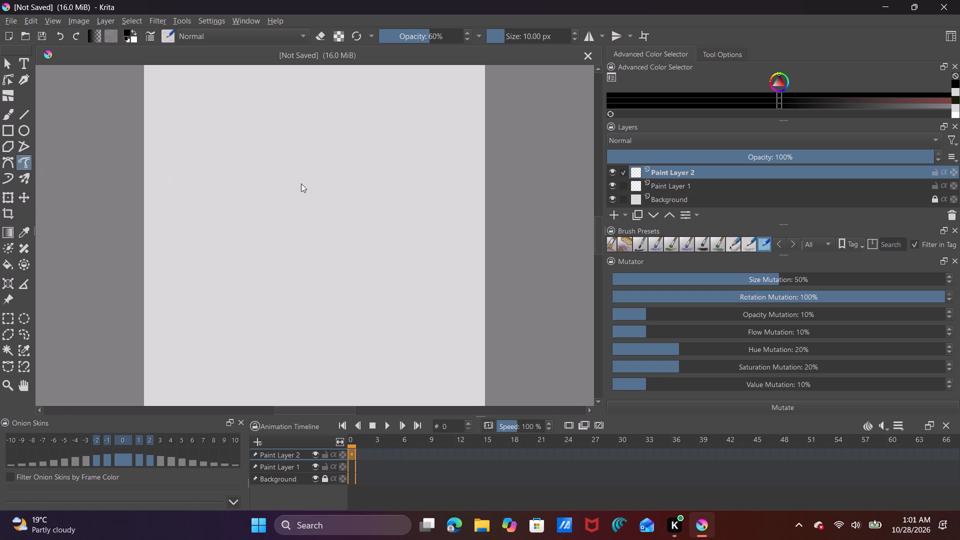
pyautogui.moveTo(254, 183); pyautogui.dragTo(276, 196)
pyautogui.moveTo(281, 230); pyautogui.dragTo(288, 226)
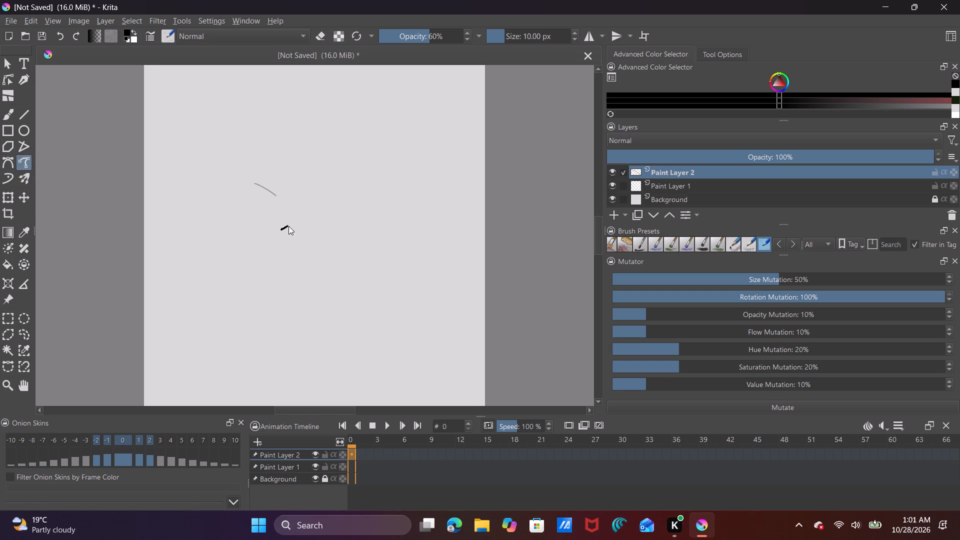
pyautogui.moveTo(288, 226); pyautogui.dragTo(299, 229)
pyautogui.moveTo(324, 137); pyautogui.dragTo(324, 198)
pyautogui.moveTo(324, 198); pyautogui.dragTo(331, 210)
pyautogui.moveTo(389, 147); pyautogui.dragTo(382, 151)
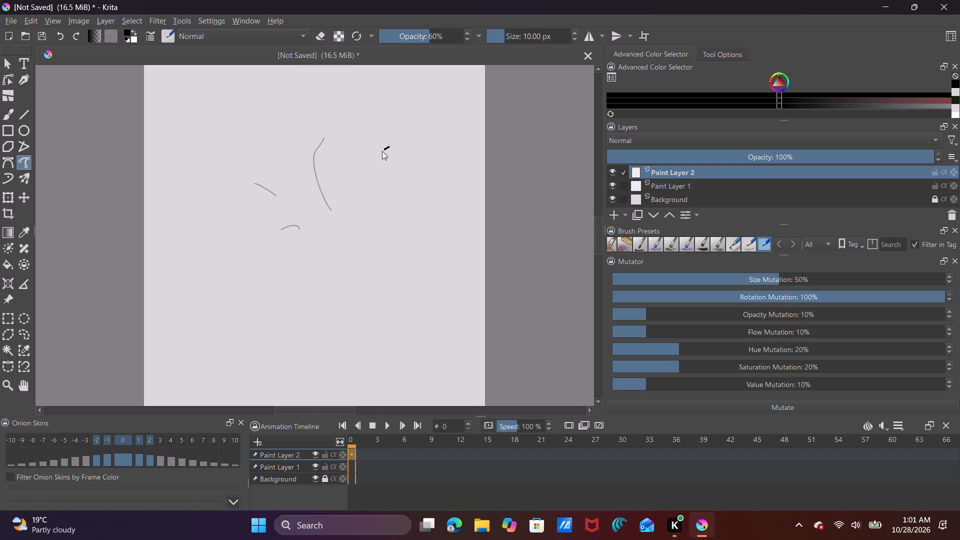
pyautogui.moveTo(382, 151); pyautogui.dragTo(380, 224)
pyautogui.moveTo(380, 224); pyautogui.dragTo(391, 229)
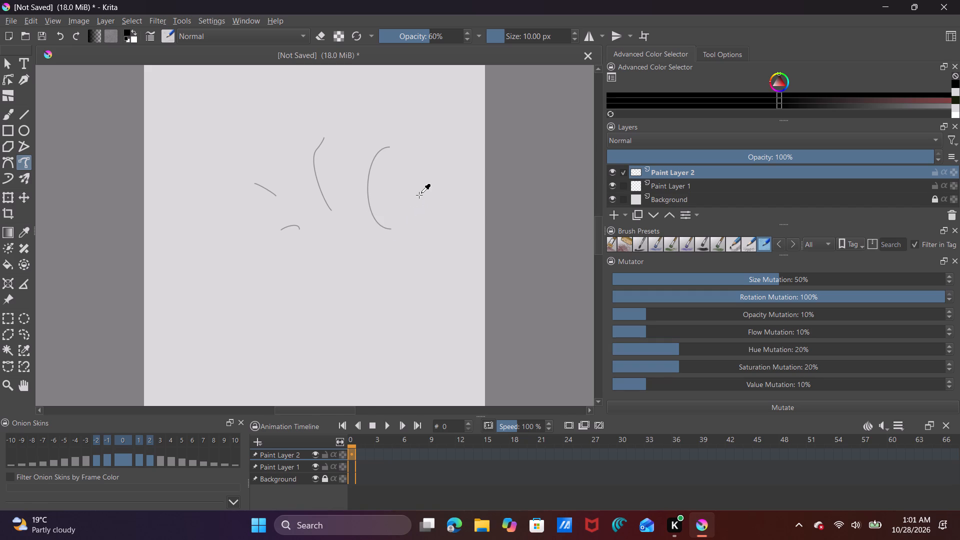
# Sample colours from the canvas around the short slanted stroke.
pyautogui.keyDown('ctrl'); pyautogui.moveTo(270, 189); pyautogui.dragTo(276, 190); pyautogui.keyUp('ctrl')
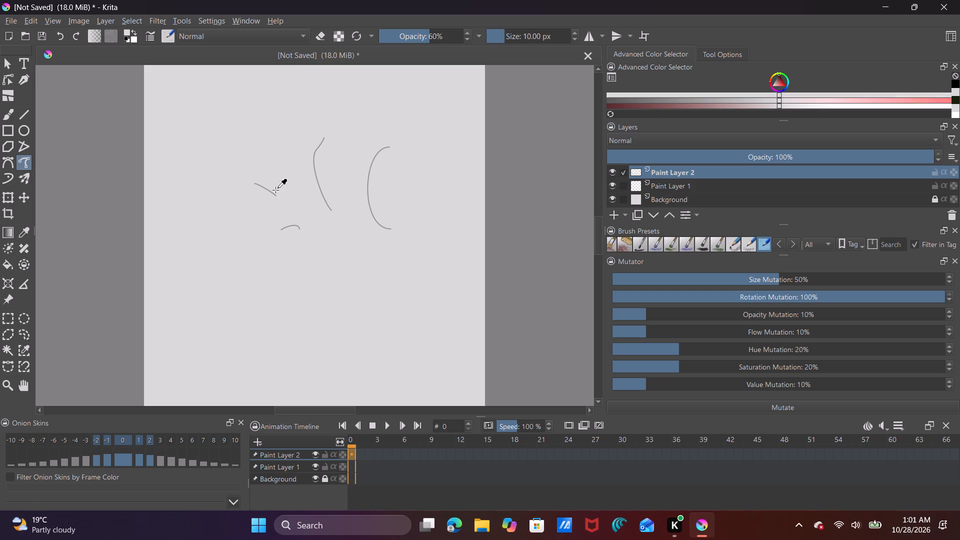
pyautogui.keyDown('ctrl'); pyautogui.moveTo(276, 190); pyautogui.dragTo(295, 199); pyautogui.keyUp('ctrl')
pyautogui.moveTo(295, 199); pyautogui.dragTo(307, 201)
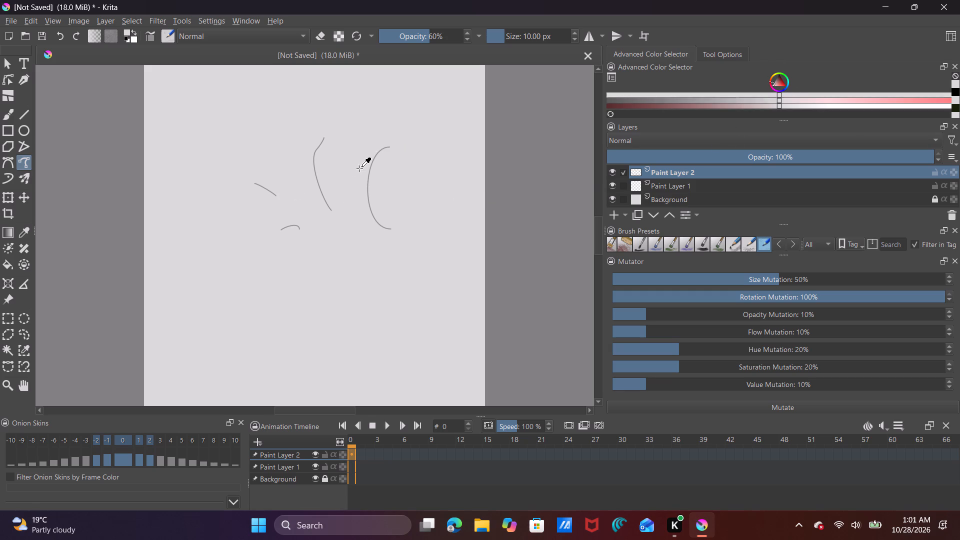
# Sample the grey line colour from the upper part of the C-shaped arc.
pyautogui.keyDown('ctrl'); pyautogui.click(373, 161); pyautogui.keyUp('ctrl')
pyautogui.keyDown('ctrl'); pyautogui.click(375, 158); pyautogui.keyUp('ctrl')
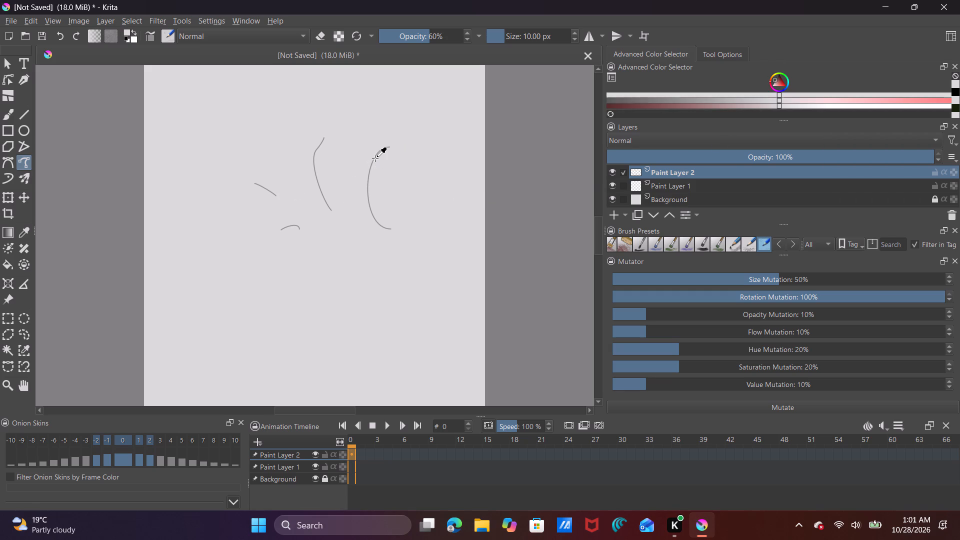
pyautogui.keyDown('ctrl'); pyautogui.doubleClick(375, 158); pyautogui.keyUp('ctrl')
pyautogui.keyDown('ctrl'); pyautogui.click(374, 155); pyautogui.keyUp('ctrl')
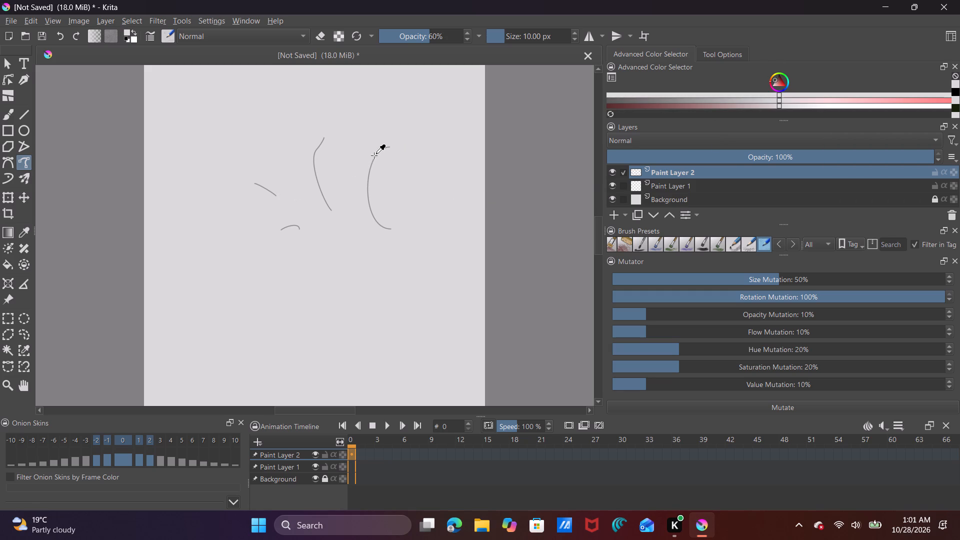
pyautogui.keyDown('ctrl'); pyautogui.tripleClick(374, 155); pyautogui.keyUp('ctrl')
pyautogui.keyDown('ctrl'); pyautogui.click(375, 155); pyautogui.keyUp('ctrl')
pyautogui.keyDown('ctrl'); pyautogui.moveTo(375, 155); pyautogui.dragTo(376, 155); pyautogui.keyUp('ctrl')
pyautogui.keyDown('ctrl'); pyautogui.moveTo(376, 155); pyautogui.dragTo(316, 154); pyautogui.keyUp('ctrl')
pyautogui.keyDown('ctrl'); pyautogui.moveTo(316, 154); pyautogui.dragTo(411, 155); pyautogui.keyUp('ctrl')
pyautogui.keyDown('ctrl'); pyautogui.moveTo(410, 155); pyautogui.dragTo(402, 158); pyautogui.keyUp('ctrl')
pyautogui.keyDown('ctrl'); pyautogui.moveTo(402, 158); pyautogui.dragTo(369, 160); pyautogui.keyUp('ctrl')
pyautogui.keyDown('ctrl'); pyautogui.click(368, 160); pyautogui.keyUp('ctrl')
pyautogui.keyDown('ctrl'); pyautogui.moveTo(369, 159); pyautogui.dragTo(374, 158); pyautogui.keyUp('ctrl')
pyautogui.keyDown('ctrl'); pyautogui.rightClick(374, 159); pyautogui.keyUp('ctrl')
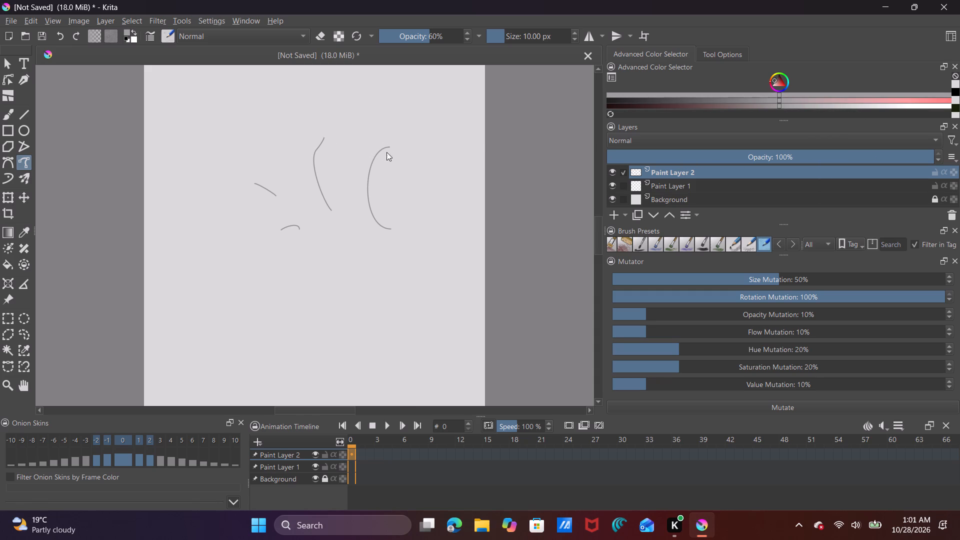
# Set the drawing colour to black.
pyautogui.moveTo(779, 98); pyautogui.dragTo(762, 103)
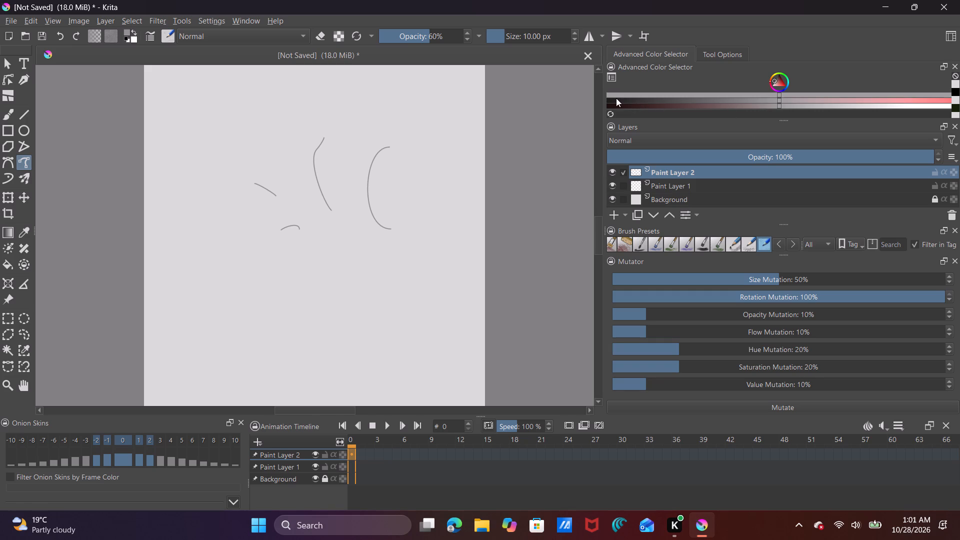
pyautogui.click(611, 98)
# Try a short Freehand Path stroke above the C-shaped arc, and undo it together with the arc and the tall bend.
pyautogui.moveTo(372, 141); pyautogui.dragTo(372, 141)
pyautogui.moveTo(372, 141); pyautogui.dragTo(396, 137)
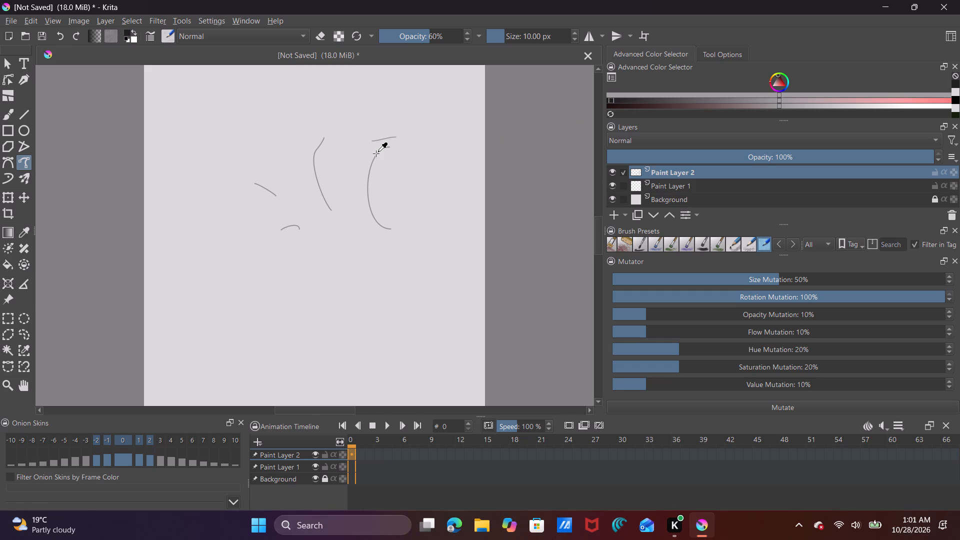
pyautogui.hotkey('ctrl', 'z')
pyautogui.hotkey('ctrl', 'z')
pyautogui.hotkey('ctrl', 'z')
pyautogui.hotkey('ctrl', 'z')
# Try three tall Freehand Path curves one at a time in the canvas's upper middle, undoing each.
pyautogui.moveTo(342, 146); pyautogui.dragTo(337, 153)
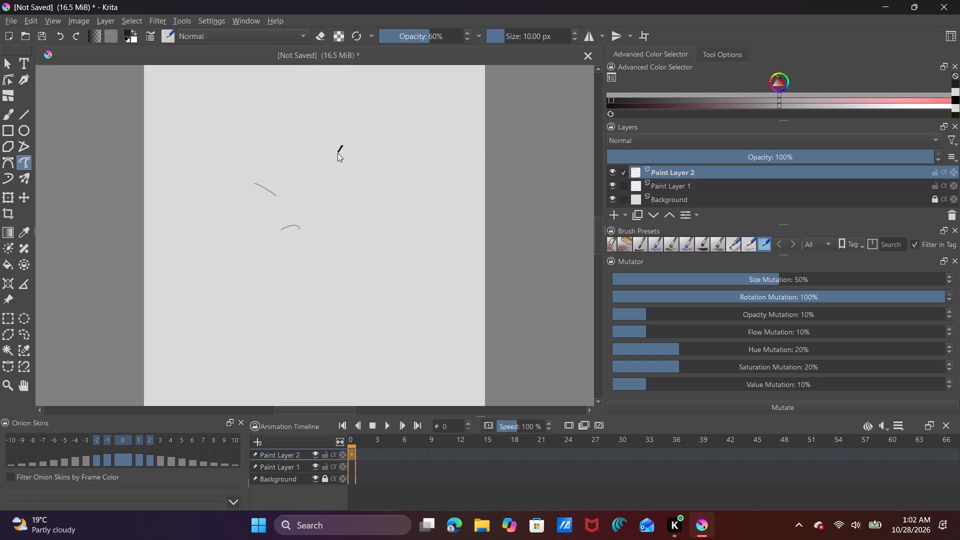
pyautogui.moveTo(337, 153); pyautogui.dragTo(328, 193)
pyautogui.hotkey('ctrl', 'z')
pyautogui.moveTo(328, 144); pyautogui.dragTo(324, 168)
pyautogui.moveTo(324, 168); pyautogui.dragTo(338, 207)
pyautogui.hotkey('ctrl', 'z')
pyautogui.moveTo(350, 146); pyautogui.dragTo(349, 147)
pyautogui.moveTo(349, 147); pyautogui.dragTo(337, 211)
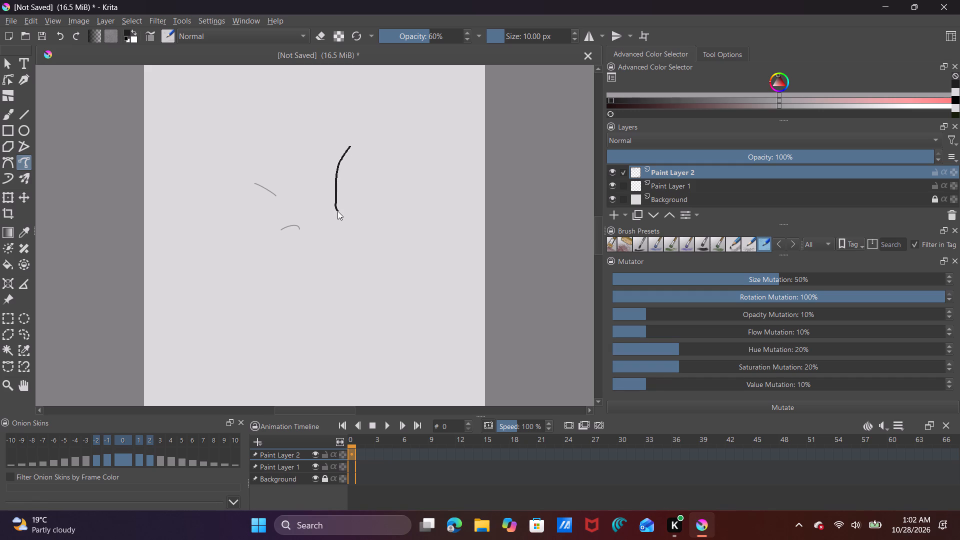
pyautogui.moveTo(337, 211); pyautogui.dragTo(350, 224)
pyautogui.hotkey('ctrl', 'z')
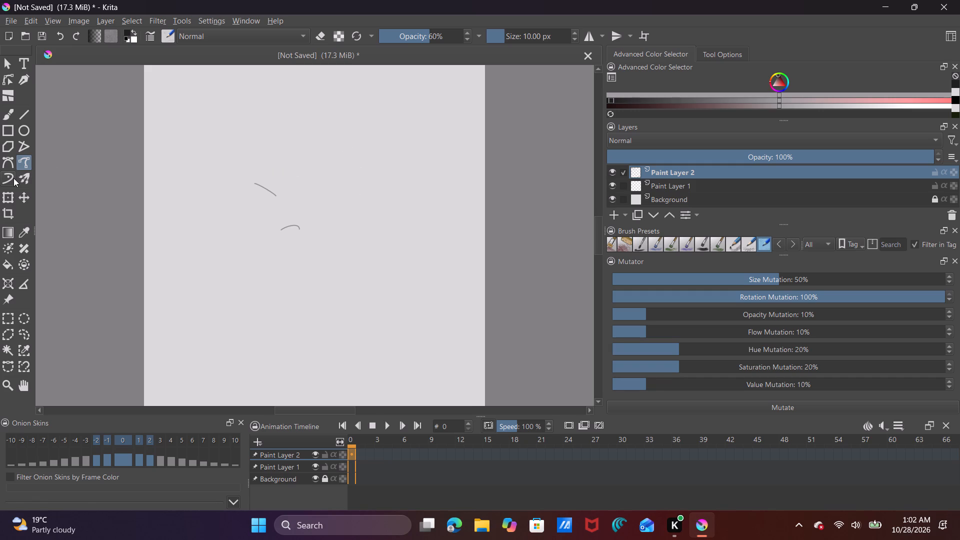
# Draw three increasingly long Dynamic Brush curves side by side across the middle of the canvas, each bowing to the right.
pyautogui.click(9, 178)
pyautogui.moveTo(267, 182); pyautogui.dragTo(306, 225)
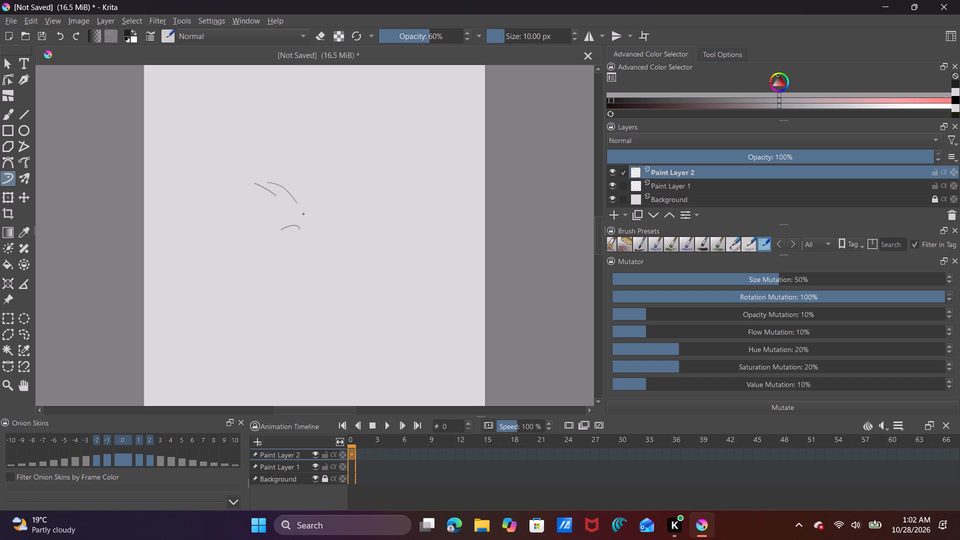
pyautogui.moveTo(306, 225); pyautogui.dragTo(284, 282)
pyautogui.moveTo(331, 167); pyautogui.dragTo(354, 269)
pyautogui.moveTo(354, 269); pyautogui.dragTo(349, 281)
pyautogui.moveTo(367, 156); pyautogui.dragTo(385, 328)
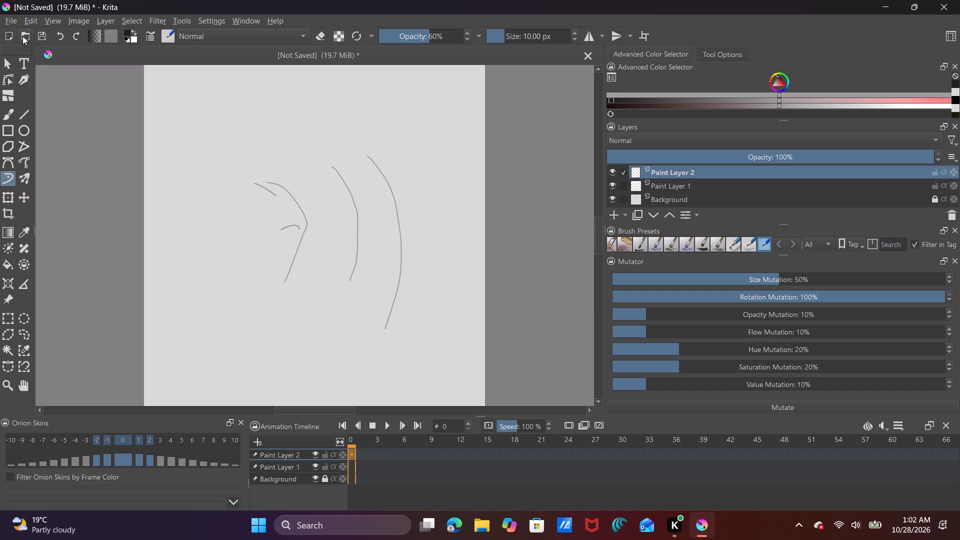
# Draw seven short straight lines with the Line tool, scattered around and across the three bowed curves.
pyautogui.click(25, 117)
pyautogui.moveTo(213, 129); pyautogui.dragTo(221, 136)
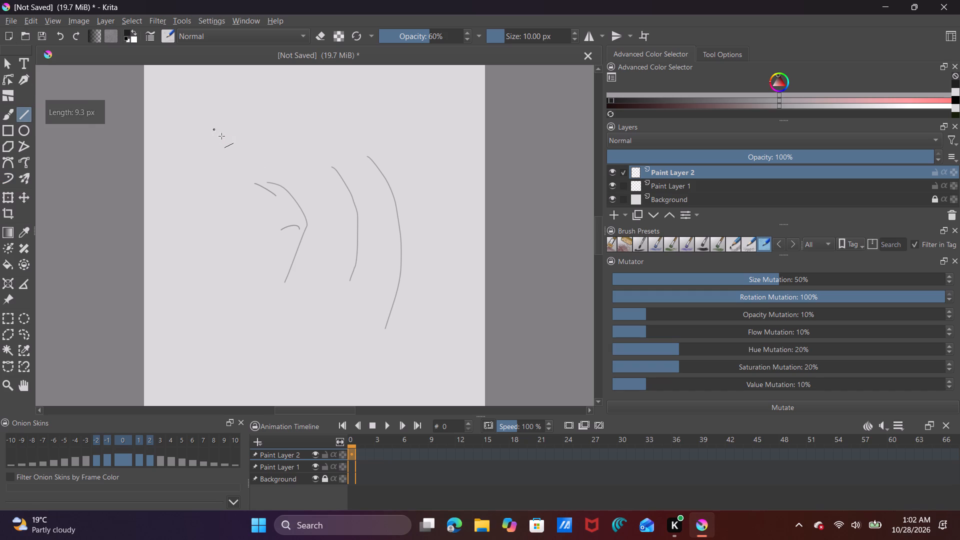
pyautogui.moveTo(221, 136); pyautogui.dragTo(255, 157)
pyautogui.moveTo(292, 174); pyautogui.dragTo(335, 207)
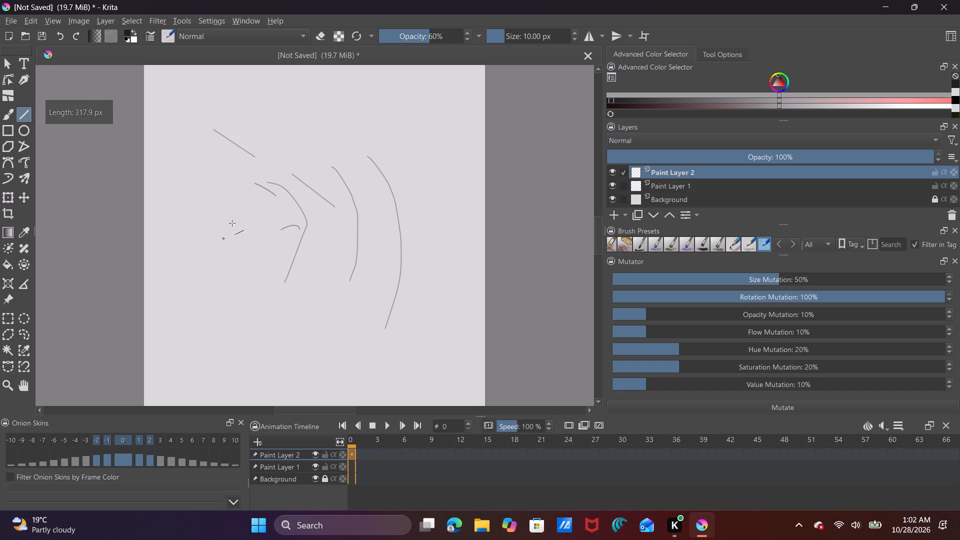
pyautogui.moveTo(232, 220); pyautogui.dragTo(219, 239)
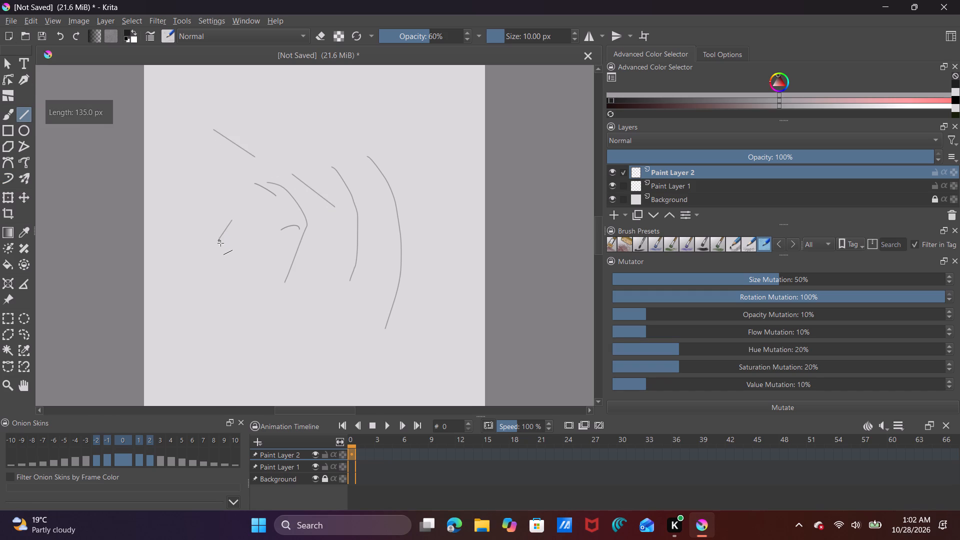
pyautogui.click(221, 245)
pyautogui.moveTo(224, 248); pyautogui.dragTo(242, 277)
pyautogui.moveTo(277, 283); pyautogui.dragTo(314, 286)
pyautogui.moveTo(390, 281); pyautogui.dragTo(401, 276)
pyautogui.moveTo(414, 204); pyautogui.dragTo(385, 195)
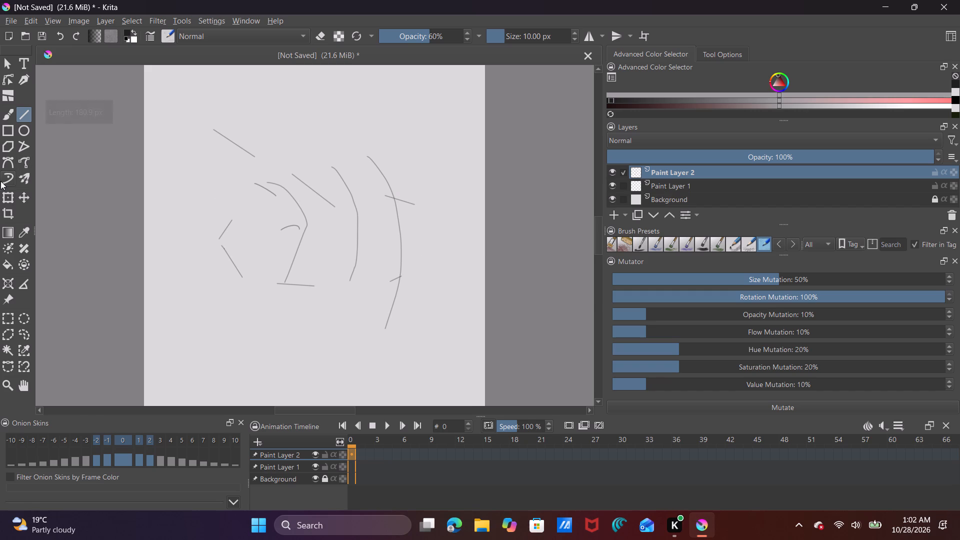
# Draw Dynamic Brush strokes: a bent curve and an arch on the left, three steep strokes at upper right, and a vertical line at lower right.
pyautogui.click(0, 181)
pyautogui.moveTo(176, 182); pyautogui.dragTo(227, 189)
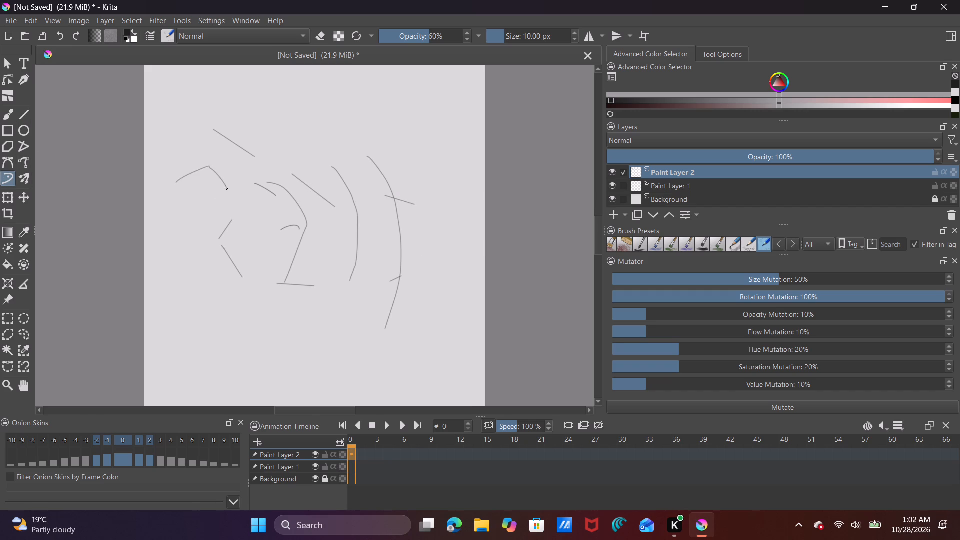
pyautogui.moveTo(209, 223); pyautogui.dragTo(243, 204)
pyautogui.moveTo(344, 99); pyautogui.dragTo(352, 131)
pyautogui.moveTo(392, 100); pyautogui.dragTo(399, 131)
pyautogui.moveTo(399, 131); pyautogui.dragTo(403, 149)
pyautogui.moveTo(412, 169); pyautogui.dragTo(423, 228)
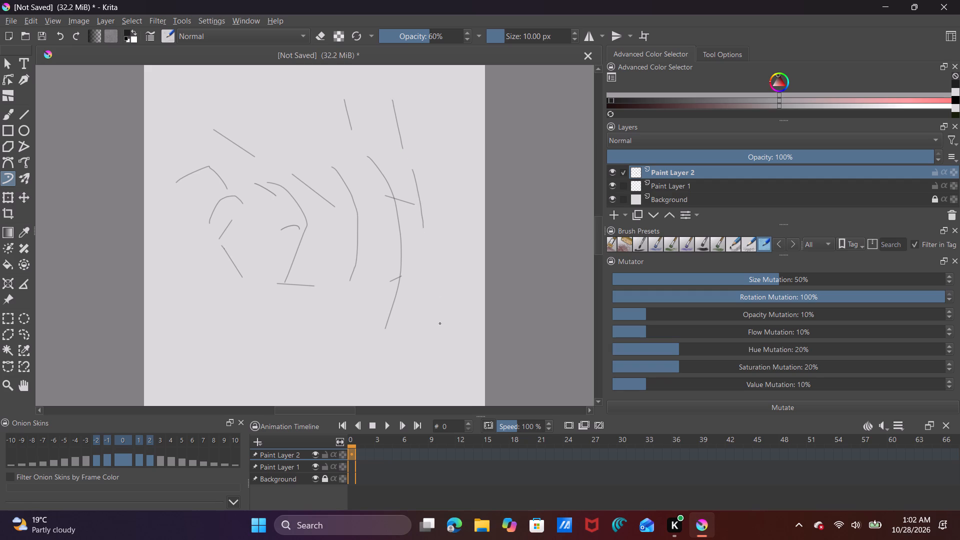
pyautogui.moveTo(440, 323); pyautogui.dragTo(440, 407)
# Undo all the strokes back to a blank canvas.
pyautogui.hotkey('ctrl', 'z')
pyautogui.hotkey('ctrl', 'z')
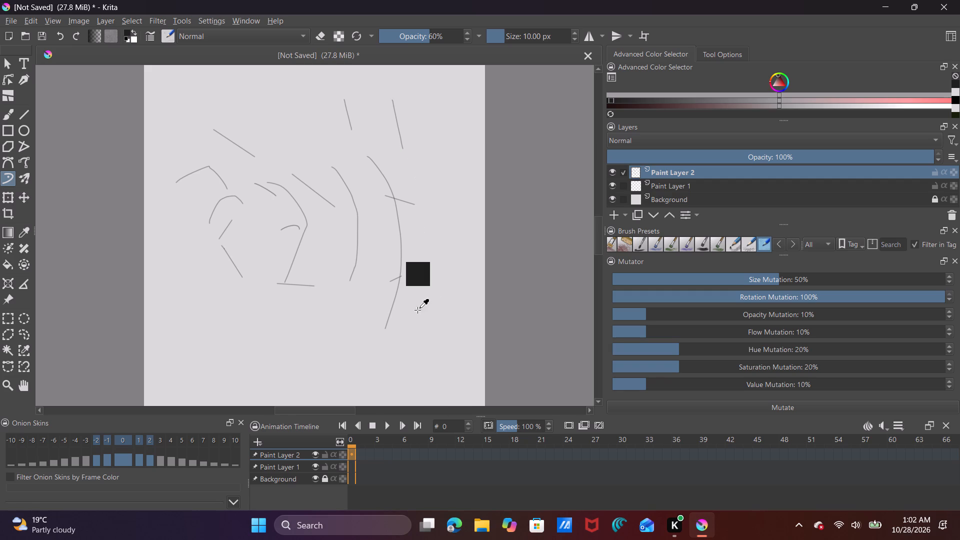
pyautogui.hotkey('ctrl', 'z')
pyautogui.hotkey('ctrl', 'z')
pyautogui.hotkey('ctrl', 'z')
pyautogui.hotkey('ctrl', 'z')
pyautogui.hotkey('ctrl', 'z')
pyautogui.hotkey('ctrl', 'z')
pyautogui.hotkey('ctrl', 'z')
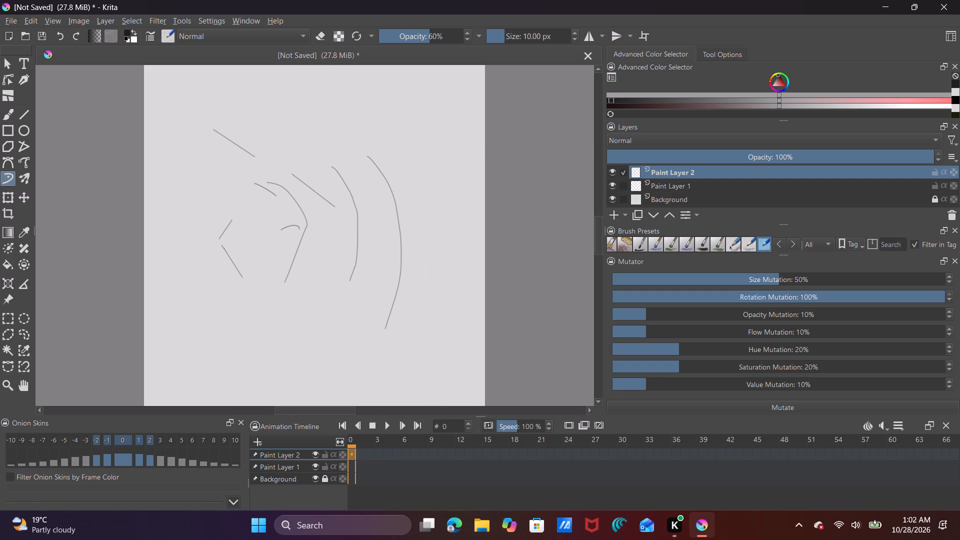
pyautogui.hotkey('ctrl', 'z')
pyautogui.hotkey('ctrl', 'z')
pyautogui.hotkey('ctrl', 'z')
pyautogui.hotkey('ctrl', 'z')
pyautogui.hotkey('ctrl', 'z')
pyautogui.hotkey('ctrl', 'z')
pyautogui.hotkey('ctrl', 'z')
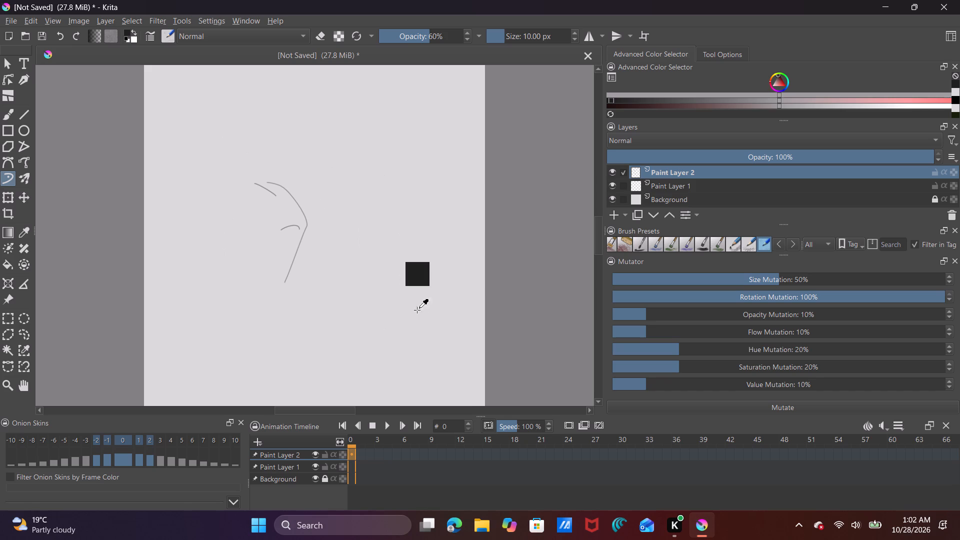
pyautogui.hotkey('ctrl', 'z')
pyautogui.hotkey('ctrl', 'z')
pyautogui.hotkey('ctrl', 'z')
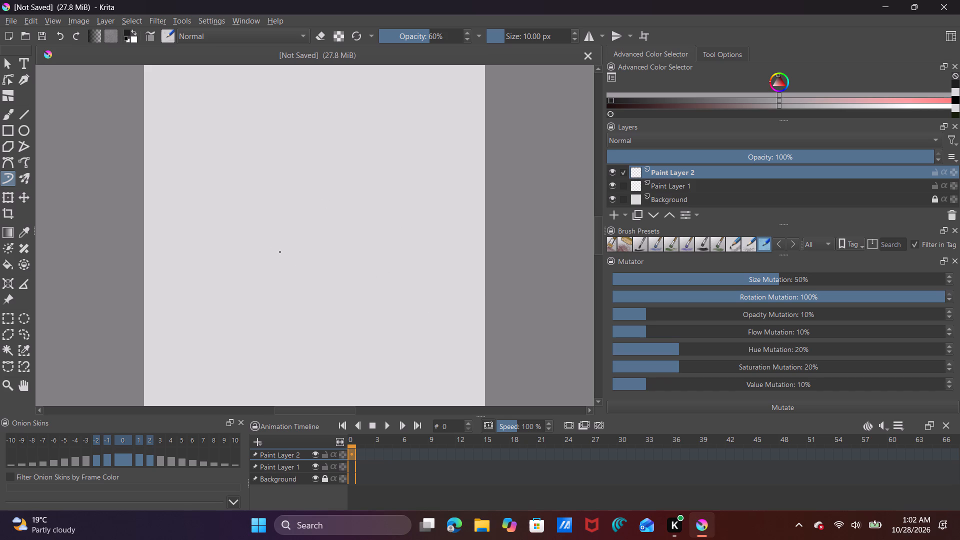
# Draw a small arch near the canvas centre and a steep slanted stroke to its upper right with the Dynamic Brush.
pyautogui.moveTo(269, 242); pyautogui.dragTo(287, 219)
pyautogui.moveTo(287, 219); pyautogui.dragTo(307, 242)
pyautogui.moveTo(352, 197); pyautogui.dragTo(369, 135)
# Draw a star of six crossing Dynamic Brush strokes just above the small arch.
pyautogui.moveTo(295, 146); pyautogui.dragTo(289, 205)
pyautogui.moveTo(252, 177); pyautogui.dragTo(327, 179)
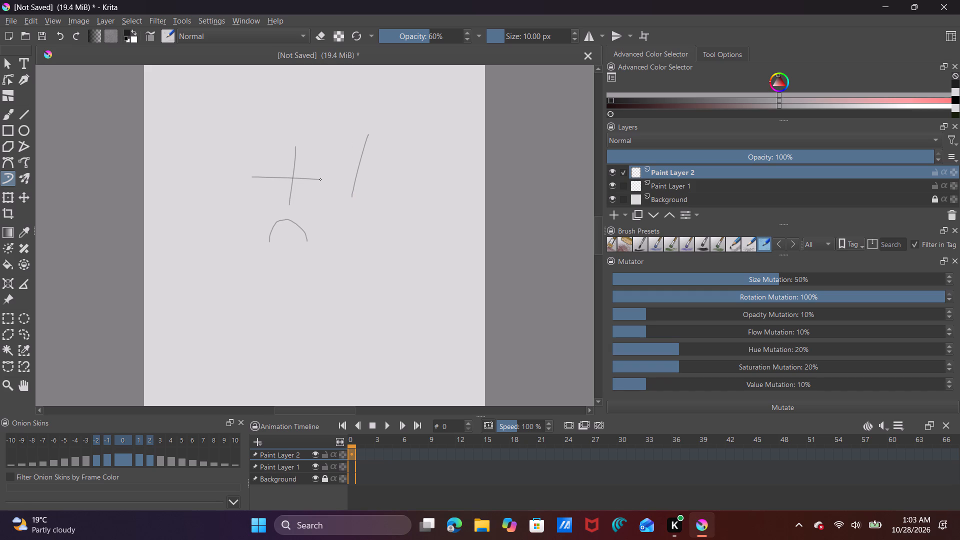
pyautogui.moveTo(327, 179); pyautogui.dragTo(330, 179)
pyautogui.moveTo(330, 154); pyautogui.dragTo(271, 198)
pyautogui.moveTo(274, 154); pyautogui.dragTo(314, 218)
pyautogui.moveTo(305, 149); pyautogui.dragTo(275, 220)
pyautogui.moveTo(268, 183); pyautogui.dragTo(281, 183)
pyautogui.moveTo(281, 183); pyautogui.dragTo(313, 185)
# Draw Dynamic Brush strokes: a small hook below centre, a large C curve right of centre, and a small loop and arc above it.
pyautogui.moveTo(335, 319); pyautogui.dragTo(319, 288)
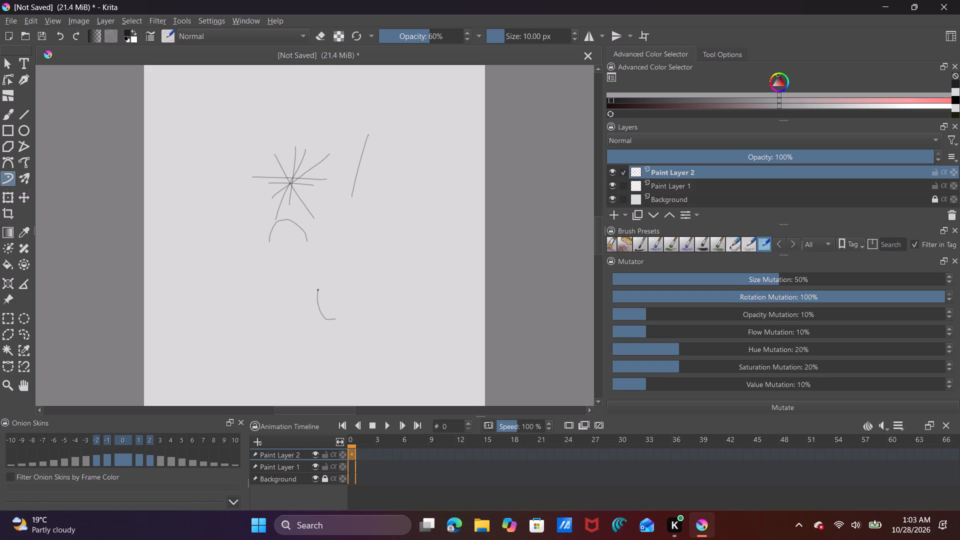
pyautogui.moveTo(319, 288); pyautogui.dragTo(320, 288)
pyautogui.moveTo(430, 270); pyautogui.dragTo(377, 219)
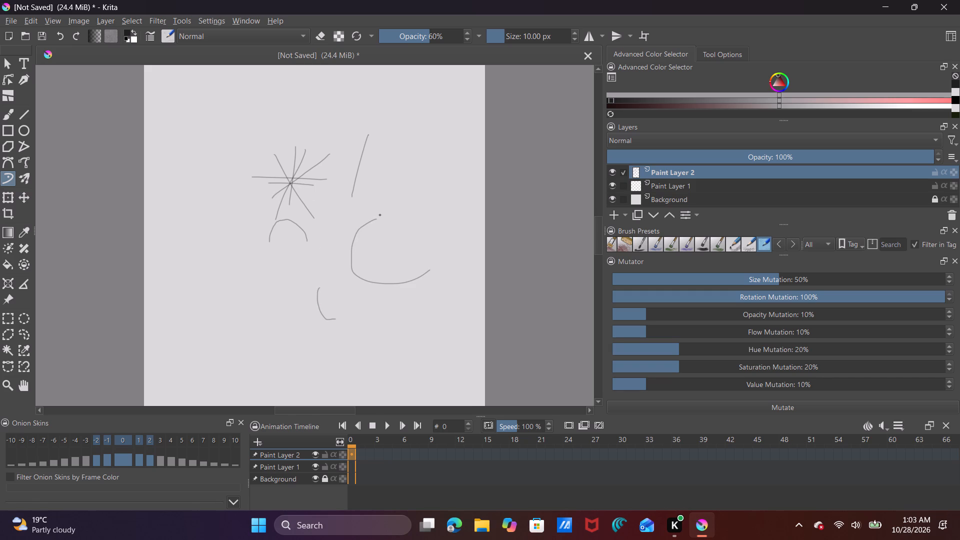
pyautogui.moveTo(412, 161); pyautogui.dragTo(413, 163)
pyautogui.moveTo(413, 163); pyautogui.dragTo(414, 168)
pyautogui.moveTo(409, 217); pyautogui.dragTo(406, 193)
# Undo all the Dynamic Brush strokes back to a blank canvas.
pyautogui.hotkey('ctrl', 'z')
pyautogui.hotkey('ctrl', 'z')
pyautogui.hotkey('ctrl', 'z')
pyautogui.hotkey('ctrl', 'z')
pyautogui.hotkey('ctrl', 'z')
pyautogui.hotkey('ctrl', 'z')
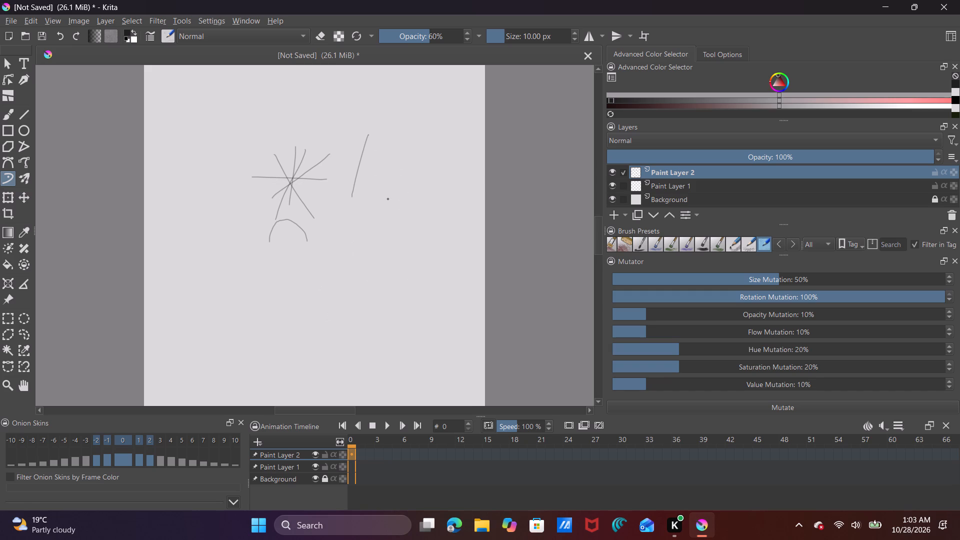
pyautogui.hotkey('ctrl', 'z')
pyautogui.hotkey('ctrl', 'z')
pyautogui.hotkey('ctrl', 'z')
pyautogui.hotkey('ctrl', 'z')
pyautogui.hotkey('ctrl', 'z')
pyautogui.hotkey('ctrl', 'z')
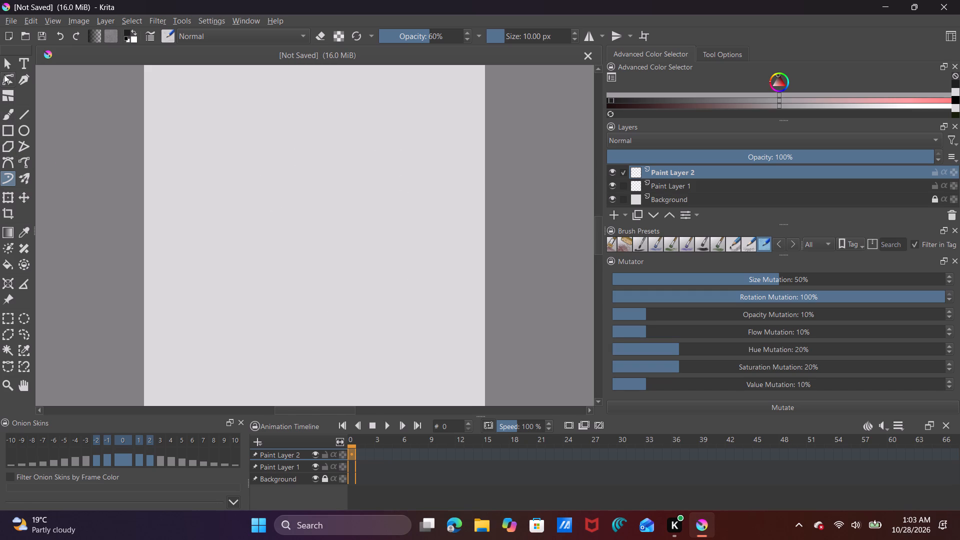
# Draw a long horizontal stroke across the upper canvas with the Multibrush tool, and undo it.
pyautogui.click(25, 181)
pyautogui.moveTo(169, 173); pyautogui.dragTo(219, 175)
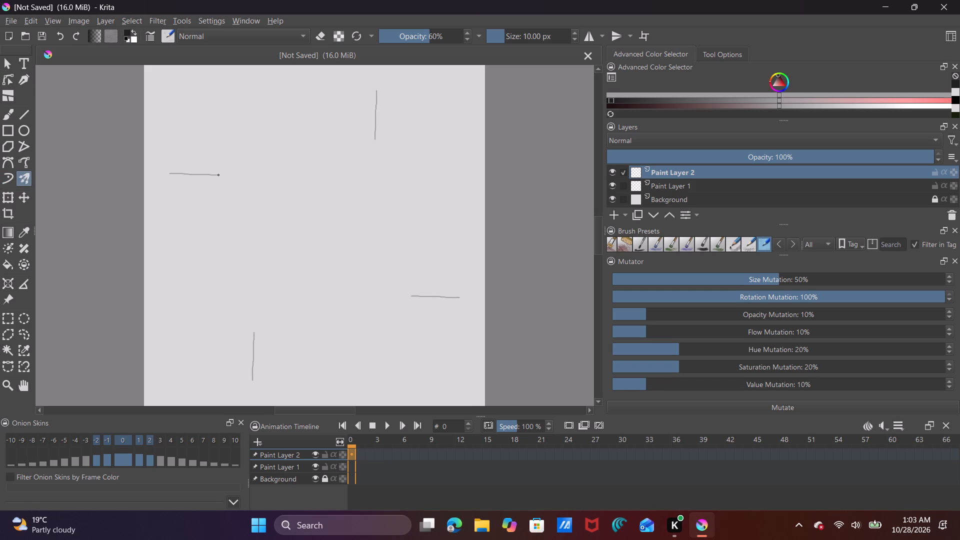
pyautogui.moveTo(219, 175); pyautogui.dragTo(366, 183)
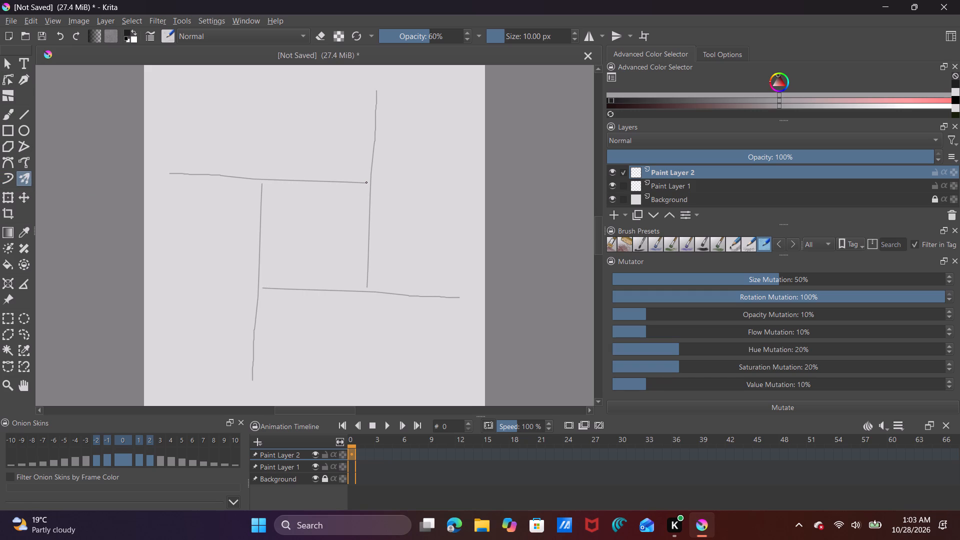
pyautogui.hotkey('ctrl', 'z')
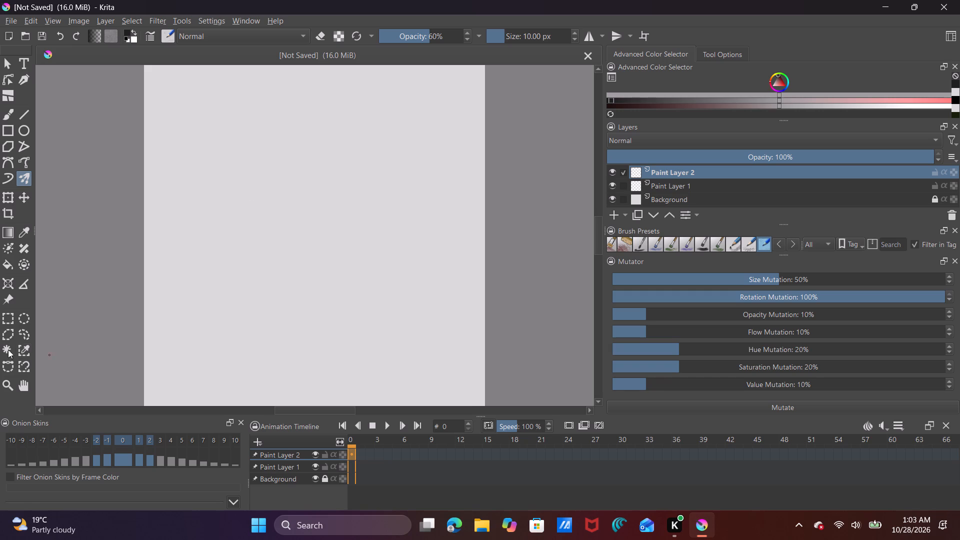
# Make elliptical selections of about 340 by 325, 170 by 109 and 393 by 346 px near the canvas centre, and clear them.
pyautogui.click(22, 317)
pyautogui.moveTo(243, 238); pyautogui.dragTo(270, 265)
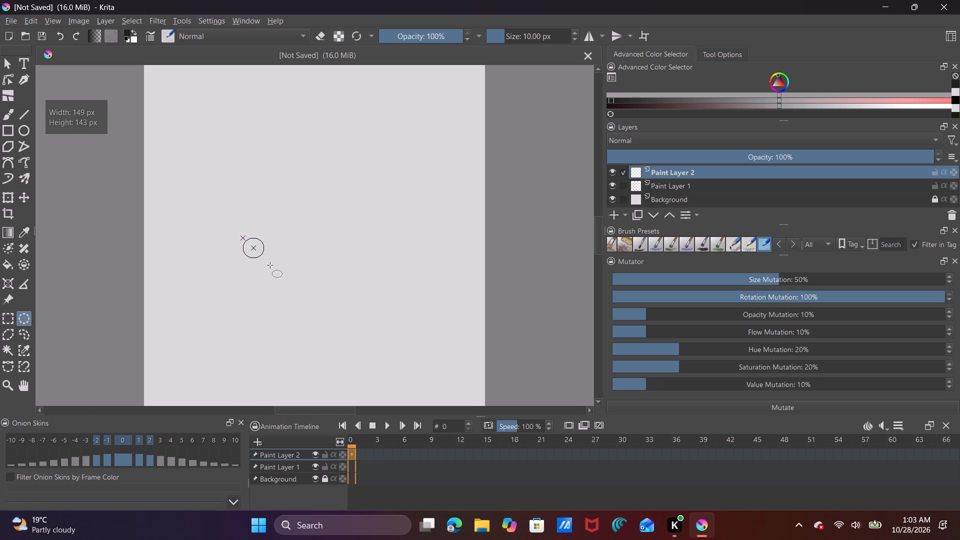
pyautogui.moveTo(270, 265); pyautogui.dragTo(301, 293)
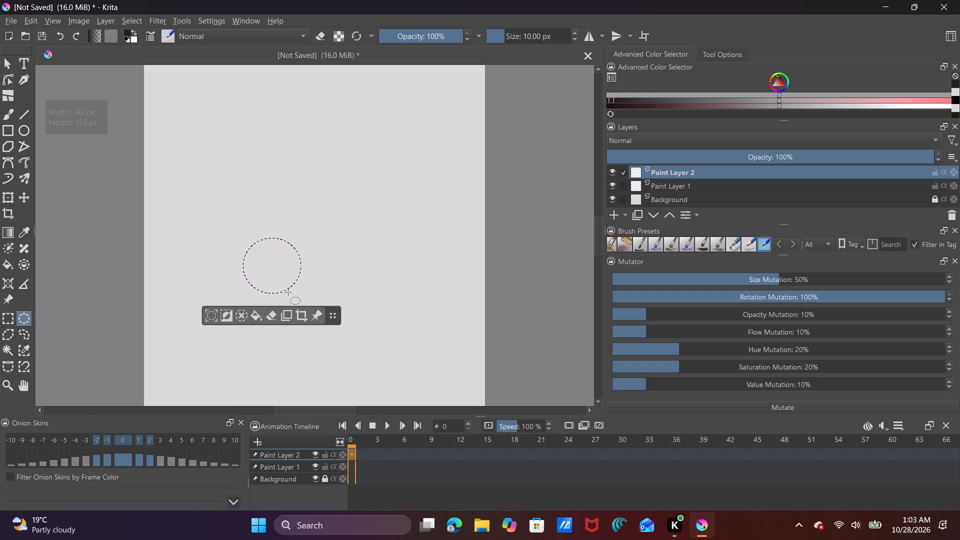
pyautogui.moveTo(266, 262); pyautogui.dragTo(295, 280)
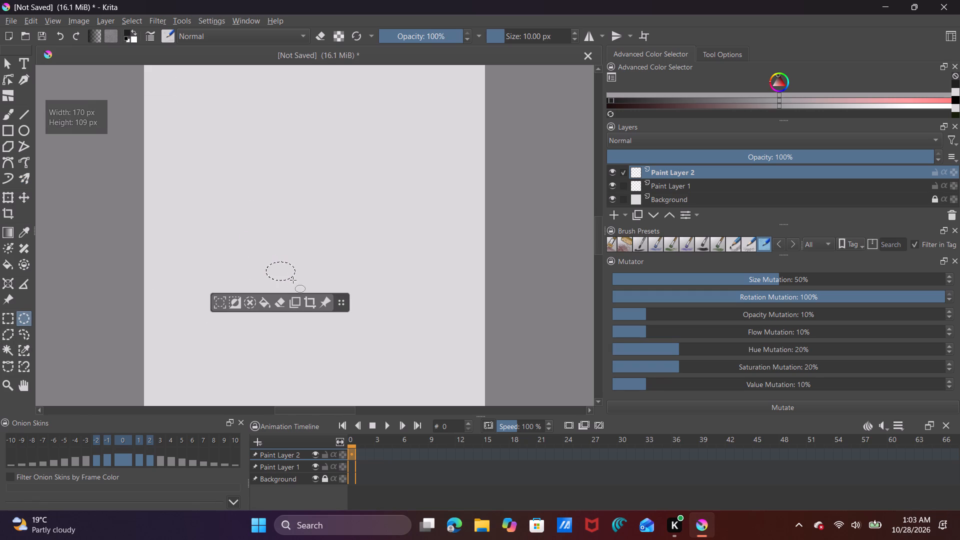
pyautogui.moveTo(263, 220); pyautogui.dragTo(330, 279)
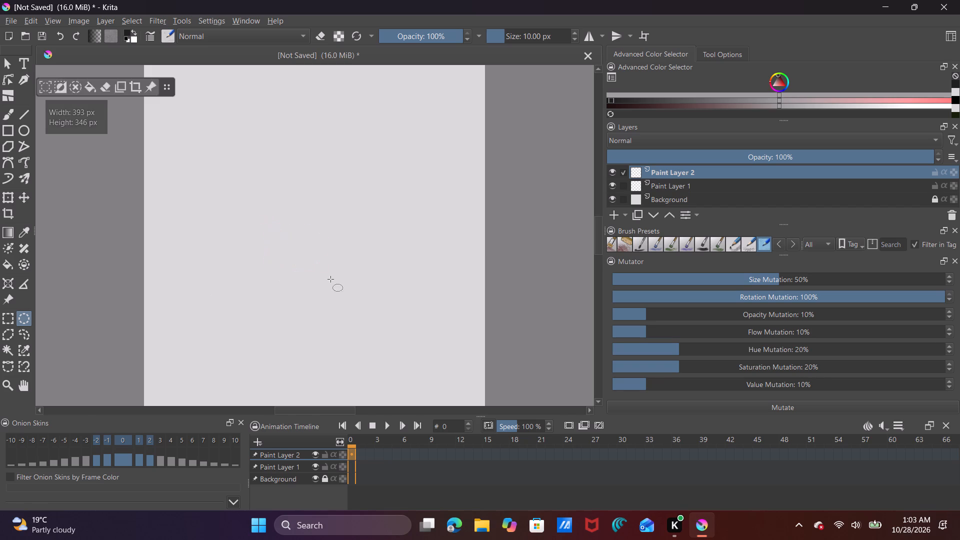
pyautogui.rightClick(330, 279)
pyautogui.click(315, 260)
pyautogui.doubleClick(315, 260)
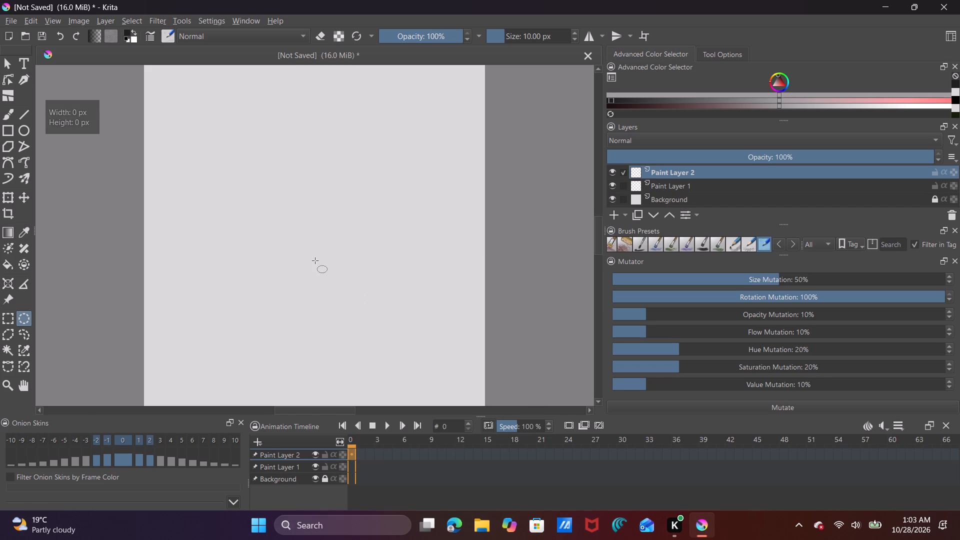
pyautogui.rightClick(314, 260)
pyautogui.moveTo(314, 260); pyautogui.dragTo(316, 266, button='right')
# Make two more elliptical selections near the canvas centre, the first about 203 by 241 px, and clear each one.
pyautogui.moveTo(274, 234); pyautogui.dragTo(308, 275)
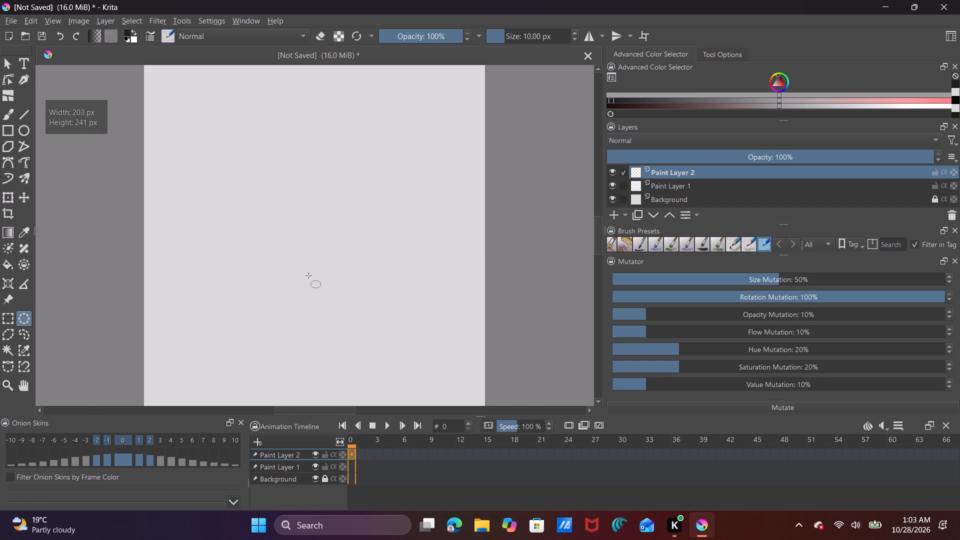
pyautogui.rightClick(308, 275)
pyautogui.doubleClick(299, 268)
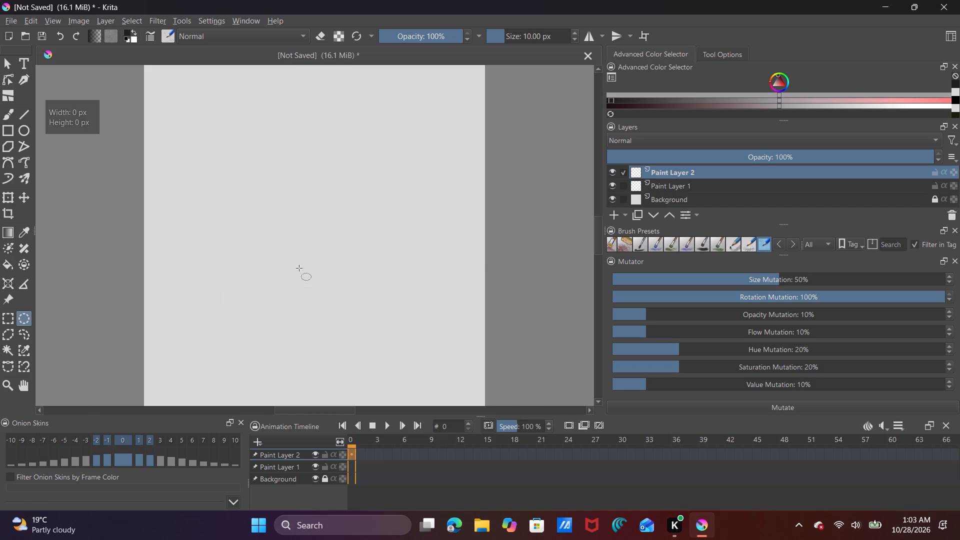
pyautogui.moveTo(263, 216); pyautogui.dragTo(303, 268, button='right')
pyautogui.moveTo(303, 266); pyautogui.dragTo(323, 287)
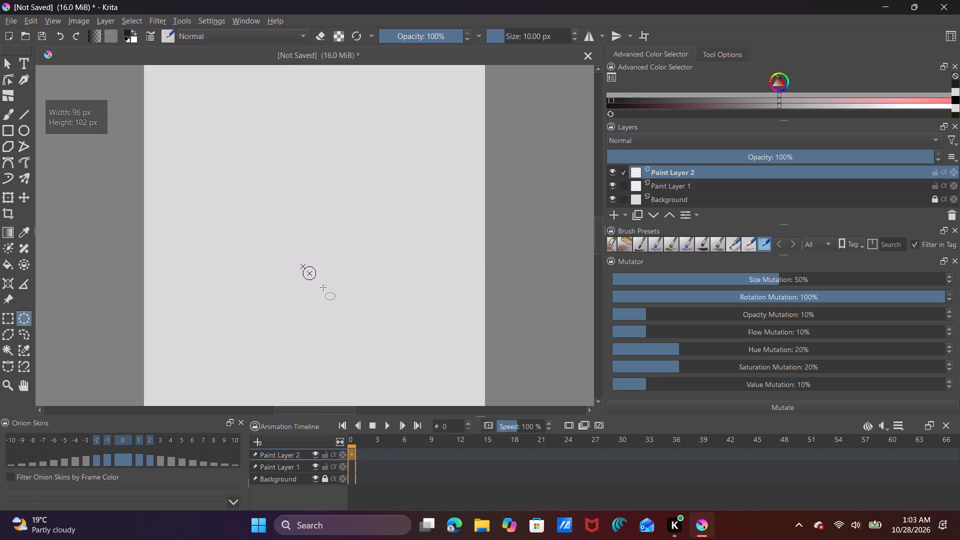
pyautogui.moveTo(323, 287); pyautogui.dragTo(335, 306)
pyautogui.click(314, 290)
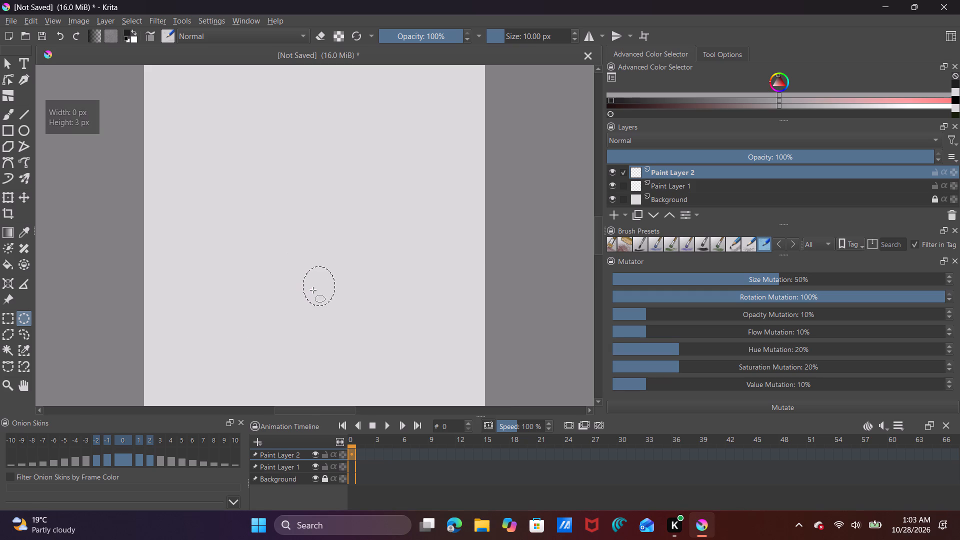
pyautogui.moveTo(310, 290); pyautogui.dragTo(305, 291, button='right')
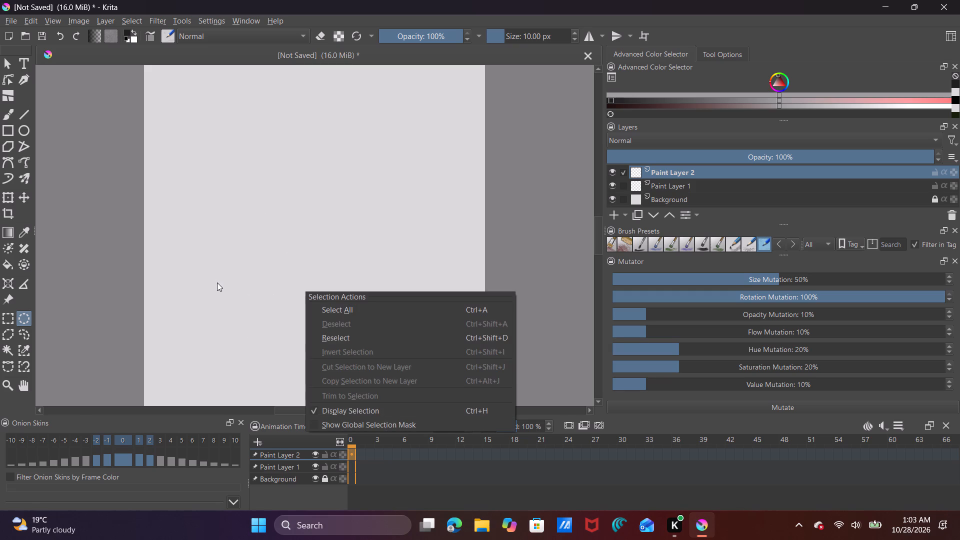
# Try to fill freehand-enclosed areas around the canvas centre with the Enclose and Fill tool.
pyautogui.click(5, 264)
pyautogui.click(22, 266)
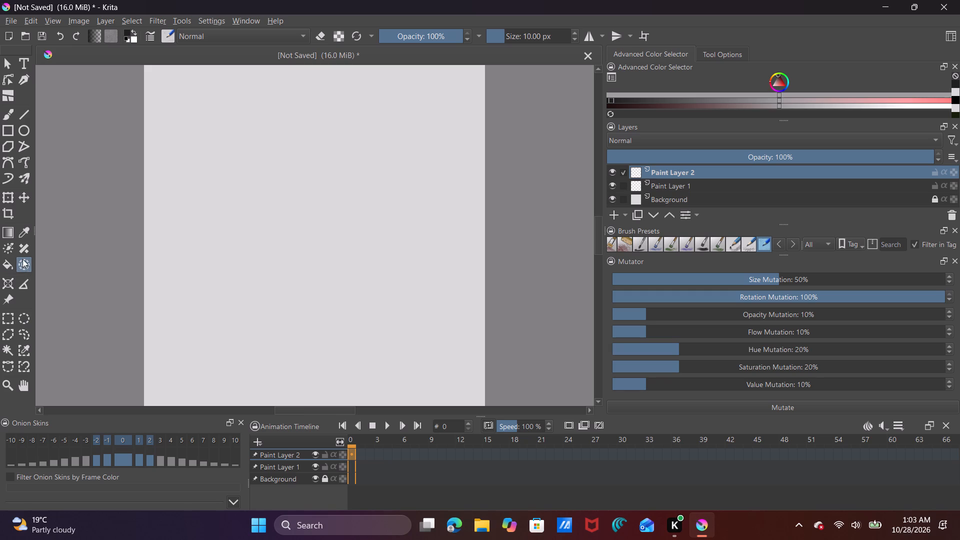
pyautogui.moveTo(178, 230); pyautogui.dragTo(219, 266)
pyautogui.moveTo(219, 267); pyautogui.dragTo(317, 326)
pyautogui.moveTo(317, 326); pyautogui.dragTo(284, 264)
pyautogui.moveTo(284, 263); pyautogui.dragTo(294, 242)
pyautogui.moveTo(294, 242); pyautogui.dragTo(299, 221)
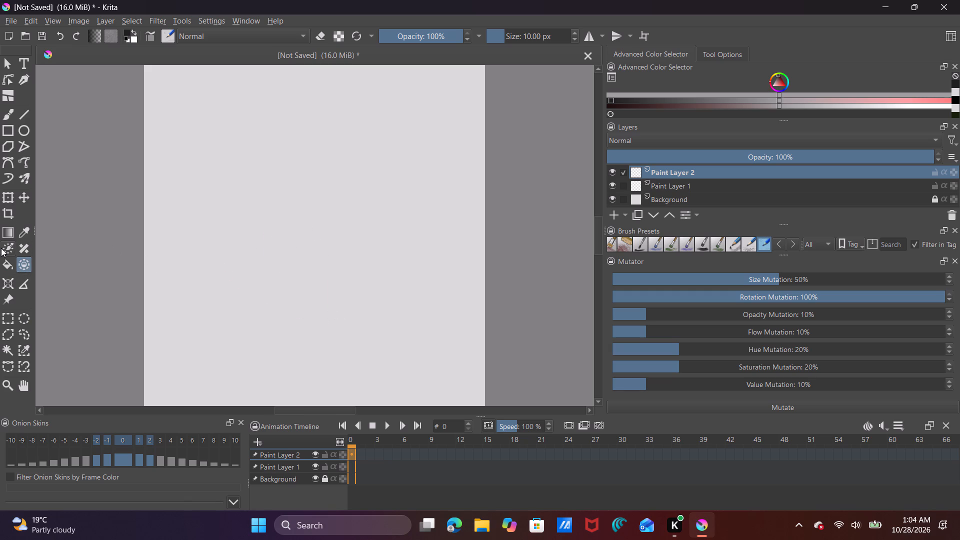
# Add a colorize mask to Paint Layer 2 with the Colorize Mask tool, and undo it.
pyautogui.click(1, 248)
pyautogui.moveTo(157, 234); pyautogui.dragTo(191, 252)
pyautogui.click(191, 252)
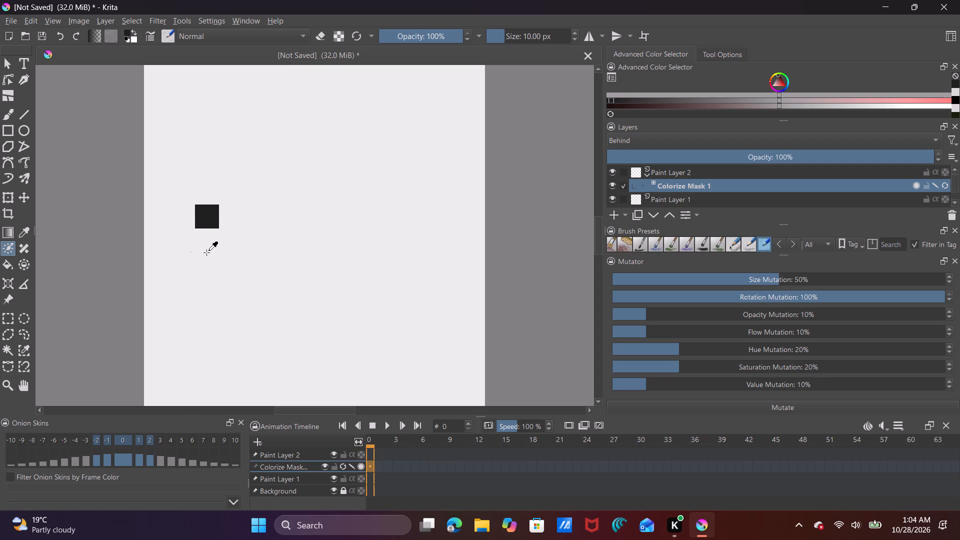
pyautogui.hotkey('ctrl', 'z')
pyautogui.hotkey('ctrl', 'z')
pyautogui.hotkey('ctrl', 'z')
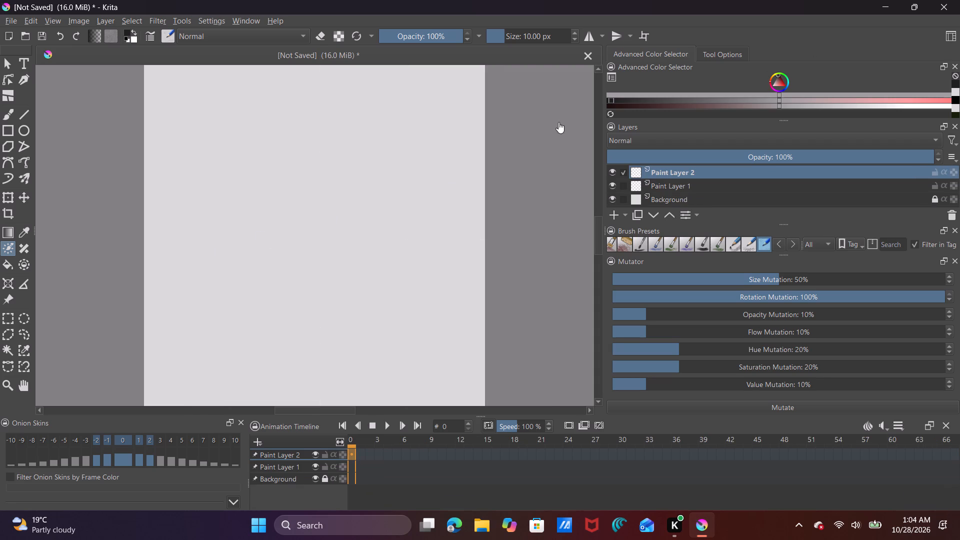
# Set the painting colour to the darkest shade in the colour selector's shade strip.
pyautogui.click(620, 99)
pyautogui.click(610, 101)
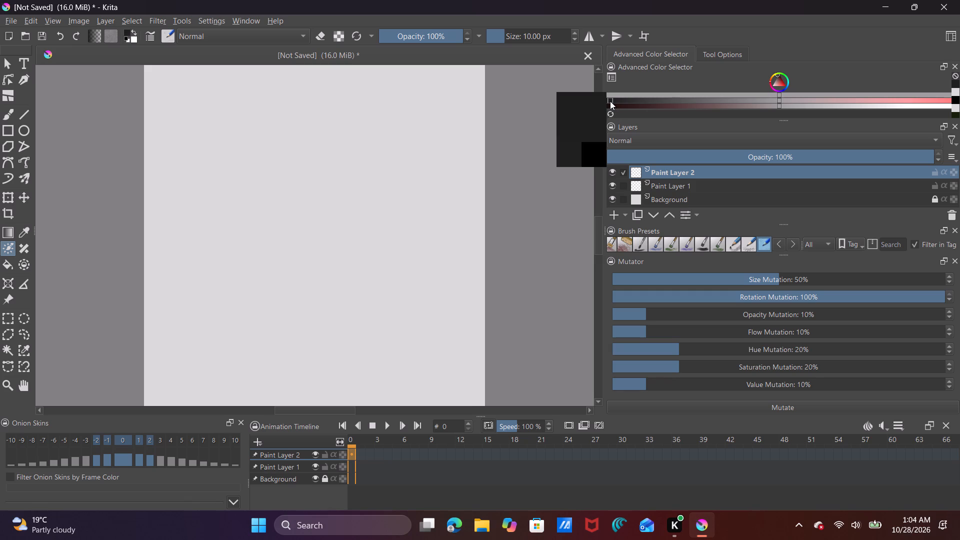
pyautogui.click(610, 99)
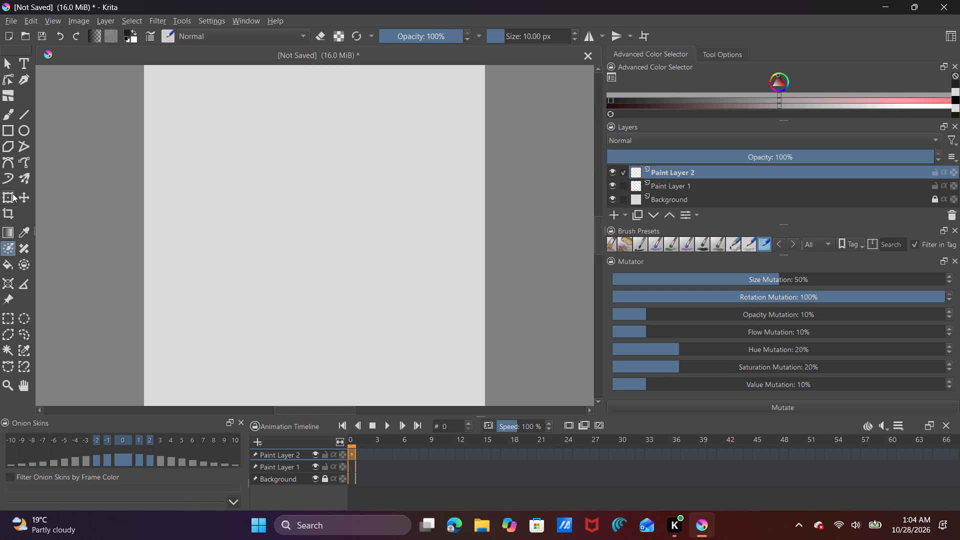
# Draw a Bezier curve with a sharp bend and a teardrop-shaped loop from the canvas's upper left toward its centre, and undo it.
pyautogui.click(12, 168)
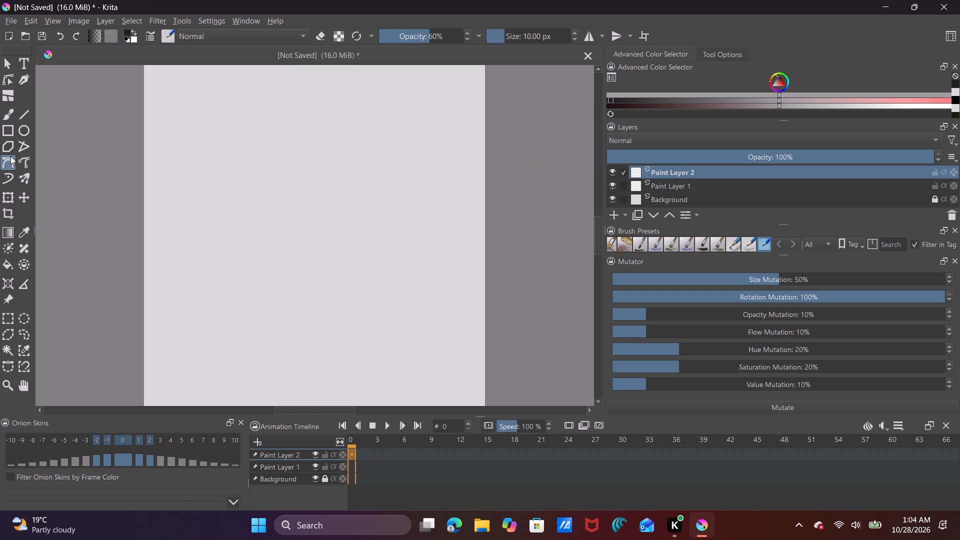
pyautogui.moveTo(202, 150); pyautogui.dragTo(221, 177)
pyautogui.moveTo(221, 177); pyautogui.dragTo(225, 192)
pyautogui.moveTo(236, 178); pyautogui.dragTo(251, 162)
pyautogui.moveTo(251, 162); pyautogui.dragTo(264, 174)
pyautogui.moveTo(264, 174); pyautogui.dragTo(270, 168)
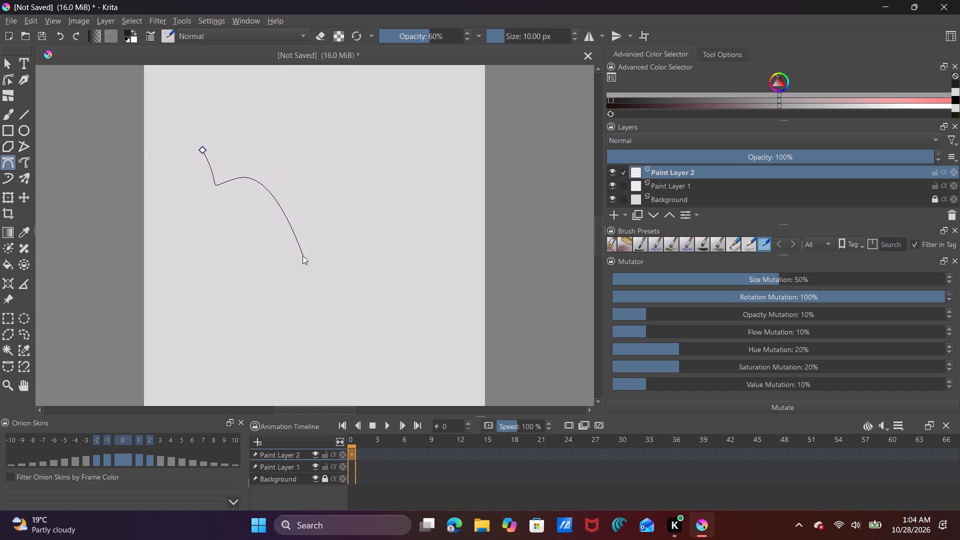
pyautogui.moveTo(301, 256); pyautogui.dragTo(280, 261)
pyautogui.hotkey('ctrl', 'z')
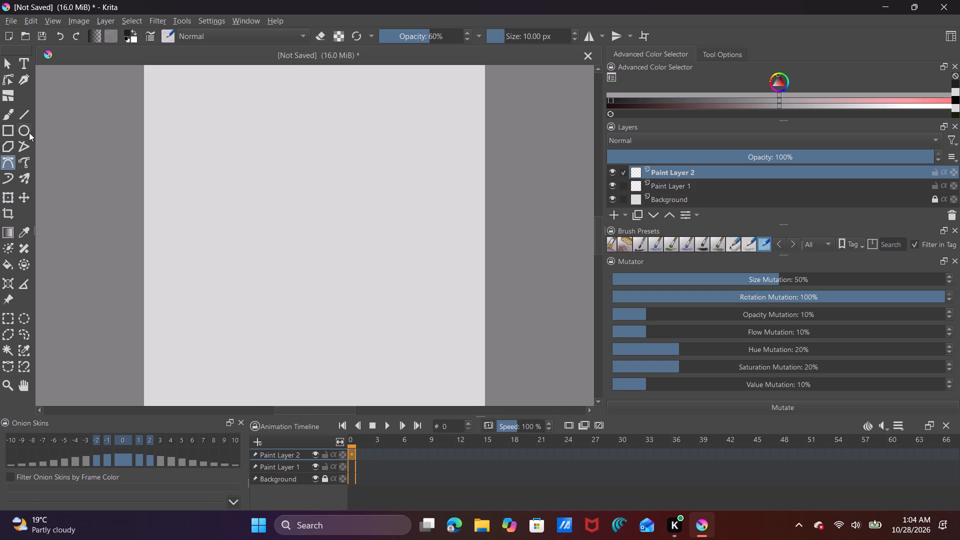
# Draw an ellipse about 480 by 510 px in the upper middle of the canvas.
pyautogui.click(25, 131)
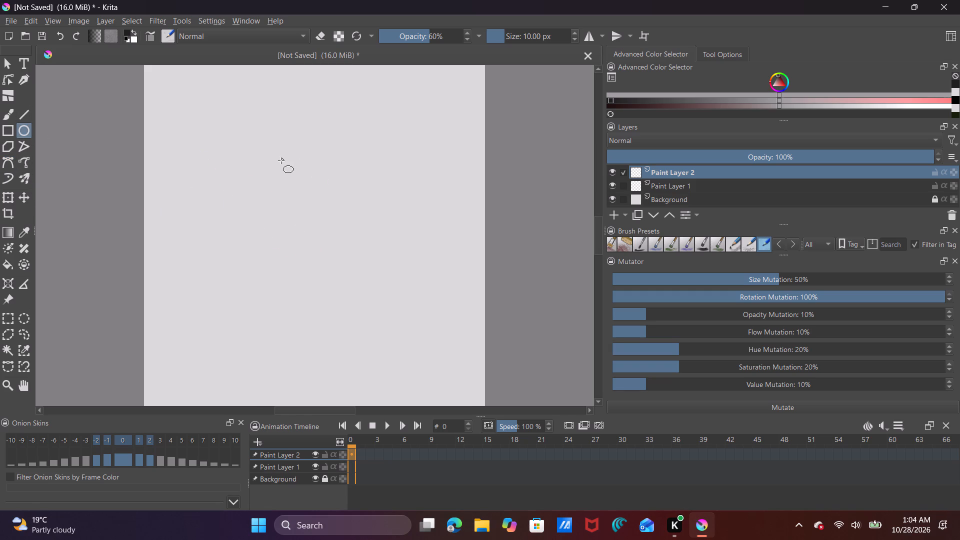
pyautogui.moveTo(277, 150); pyautogui.dragTo(334, 215)
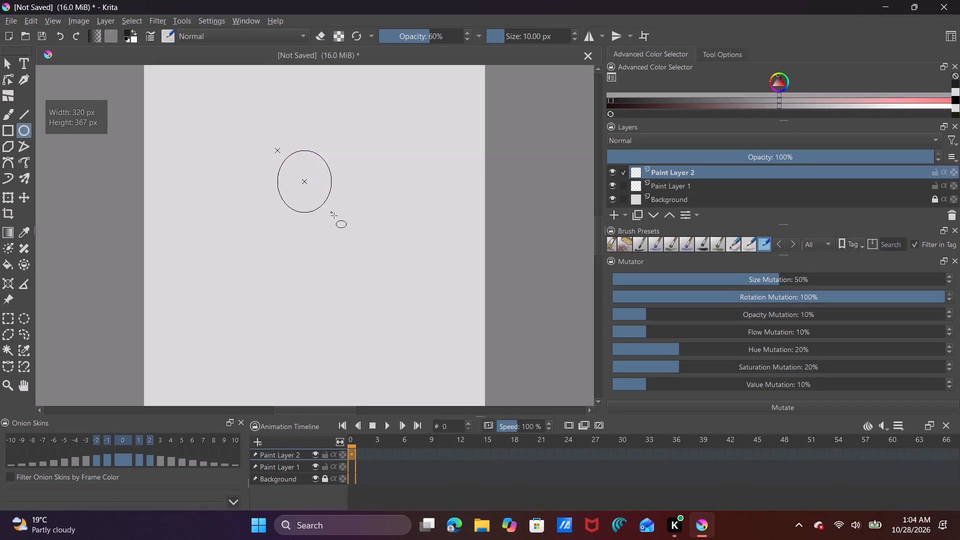
pyautogui.moveTo(334, 215); pyautogui.dragTo(356, 232)
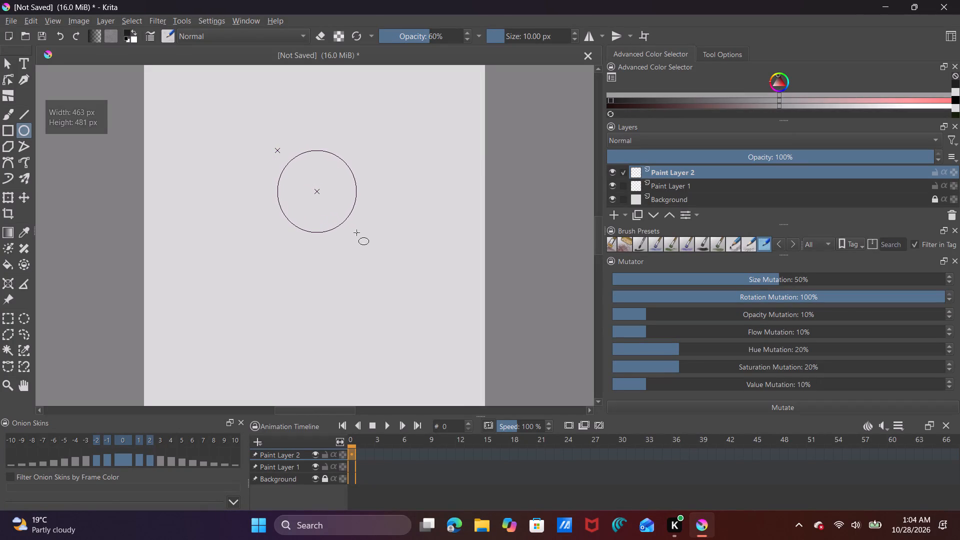
pyautogui.moveTo(356, 232); pyautogui.dragTo(358, 236)
pyautogui.moveTo(358, 236); pyautogui.dragTo(359, 237)
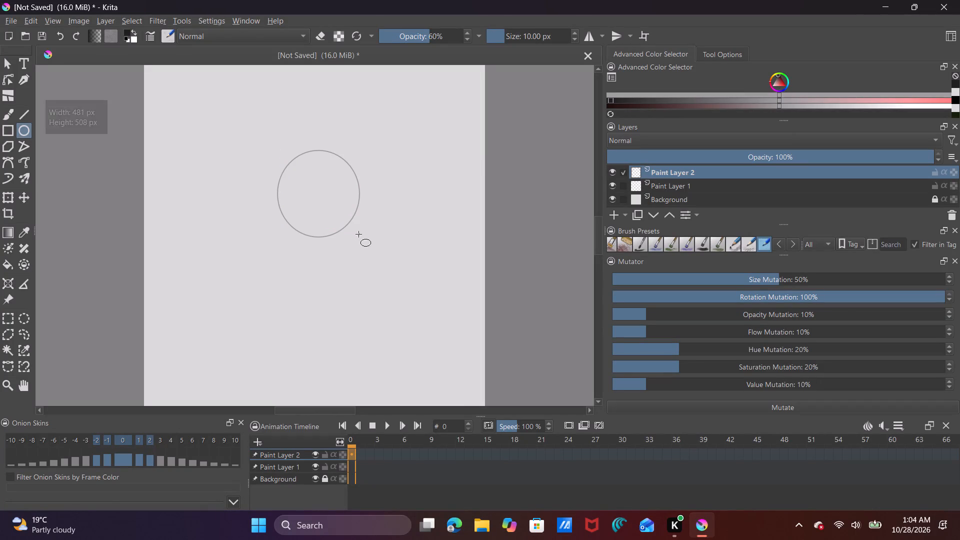
# Draw a Bezier curve bowed to the left from the ellipse's top edge down to its bottom edge.
pyautogui.click(7, 159)
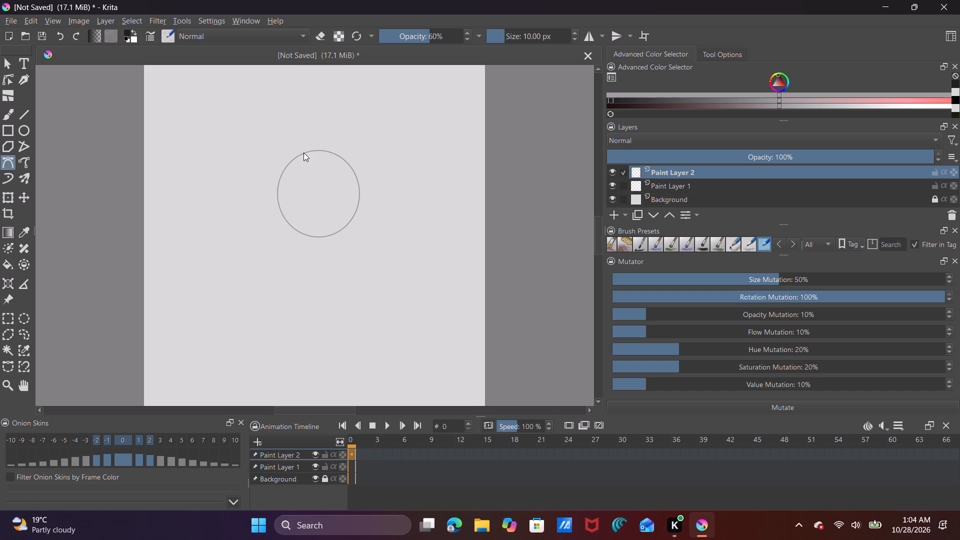
pyautogui.moveTo(302, 154); pyautogui.dragTo(297, 163)
pyautogui.moveTo(297, 163); pyautogui.dragTo(290, 183)
pyautogui.moveTo(290, 183); pyautogui.dragTo(295, 200)
pyautogui.moveTo(295, 200); pyautogui.dragTo(291, 191)
pyautogui.moveTo(291, 191); pyautogui.dragTo(291, 194)
pyautogui.moveTo(291, 194); pyautogui.dragTo(291, 195)
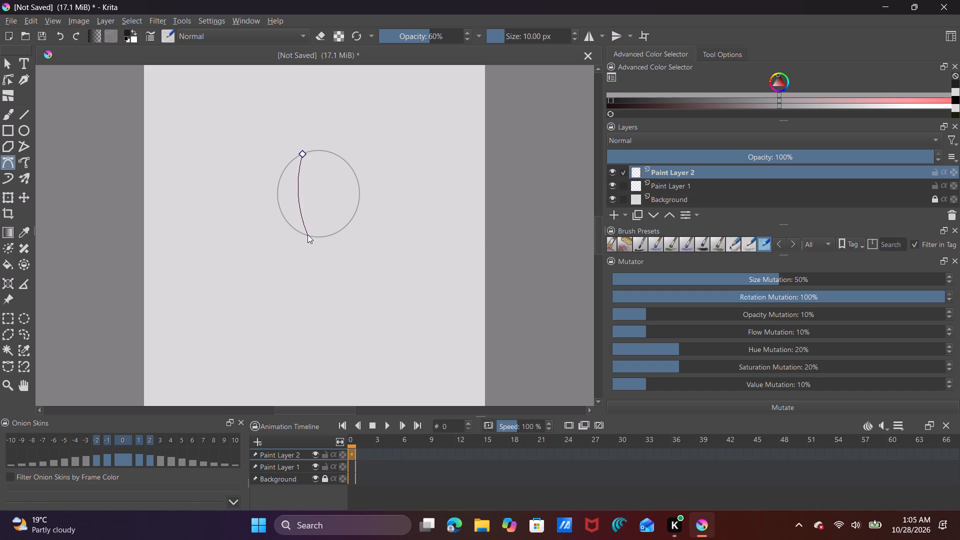
pyautogui.click(307, 234)
pyautogui.rightClick(307, 233)
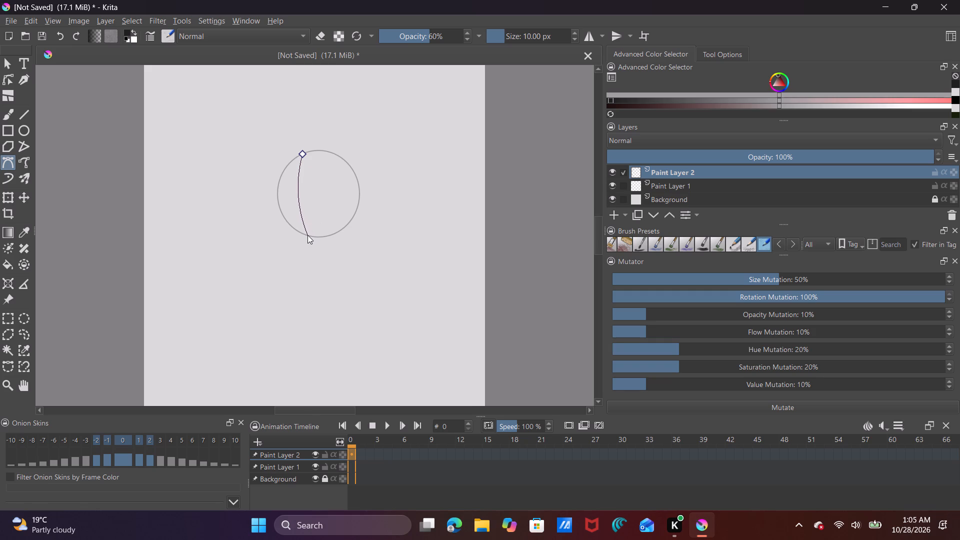
pyautogui.doubleClick(307, 235)
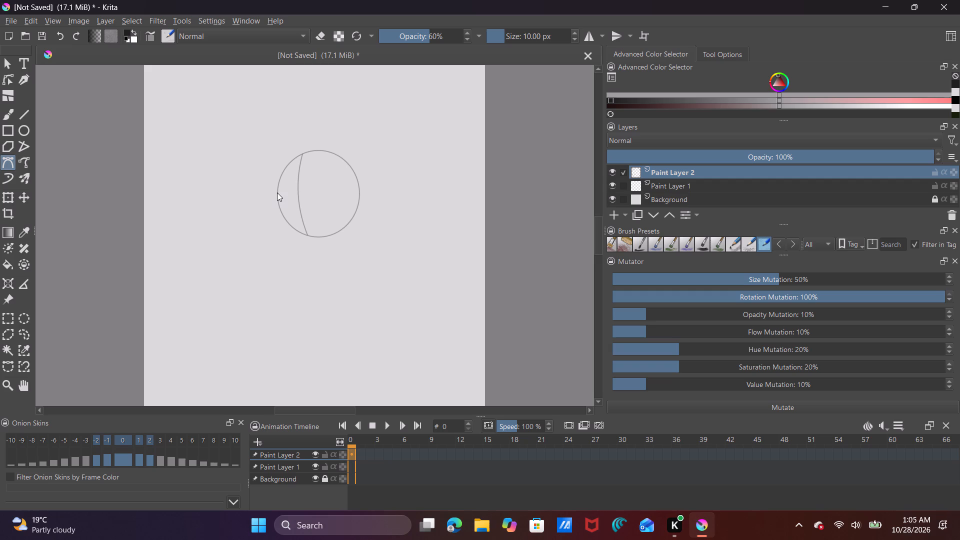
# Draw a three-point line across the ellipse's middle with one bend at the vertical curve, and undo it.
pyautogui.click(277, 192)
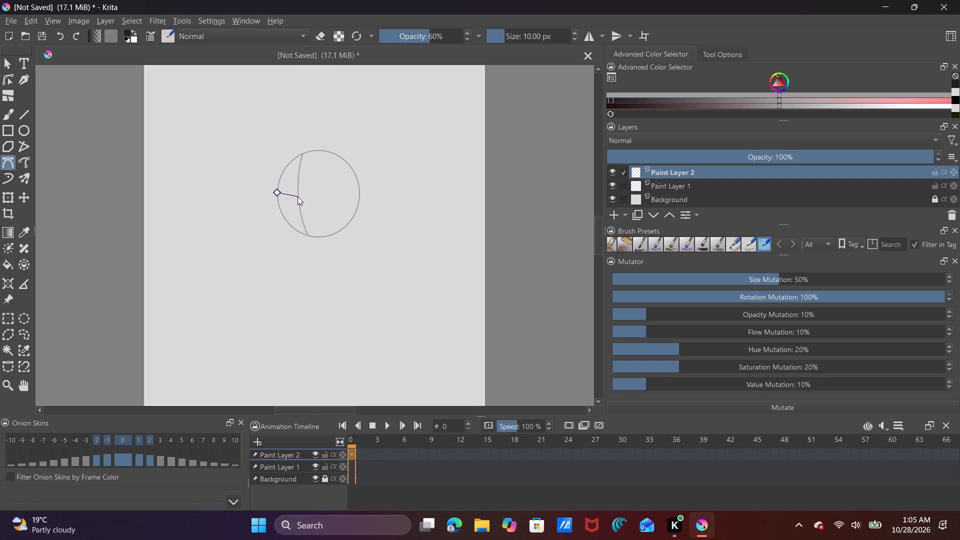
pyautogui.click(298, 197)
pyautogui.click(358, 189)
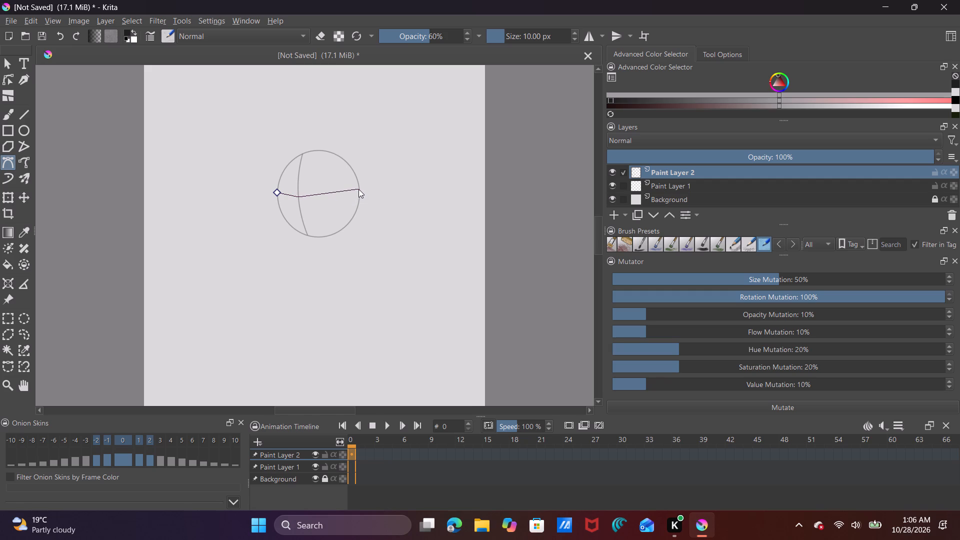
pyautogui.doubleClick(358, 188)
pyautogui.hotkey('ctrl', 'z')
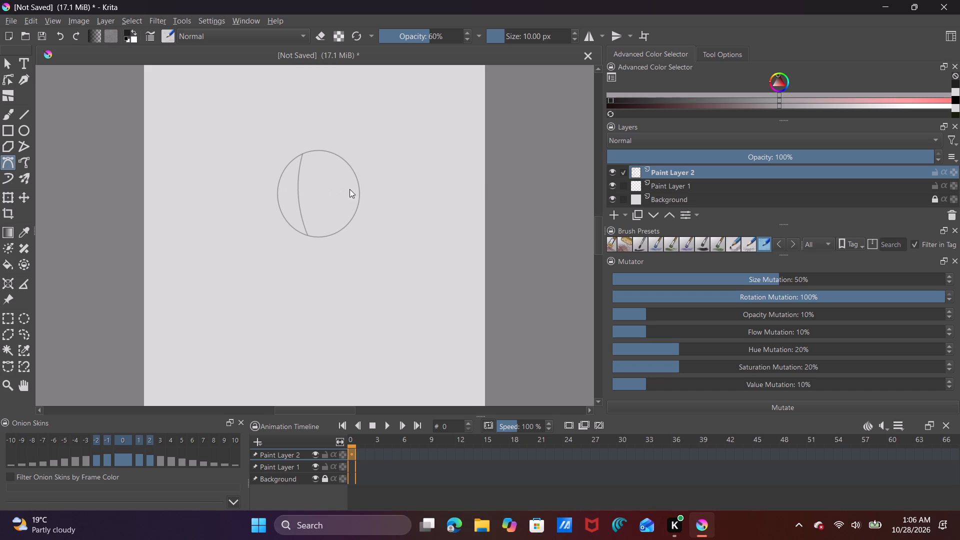
# Draw a four-point bent line across the ellipse's middle, dipping at the vertical curve and rising again to the right edge.
pyautogui.click(277, 191)
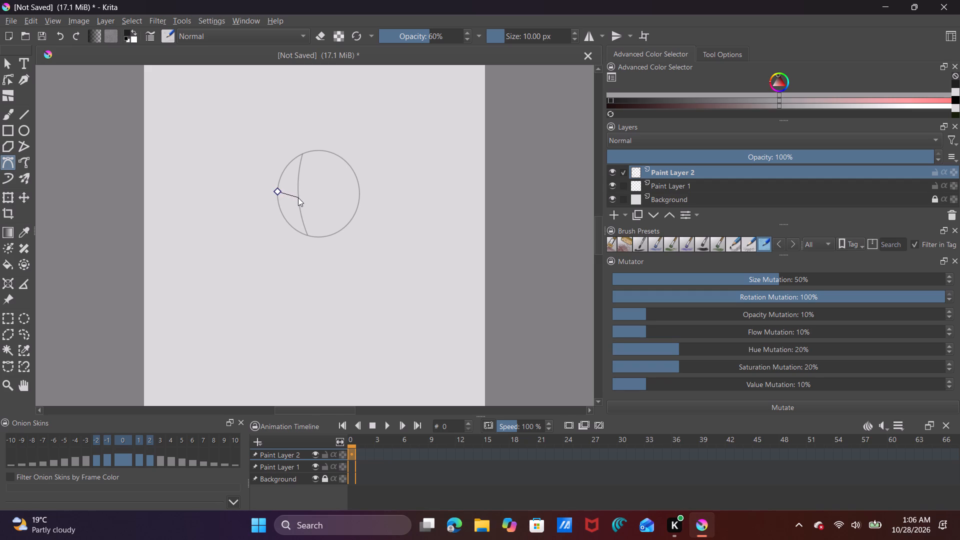
pyautogui.click(298, 197)
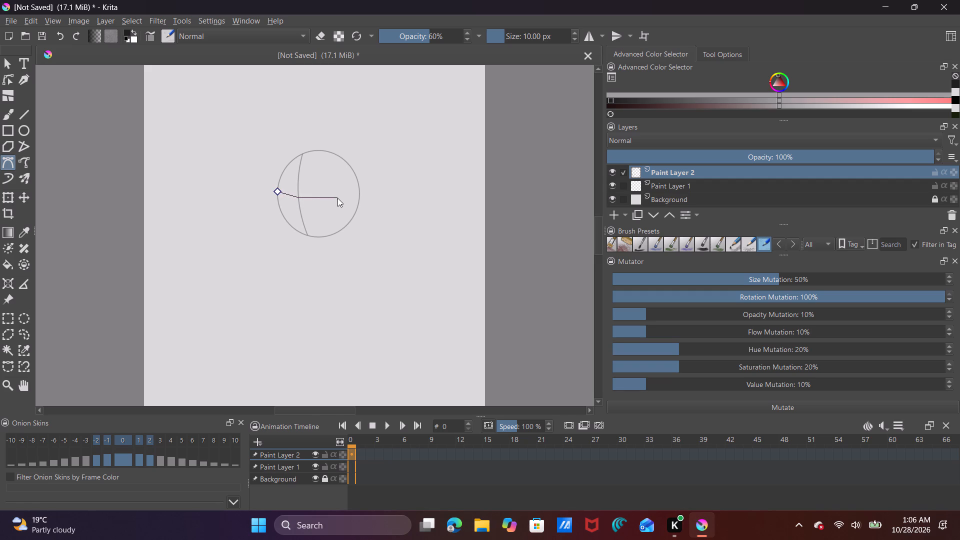
pyautogui.click(332, 197)
pyautogui.click(359, 190)
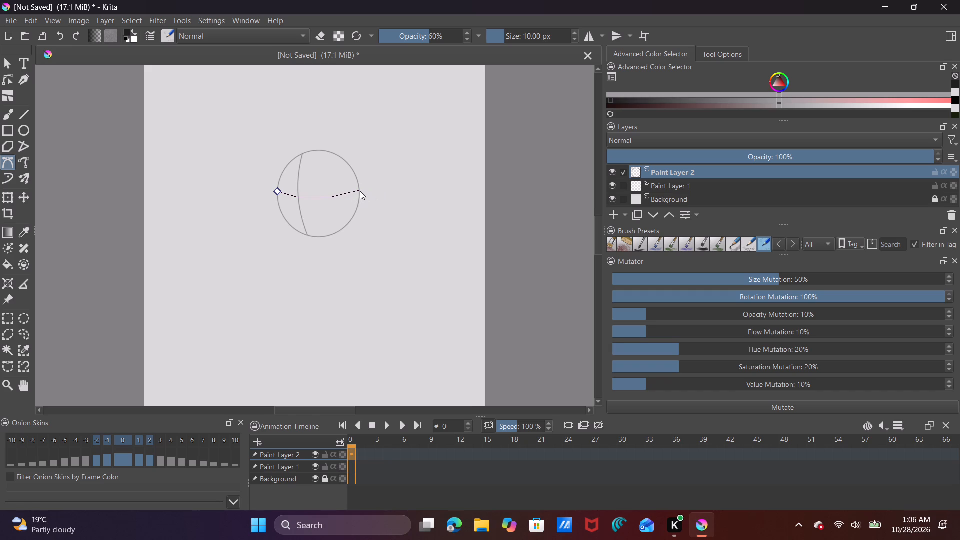
pyautogui.doubleClick(358, 190)
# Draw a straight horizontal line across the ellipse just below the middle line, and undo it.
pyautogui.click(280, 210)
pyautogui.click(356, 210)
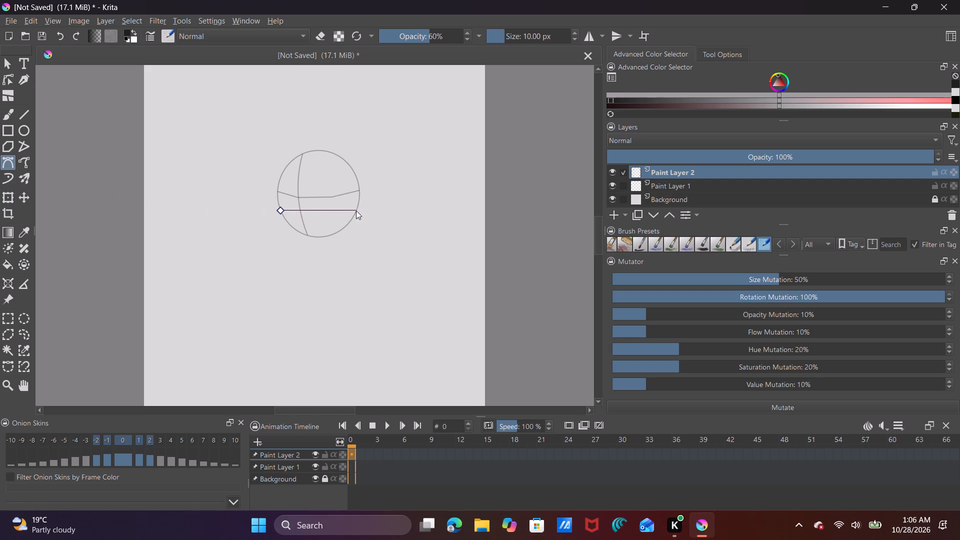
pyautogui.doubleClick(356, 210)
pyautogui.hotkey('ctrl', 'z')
# Draw a second four-point bent line across the ellipse below the middle line, dipping at the vertical curve.
pyautogui.click(280, 209)
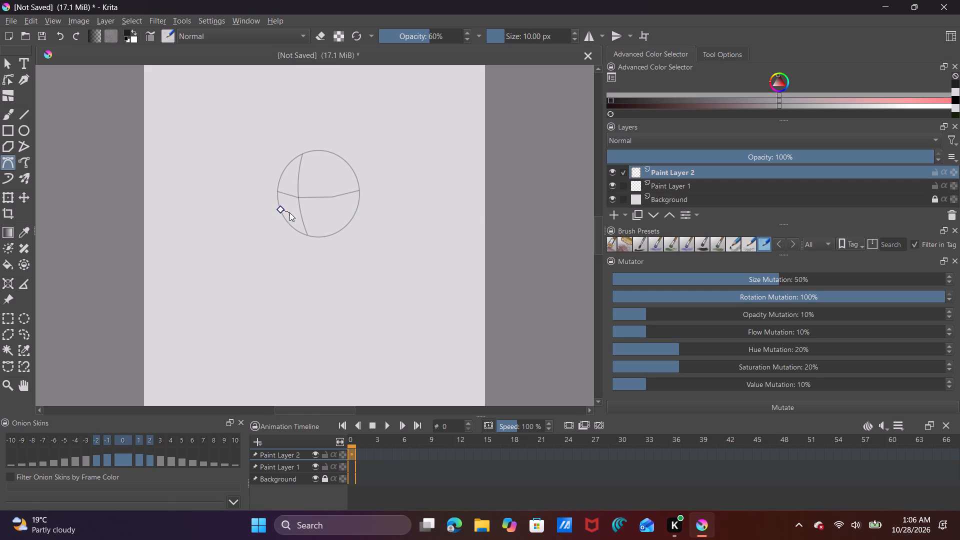
pyautogui.click(301, 216)
pyautogui.click(337, 212)
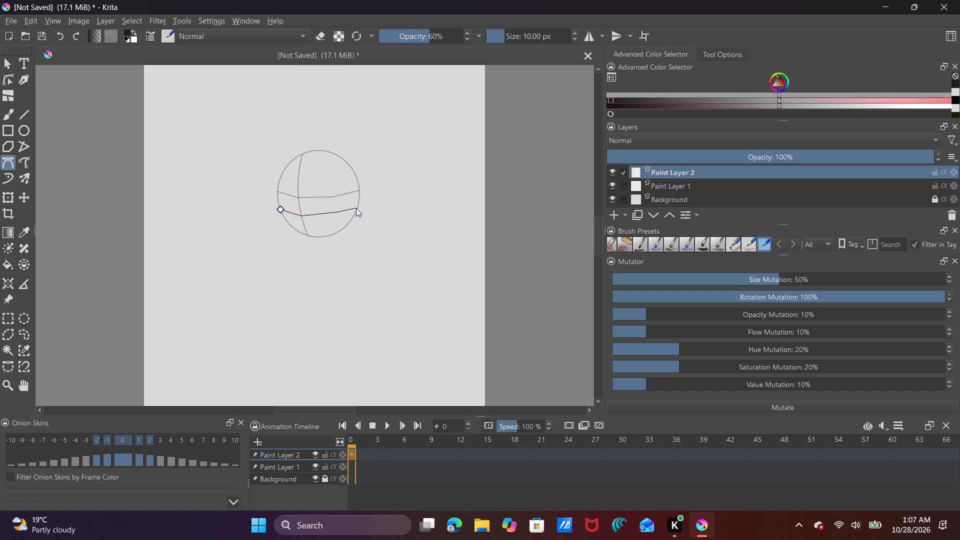
pyautogui.click(357, 207)
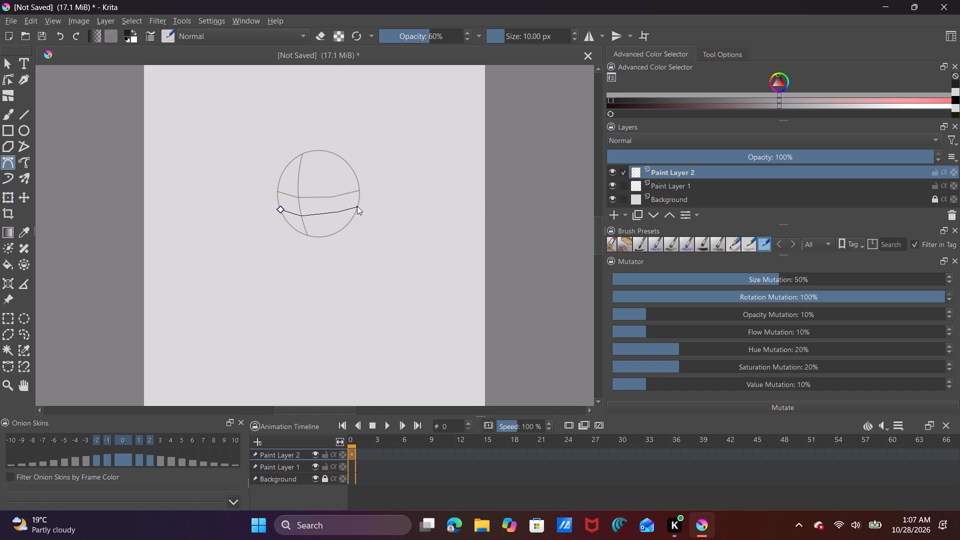
pyautogui.doubleClick(357, 206)
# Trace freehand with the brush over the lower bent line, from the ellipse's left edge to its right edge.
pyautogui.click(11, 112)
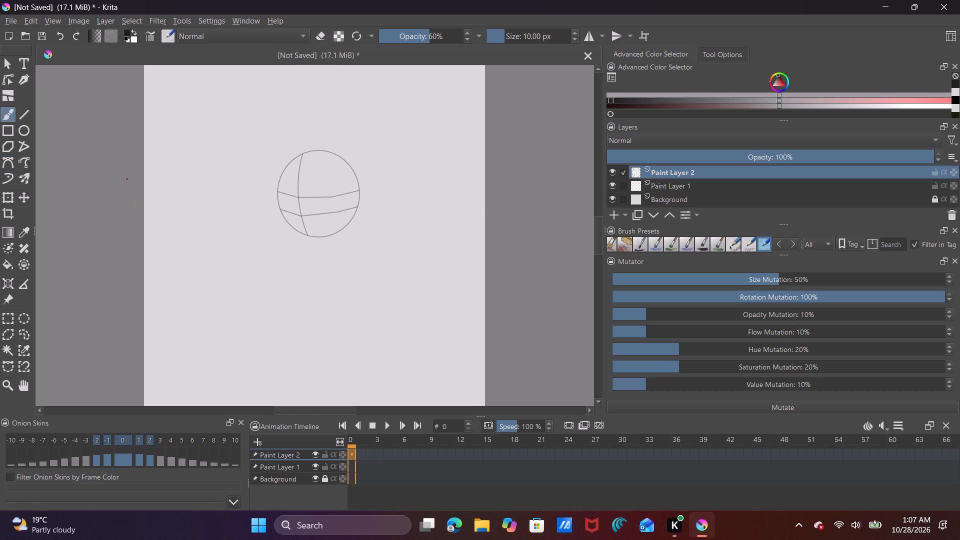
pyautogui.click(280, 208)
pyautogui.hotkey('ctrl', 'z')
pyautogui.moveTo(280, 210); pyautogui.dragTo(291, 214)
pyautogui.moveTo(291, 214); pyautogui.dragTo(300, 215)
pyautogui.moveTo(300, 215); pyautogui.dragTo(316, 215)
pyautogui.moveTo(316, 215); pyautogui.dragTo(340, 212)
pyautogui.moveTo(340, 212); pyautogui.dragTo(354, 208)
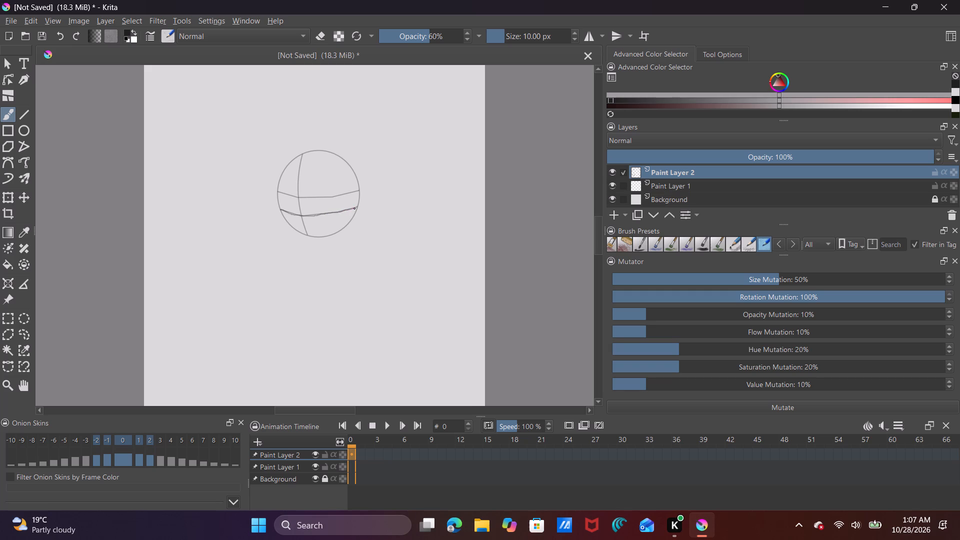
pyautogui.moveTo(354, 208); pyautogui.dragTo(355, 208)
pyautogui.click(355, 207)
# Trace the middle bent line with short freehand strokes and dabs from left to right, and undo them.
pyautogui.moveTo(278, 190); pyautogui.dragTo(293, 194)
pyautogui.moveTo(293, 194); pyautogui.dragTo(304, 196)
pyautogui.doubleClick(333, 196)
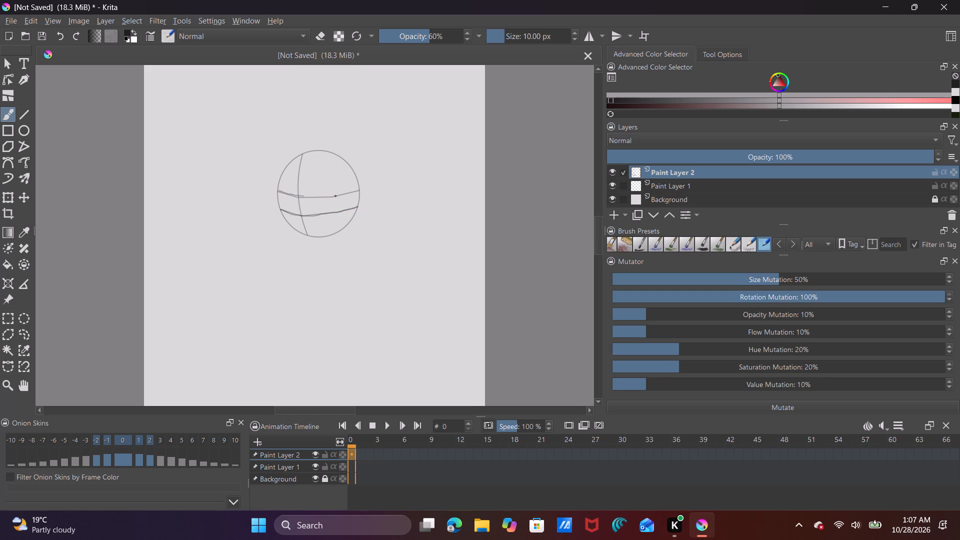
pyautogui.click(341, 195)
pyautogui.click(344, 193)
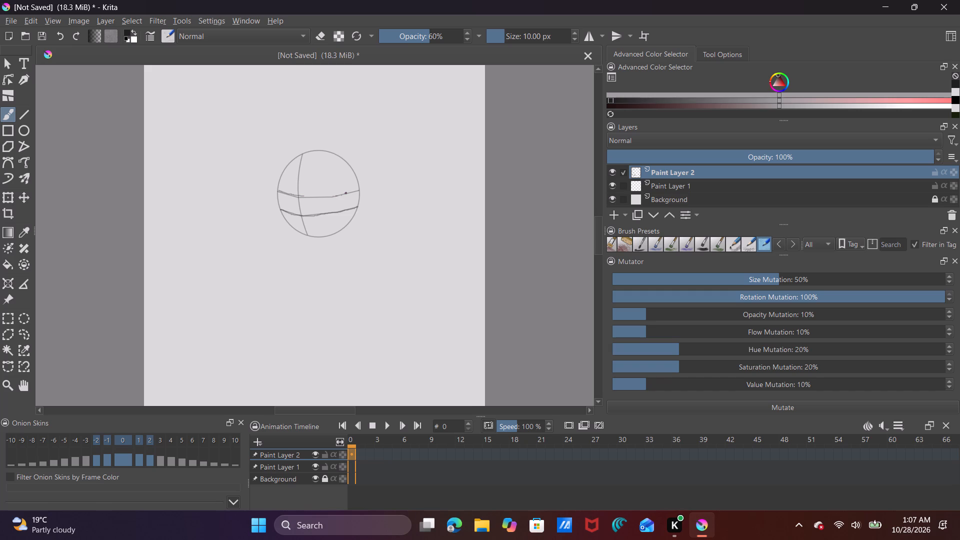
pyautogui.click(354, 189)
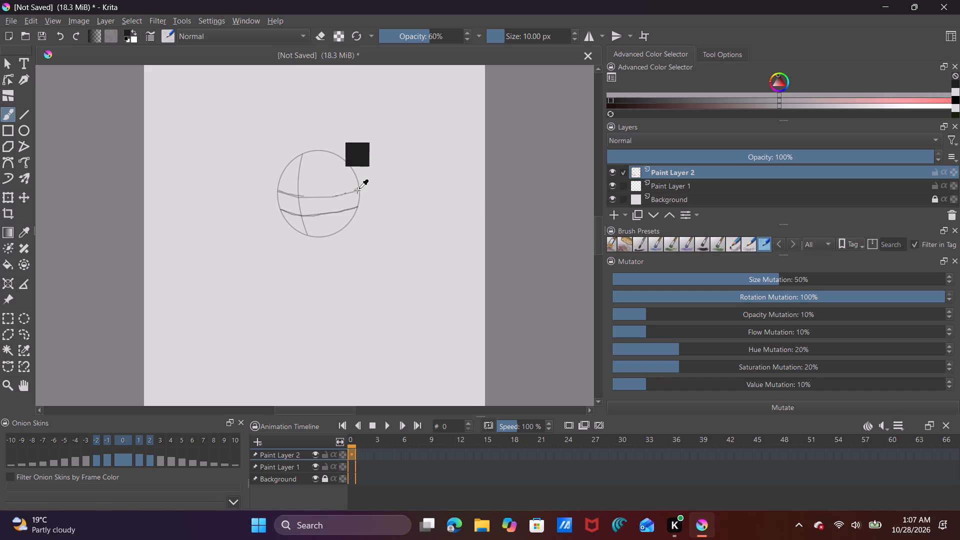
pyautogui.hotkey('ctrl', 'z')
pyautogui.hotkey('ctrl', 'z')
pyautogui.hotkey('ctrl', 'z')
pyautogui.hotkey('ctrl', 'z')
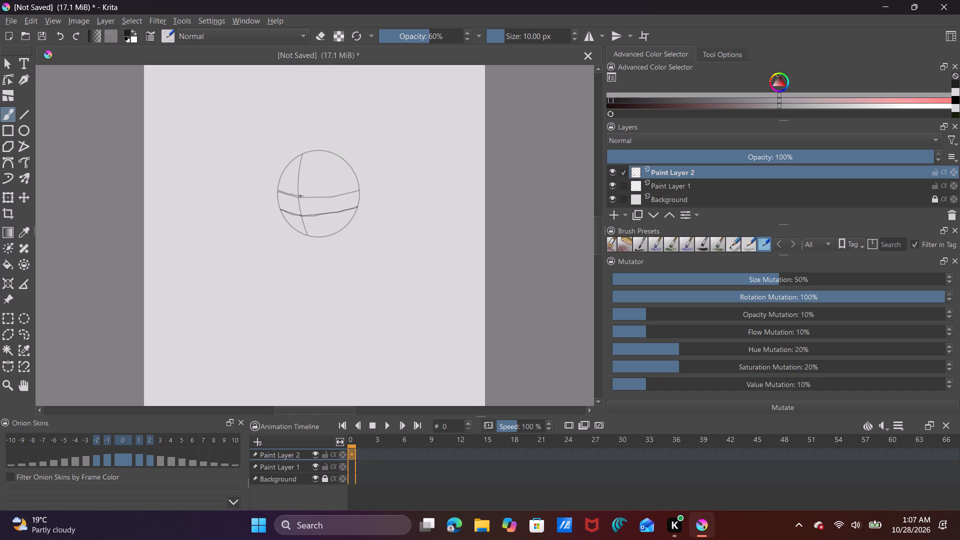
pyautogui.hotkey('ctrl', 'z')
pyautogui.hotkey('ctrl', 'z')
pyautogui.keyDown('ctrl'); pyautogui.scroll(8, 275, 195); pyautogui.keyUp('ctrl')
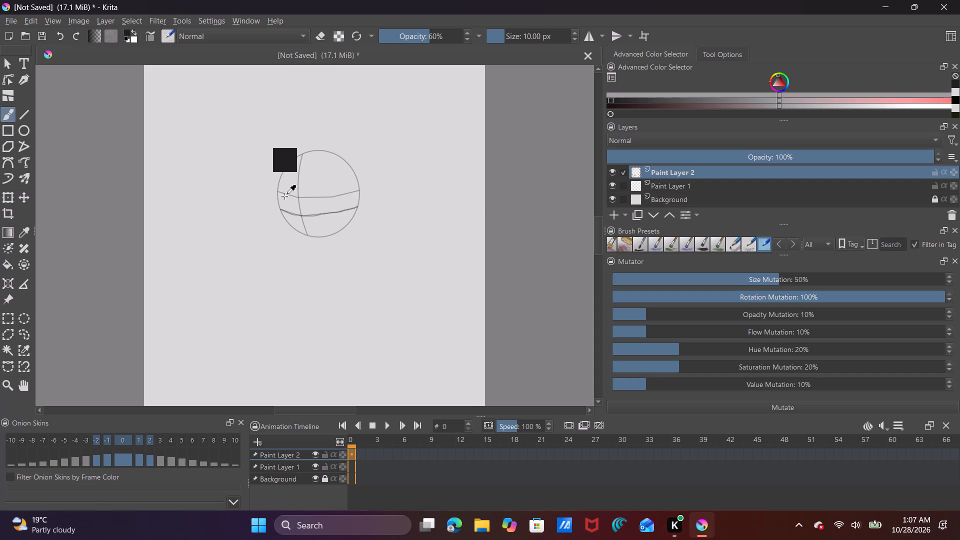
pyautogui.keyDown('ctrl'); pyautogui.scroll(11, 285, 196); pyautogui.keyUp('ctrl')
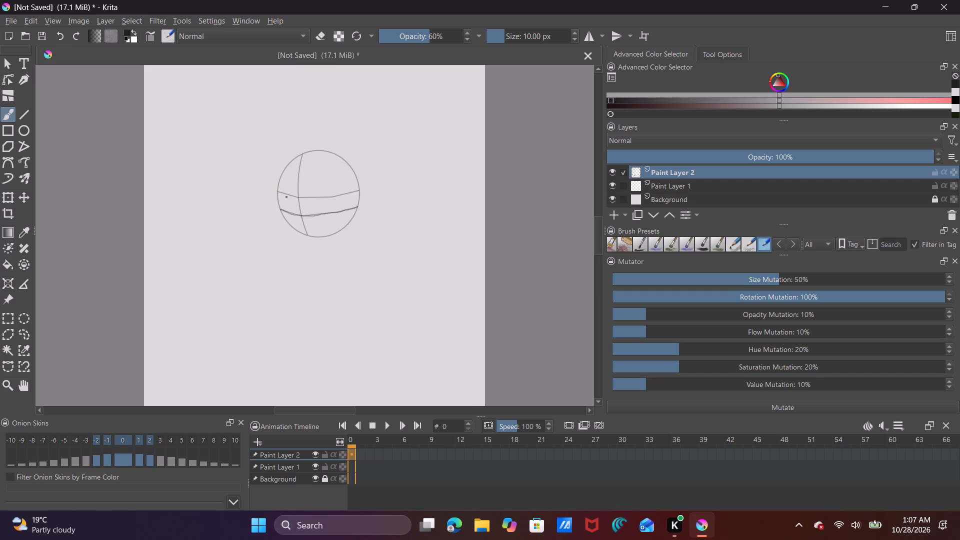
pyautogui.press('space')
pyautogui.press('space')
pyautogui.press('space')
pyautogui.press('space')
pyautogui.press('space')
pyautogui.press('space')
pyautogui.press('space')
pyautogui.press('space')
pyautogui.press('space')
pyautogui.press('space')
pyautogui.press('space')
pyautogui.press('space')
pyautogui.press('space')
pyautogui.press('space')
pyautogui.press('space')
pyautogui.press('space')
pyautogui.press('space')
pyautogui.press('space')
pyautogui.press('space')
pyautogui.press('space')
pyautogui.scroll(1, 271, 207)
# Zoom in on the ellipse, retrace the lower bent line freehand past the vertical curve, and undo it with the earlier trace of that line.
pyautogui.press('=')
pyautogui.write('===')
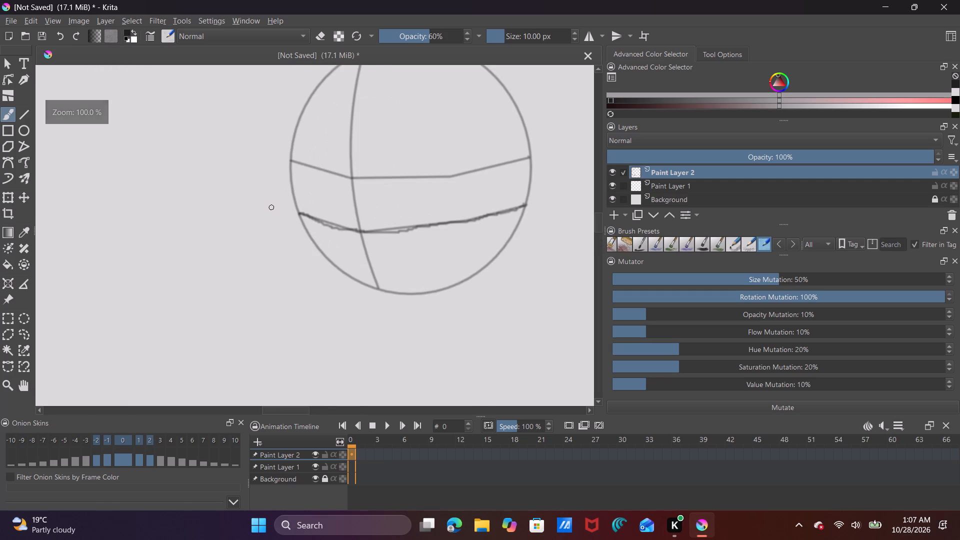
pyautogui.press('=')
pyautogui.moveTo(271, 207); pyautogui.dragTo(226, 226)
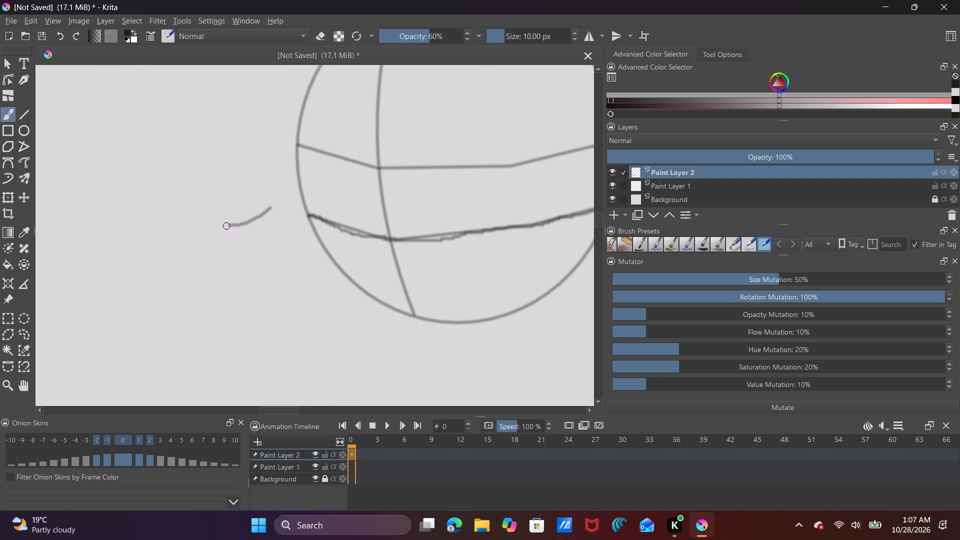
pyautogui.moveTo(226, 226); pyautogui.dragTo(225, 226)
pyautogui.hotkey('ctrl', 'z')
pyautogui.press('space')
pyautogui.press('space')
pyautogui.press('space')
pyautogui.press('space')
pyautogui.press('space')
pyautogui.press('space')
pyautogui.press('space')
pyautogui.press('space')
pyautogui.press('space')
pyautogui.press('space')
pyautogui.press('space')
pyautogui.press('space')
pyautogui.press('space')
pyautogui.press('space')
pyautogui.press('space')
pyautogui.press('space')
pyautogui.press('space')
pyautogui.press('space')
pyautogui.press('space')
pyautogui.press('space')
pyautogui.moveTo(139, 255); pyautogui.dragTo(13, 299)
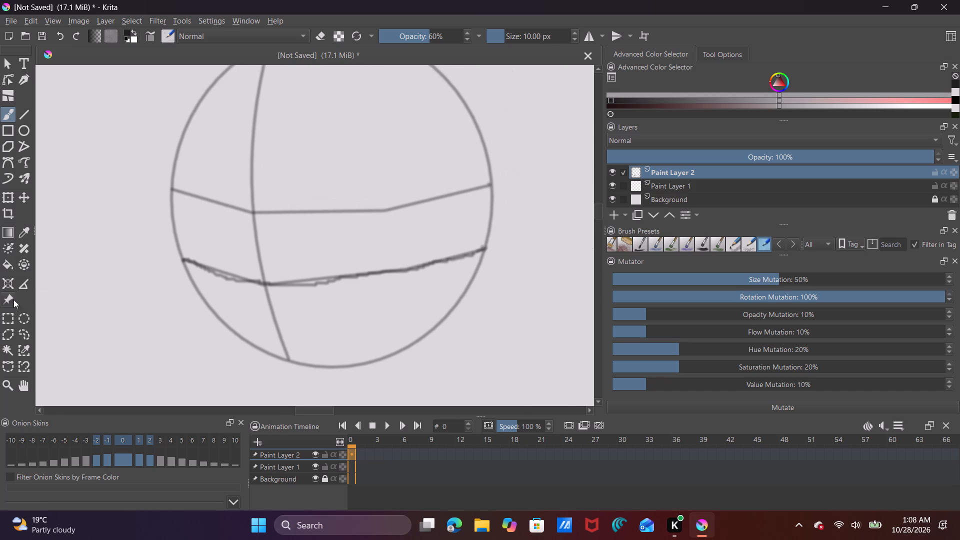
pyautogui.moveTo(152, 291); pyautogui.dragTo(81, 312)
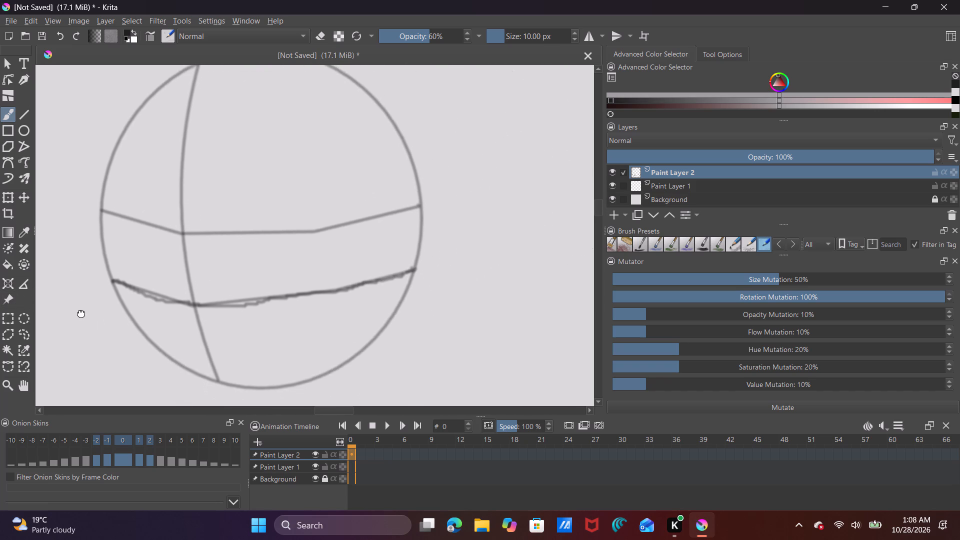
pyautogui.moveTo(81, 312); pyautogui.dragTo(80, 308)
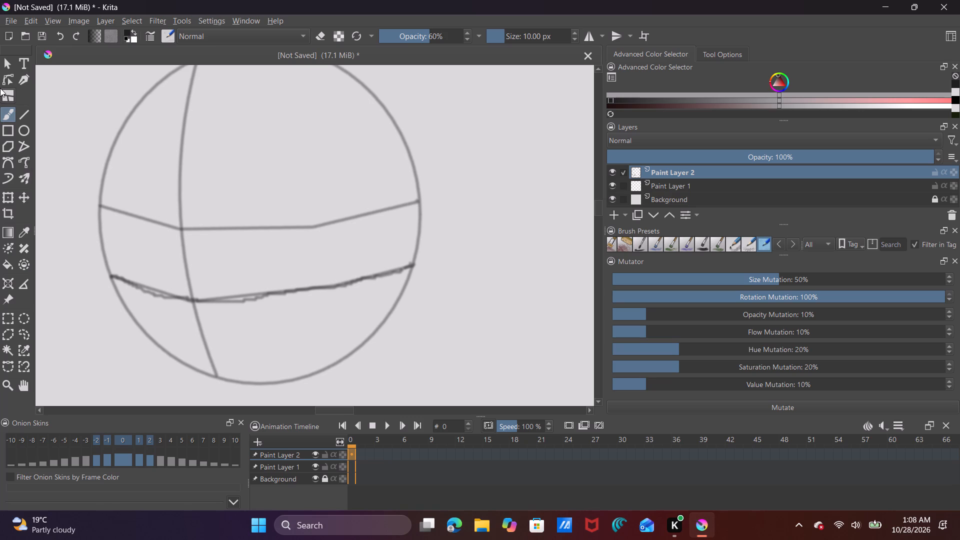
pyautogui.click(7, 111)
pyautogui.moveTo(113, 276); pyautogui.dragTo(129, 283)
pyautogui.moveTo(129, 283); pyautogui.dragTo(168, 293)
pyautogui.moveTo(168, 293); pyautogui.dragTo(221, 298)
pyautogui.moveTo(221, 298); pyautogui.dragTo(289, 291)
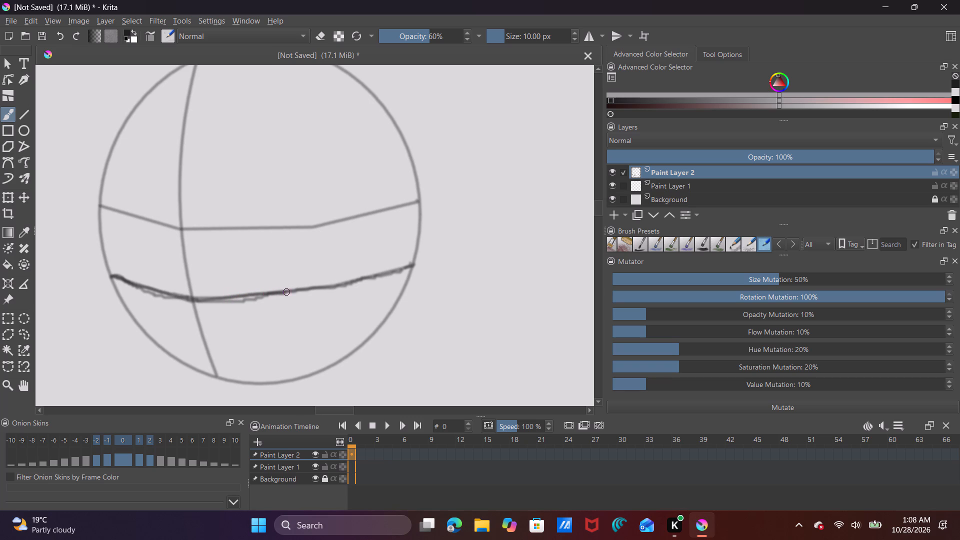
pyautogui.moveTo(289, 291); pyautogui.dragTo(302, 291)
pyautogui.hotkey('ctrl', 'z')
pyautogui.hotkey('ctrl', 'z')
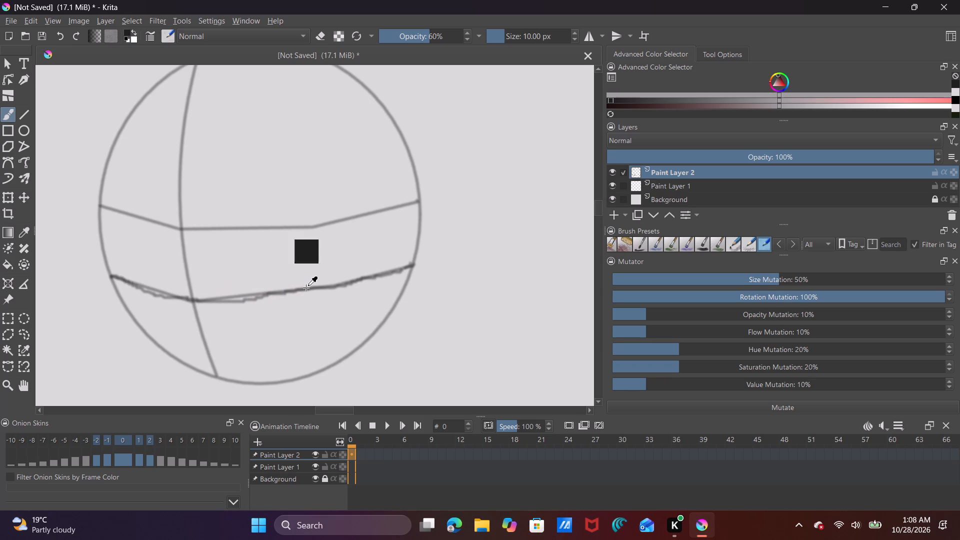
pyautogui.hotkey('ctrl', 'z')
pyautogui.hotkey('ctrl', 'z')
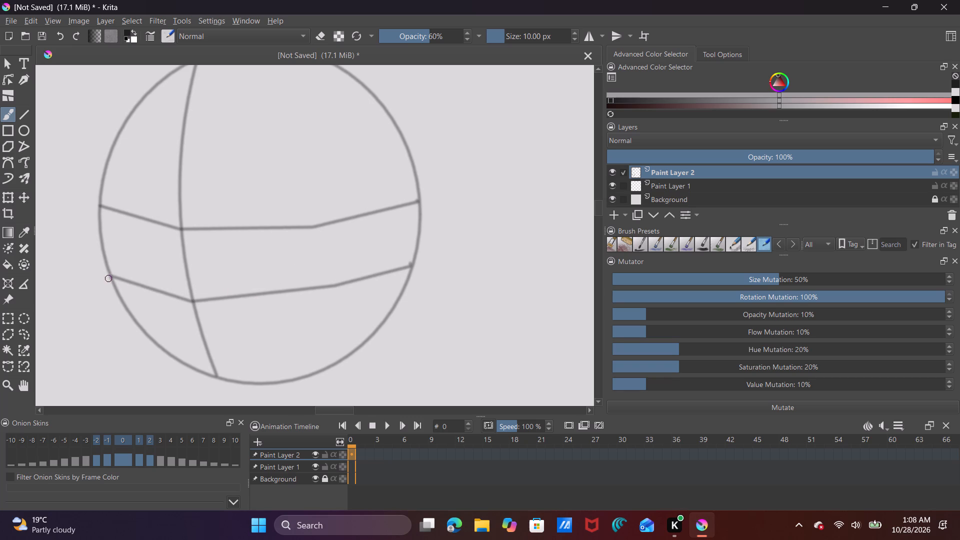
# Trace the lower bent line freehand from the ellipse's left edge to its right edge, rounding the bend and darkening it at the vertical curve.
pyautogui.moveTo(111, 277); pyautogui.dragTo(127, 282)
pyautogui.moveTo(127, 282); pyautogui.dragTo(163, 292)
pyautogui.moveTo(163, 292); pyautogui.dragTo(197, 296)
pyautogui.moveTo(197, 296); pyautogui.dragTo(241, 295)
pyautogui.moveTo(241, 295); pyautogui.dragTo(287, 289)
pyautogui.moveTo(287, 289); pyautogui.dragTo(343, 281)
pyautogui.moveTo(343, 281); pyautogui.dragTo(402, 268)
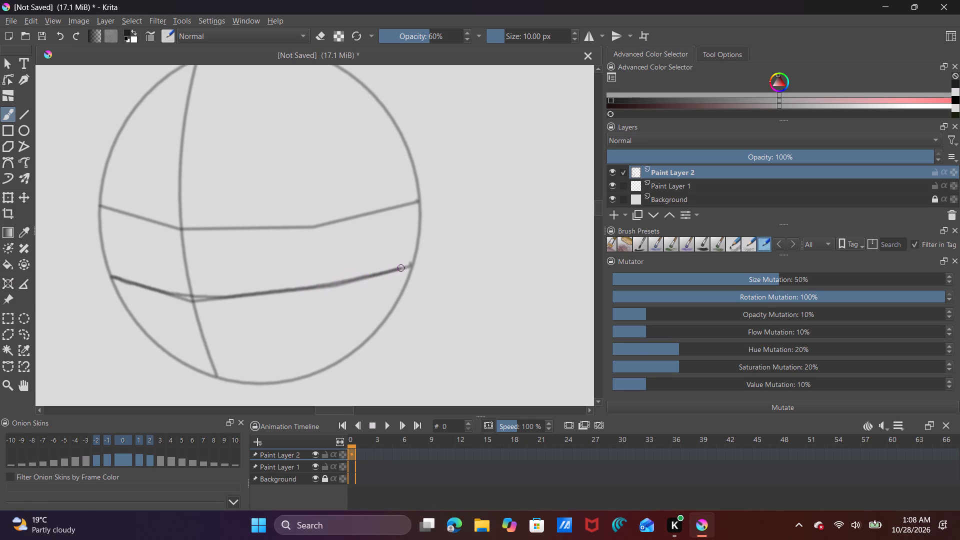
pyautogui.moveTo(402, 268); pyautogui.dragTo(409, 263)
pyautogui.moveTo(409, 263); pyautogui.dragTo(410, 262)
pyautogui.moveTo(167, 294); pyautogui.dragTo(193, 295)
pyautogui.moveTo(193, 295); pyautogui.dragTo(236, 296)
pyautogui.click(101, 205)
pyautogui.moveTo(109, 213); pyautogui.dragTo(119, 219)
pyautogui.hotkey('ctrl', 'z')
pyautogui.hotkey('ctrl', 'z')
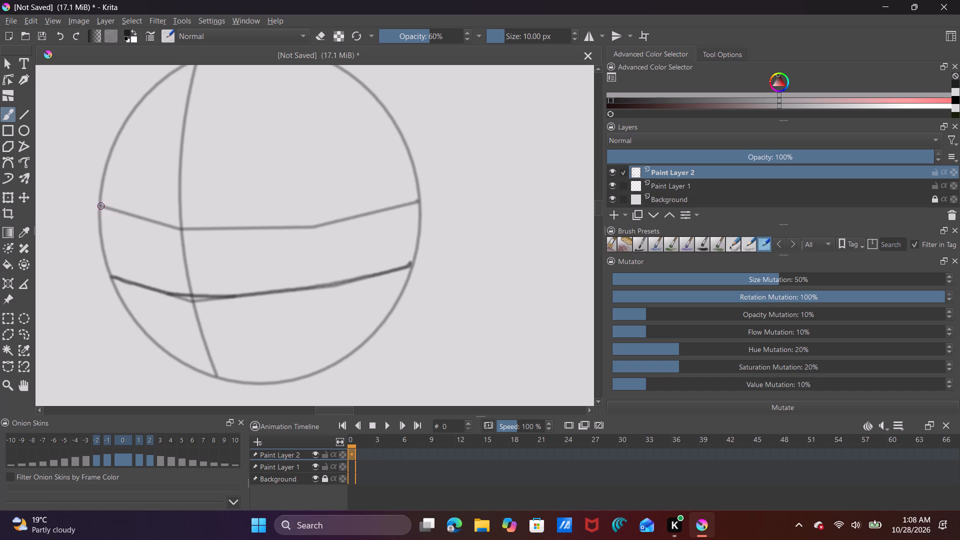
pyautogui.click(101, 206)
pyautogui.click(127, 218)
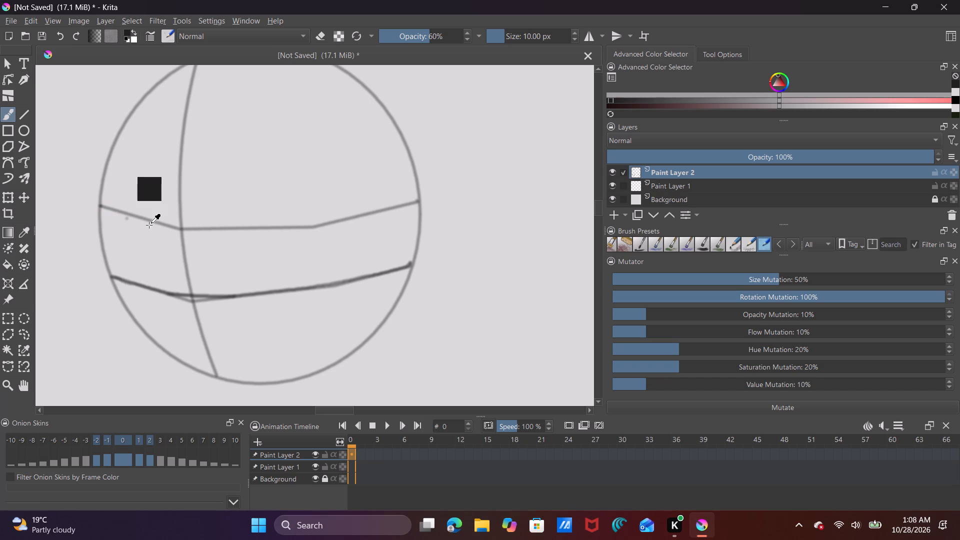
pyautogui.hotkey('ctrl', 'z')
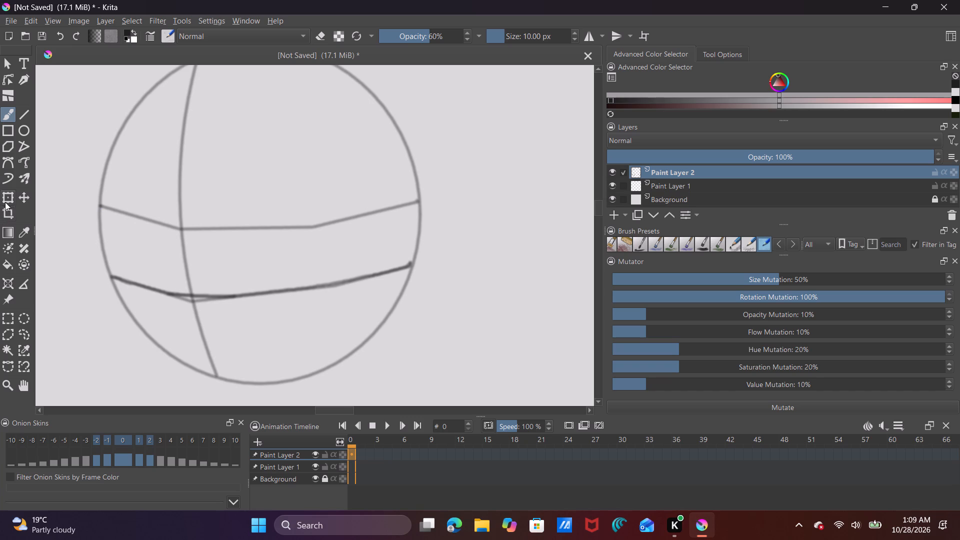
# Trace the middle bent line freehand from the ellipse's left edge to its right edge, rounding the bend at the vertical curve.
pyautogui.moveTo(101, 204); pyautogui.dragTo(101, 203)
pyautogui.moveTo(101, 203); pyautogui.dragTo(111, 210)
pyautogui.moveTo(111, 210); pyautogui.dragTo(148, 218)
pyautogui.moveTo(148, 218); pyautogui.dragTo(178, 224)
pyautogui.moveTo(178, 224); pyautogui.dragTo(235, 226)
pyautogui.moveTo(235, 226); pyautogui.dragTo(326, 222)
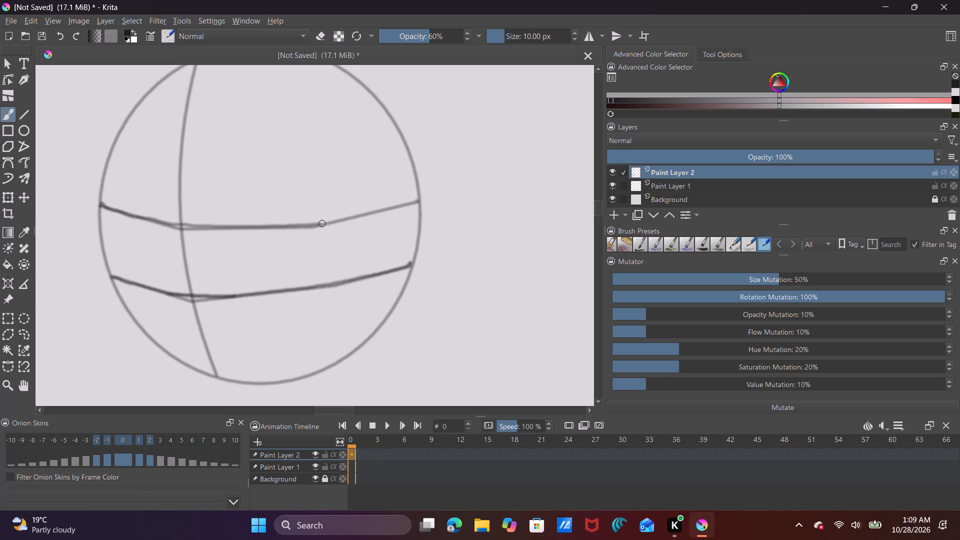
pyautogui.moveTo(326, 222); pyautogui.dragTo(409, 203)
pyautogui.moveTo(409, 203); pyautogui.dragTo(411, 203)
pyautogui.moveTo(411, 203); pyautogui.dragTo(401, 208)
# Darken the middle line with a second freehand pass over its right portion and back across to the ellipse's left edge.
pyautogui.moveTo(291, 226); pyautogui.dragTo(298, 225)
pyautogui.moveTo(298, 225); pyautogui.dragTo(393, 207)
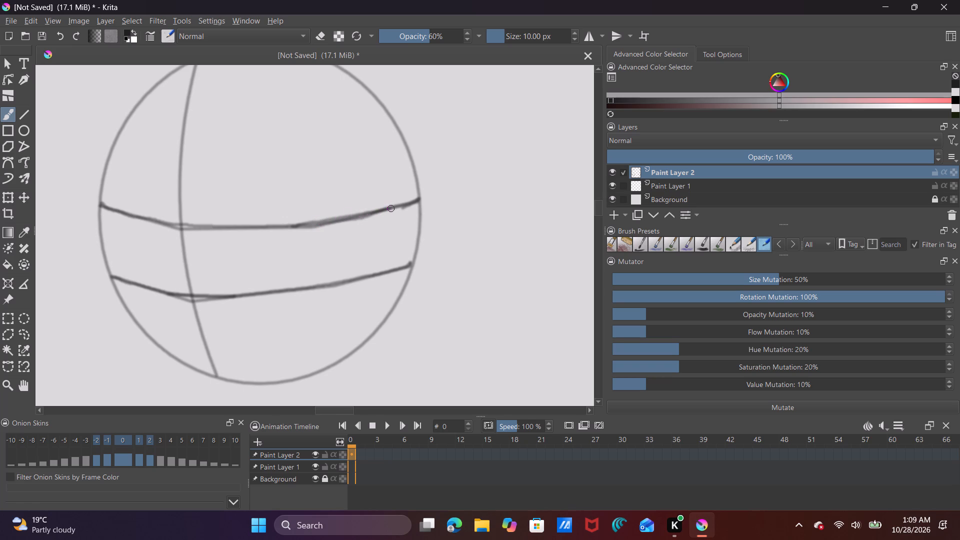
pyautogui.moveTo(393, 207); pyautogui.dragTo(410, 203)
pyautogui.moveTo(410, 203); pyautogui.dragTo(307, 221)
pyautogui.moveTo(307, 221); pyautogui.dragTo(193, 226)
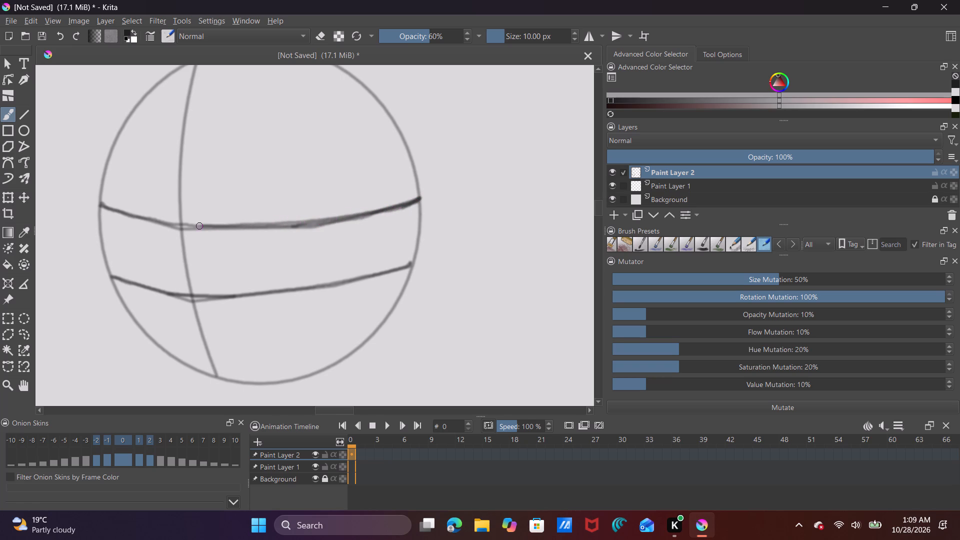
pyautogui.moveTo(193, 226); pyautogui.dragTo(124, 213)
pyautogui.moveTo(124, 213); pyautogui.dragTo(100, 205)
# Go over the lower line again freehand from the left edge, curving it up at the ellipse's right edge and doubling back.
pyautogui.moveTo(106, 276); pyautogui.dragTo(145, 286)
pyautogui.moveTo(145, 286); pyautogui.dragTo(269, 290)
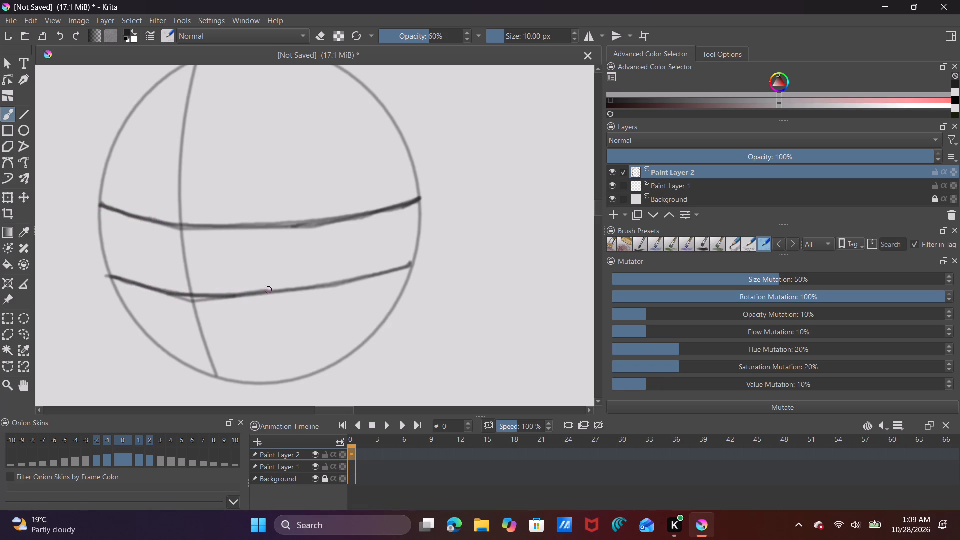
pyautogui.moveTo(269, 290); pyautogui.dragTo(387, 268)
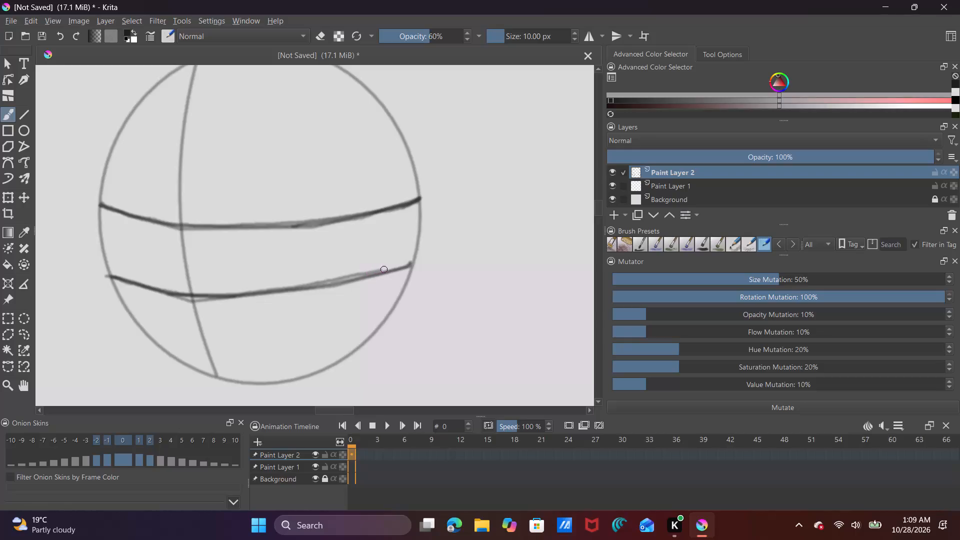
pyautogui.moveTo(387, 268); pyautogui.dragTo(417, 250)
pyautogui.moveTo(417, 250); pyautogui.dragTo(348, 280)
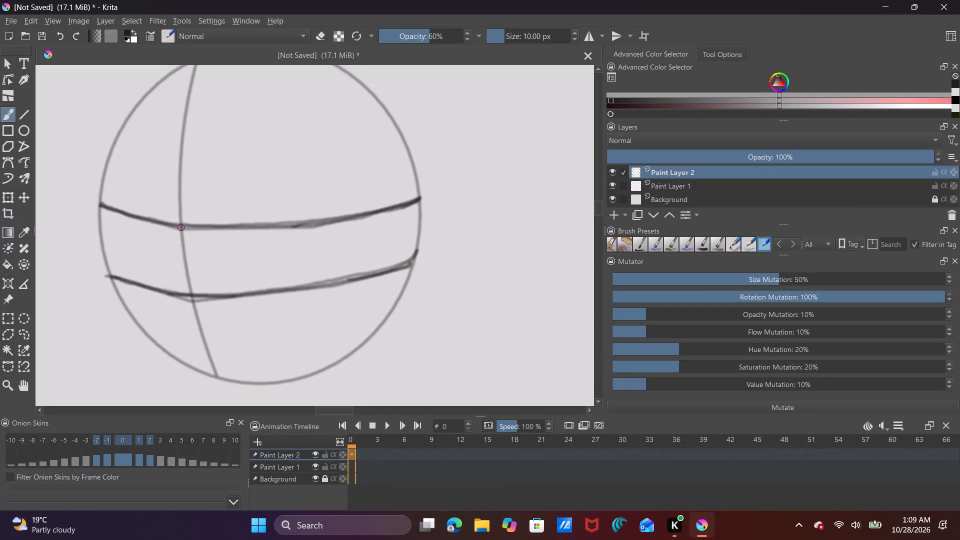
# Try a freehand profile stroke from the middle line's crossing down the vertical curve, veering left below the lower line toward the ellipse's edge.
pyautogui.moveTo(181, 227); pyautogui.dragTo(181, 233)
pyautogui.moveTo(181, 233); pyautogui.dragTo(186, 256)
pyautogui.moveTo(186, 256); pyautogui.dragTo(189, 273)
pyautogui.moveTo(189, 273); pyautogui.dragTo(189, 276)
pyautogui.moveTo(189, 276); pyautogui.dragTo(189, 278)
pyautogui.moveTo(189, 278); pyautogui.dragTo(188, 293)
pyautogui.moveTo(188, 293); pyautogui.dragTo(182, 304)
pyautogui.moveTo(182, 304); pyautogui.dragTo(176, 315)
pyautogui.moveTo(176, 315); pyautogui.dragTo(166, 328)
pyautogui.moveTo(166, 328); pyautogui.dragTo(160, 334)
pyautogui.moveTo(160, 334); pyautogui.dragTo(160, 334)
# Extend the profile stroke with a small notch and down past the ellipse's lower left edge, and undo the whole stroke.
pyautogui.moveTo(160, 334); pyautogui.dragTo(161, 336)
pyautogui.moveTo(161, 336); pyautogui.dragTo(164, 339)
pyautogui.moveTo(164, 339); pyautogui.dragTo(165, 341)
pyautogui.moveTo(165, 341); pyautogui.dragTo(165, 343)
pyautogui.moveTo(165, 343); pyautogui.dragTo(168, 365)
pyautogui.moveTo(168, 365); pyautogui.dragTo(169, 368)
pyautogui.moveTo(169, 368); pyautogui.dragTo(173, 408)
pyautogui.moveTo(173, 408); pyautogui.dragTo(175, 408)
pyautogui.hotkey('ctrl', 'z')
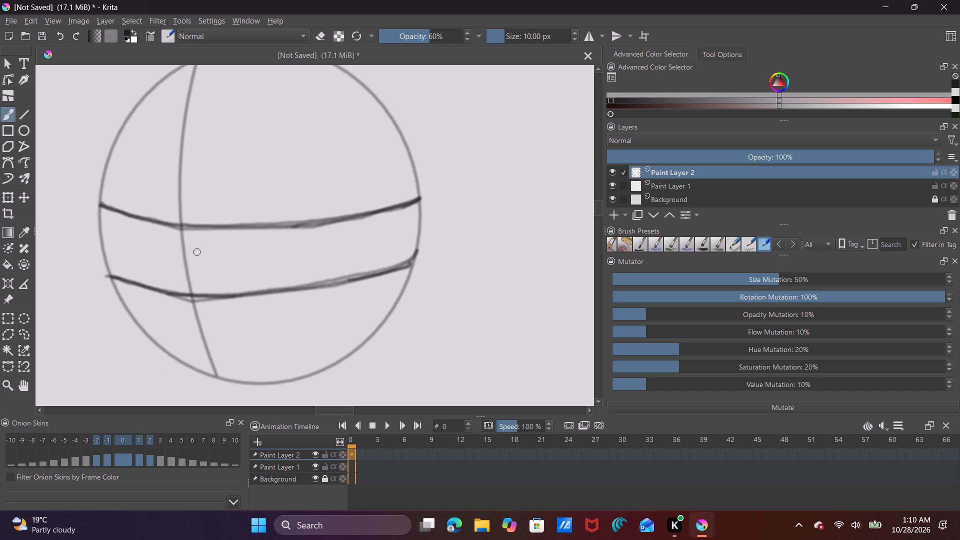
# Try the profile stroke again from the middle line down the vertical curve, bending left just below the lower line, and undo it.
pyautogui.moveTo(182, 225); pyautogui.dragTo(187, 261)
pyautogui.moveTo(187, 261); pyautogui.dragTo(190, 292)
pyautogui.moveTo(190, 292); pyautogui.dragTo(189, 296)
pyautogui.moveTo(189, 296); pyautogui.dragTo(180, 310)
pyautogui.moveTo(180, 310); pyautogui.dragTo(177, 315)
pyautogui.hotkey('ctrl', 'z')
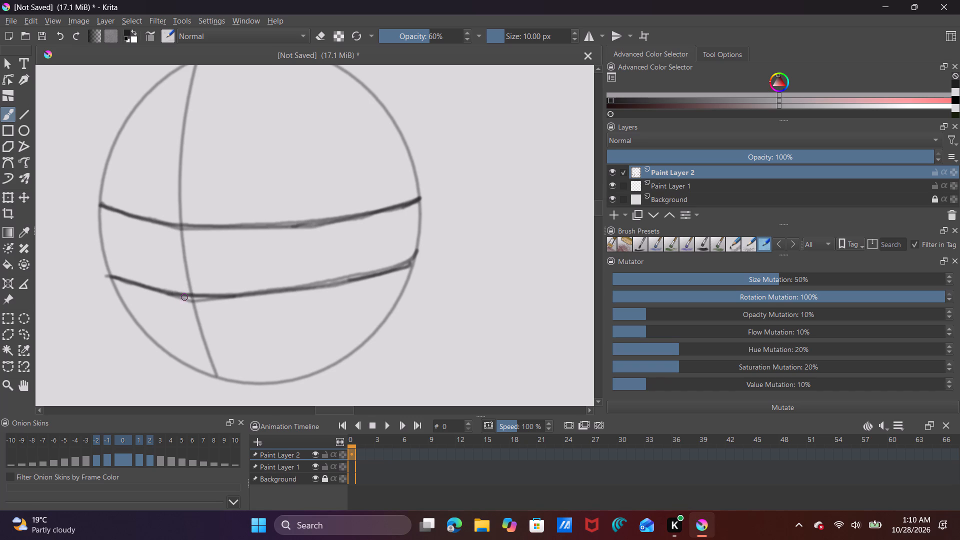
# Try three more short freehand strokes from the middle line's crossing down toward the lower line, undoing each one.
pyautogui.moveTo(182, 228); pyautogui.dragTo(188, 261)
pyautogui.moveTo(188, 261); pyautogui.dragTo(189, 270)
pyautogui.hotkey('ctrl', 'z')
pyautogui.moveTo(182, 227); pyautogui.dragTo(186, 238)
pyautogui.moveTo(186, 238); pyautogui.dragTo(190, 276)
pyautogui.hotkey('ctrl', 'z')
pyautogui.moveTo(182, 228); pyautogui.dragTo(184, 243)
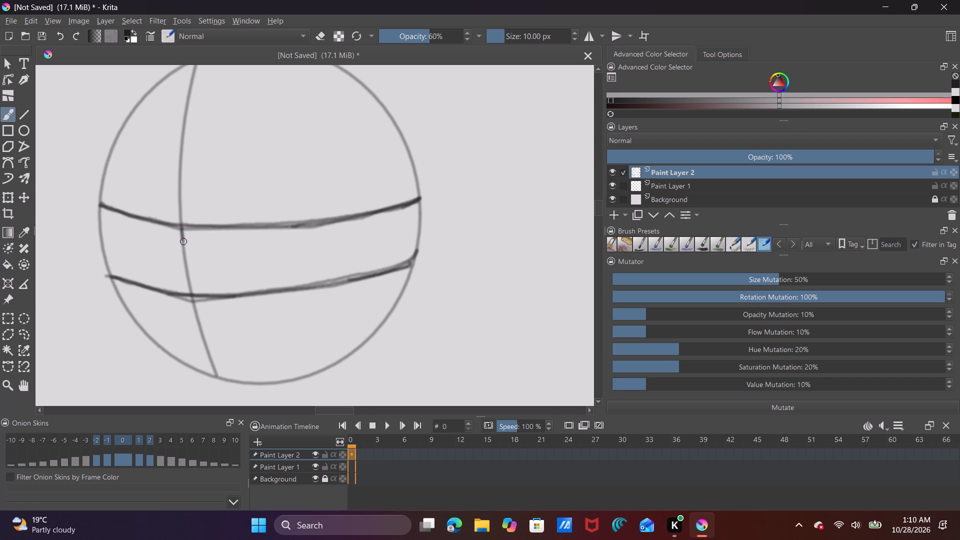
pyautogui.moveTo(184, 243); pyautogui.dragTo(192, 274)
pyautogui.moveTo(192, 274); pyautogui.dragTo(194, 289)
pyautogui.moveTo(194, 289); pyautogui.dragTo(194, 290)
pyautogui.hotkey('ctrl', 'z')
# Draw the nose profile from the middle line's crossing down the vertical curve to the lower line, veering left toward the ellipse's lower left edge.
pyautogui.moveTo(183, 229); pyautogui.dragTo(189, 262)
pyautogui.moveTo(189, 262); pyautogui.dragTo(192, 289)
pyautogui.moveTo(192, 289); pyautogui.dragTo(187, 298)
pyautogui.moveTo(187, 298); pyautogui.dragTo(181, 307)
pyautogui.moveTo(181, 307); pyautogui.dragTo(179, 309)
pyautogui.moveTo(179, 309); pyautogui.dragTo(170, 322)
pyautogui.moveTo(170, 322); pyautogui.dragTo(166, 330)
pyautogui.moveTo(166, 330); pyautogui.dragTo(162, 336)
pyautogui.moveTo(162, 336); pyautogui.dragTo(163, 340)
# Extend the profile stroke with a small notch turning back right and down just past the ellipse's lower left edge.
pyautogui.moveTo(163, 340); pyautogui.dragTo(167, 346)
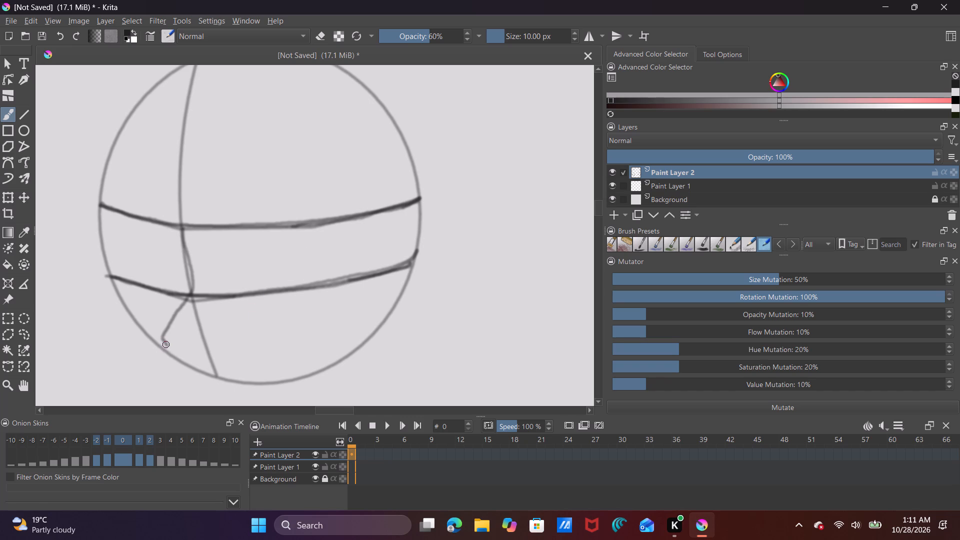
pyautogui.moveTo(166, 344); pyautogui.dragTo(169, 348)
pyautogui.moveTo(169, 348); pyautogui.dragTo(171, 357)
pyautogui.moveTo(171, 357); pyautogui.dragTo(171, 361)
pyautogui.moveTo(171, 361); pyautogui.dragTo(171, 364)
pyautogui.click(156, 366)
# Continue the profile stroke from its end outside the ellipse down to well below it, slanting slightly right.
pyautogui.press('space')
pyautogui.press('space')
pyautogui.press('space')
pyautogui.press('space')
pyautogui.press('space')
pyautogui.press('space')
pyautogui.press('space')
pyautogui.press('space')
pyautogui.press('space')
pyautogui.press('space')
pyautogui.press('space')
pyautogui.press('space')
pyautogui.press('space')
pyautogui.press('space')
pyautogui.press('space')
pyautogui.press('space')
pyautogui.press('space')
pyautogui.press('space')
pyautogui.press('space')
pyautogui.press('space')
pyautogui.moveTo(153, 356); pyautogui.dragTo(149, 236)
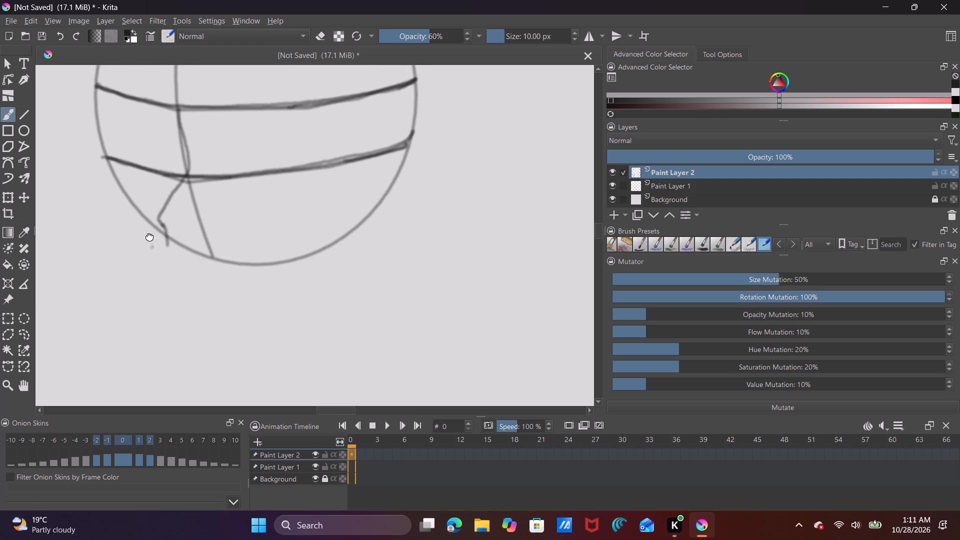
pyautogui.moveTo(149, 236); pyautogui.dragTo(153, 203)
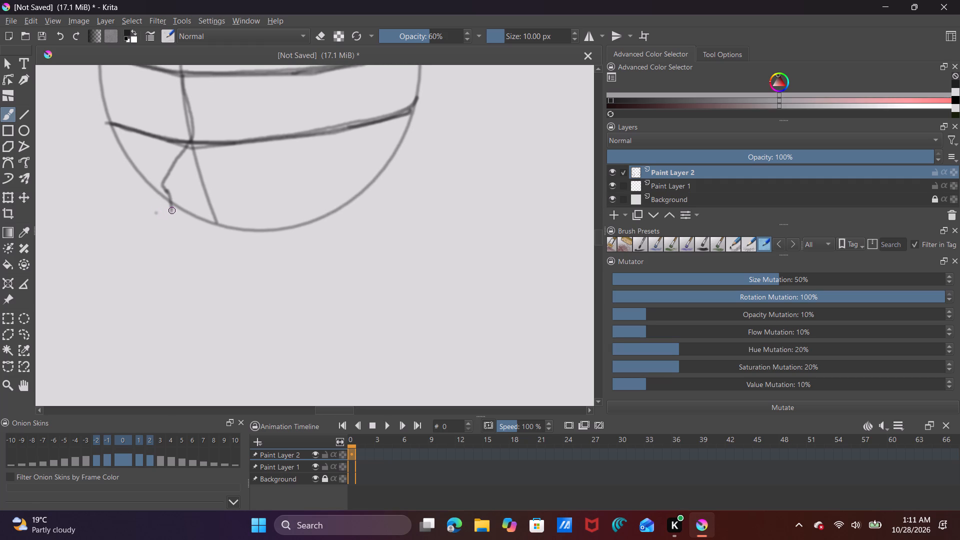
pyautogui.moveTo(171, 209); pyautogui.dragTo(173, 214)
pyautogui.hotkey('ctrl', 'z')
pyautogui.moveTo(172, 210); pyautogui.dragTo(172, 211)
pyautogui.moveTo(172, 211); pyautogui.dragTo(172, 213)
pyautogui.moveTo(172, 213); pyautogui.dragTo(172, 214)
pyautogui.moveTo(172, 214); pyautogui.dragTo(179, 240)
pyautogui.moveTo(179, 240); pyautogui.dragTo(188, 270)
pyautogui.moveTo(188, 270); pyautogui.dragTo(191, 296)
pyautogui.moveTo(191, 296); pyautogui.dragTo(193, 306)
pyautogui.moveTo(193, 304); pyautogui.dragTo(199, 337)
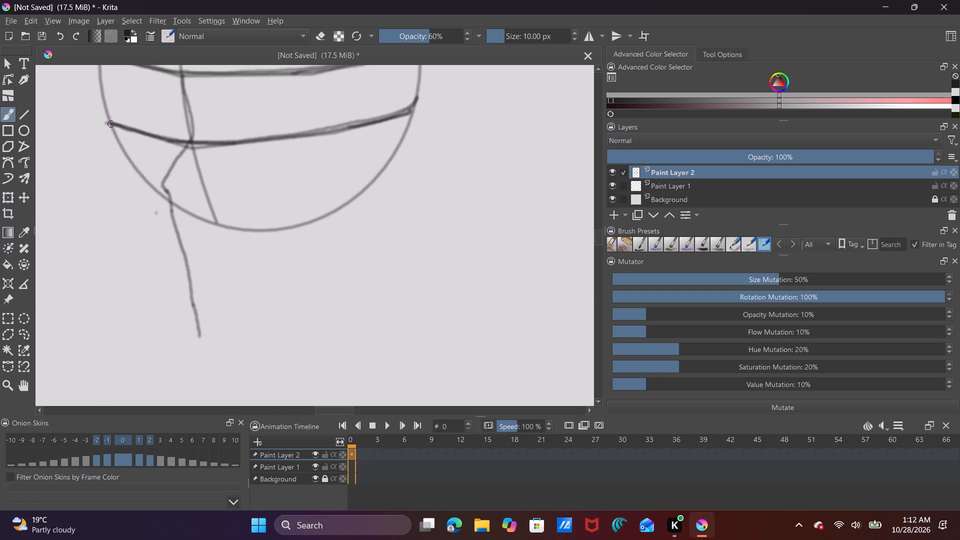
# Draw a curved outer stroke from the lower line's left end down outside the ellipse, slanting right toward the profile stroke's bottom end.
pyautogui.click(111, 123)
pyautogui.moveTo(111, 123); pyautogui.dragTo(111, 126)
pyautogui.moveTo(111, 126); pyautogui.dragTo(113, 164)
pyautogui.moveTo(113, 164); pyautogui.dragTo(118, 205)
pyautogui.moveTo(118, 205); pyautogui.dragTo(131, 247)
pyautogui.moveTo(131, 247); pyautogui.dragTo(168, 299)
pyautogui.moveTo(168, 299); pyautogui.dragTo(190, 332)
pyautogui.moveTo(190, 332); pyautogui.dragTo(194, 338)
pyautogui.click(194, 336)
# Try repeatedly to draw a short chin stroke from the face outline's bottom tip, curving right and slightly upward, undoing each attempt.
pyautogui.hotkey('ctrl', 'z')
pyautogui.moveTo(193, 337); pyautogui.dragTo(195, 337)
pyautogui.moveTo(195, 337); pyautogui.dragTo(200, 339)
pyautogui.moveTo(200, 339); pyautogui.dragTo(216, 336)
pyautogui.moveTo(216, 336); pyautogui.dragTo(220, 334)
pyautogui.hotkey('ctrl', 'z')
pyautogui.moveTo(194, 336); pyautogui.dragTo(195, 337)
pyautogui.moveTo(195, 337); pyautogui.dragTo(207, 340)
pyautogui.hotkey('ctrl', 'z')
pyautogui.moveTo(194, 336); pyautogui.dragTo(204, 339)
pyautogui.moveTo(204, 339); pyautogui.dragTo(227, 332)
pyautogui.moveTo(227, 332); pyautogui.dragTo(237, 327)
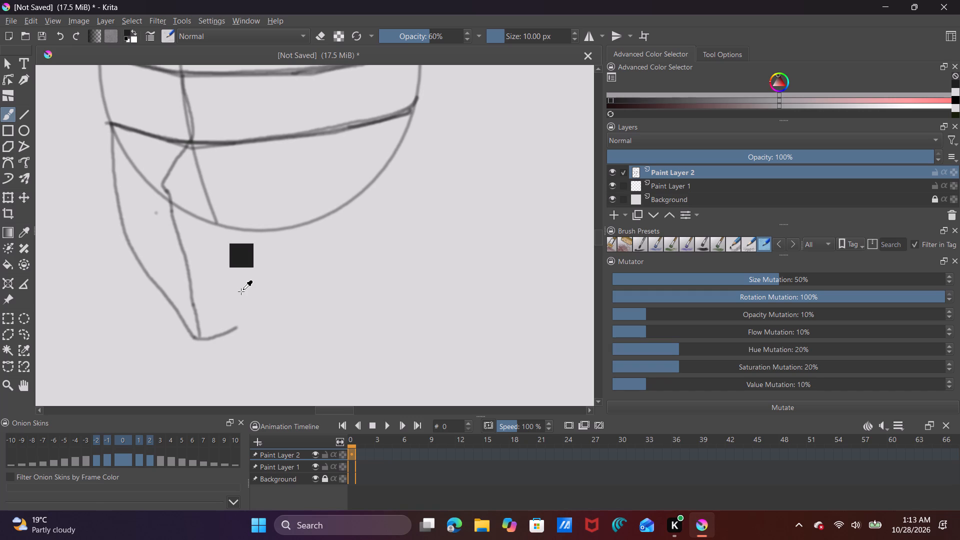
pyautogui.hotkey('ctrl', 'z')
# Draw a short chin stroke from the face outline's bottom tip, curving right and slightly upward.
pyautogui.moveTo(194, 339); pyautogui.dragTo(197, 338)
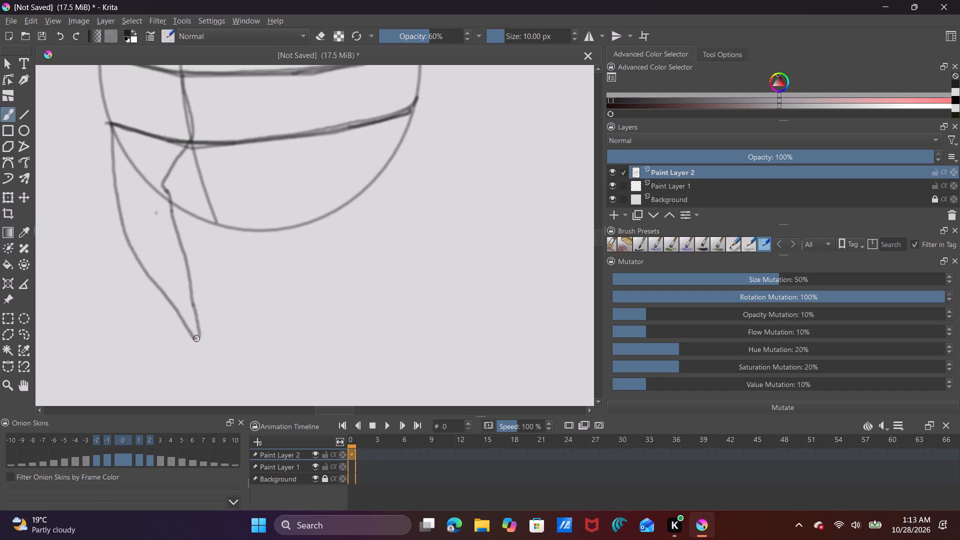
pyautogui.moveTo(197, 338); pyautogui.dragTo(224, 334)
pyautogui.moveTo(224, 334); pyautogui.dragTo(242, 325)
# Switch to the Ellipse tool with the whole head sketch in view.
pyautogui.scroll(1, 322, 266)
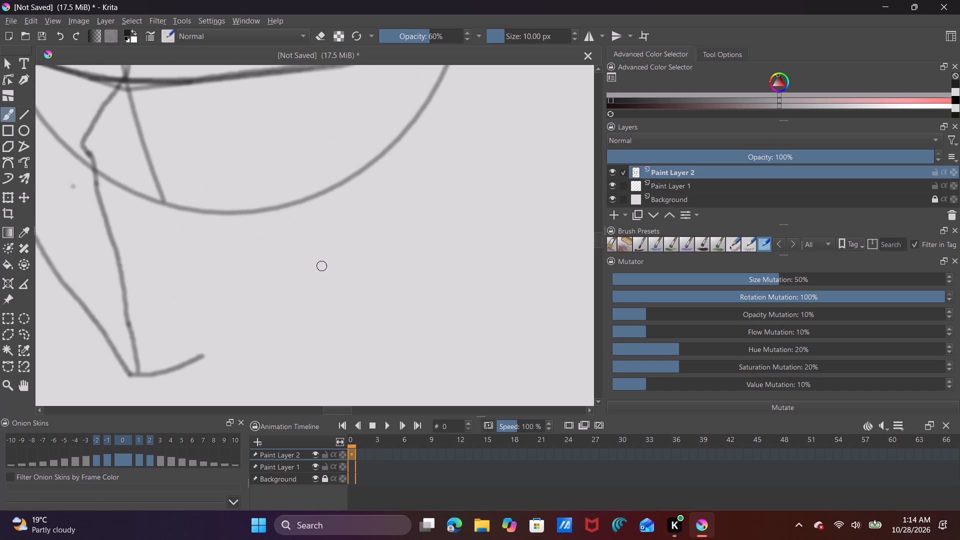
pyautogui.scroll(-2, 322, 266)
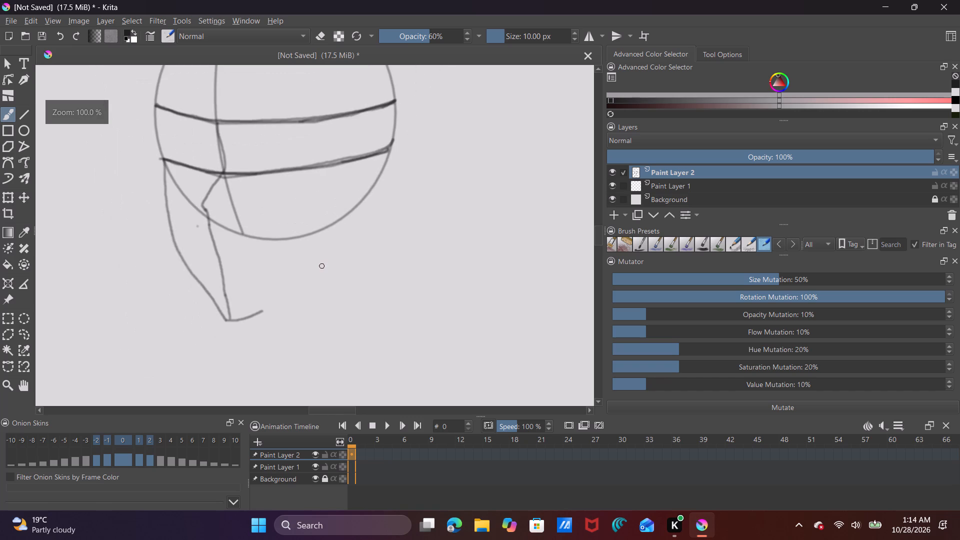
pyautogui.scroll(-1, 322, 266)
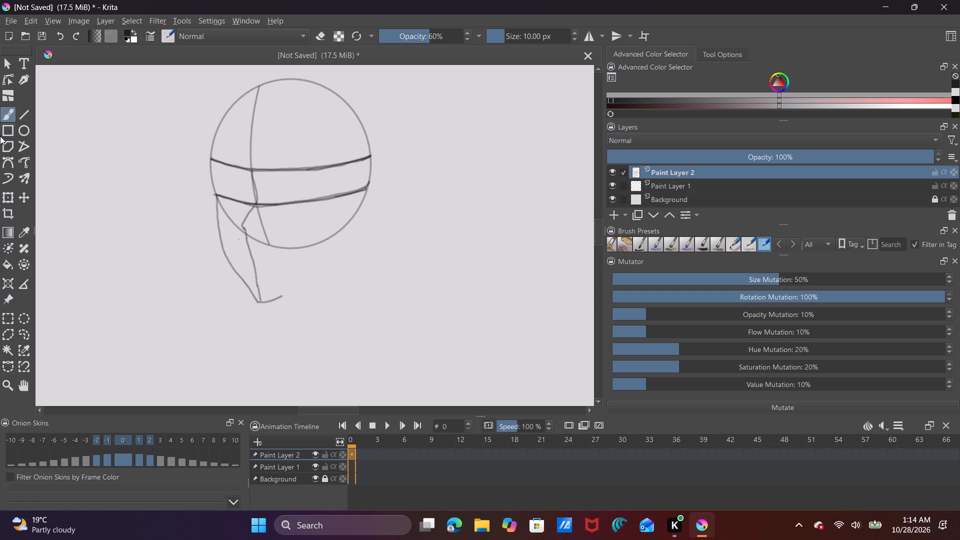
pyautogui.click(19, 130)
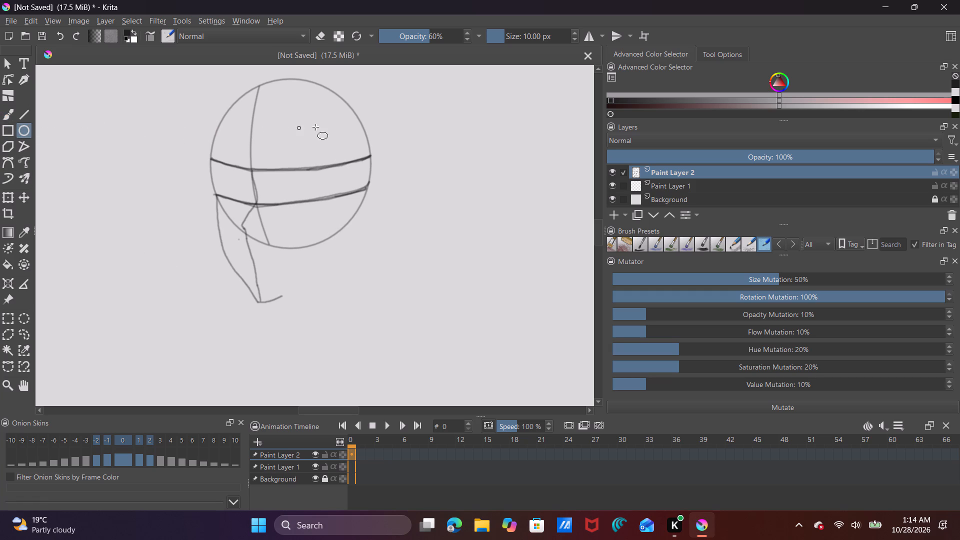
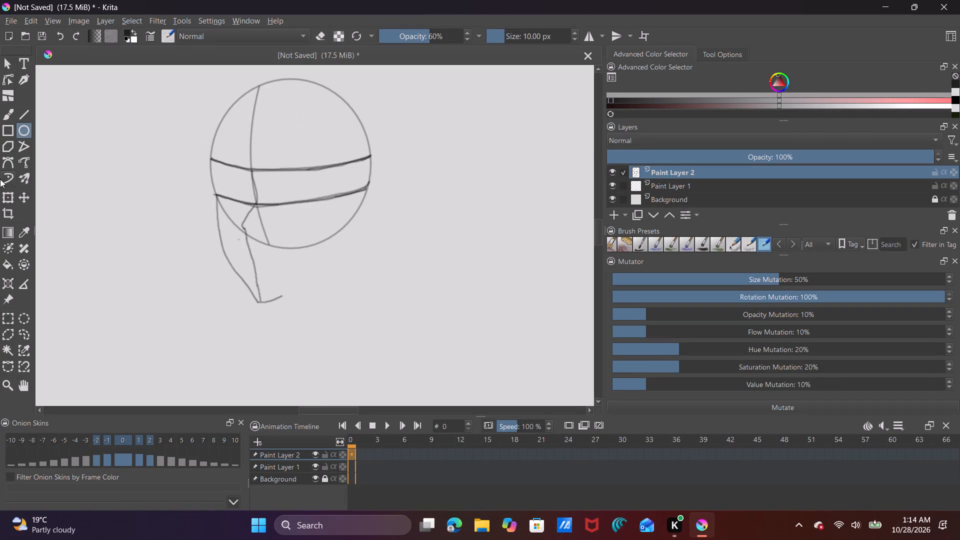
# Draw an upright narrow ellipse about 285 px tall inside the head circle's right side, crossing both horizontal guide lines.
pyautogui.moveTo(313, 123); pyautogui.dragTo(325, 139)
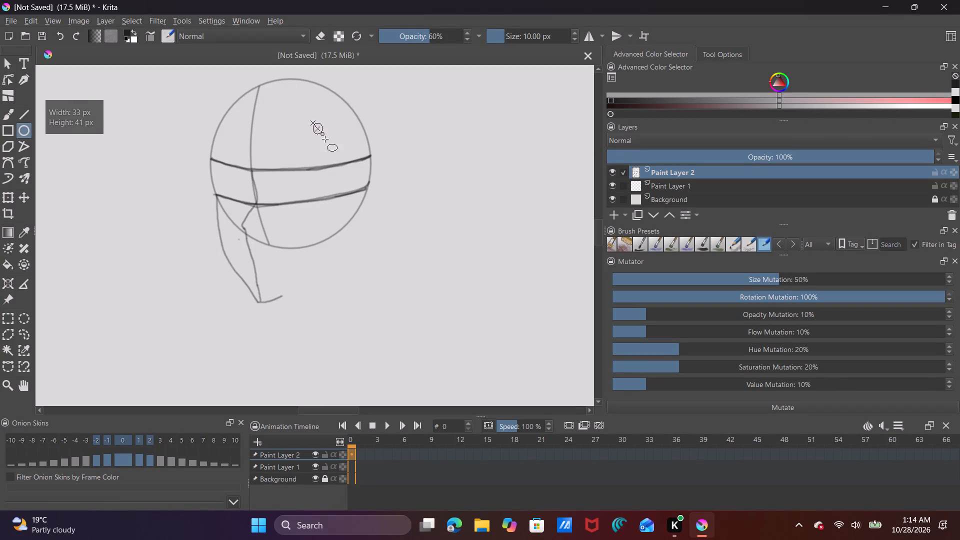
pyautogui.moveTo(325, 139); pyautogui.dragTo(326, 159)
pyautogui.moveTo(326, 159); pyautogui.dragTo(340, 226)
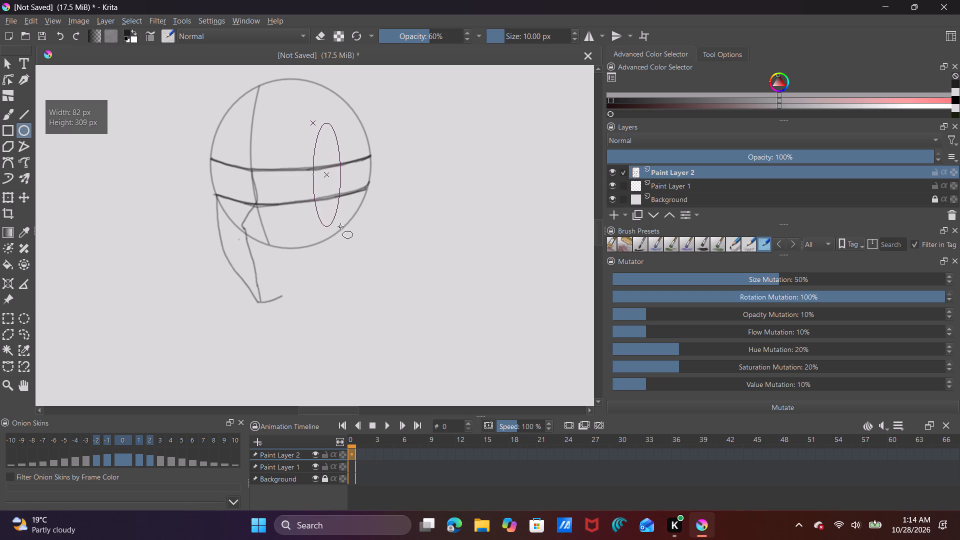
pyautogui.moveTo(340, 226); pyautogui.dragTo(347, 216)
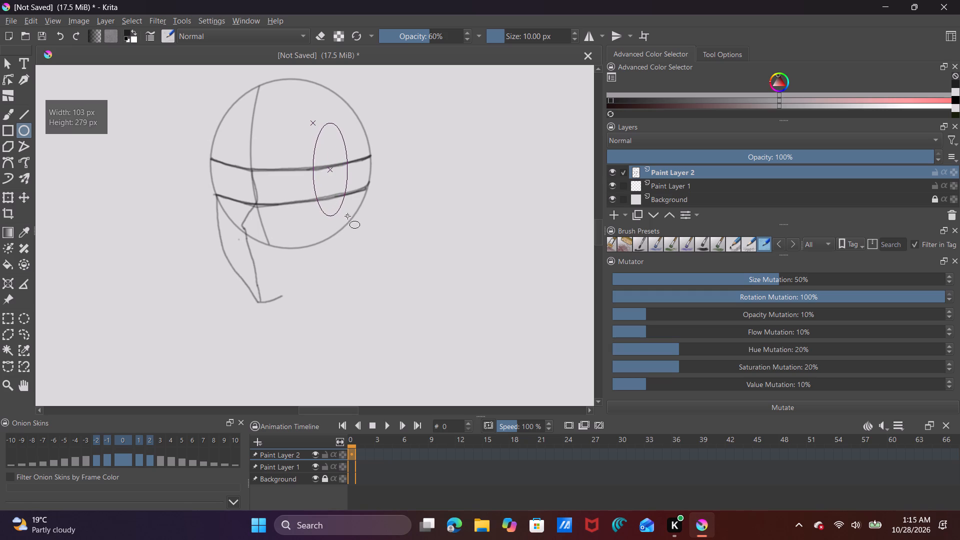
pyautogui.moveTo(347, 216); pyautogui.dragTo(355, 218)
pyautogui.moveTo(355, 218); pyautogui.dragTo(360, 217)
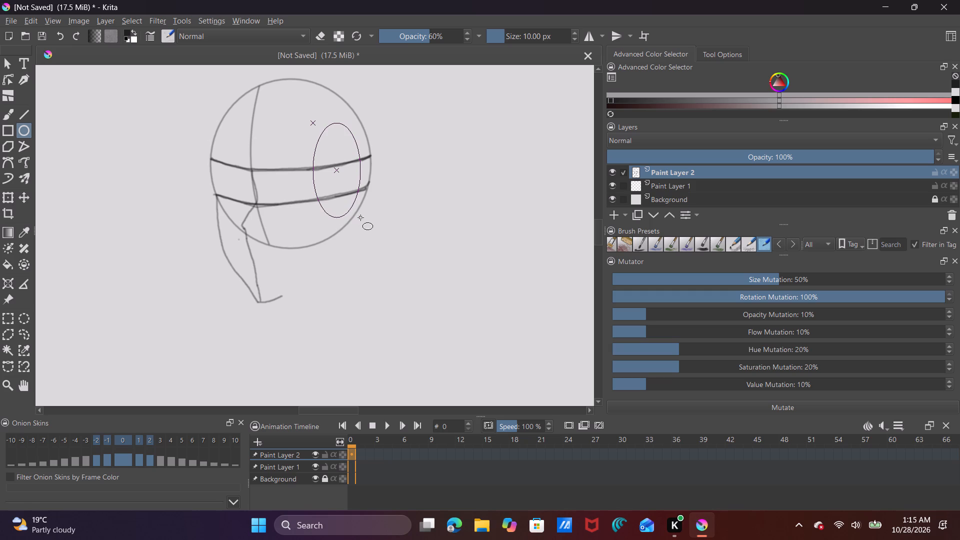
pyautogui.moveTo(360, 217); pyautogui.dragTo(362, 218)
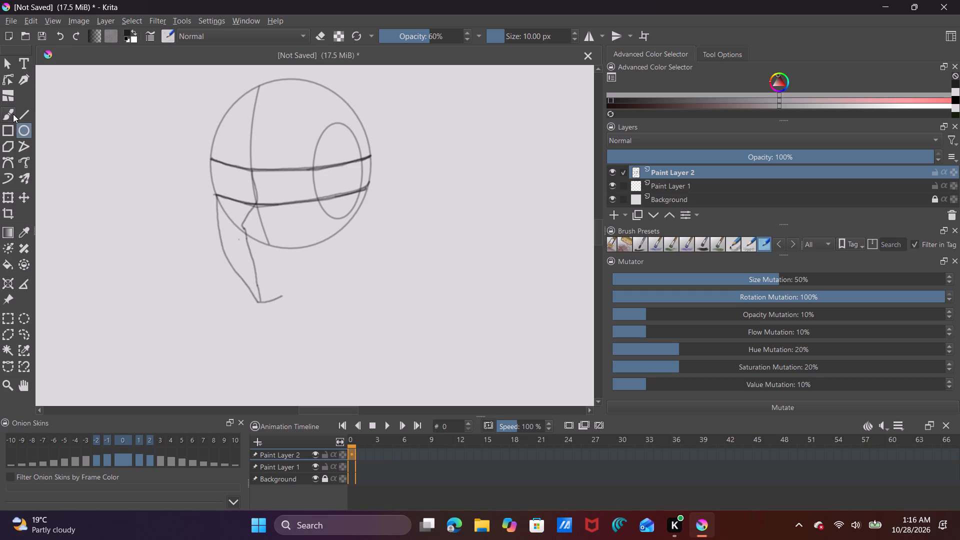
# Draw a Bezier path from the head circle's top, bending to the small ellipse's top and down through it to the circle's lower-right edge.
pyautogui.click(8, 164)
pyautogui.click(290, 80)
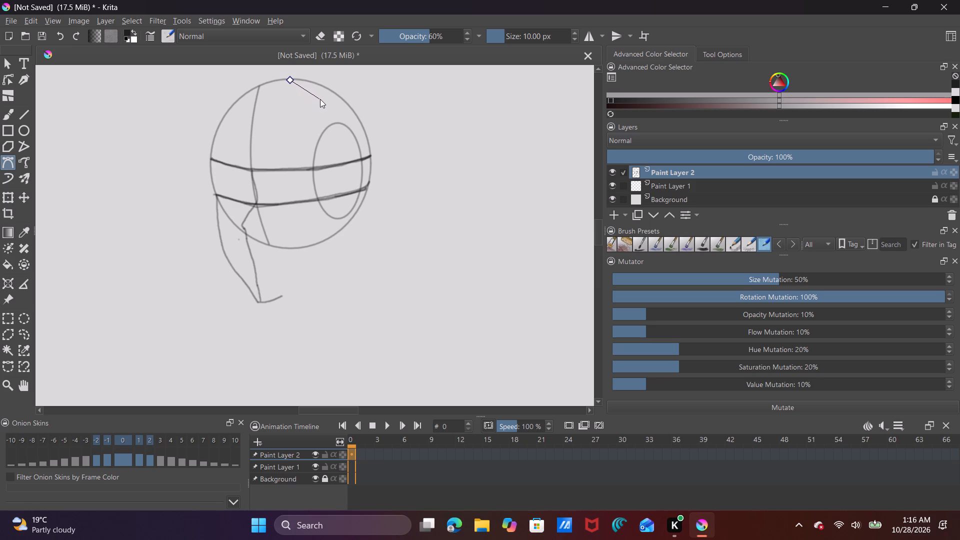
pyautogui.click(320, 99)
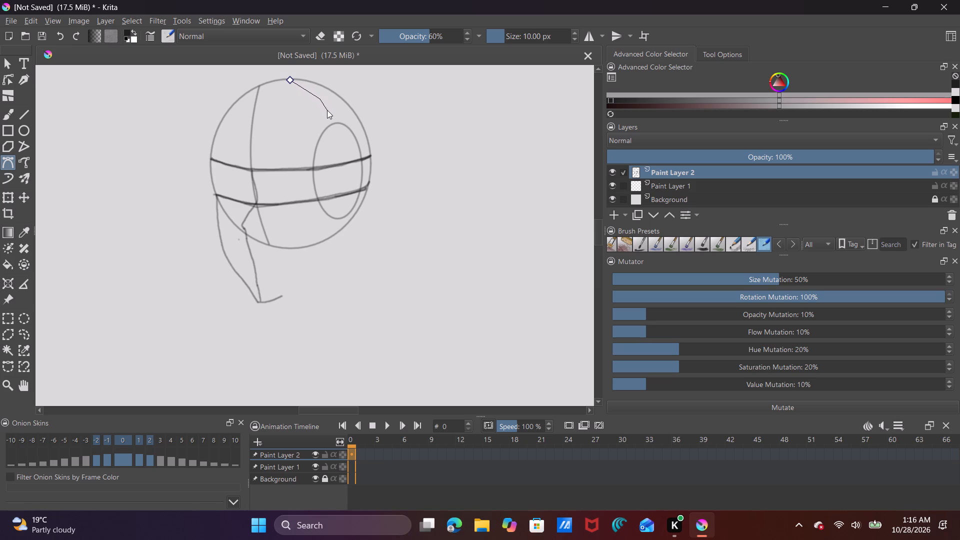
pyautogui.click(327, 110)
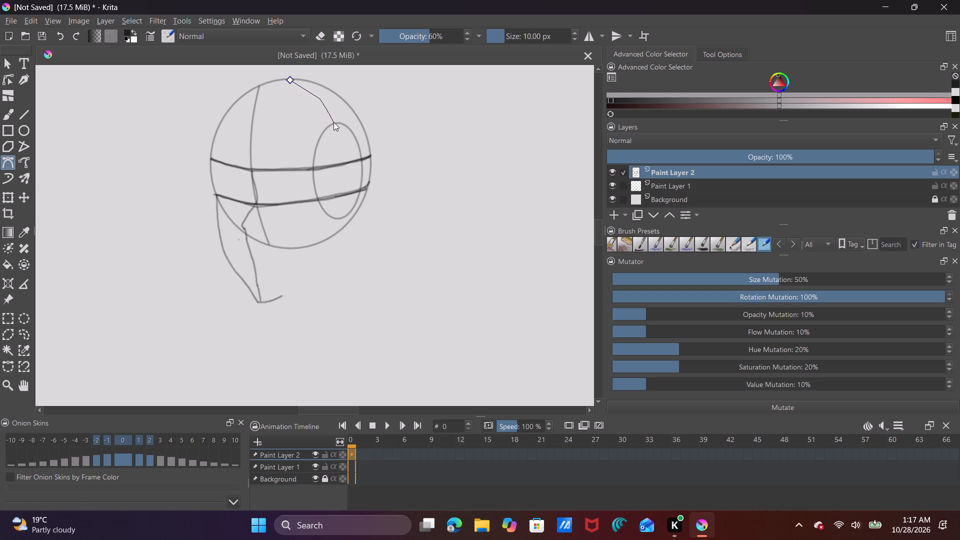
pyautogui.click(333, 122)
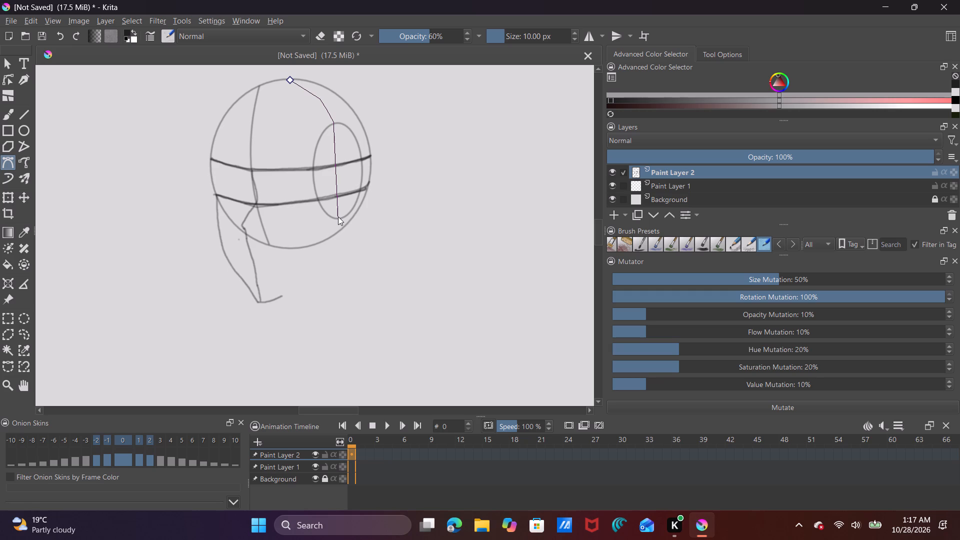
pyautogui.click(338, 216)
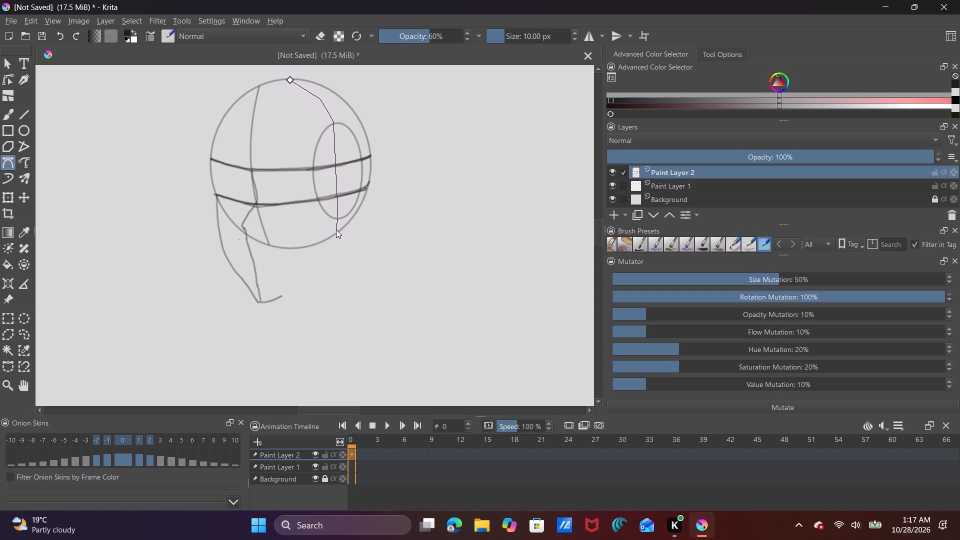
pyautogui.click(336, 229)
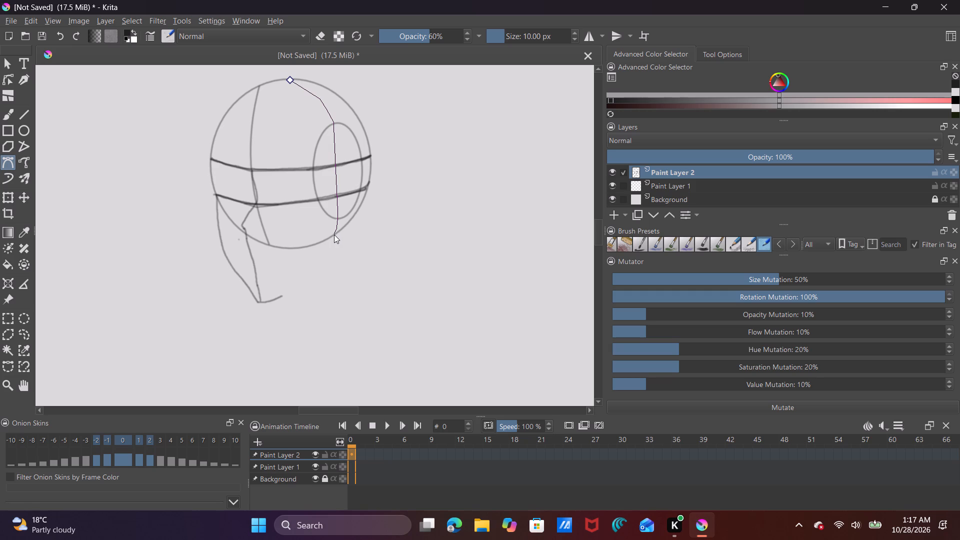
pyautogui.click(334, 234)
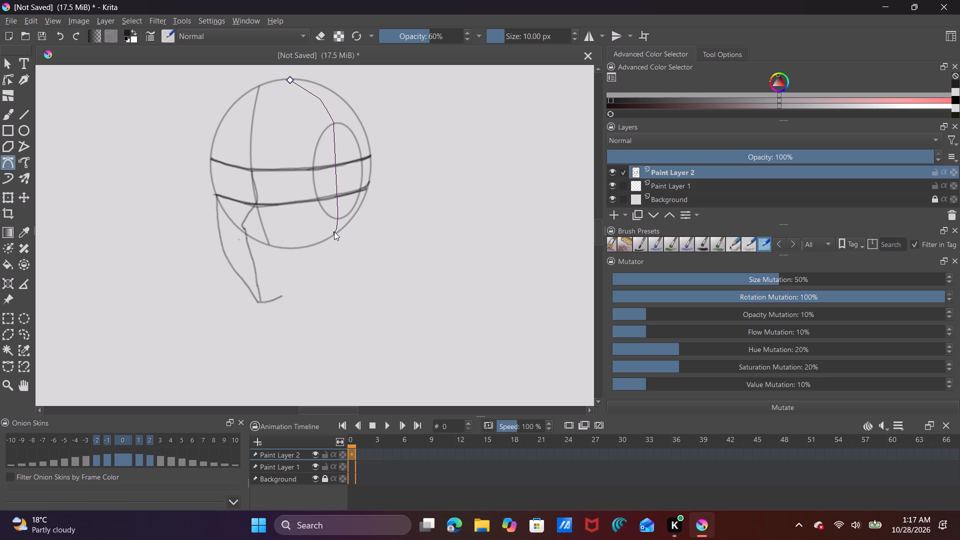
pyautogui.doubleClick(334, 233)
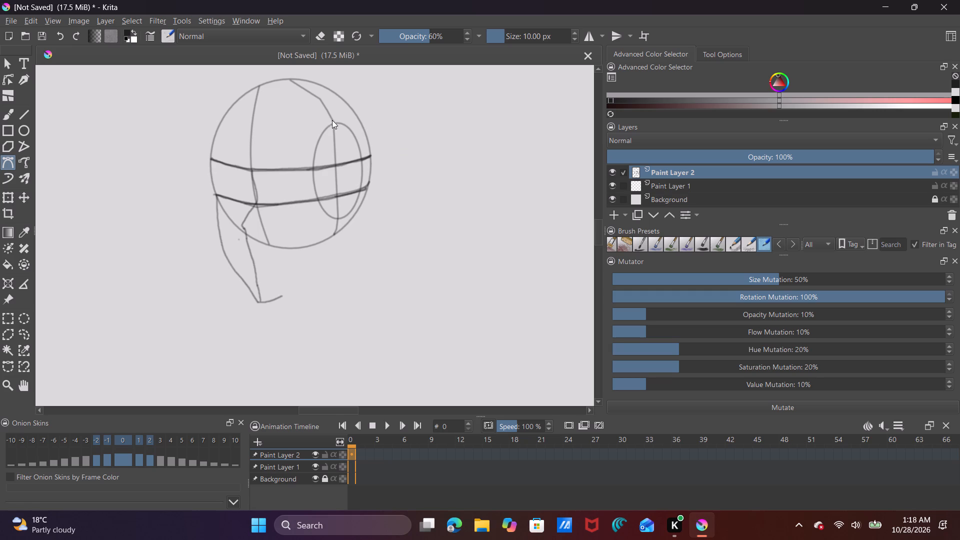
# Brush a smoother curved stroke over the path's bend, from its upper slope down to the small ellipse's top.
pyautogui.click(5, 118)
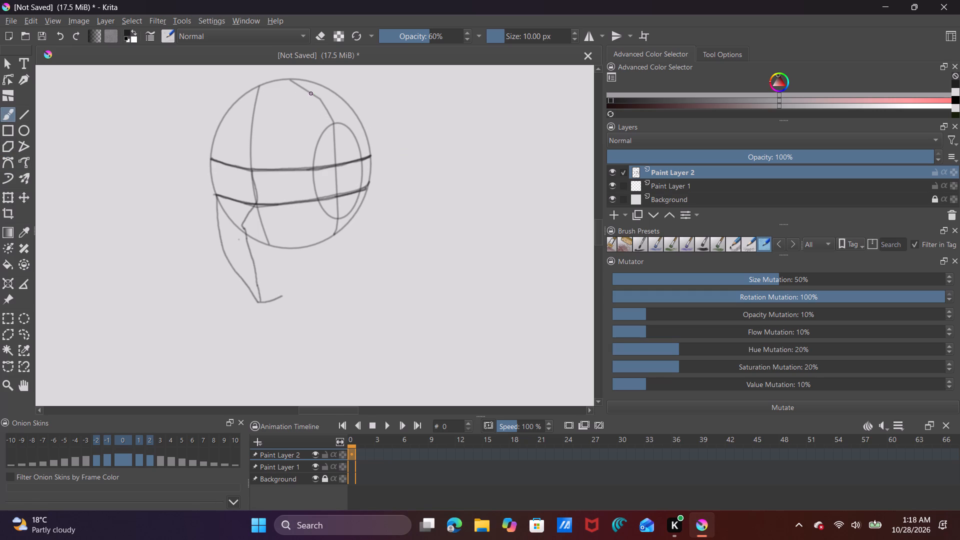
pyautogui.moveTo(311, 94); pyautogui.dragTo(319, 100)
pyautogui.moveTo(319, 100); pyautogui.dragTo(333, 122)
pyautogui.moveTo(333, 122); pyautogui.dragTo(333, 122)
# Brush a curve from the vertical face guide's upper part over the head circle's top, joining the side path's start.
pyautogui.moveTo(253, 125); pyautogui.dragTo(252, 118)
pyautogui.moveTo(252, 118); pyautogui.dragTo(262, 92)
pyautogui.moveTo(262, 92); pyautogui.dragTo(272, 83)
pyautogui.moveTo(272, 83); pyautogui.dragTo(275, 82)
pyautogui.moveTo(280, 80); pyautogui.dragTo(295, 83)
pyautogui.moveTo(295, 83); pyautogui.dragTo(295, 83)
pyautogui.moveTo(281, 81); pyautogui.dragTo(276, 83)
pyautogui.moveTo(276, 83); pyautogui.dragTo(270, 87)
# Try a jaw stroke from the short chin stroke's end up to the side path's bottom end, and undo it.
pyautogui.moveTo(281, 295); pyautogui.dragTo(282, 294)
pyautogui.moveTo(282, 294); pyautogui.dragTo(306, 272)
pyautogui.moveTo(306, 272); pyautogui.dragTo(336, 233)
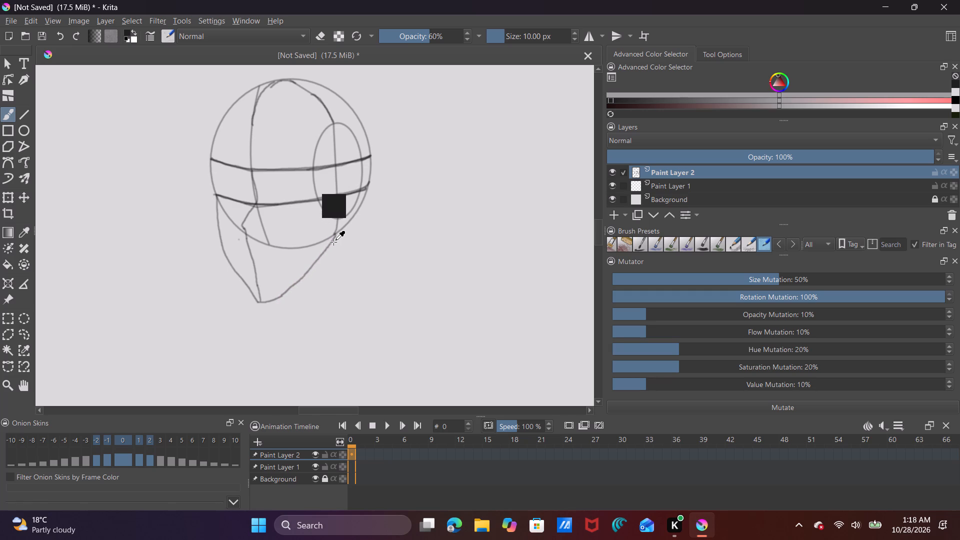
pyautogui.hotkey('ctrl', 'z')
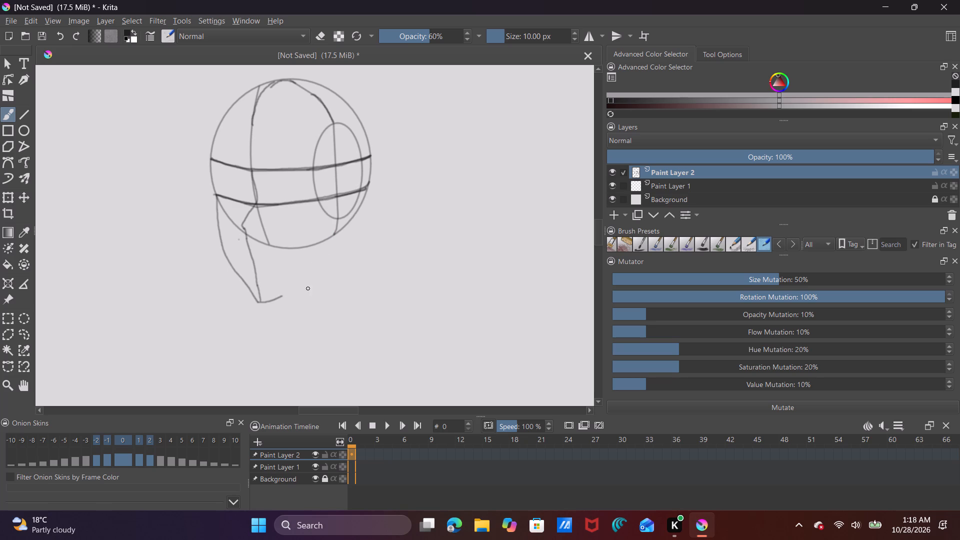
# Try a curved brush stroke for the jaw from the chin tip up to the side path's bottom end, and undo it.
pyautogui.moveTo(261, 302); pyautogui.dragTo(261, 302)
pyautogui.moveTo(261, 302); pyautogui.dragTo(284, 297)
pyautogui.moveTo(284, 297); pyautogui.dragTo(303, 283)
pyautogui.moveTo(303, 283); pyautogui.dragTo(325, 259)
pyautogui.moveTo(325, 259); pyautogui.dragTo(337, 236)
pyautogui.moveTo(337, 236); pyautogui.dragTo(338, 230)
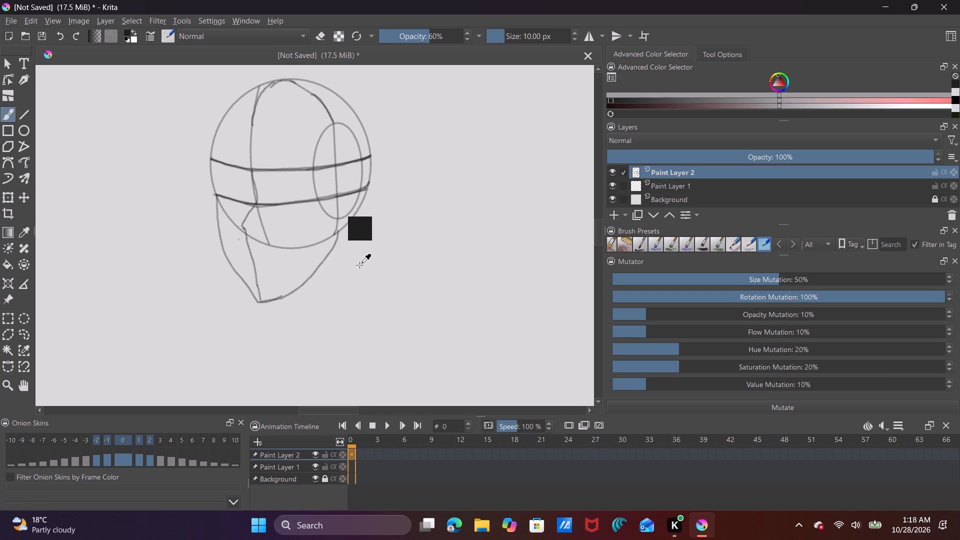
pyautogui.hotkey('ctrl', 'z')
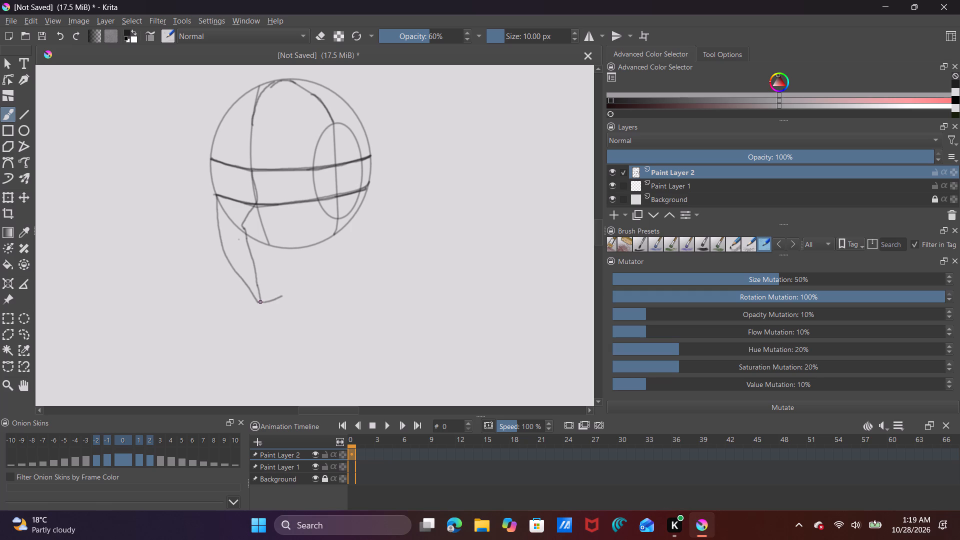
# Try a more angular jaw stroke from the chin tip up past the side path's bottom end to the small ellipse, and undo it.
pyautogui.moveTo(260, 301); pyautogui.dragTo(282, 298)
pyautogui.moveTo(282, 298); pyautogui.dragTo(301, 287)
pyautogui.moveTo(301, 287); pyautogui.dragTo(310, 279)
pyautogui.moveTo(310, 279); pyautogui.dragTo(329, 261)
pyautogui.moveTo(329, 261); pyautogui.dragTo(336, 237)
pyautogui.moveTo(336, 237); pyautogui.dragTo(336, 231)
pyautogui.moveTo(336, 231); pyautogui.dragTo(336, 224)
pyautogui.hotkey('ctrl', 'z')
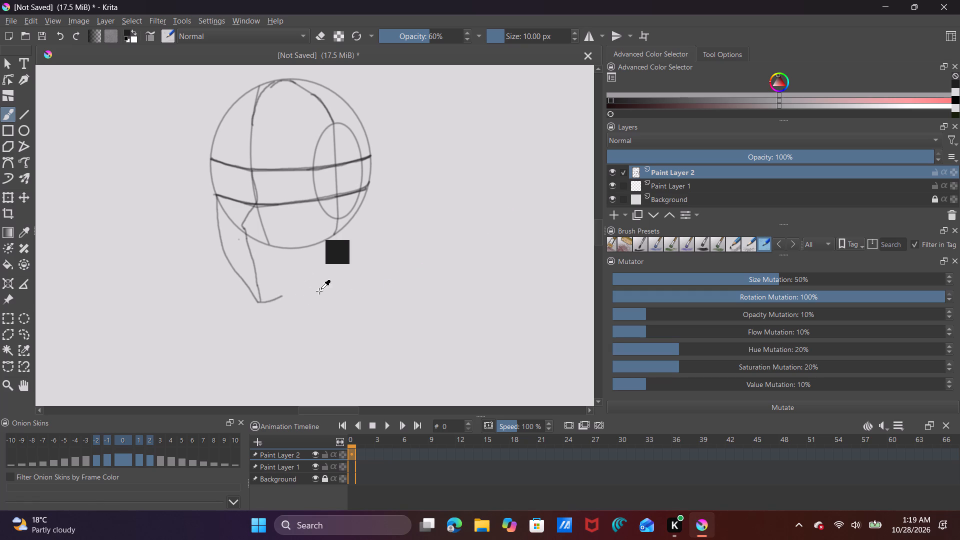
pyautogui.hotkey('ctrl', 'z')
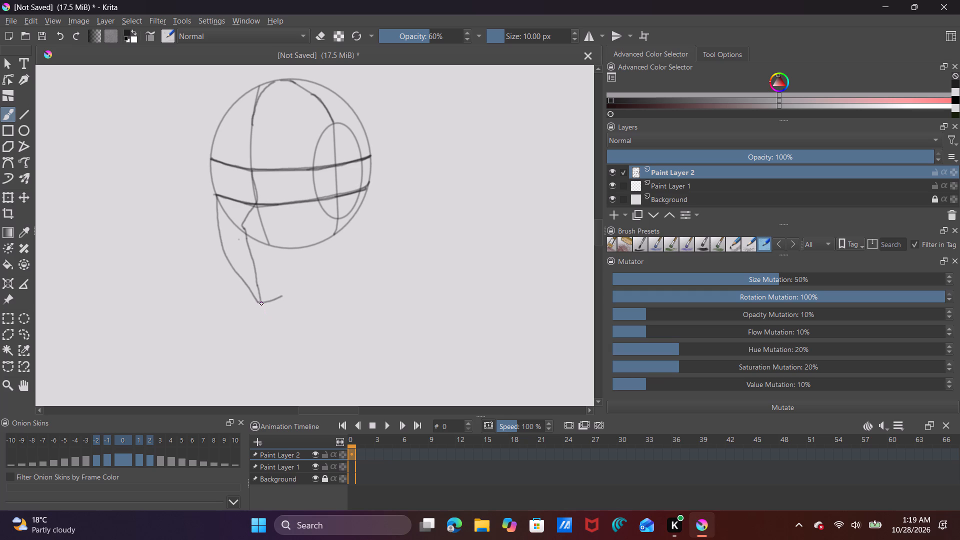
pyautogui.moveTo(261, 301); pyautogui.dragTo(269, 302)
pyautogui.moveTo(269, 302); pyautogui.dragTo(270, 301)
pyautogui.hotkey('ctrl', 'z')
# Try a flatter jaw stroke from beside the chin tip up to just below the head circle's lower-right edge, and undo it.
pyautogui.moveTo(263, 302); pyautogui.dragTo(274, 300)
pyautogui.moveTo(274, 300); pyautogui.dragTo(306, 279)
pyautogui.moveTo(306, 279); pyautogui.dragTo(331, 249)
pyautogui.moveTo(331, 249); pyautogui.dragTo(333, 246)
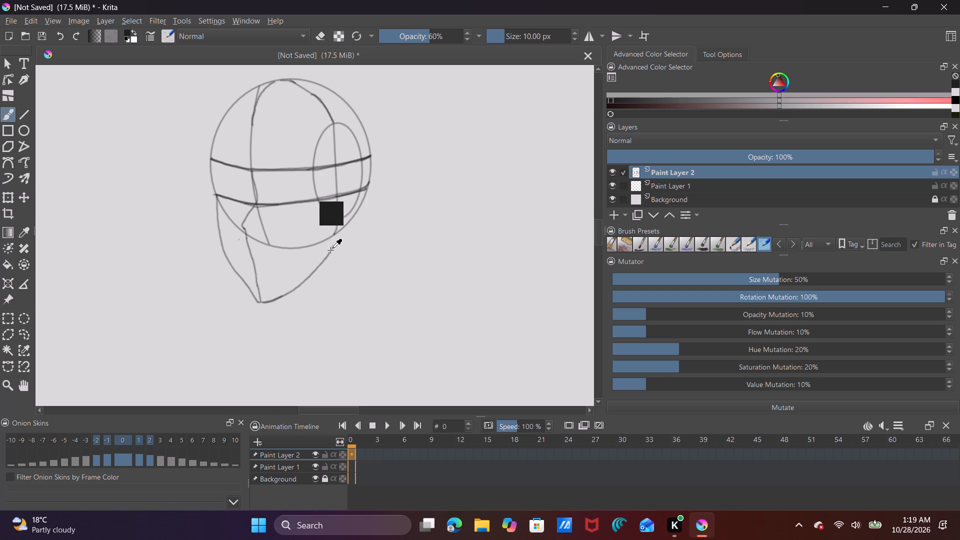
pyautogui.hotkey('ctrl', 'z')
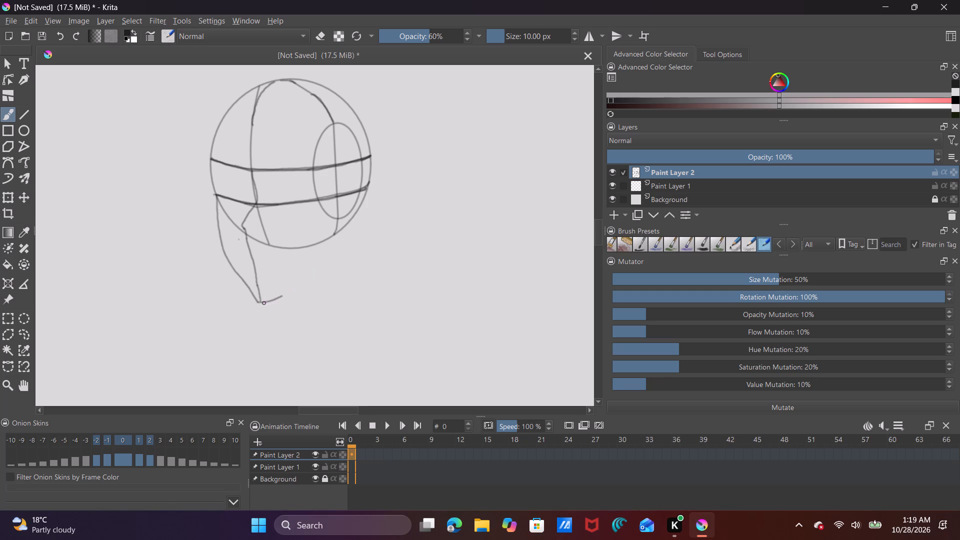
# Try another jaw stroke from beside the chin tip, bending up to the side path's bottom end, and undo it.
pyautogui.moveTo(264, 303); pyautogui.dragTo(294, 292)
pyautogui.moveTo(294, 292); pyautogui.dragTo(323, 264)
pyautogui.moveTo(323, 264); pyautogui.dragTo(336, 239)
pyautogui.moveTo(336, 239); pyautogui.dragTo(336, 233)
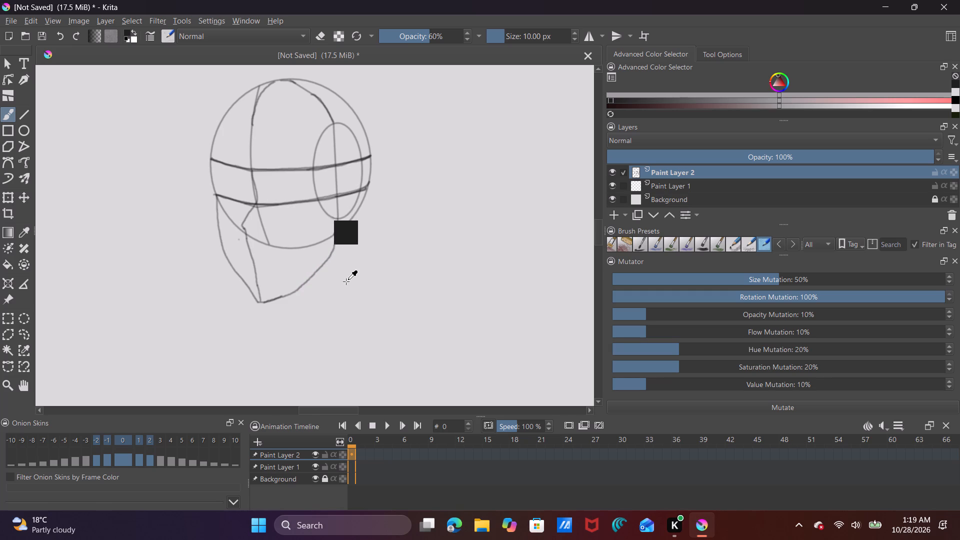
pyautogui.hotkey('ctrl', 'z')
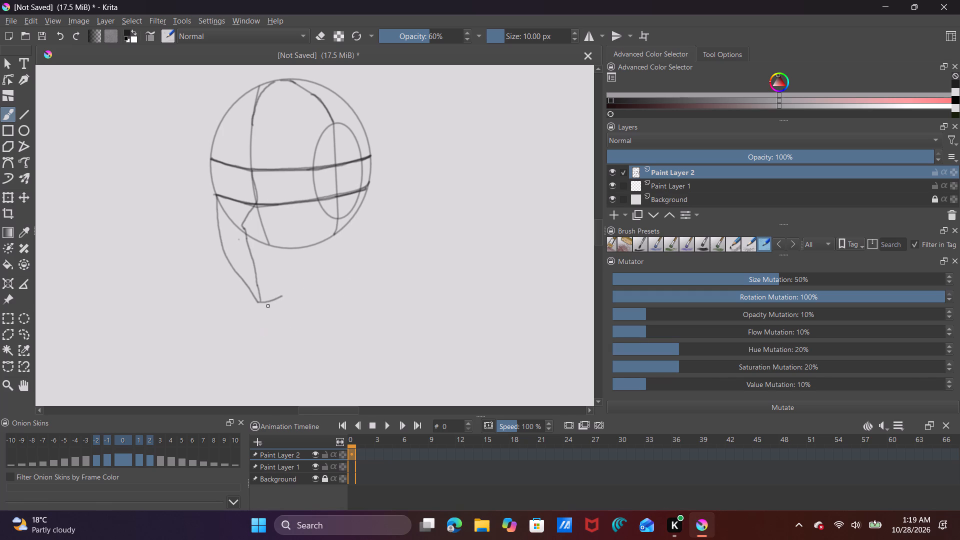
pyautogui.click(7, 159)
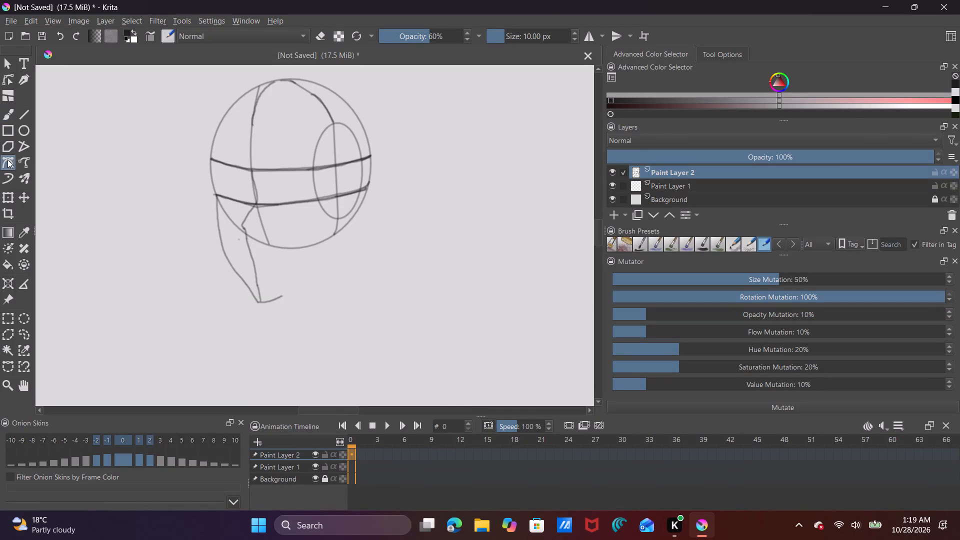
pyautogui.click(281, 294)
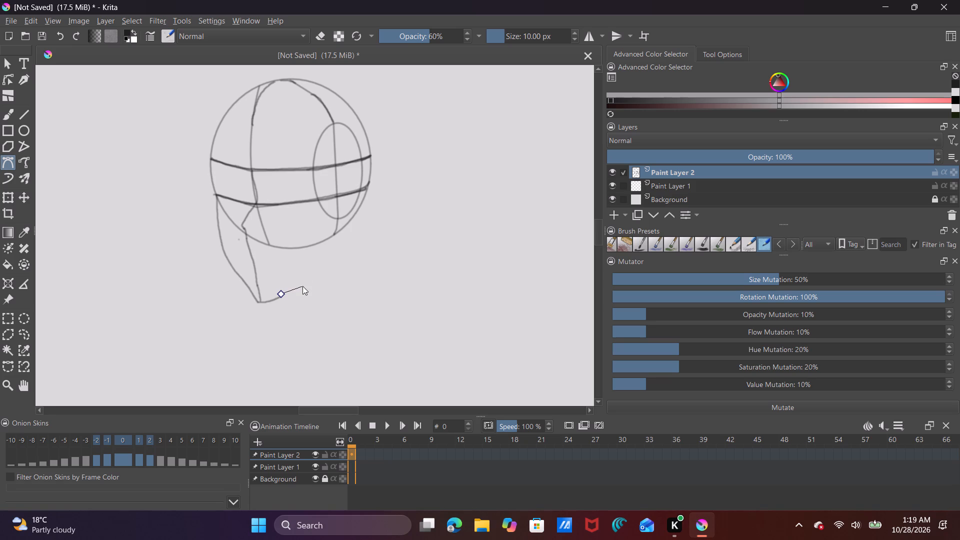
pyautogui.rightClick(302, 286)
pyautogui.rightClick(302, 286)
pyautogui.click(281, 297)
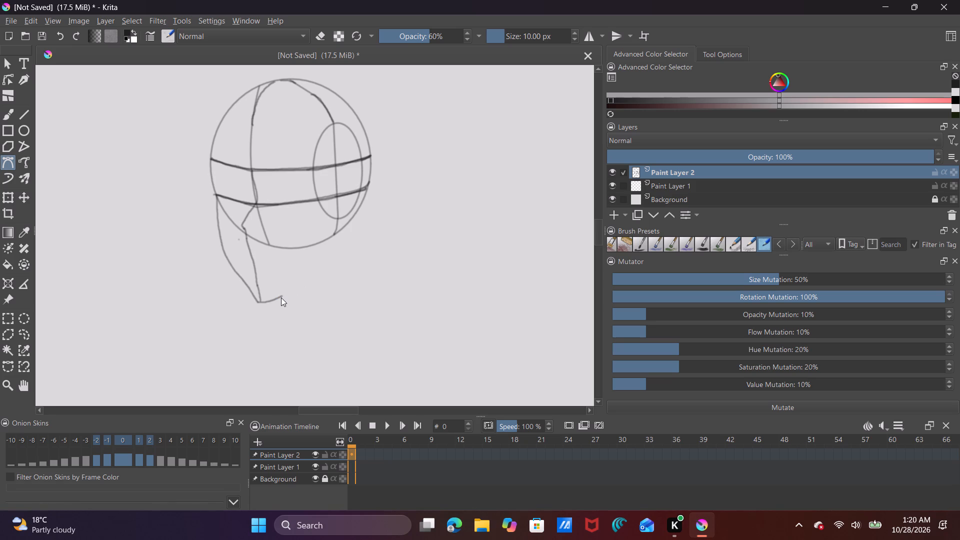
# Draw an angular jawline with the Bezier Curve tool from the chin stroke's end through two corner points to the side path's bottom end.
pyautogui.click(281, 296)
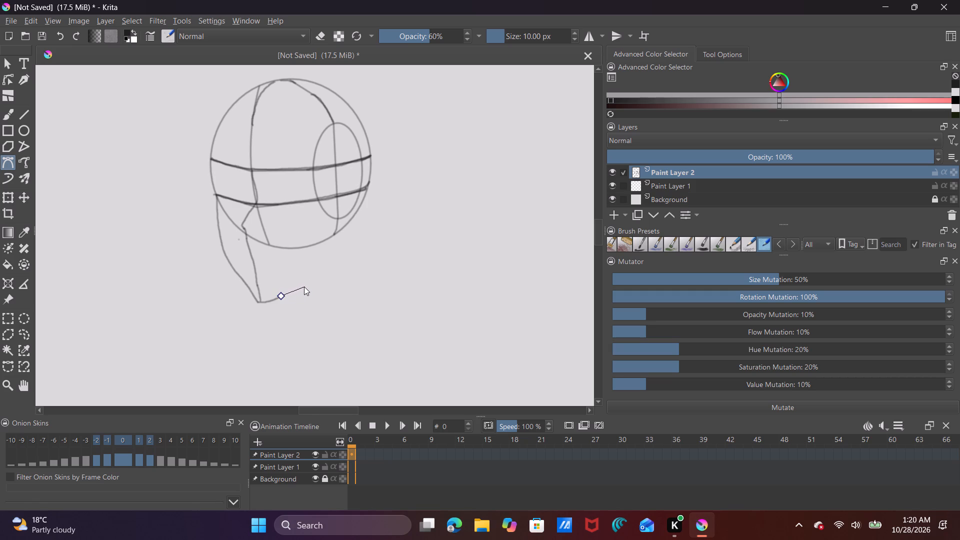
pyautogui.click(305, 285)
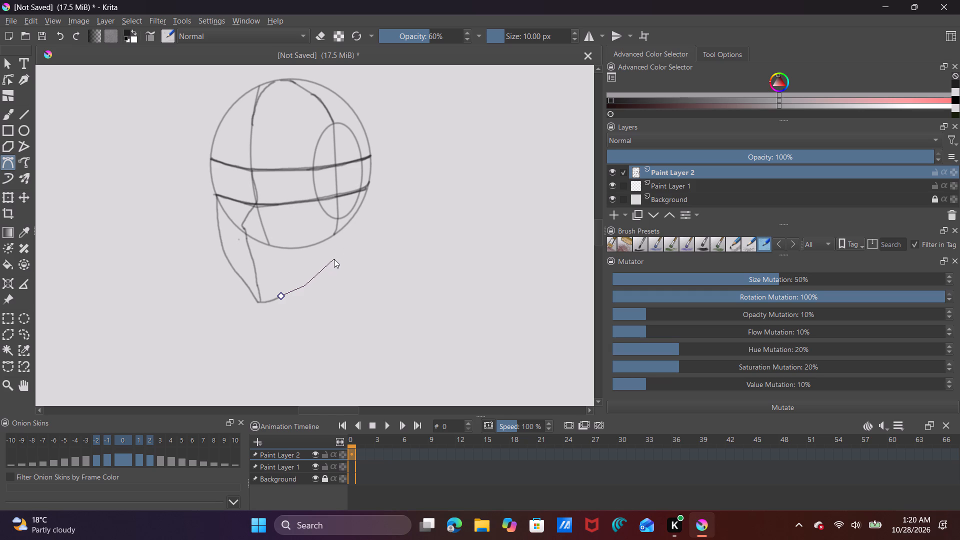
pyautogui.click(334, 258)
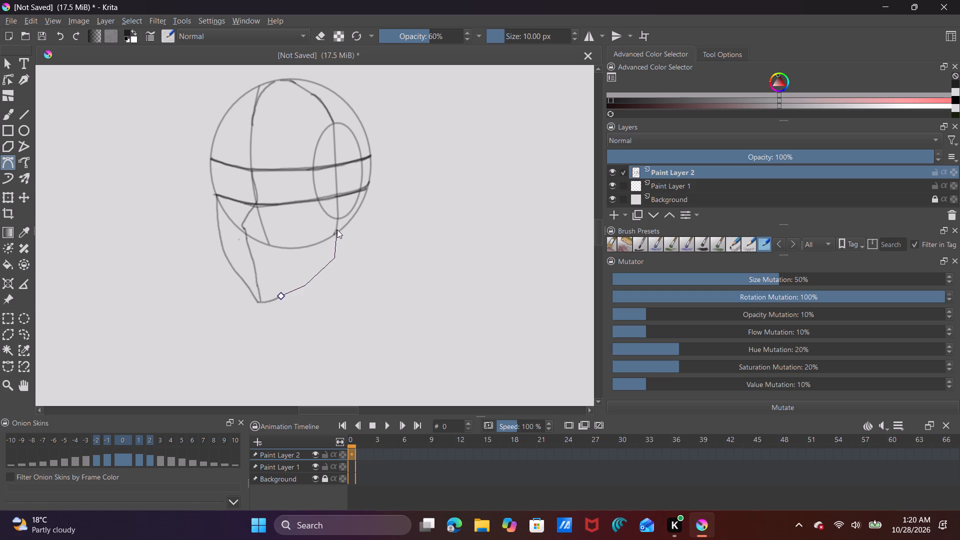
pyautogui.click(337, 229)
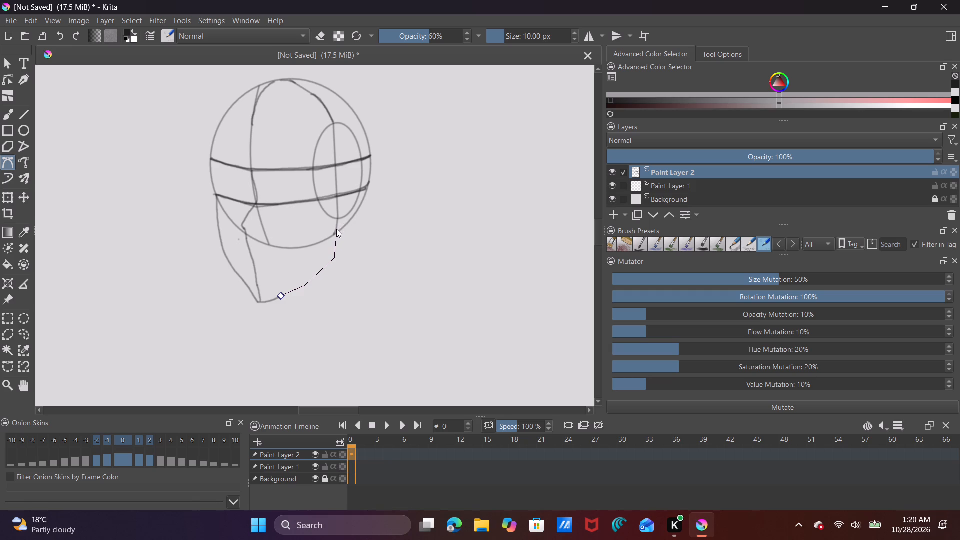
pyautogui.doubleClick(336, 229)
# Trace over the jawline with a freehand brush stroke from the chin tip through both bends to just above the jaw corner.
pyautogui.scroll(2, 211, 268)
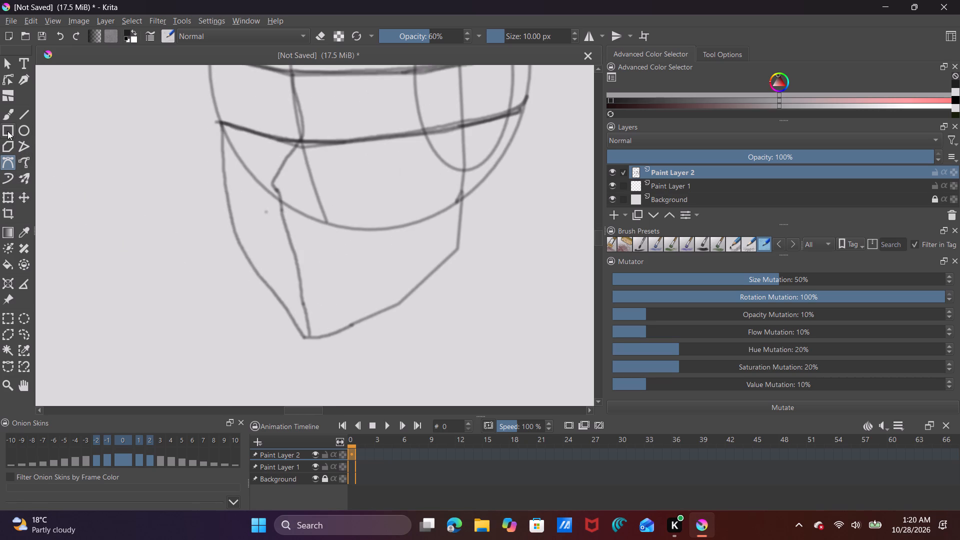
pyautogui.click(4, 118)
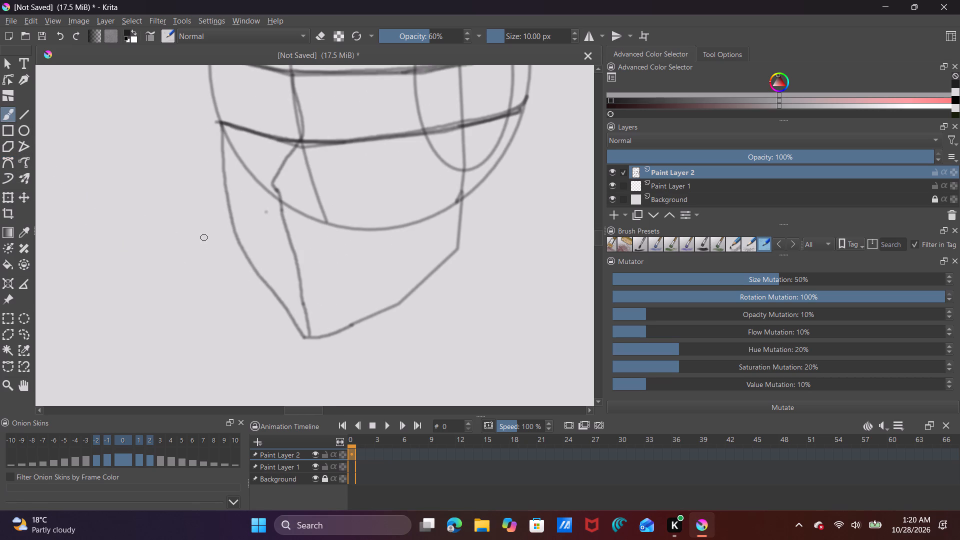
pyautogui.moveTo(310, 336); pyautogui.dragTo(310, 336)
pyautogui.moveTo(310, 336); pyautogui.dragTo(341, 327)
pyautogui.moveTo(341, 327); pyautogui.dragTo(403, 297)
pyautogui.moveTo(403, 297); pyautogui.dragTo(447, 254)
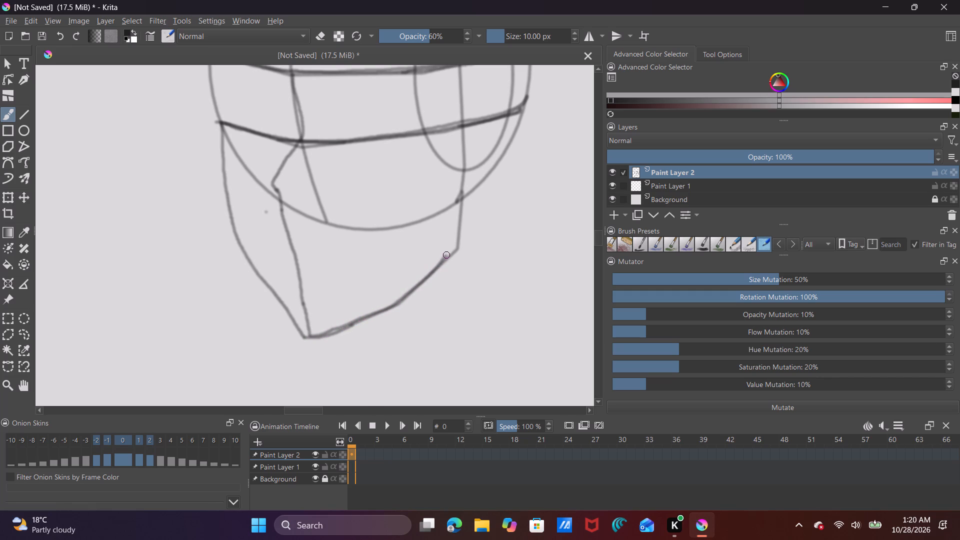
pyautogui.moveTo(447, 254); pyautogui.dragTo(460, 224)
pyautogui.moveTo(460, 224); pyautogui.dragTo(460, 222)
# Brush a curved stroke from the small ellipse's bottom down the side line, cutting inside the jaw corner to round it.
pyautogui.moveTo(464, 174); pyautogui.dragTo(464, 178)
pyautogui.moveTo(464, 178); pyautogui.dragTo(458, 208)
pyautogui.moveTo(458, 208); pyautogui.dragTo(440, 270)
pyautogui.moveTo(440, 270); pyautogui.dragTo(440, 270)
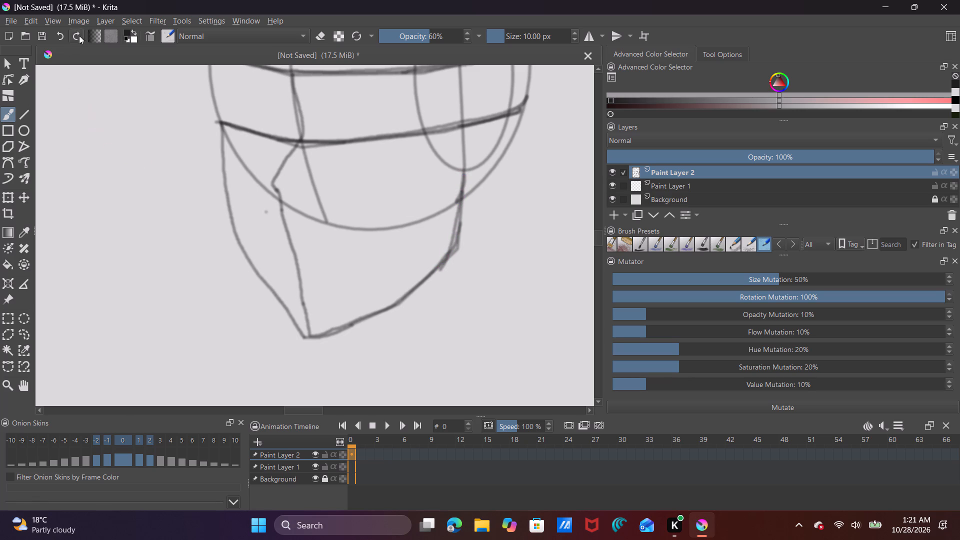
# Turn on eraser mode for the current brush and lightly erase the outer point of the jaw corner.
pyautogui.click(324, 35)
pyautogui.click(460, 251)
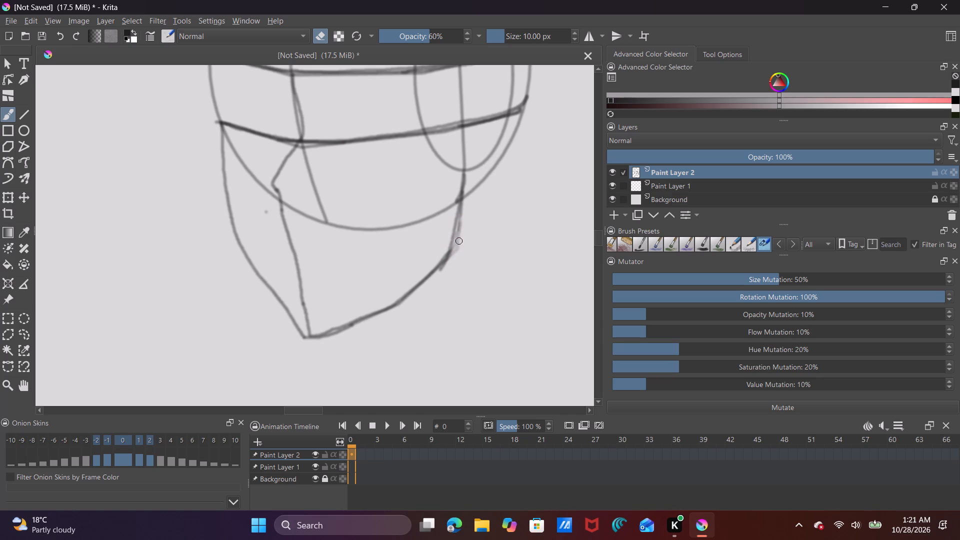
# Choose the 50 px eraser preset and erase the leftover outer line at and just above the jaw corner.
pyautogui.click(165, 37)
pyautogui.scroll(2, 259, 130)
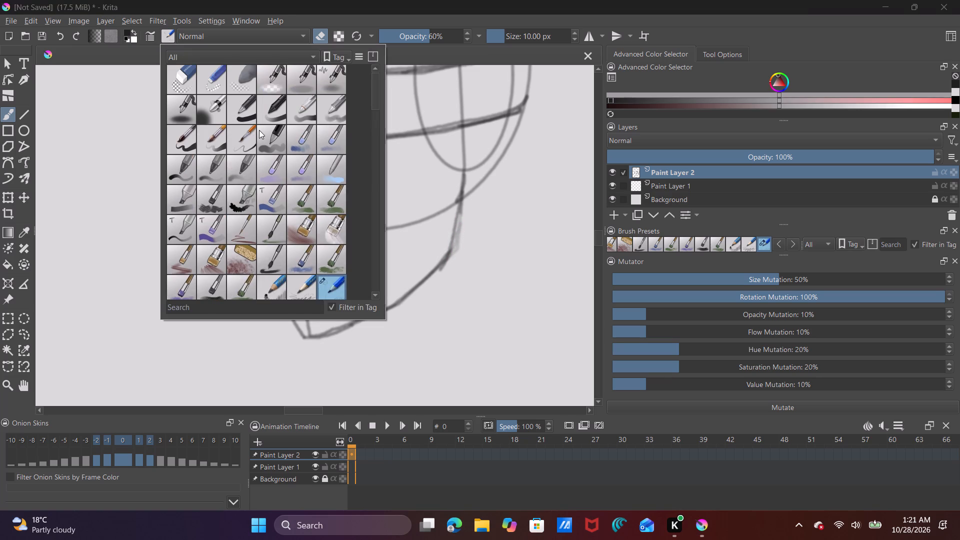
pyautogui.scroll(4, 259, 130)
pyautogui.click(176, 79)
pyautogui.click(495, 255)
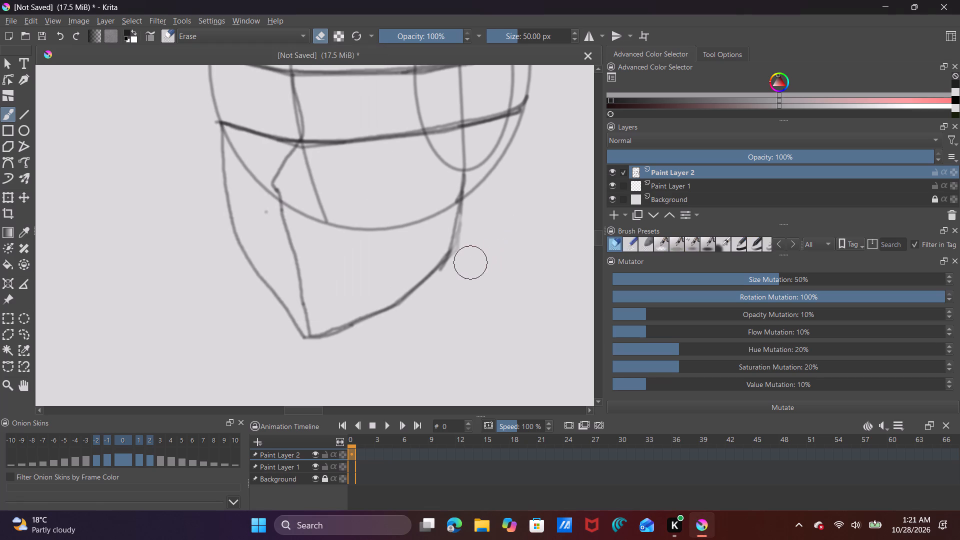
pyautogui.doubleClick(469, 261)
pyautogui.doubleClick(468, 256)
pyautogui.click(469, 250)
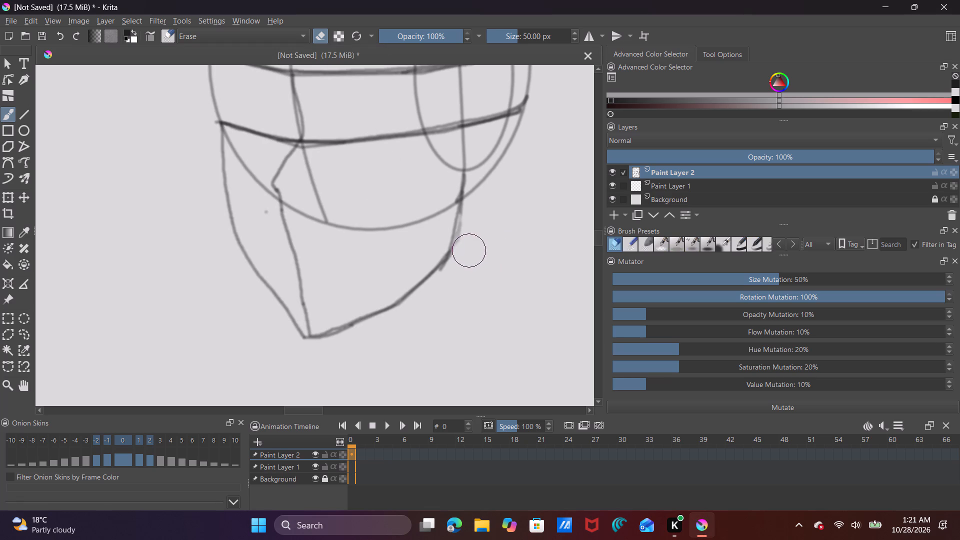
pyautogui.click(469, 244)
pyautogui.click(472, 233)
# Erase the overshooting stroke end along the outer edge just below the rounded jaw corner.
pyautogui.click(463, 261)
pyautogui.click(461, 268)
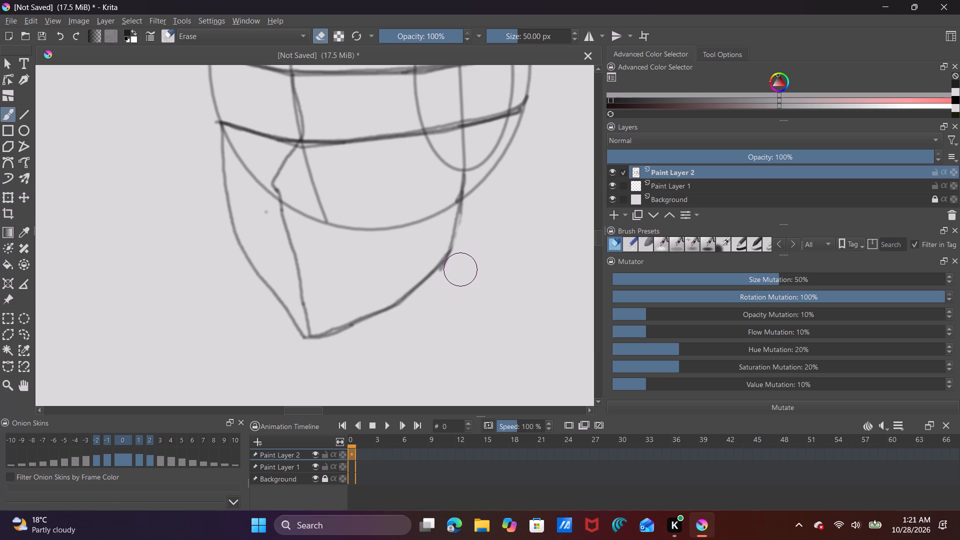
pyautogui.click(457, 272)
pyautogui.click(454, 277)
pyautogui.click(451, 277)
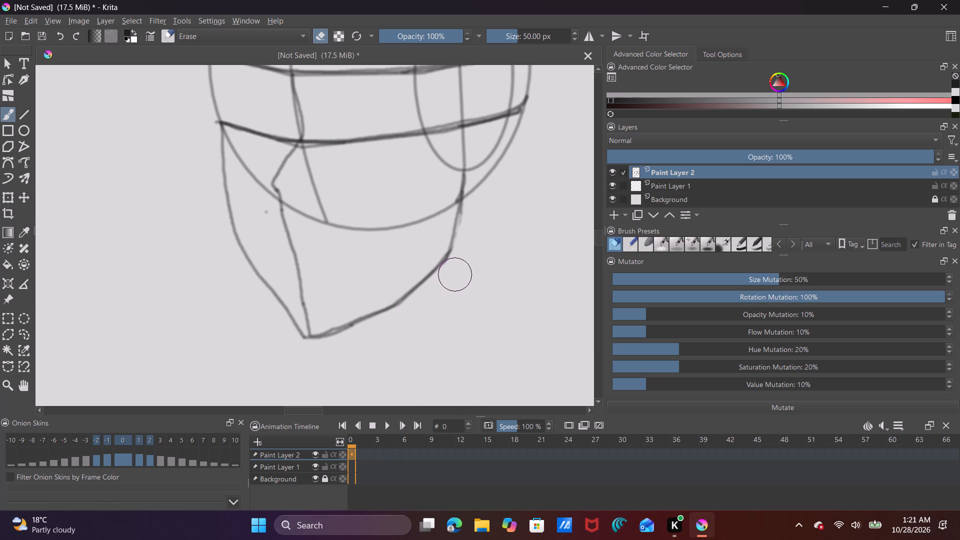
pyautogui.click(457, 272)
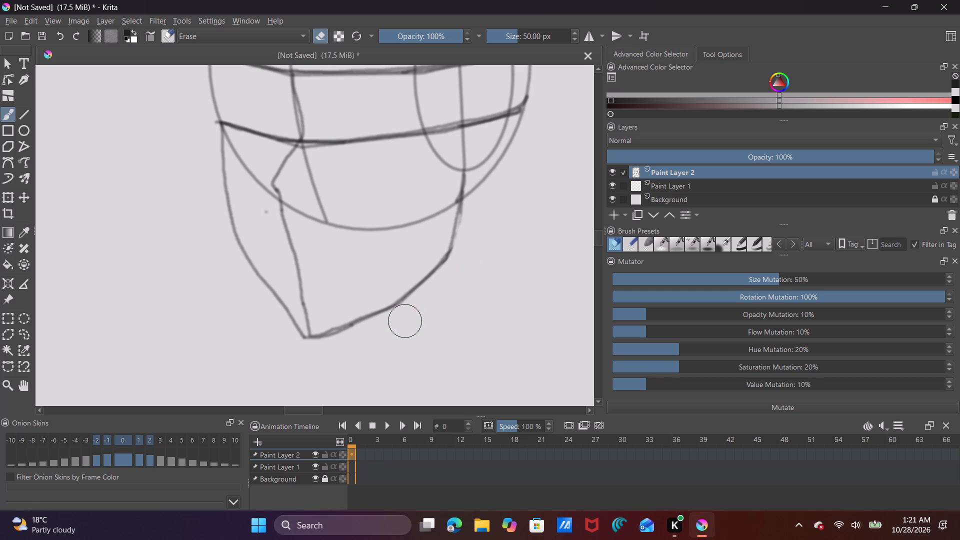
# Erase the stray outer edge of the lower jaw line, working from mid-jaw down to beside the chin.
pyautogui.click(403, 320)
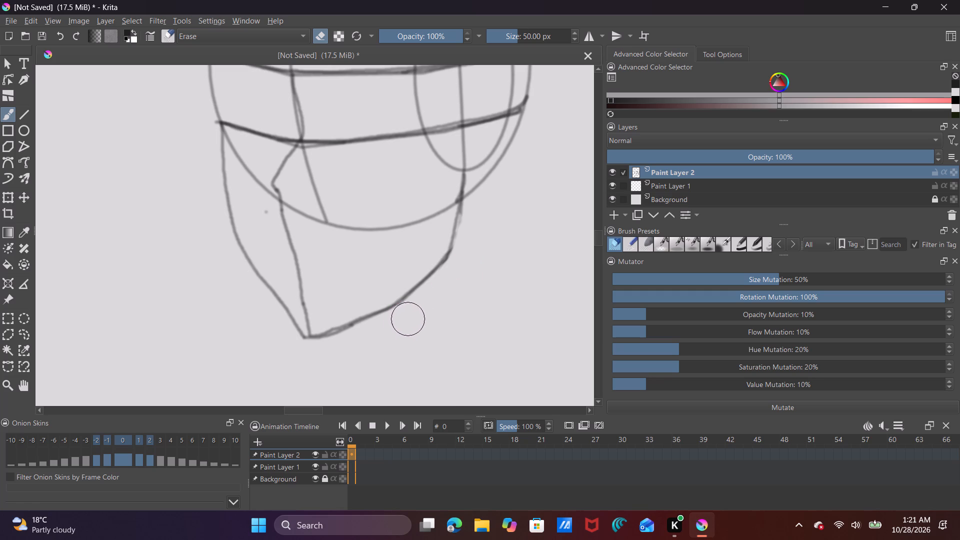
pyautogui.click(414, 314)
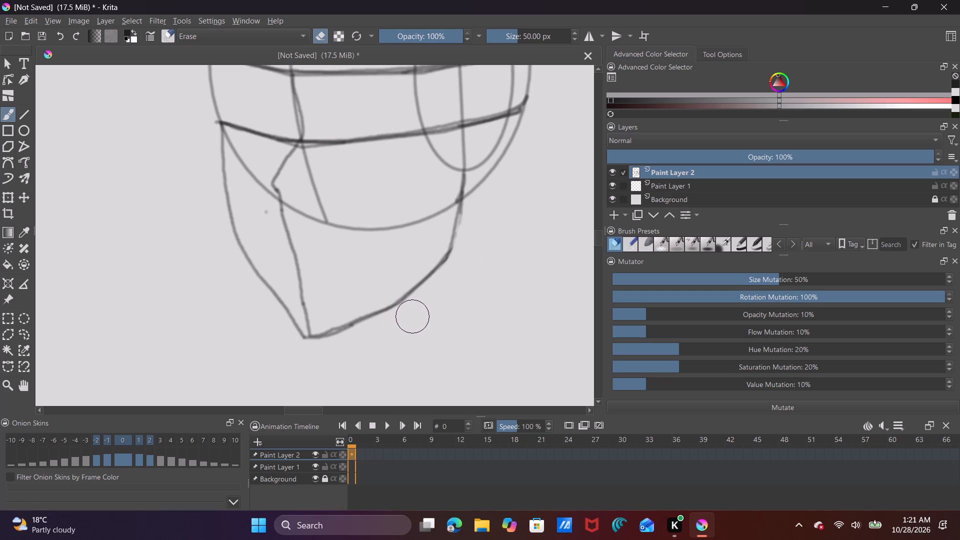
pyautogui.click(412, 316)
pyautogui.click(411, 315)
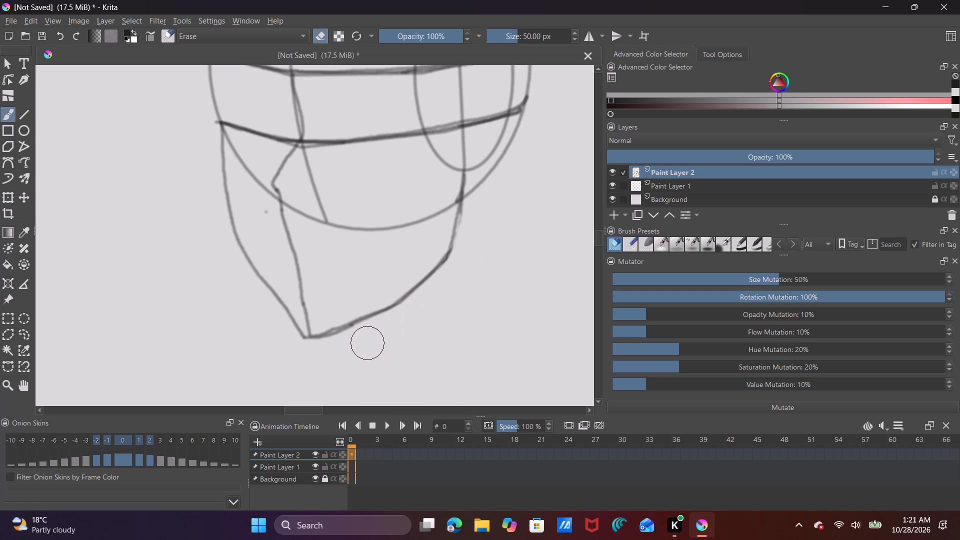
pyautogui.click(362, 341)
pyautogui.click(357, 340)
pyautogui.click(348, 343)
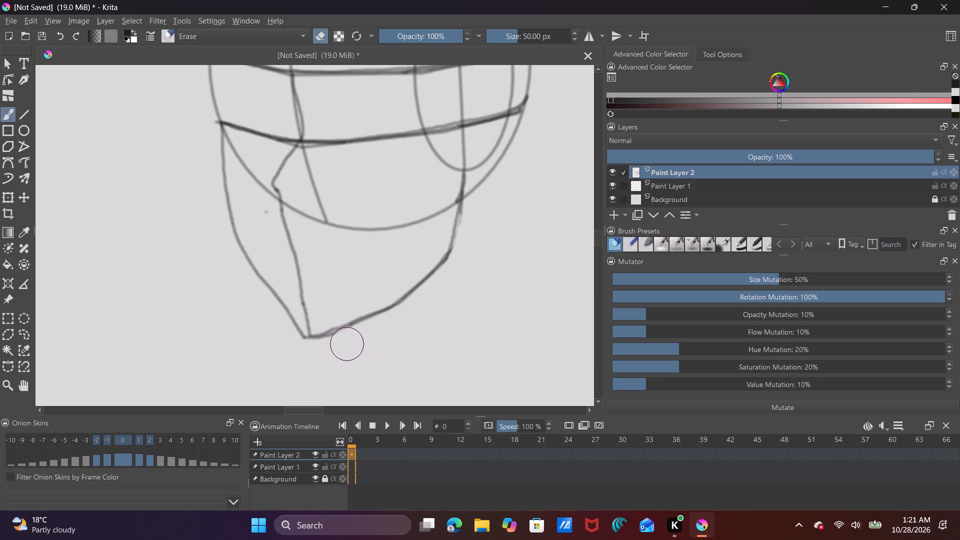
pyautogui.click(336, 347)
pyautogui.click(330, 351)
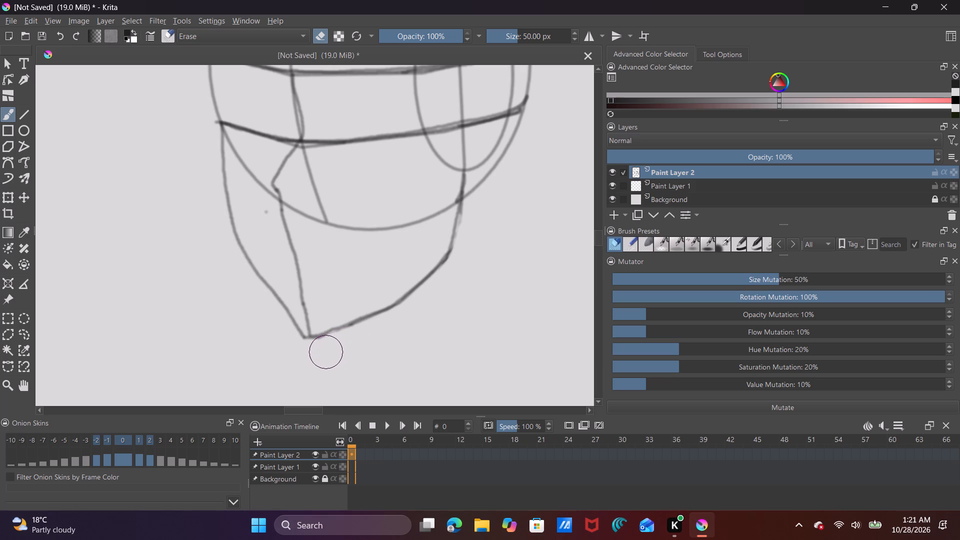
pyautogui.click(325, 351)
# Browse the brush presets and choose the blue pencil preset with 10 px size and 60% opacity.
pyautogui.click(6, 113)
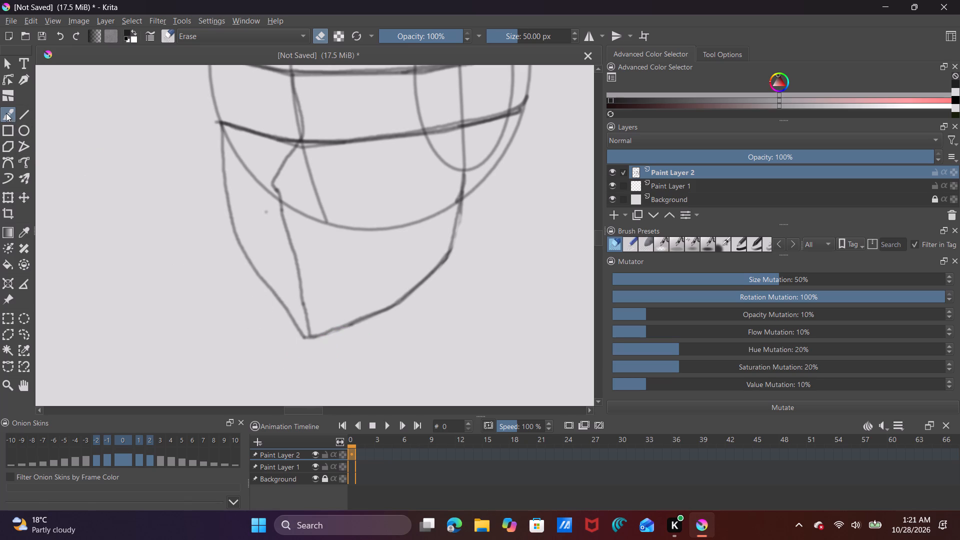
pyautogui.click(6, 113)
pyautogui.click(162, 37)
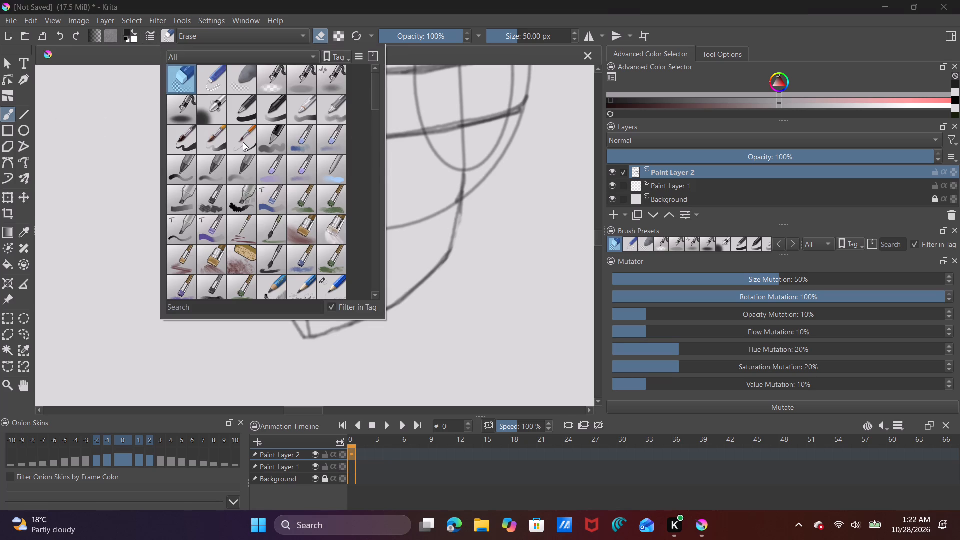
pyautogui.scroll(-3, 243, 142)
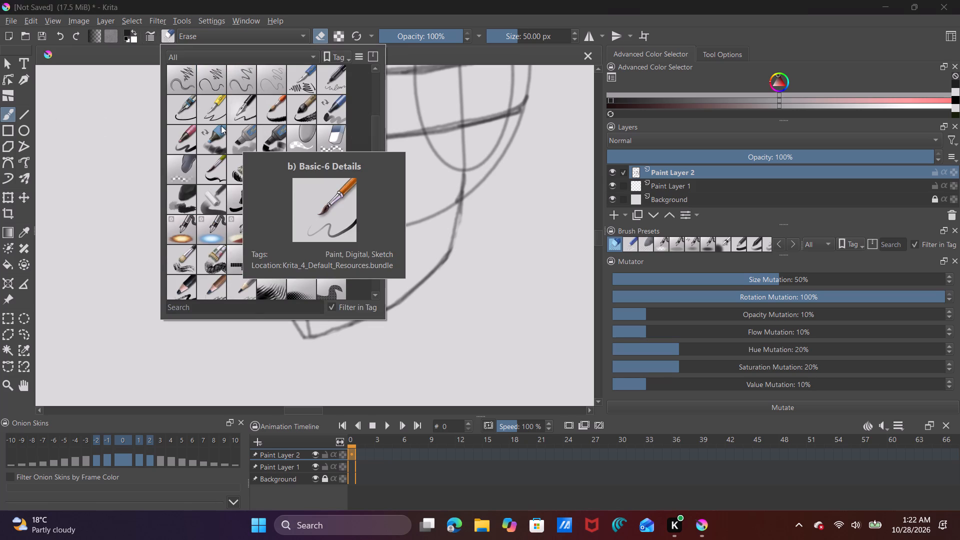
pyautogui.scroll(2, 224, 124)
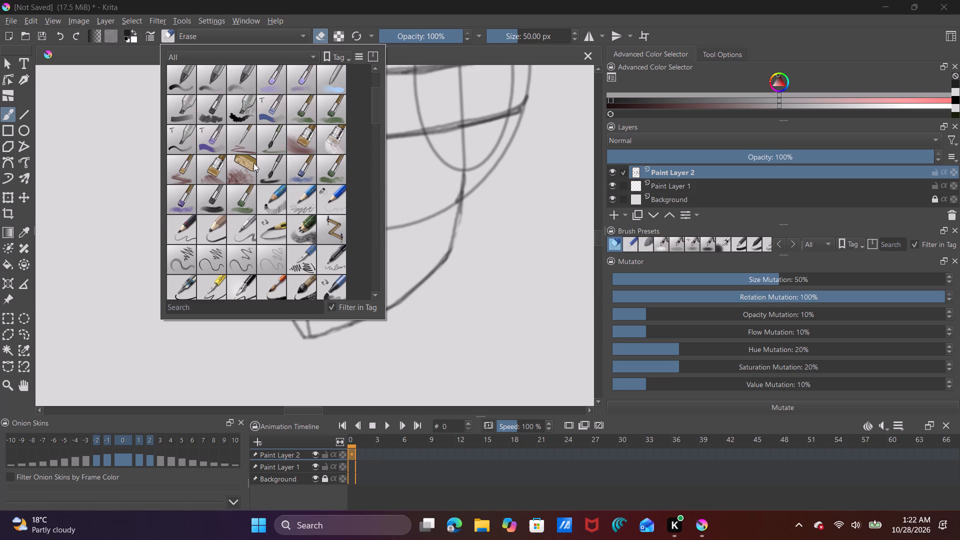
pyautogui.scroll(-2, 253, 163)
pyautogui.scroll(4, 254, 162)
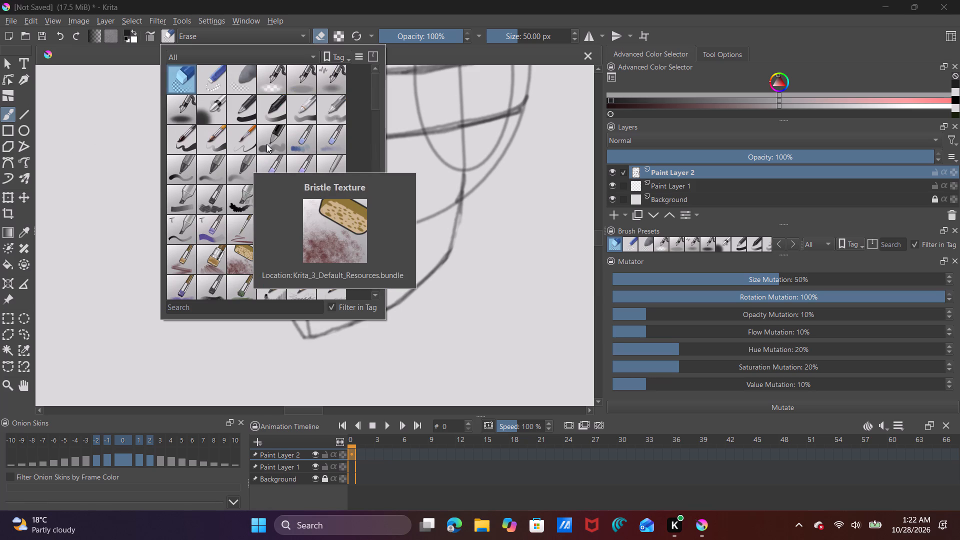
pyautogui.scroll(2, 266, 144)
pyautogui.scroll(-2, 266, 143)
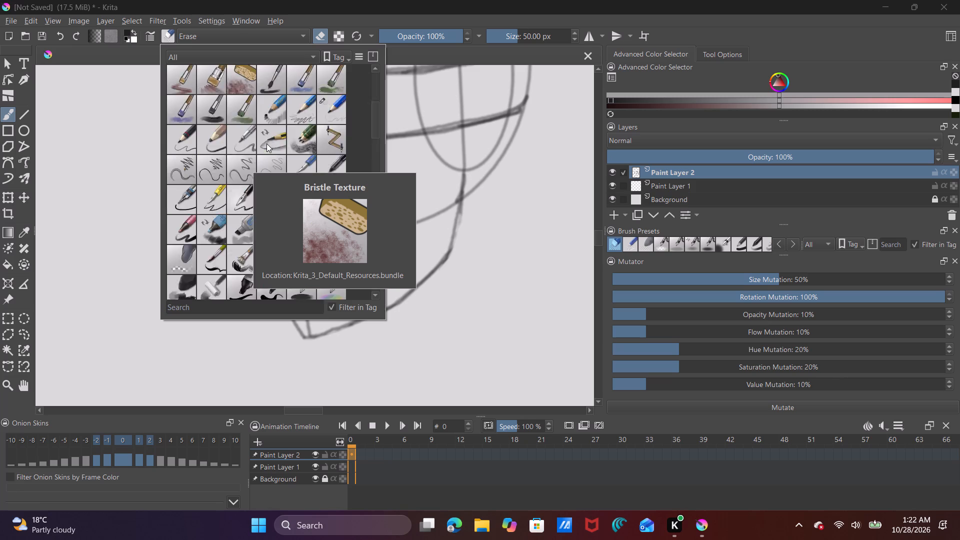
pyautogui.scroll(-1, 266, 143)
pyautogui.scroll(1, 244, 134)
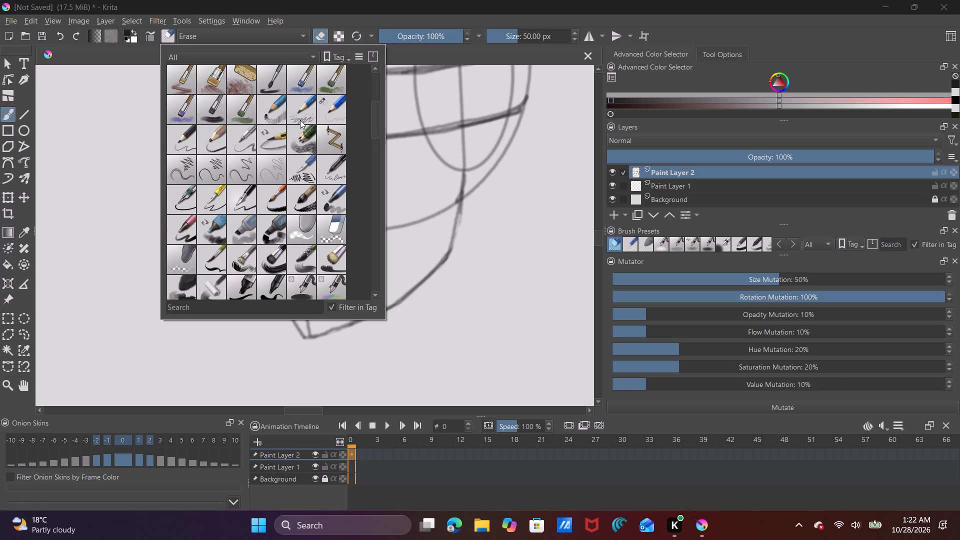
pyautogui.click(329, 111)
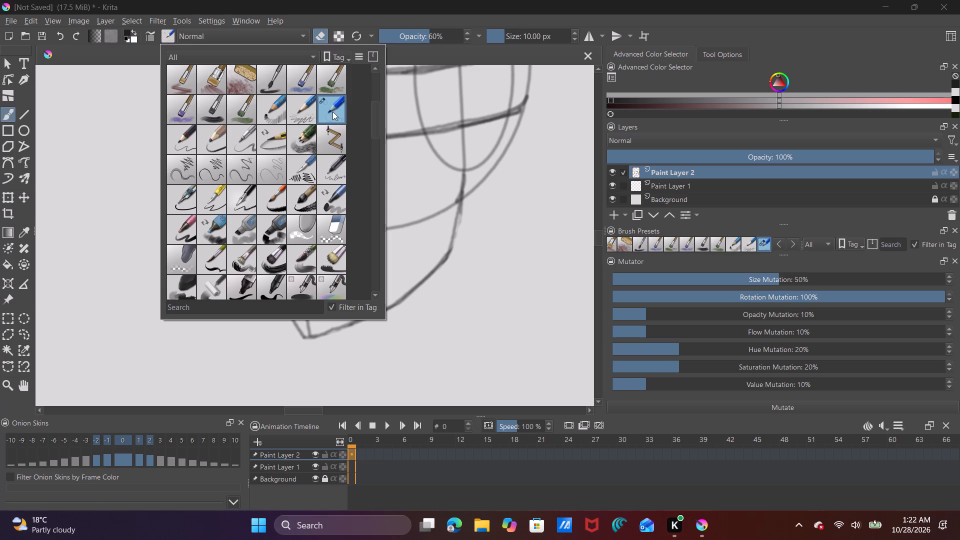
pyautogui.click(515, 282)
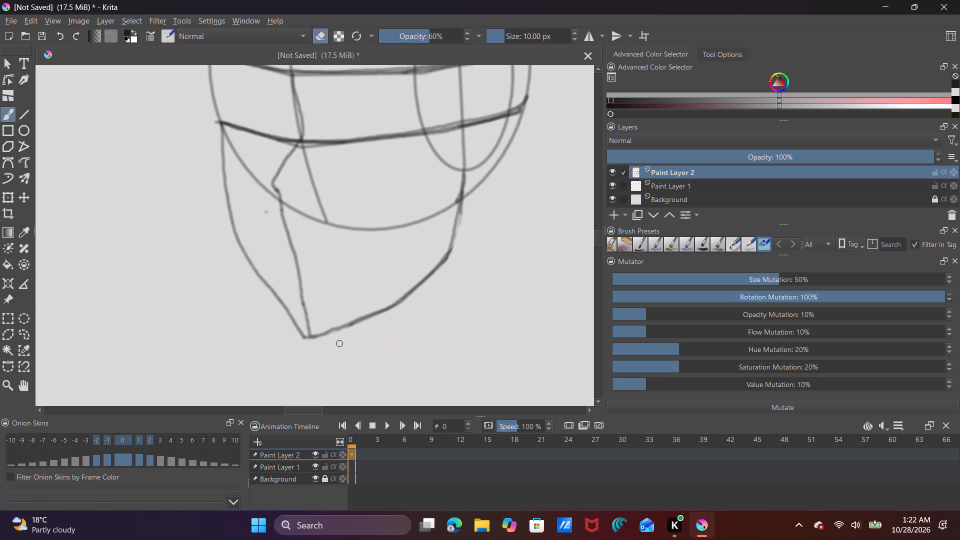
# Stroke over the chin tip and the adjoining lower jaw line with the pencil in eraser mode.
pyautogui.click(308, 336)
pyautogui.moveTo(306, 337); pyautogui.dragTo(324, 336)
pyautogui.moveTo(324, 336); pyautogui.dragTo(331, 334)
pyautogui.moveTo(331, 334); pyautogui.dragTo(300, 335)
# Pick the darkest shade as the brush colour and redraw the jaw line from the chin tip along the lower jaw.
pyautogui.click(609, 99)
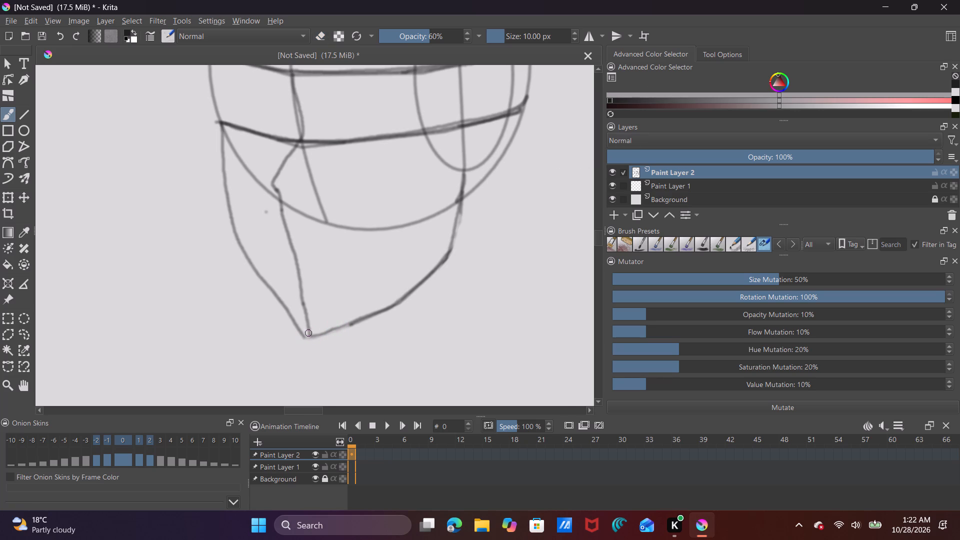
pyautogui.moveTo(303, 335); pyautogui.dragTo(308, 336)
pyautogui.moveTo(308, 336); pyautogui.dragTo(344, 328)
pyautogui.moveTo(344, 328); pyautogui.dragTo(352, 322)
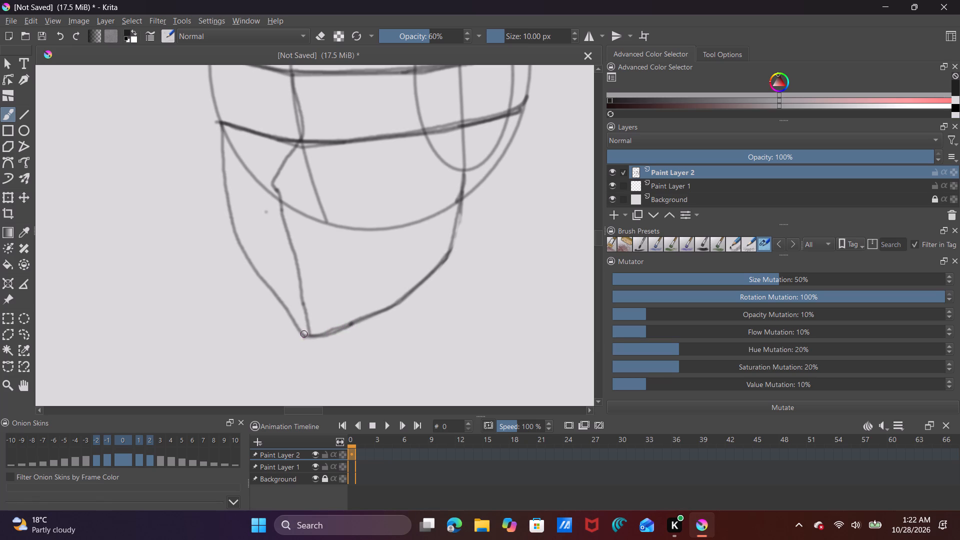
# Round and darken the chin tip, continuing the stroke along the lower jaw line towards the jaw corner.
pyautogui.moveTo(300, 330); pyautogui.dragTo(305, 333)
pyautogui.hotkey('ctrl', 'z')
pyautogui.moveTo(300, 332); pyautogui.dragTo(300, 331)
pyautogui.moveTo(300, 331); pyautogui.dragTo(324, 335)
pyautogui.moveTo(324, 335); pyautogui.dragTo(332, 332)
pyautogui.moveTo(333, 333); pyautogui.dragTo(372, 315)
pyautogui.moveTo(372, 315); pyautogui.dragTo(407, 295)
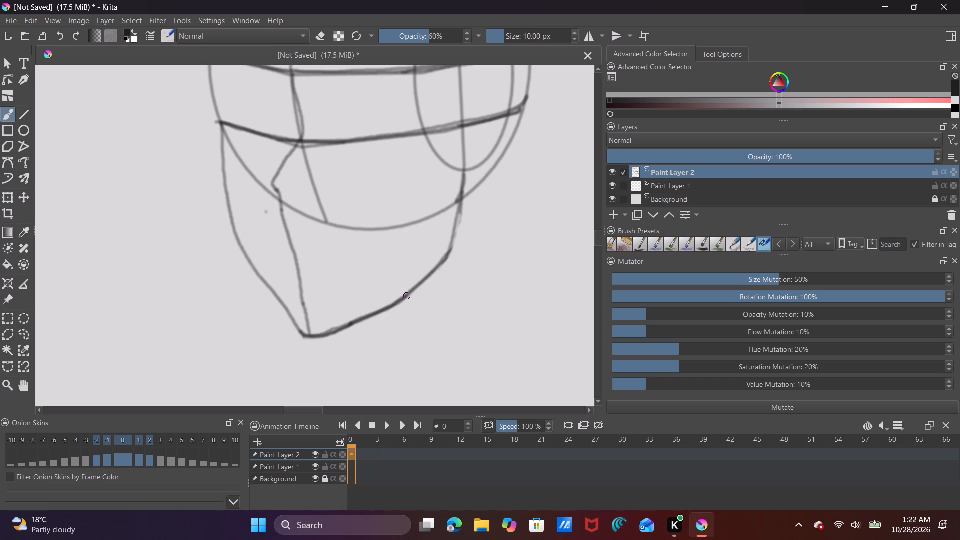
pyautogui.moveTo(407, 295); pyautogui.dragTo(413, 289)
# Darken the side jaw line from the bottom of the head circle down around the rounded jaw corner.
pyautogui.moveTo(460, 208); pyautogui.dragTo(456, 235)
pyautogui.moveTo(456, 235); pyautogui.dragTo(443, 264)
pyautogui.moveTo(443, 264); pyautogui.dragTo(442, 266)
pyautogui.scroll(-4, 528, 175)
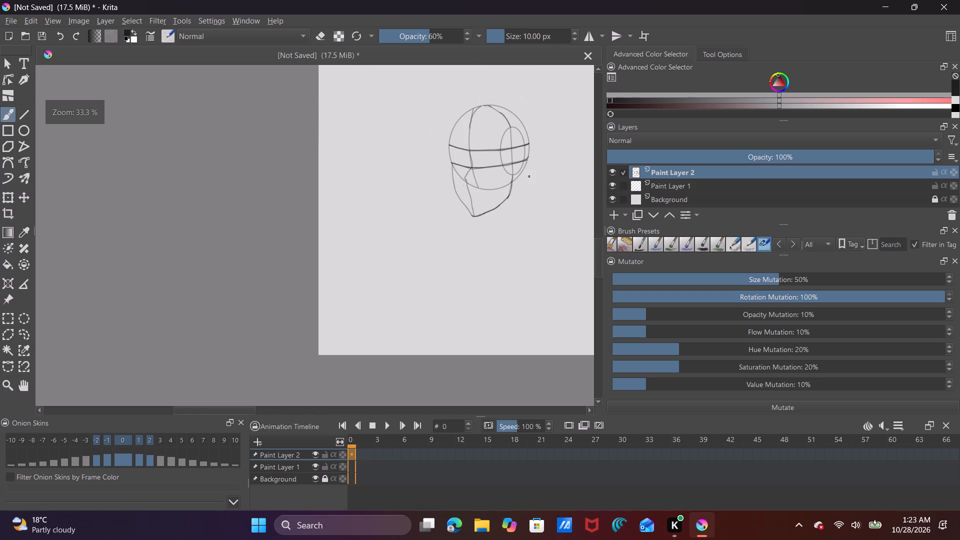
# Examine the head sketch's chin, jaw and lower face lines up close and as a whole.
pyautogui.scroll(1, 529, 176)
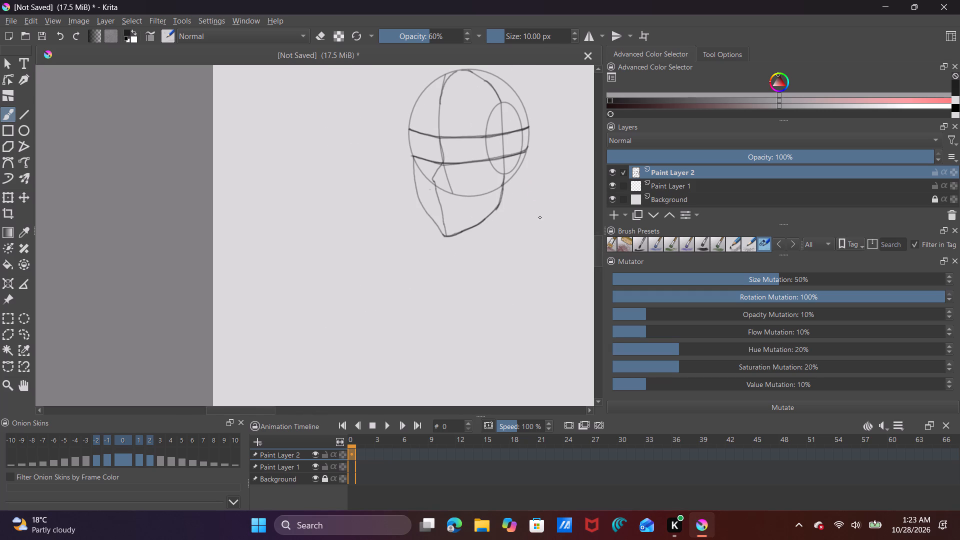
pyautogui.press('space')
pyautogui.press('space')
pyautogui.press('space')
pyautogui.press('space')
pyautogui.press('space')
pyautogui.press('space')
pyautogui.press('space')
pyautogui.press('space')
pyautogui.press('space')
pyautogui.press('space')
pyautogui.press('space')
pyautogui.press('space')
pyautogui.press('space')
pyautogui.press('space')
pyautogui.press('space')
pyautogui.moveTo(483, 313); pyautogui.dragTo(381, 332)
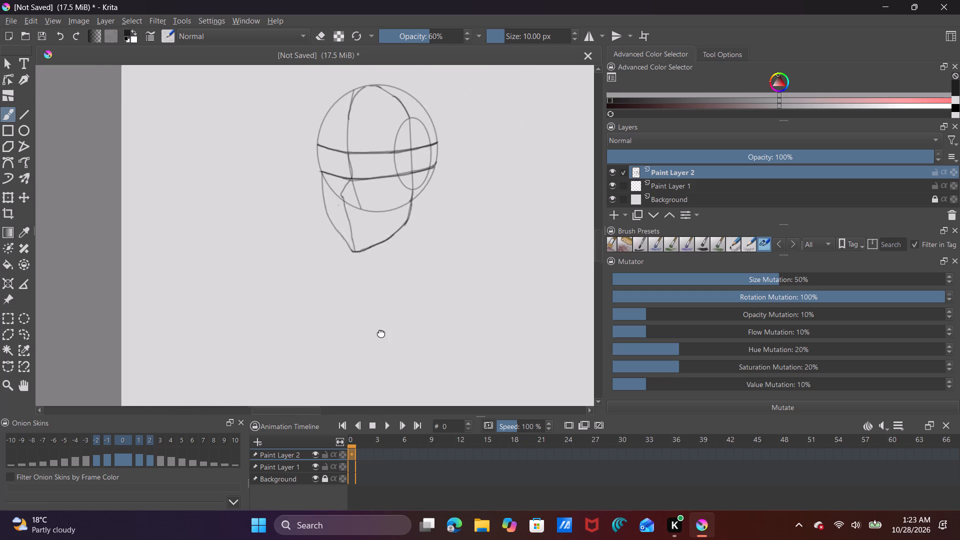
pyautogui.moveTo(381, 332); pyautogui.dragTo(374, 335)
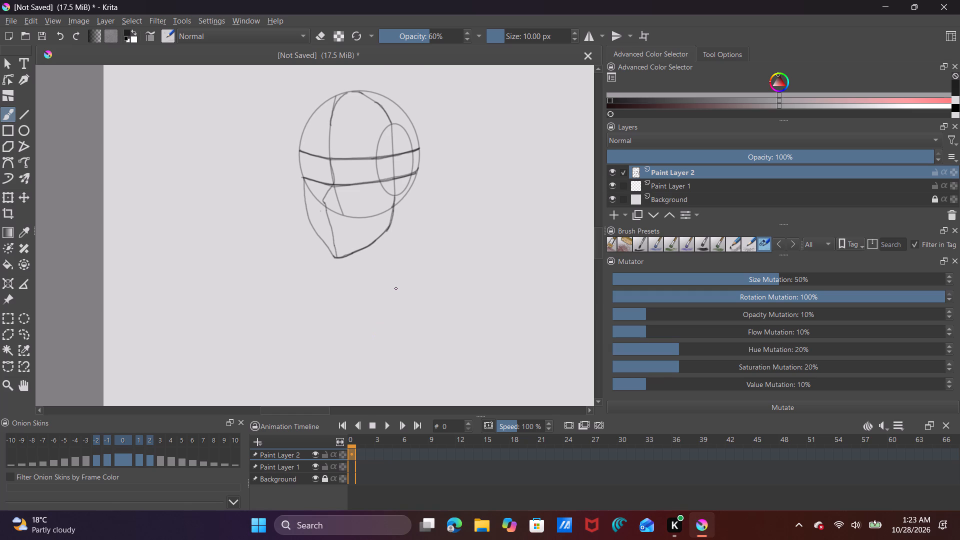
pyautogui.scroll(4, 396, 288)
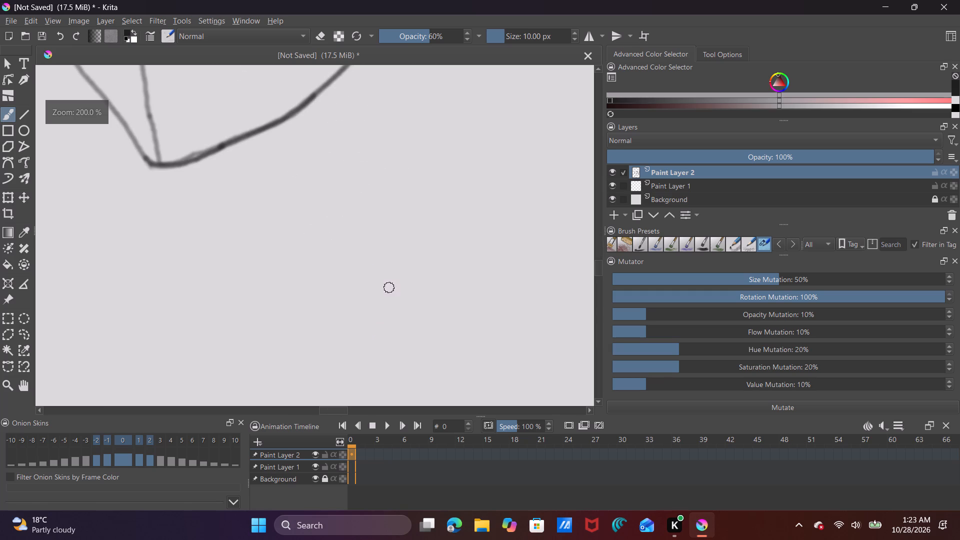
pyautogui.press('space')
pyautogui.press('space')
pyautogui.press('space')
pyautogui.press('space')
pyautogui.press('space')
pyautogui.press('space')
pyautogui.press('space')
pyautogui.press('space')
pyautogui.press('space')
pyautogui.press('space')
pyautogui.press('space')
pyautogui.press('space')
pyautogui.press('space')
pyautogui.press('space')
pyautogui.press('space')
pyautogui.press('space')
pyautogui.press('space')
pyautogui.press('space')
pyautogui.press('space')
pyautogui.press('space')
pyautogui.moveTo(352, 263); pyautogui.dragTo(518, 521)
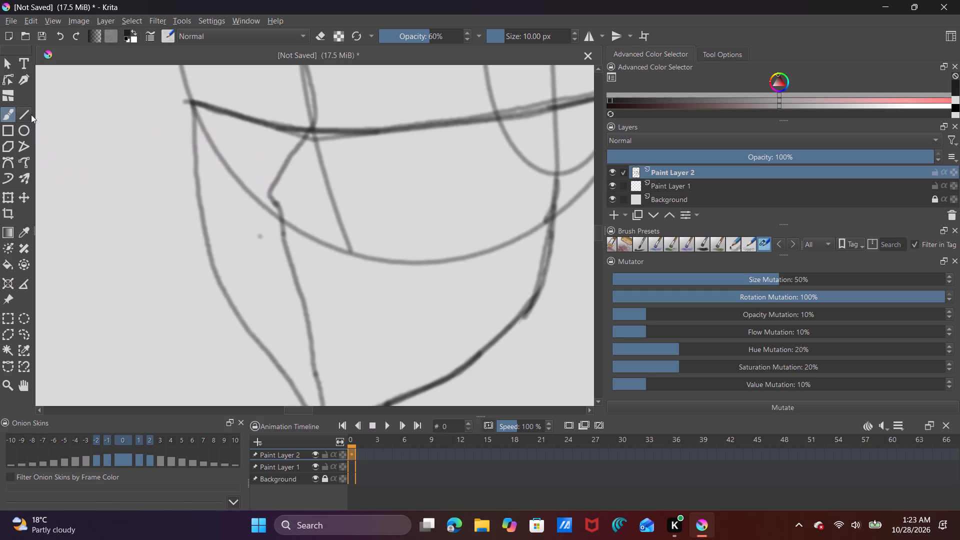
pyautogui.press('space')
pyautogui.press('space')
pyautogui.press('space')
pyautogui.press('space')
pyautogui.press('space')
pyautogui.press('space')
pyautogui.press('space')
pyautogui.press('space')
pyautogui.press('space')
pyautogui.press('space')
pyautogui.press('space')
pyautogui.press('space')
pyautogui.press('space')
pyautogui.press('space')
pyautogui.press('space')
pyautogui.scroll(-6, 246, 254)
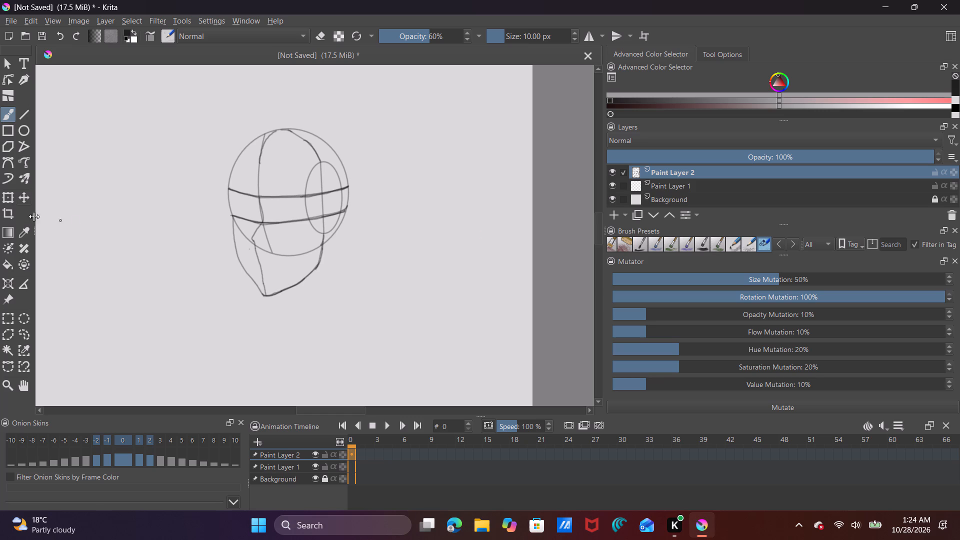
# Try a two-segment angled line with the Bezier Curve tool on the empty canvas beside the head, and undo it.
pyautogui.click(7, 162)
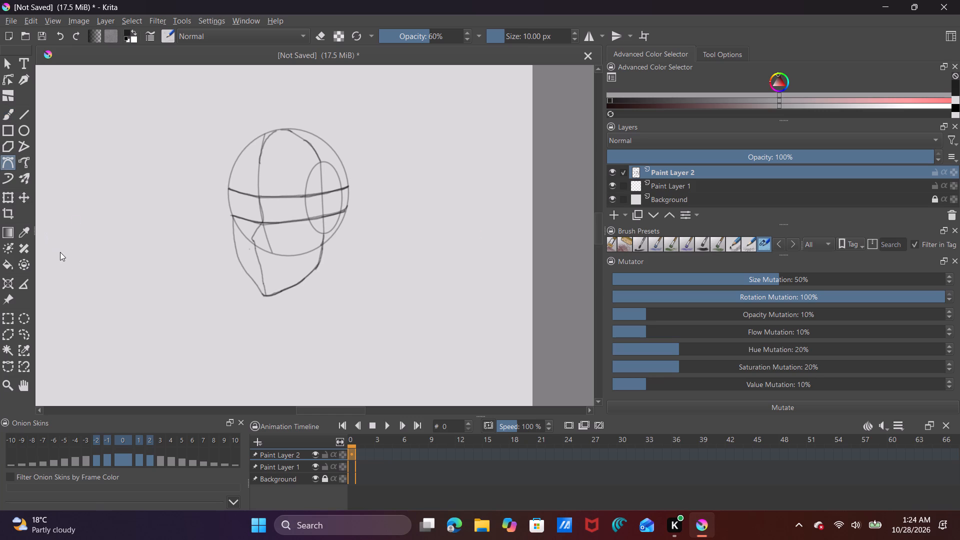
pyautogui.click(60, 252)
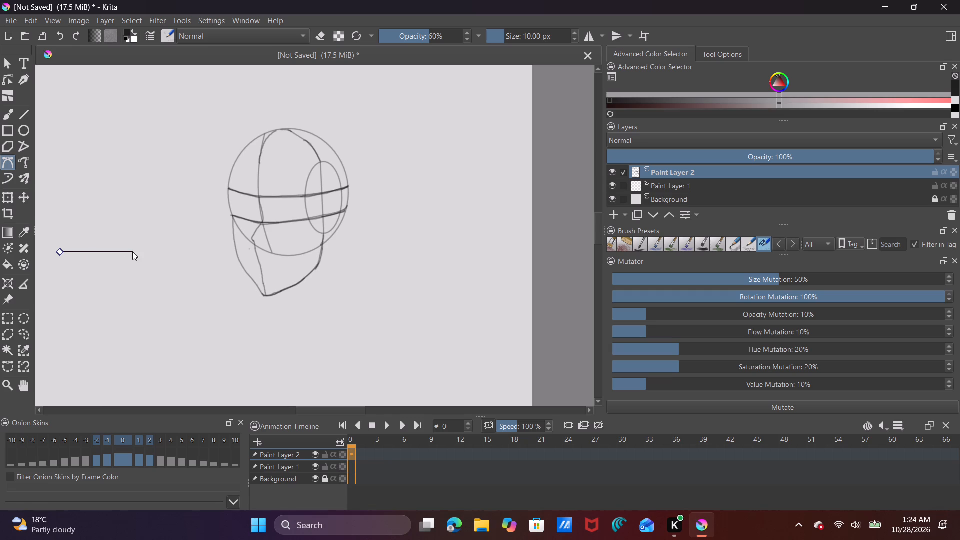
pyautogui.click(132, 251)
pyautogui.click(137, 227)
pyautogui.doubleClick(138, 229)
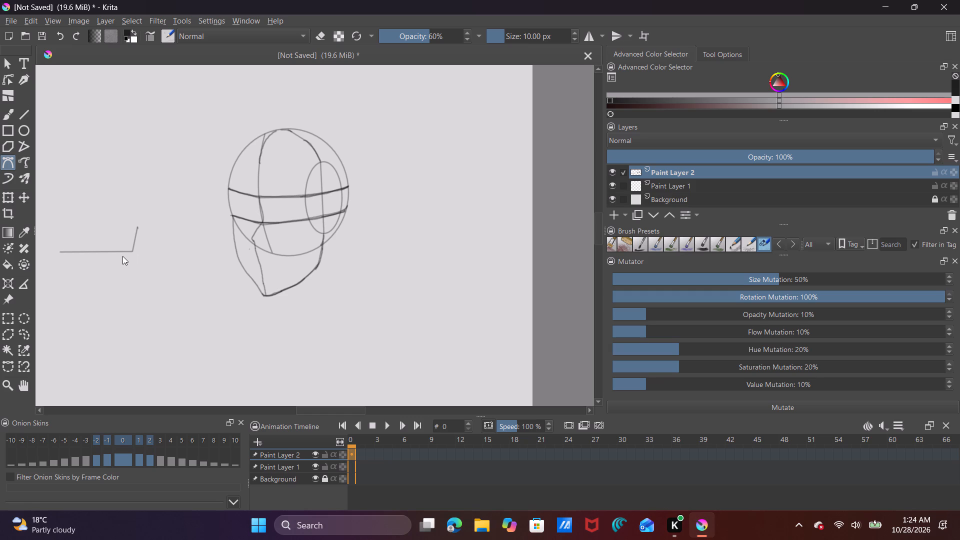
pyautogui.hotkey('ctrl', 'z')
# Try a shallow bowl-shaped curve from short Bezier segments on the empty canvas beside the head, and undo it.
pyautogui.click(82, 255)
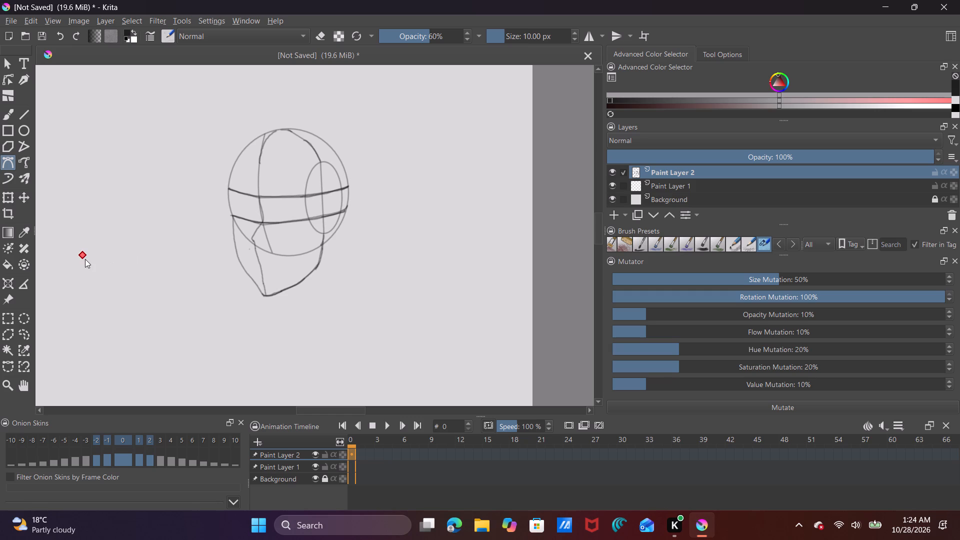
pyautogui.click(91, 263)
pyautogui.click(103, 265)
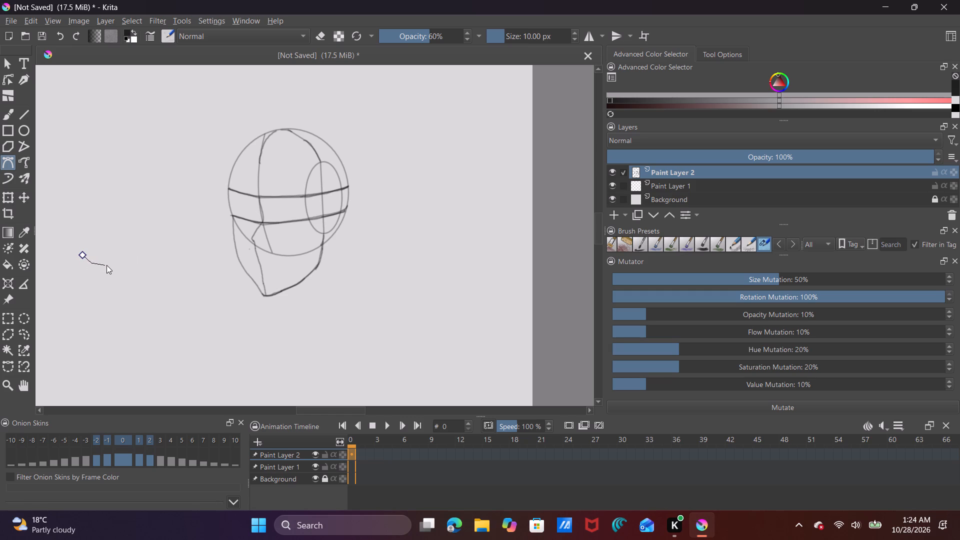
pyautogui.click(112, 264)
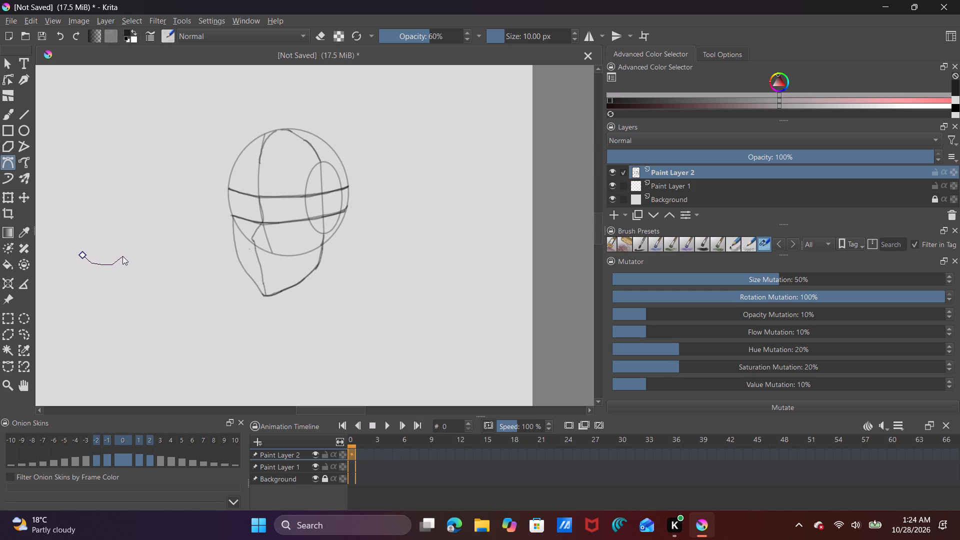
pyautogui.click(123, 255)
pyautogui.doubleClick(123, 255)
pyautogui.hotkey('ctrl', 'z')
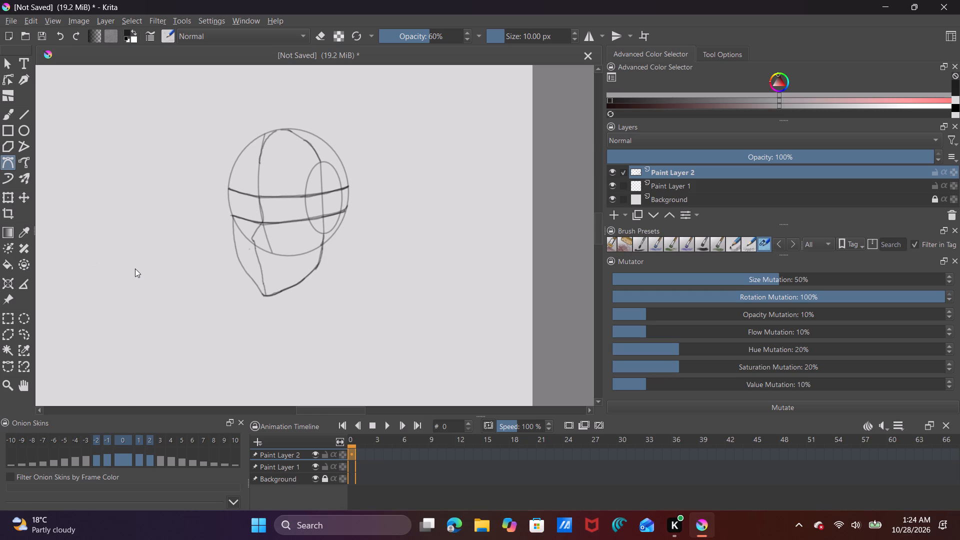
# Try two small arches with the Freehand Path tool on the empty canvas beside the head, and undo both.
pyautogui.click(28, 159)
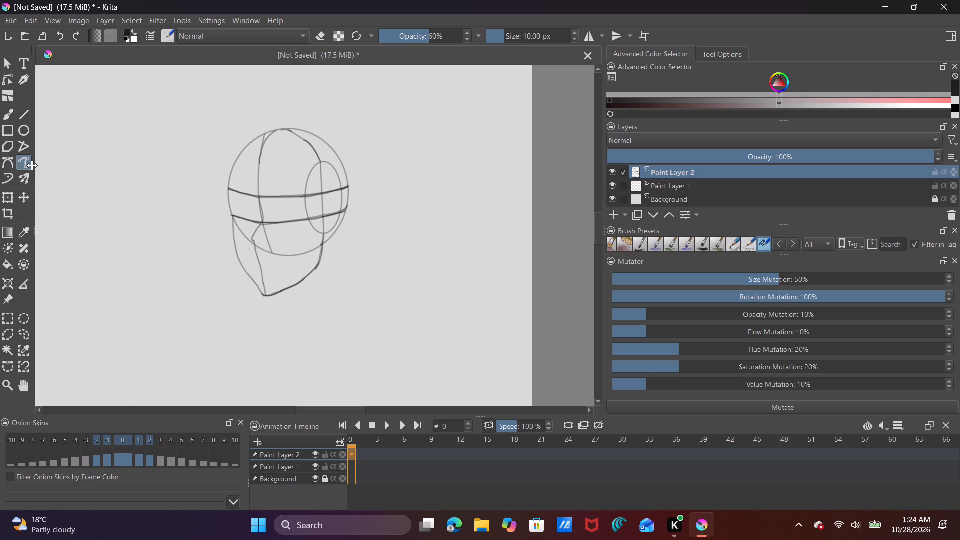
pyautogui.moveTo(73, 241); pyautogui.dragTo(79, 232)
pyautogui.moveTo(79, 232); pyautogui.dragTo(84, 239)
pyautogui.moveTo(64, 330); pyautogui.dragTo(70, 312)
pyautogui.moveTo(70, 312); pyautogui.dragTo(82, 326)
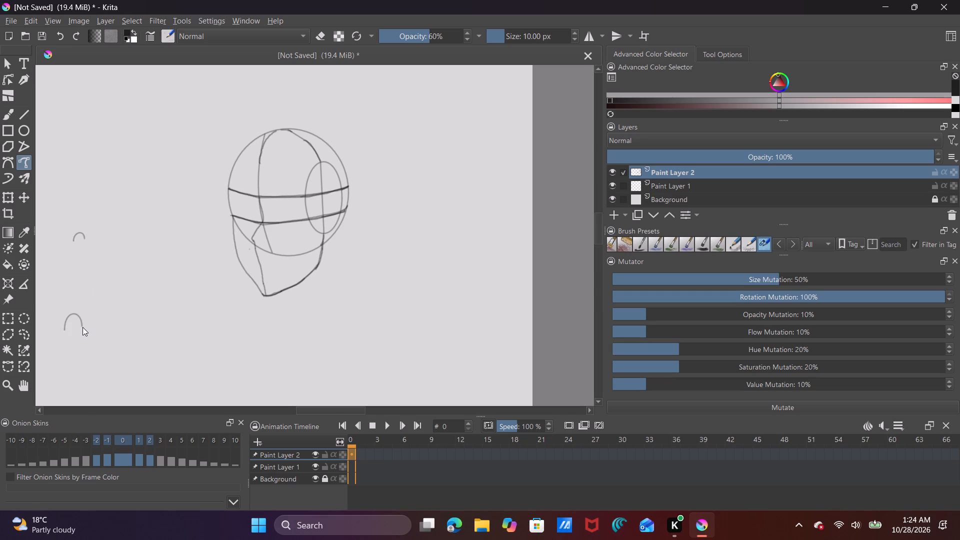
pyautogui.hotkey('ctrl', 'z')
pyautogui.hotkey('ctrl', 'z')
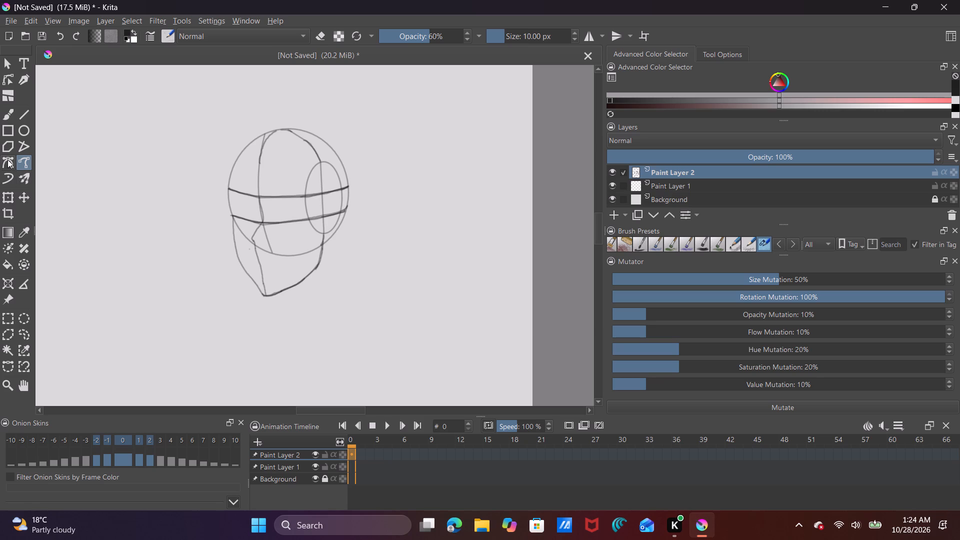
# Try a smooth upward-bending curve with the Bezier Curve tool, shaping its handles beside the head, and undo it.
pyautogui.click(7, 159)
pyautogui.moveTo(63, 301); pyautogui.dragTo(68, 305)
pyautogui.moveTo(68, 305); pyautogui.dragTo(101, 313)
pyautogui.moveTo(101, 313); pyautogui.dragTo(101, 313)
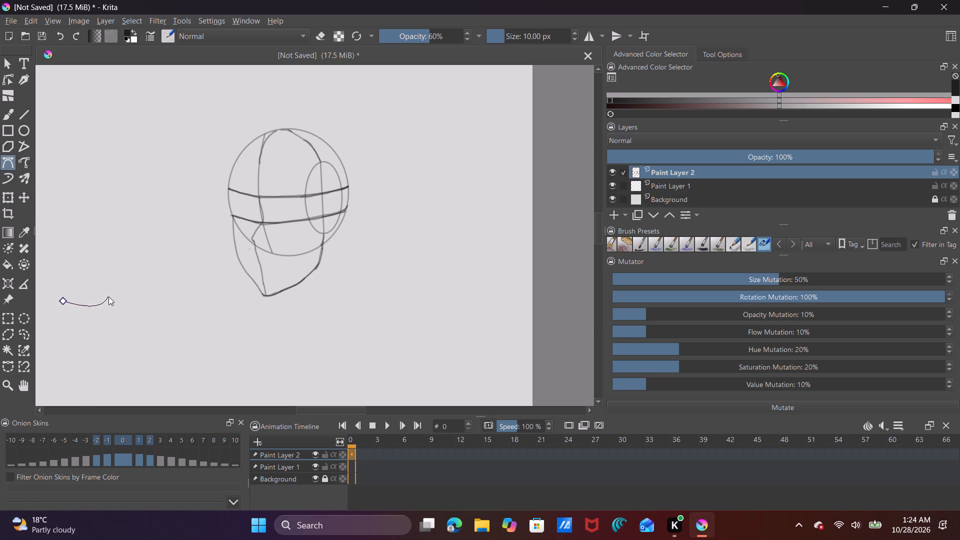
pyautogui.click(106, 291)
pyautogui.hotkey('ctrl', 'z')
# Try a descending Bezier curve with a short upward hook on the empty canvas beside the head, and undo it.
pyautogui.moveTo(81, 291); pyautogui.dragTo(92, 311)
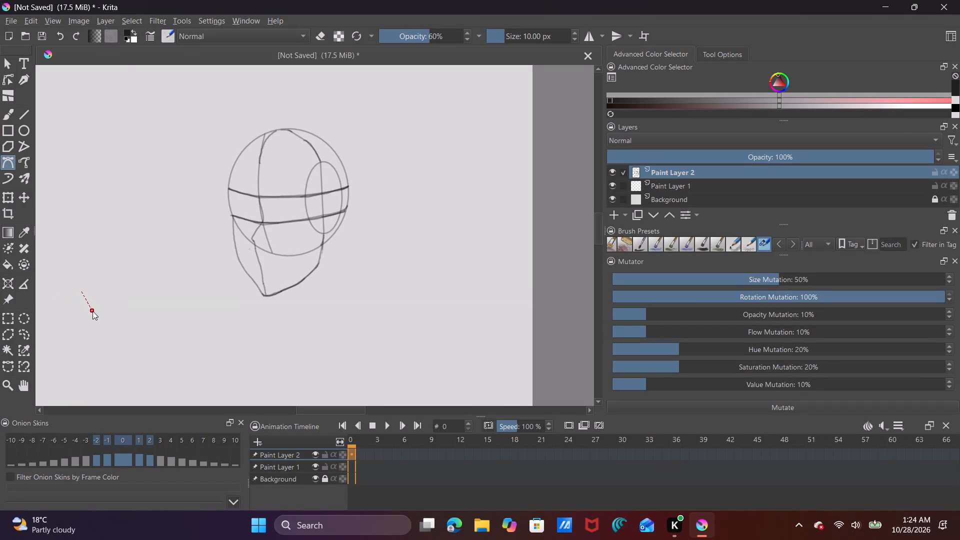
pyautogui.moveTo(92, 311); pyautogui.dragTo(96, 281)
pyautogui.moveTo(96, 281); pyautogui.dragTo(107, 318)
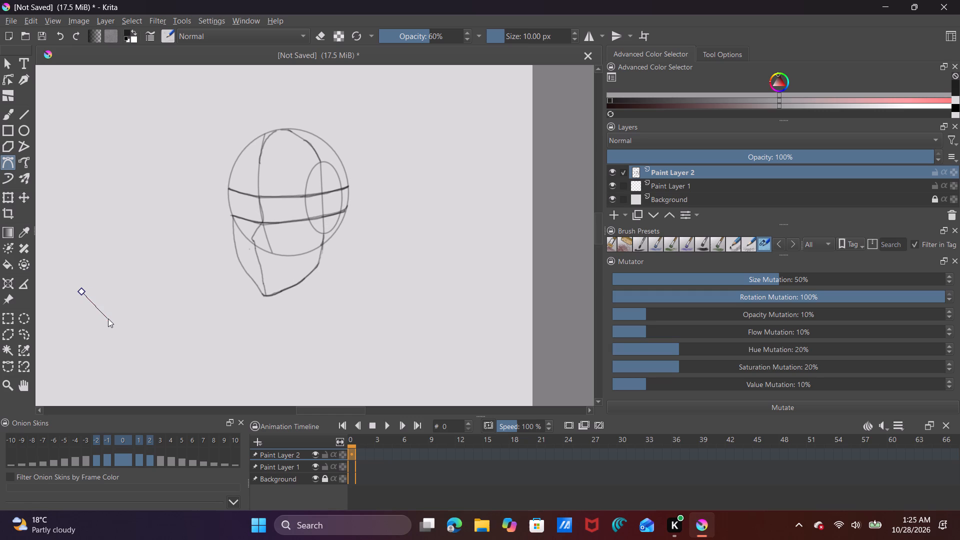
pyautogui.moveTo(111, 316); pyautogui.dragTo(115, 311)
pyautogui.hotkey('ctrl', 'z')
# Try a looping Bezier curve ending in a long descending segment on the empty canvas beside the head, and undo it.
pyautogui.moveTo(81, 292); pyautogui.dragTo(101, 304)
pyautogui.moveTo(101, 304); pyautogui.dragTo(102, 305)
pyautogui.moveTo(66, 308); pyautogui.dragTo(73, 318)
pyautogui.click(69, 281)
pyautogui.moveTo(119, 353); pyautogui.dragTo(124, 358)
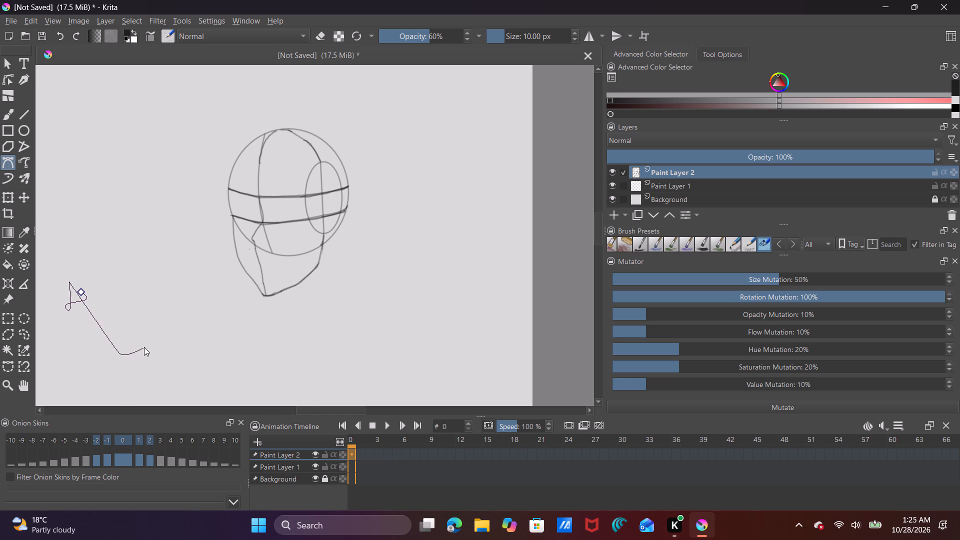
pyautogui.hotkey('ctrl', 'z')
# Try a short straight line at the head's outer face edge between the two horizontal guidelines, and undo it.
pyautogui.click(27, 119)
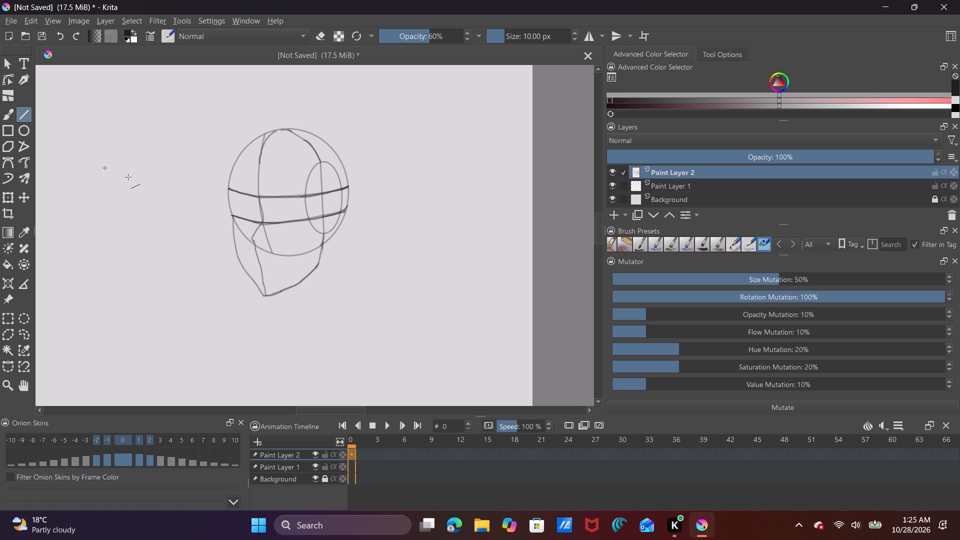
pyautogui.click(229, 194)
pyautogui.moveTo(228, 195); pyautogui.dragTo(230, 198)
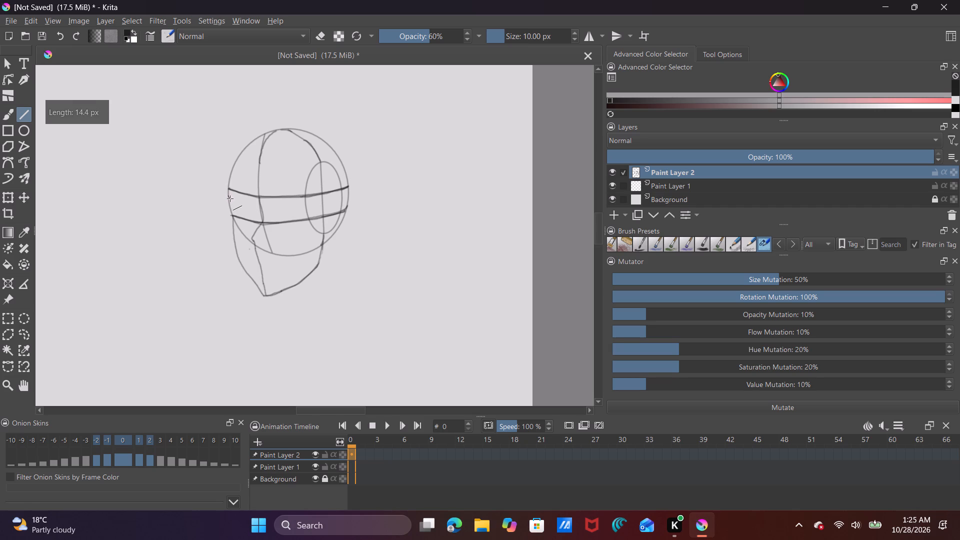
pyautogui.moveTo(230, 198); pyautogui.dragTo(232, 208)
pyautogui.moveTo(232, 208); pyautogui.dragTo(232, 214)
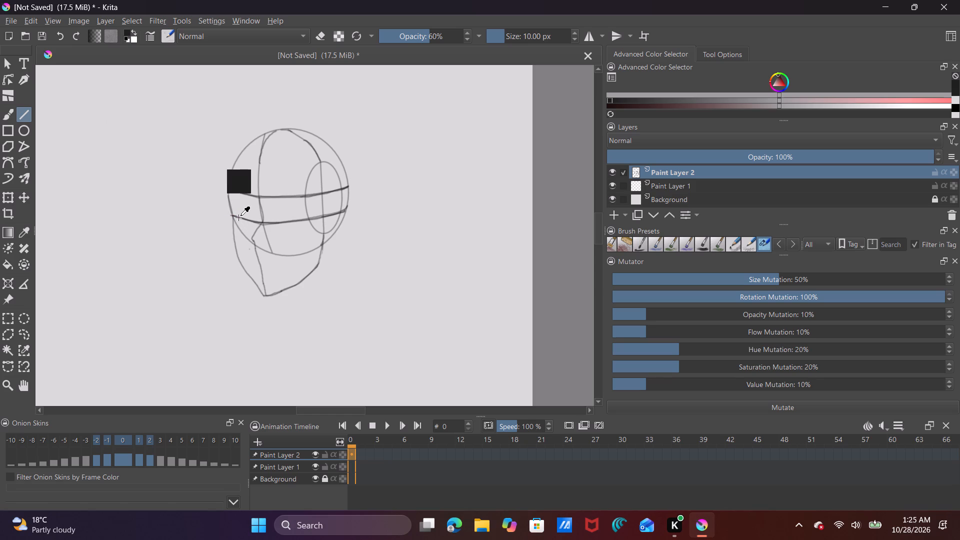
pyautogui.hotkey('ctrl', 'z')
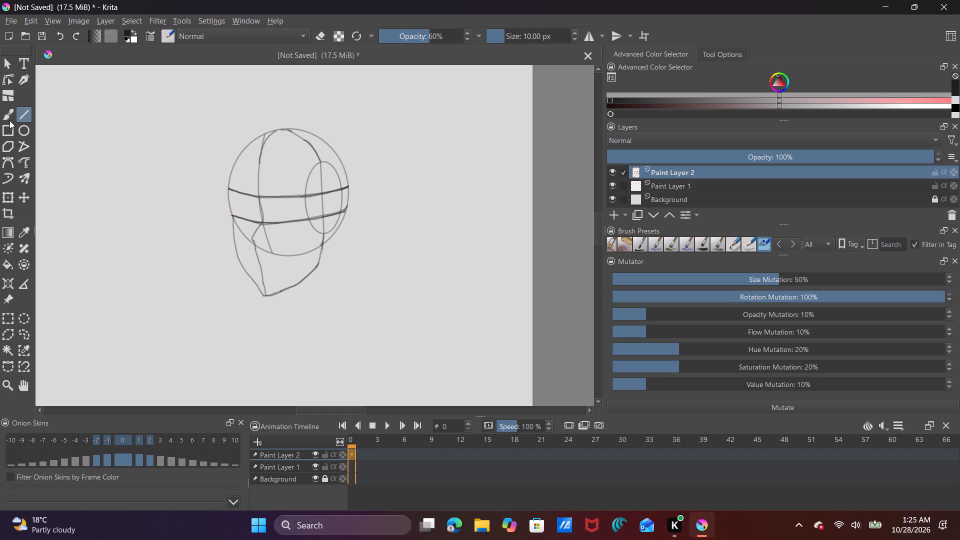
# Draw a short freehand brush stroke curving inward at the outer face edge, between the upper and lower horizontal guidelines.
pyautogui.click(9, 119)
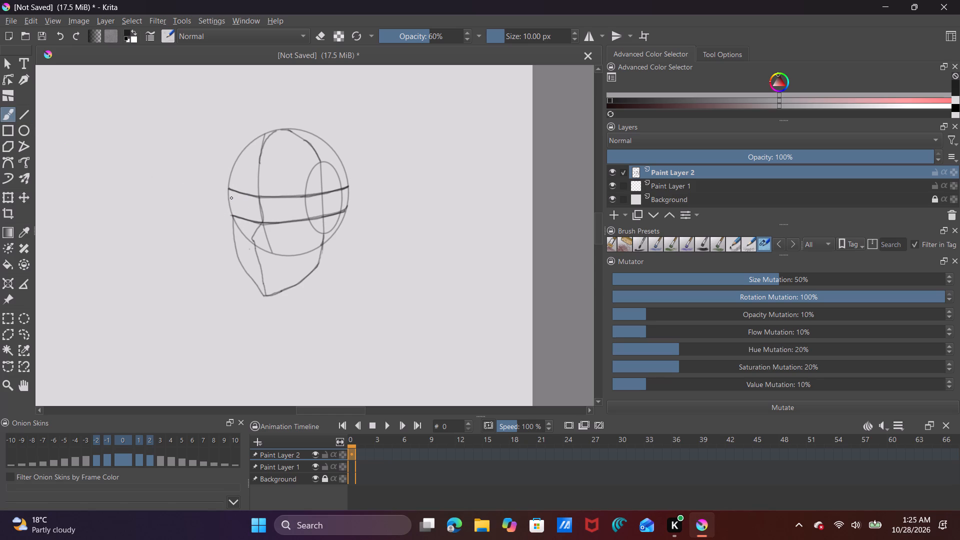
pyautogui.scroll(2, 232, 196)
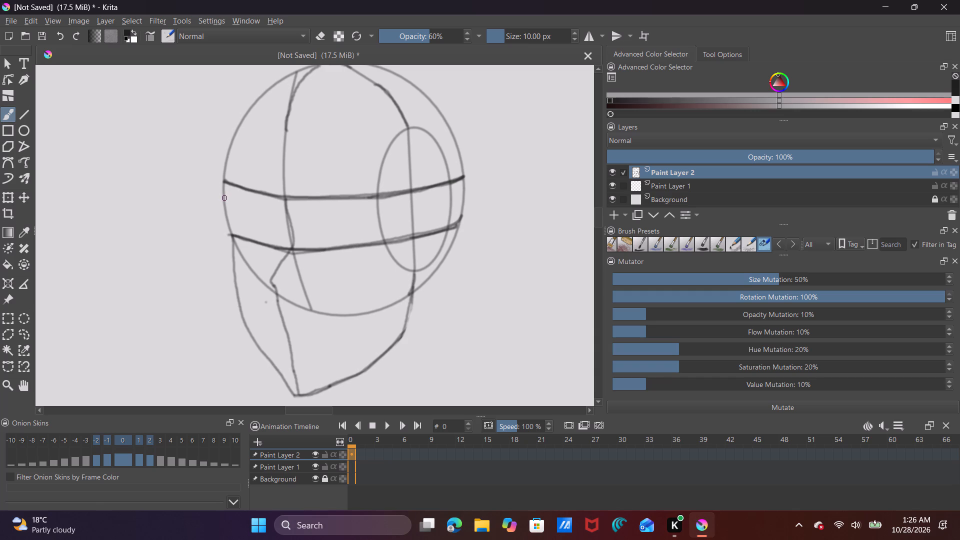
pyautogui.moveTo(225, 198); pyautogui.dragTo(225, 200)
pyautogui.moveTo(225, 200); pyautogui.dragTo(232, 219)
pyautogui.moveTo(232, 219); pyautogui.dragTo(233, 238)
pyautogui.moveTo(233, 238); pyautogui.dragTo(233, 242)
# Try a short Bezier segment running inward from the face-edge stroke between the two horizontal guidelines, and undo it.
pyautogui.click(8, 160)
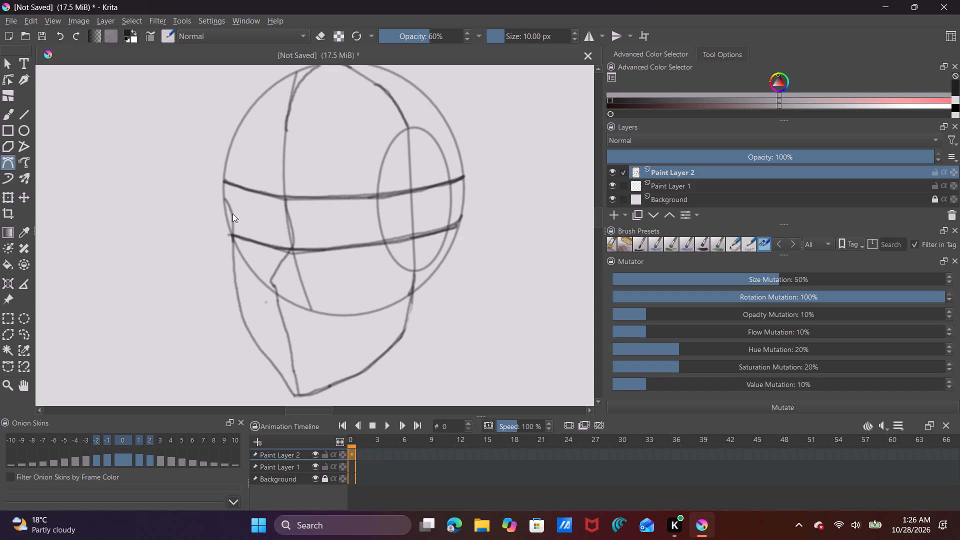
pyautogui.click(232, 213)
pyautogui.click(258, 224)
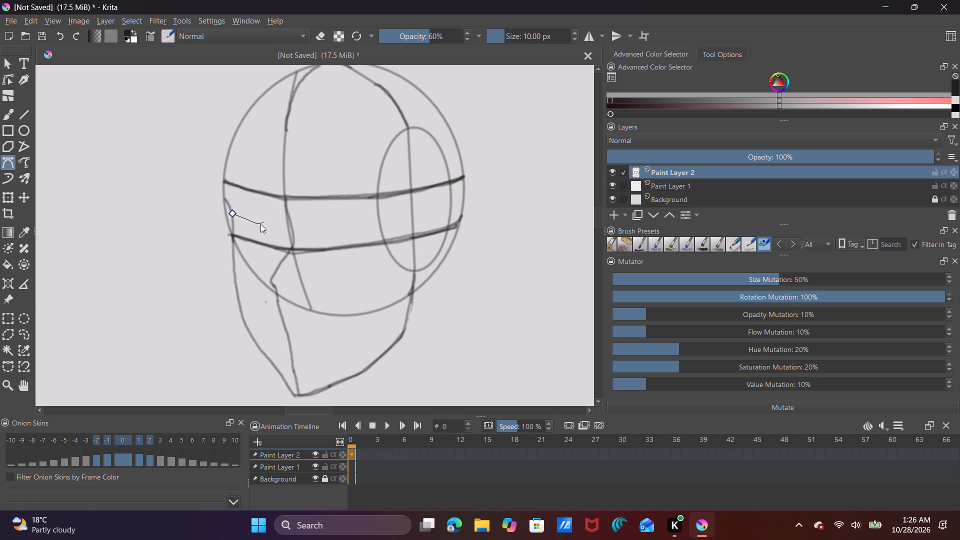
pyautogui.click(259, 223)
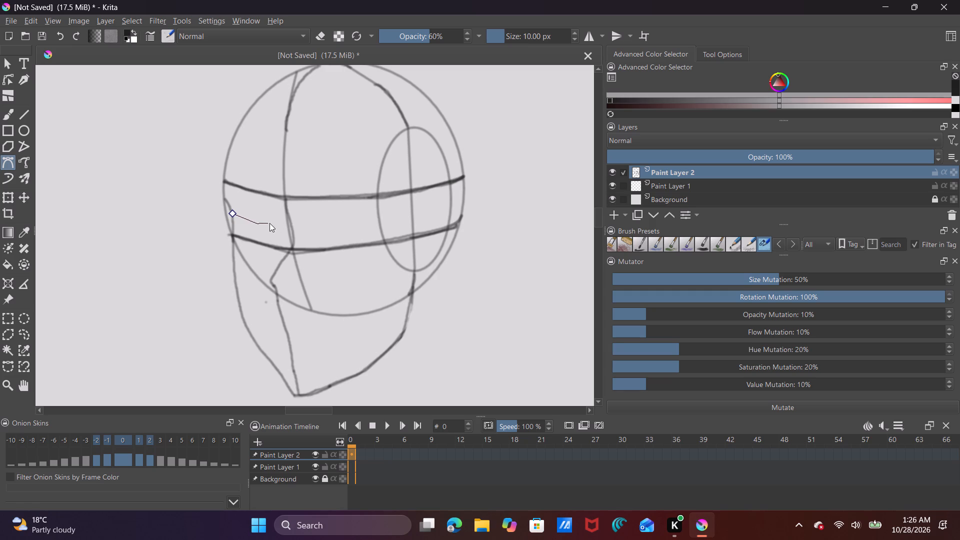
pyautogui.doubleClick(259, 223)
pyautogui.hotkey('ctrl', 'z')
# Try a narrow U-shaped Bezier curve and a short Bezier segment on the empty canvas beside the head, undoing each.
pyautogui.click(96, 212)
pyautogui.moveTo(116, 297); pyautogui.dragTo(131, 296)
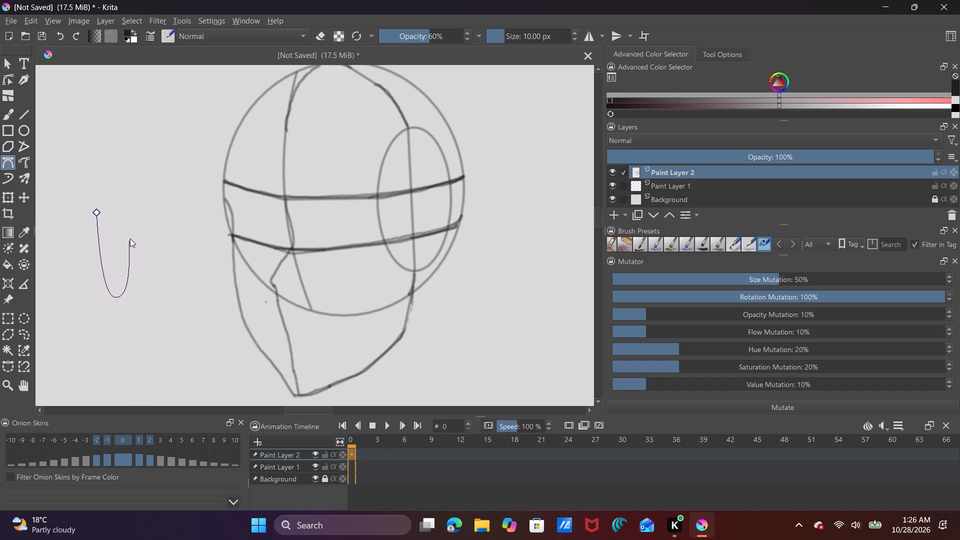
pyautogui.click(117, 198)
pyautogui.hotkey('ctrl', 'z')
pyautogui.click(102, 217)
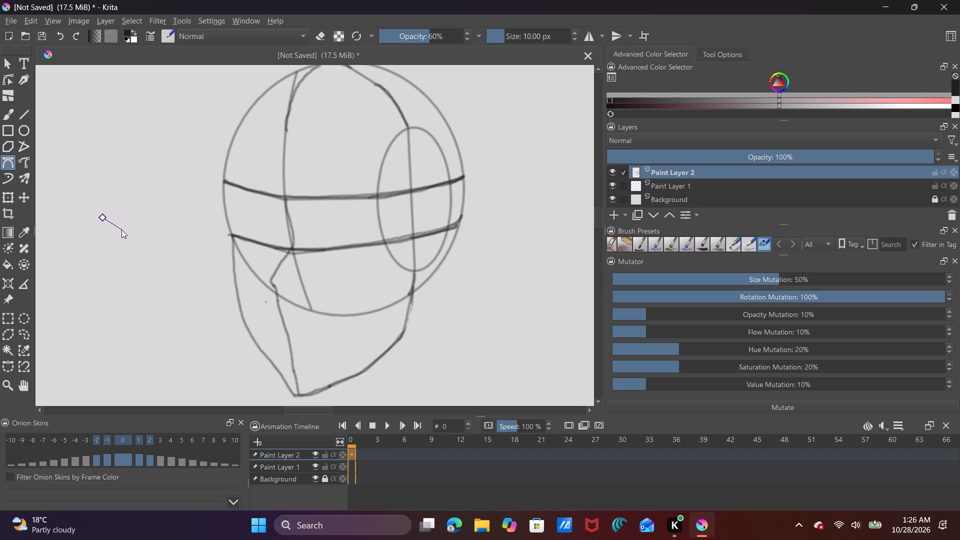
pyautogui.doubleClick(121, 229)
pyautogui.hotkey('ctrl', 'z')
# Draw a freehand brush stroke bending inward along the outer face edge, from just below the upper guideline to the lower one.
pyautogui.doubleClick(10, 114)
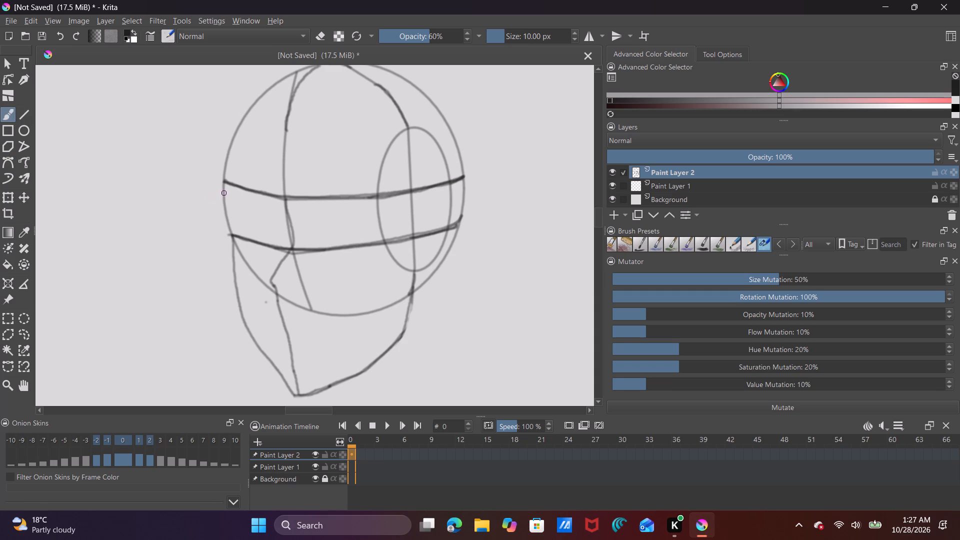
pyautogui.moveTo(224, 195); pyautogui.dragTo(228, 205)
pyautogui.moveTo(228, 205); pyautogui.dragTo(233, 227)
pyautogui.moveTo(233, 227); pyautogui.dragTo(233, 245)
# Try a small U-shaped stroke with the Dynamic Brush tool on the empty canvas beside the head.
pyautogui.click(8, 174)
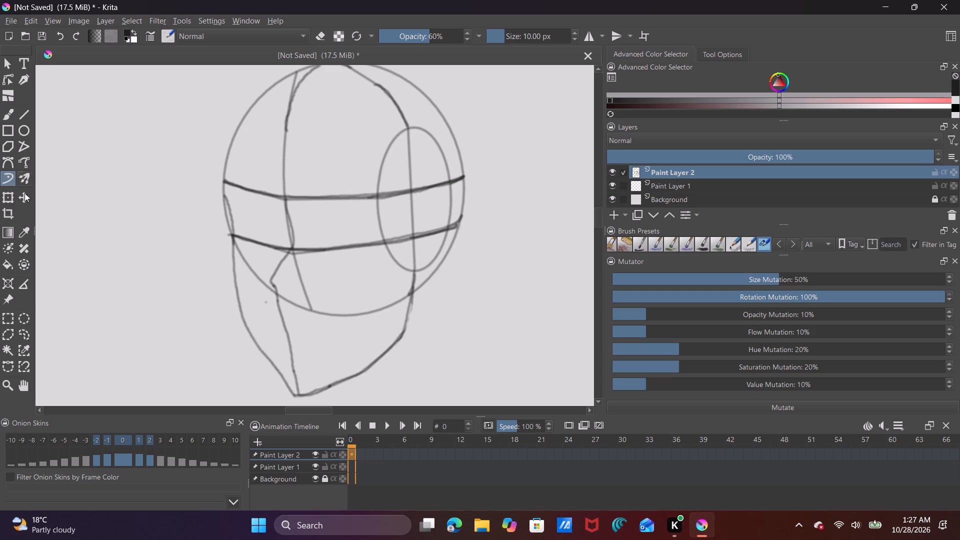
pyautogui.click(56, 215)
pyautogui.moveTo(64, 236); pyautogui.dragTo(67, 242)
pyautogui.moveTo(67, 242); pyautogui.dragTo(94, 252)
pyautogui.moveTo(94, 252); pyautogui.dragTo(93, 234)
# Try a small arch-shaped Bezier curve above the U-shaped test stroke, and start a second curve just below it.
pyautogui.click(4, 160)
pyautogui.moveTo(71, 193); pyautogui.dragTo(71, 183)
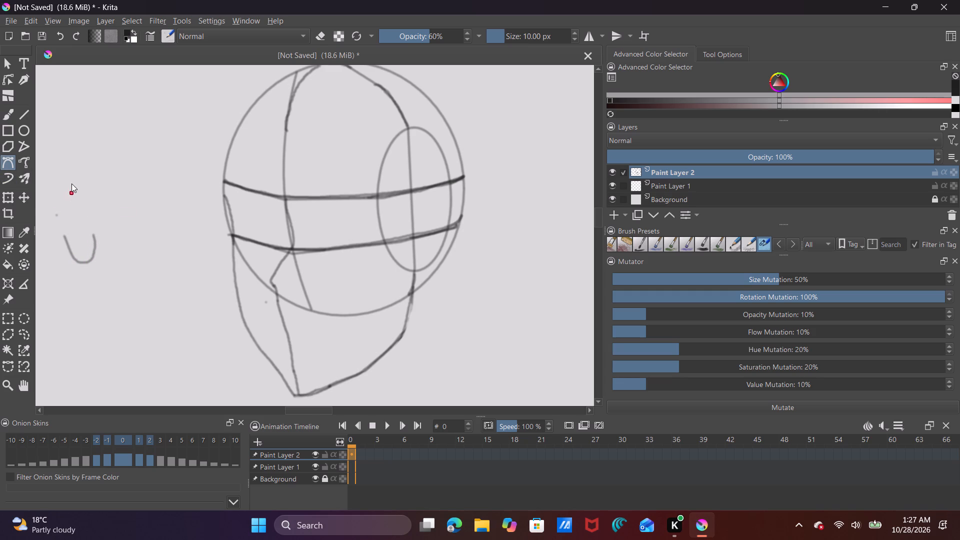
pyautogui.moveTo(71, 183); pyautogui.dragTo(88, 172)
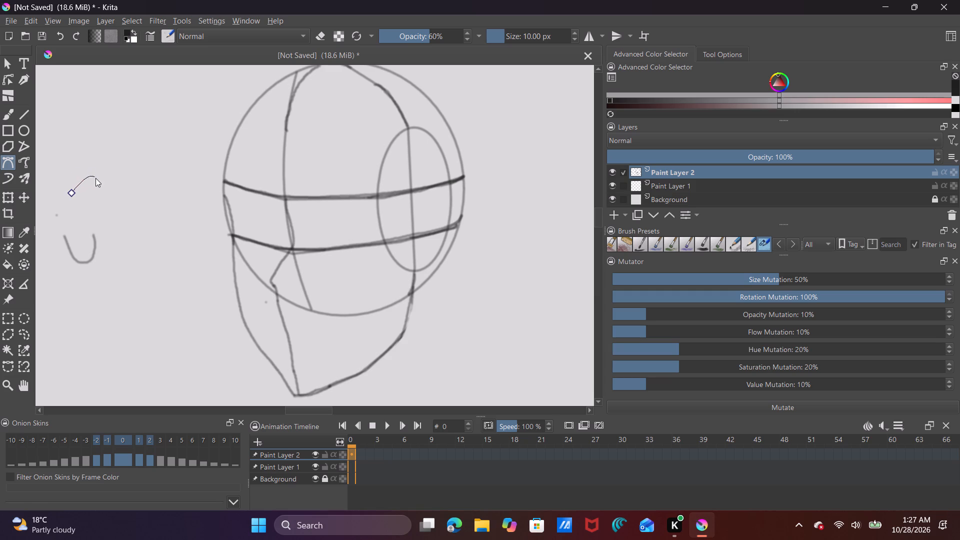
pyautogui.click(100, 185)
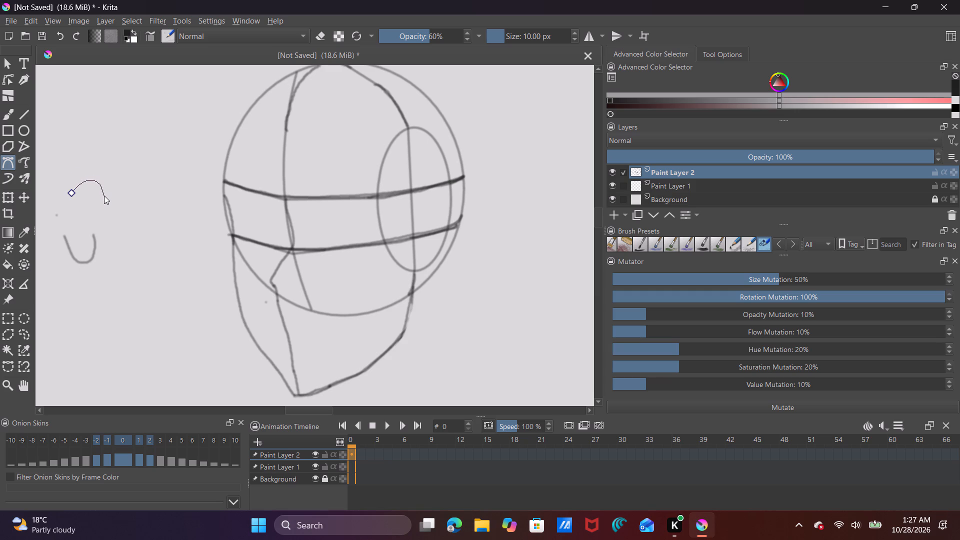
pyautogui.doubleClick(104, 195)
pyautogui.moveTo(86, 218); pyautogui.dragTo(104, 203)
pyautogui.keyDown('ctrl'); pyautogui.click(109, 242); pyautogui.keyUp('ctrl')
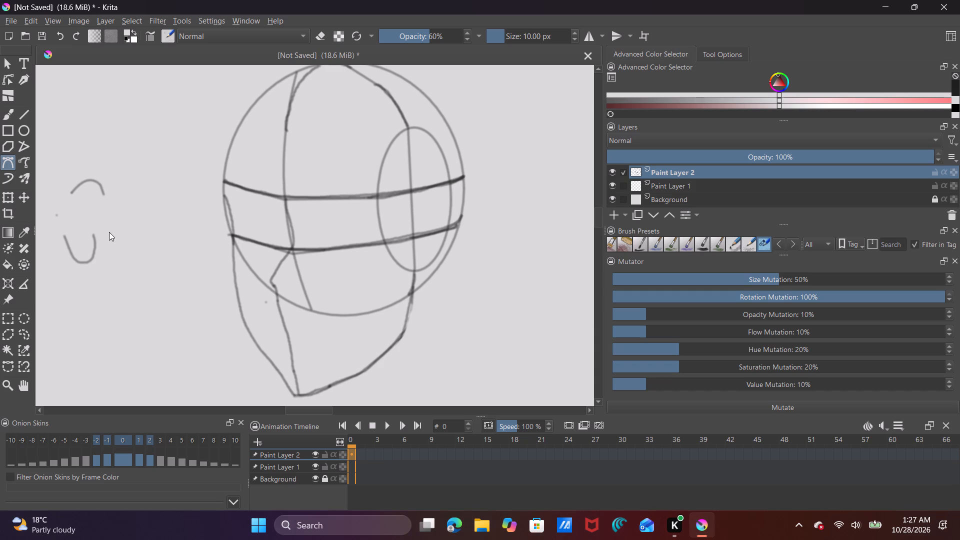
# Set the foreground colour back to black.
pyautogui.click(611, 98)
pyautogui.click(777, 75)
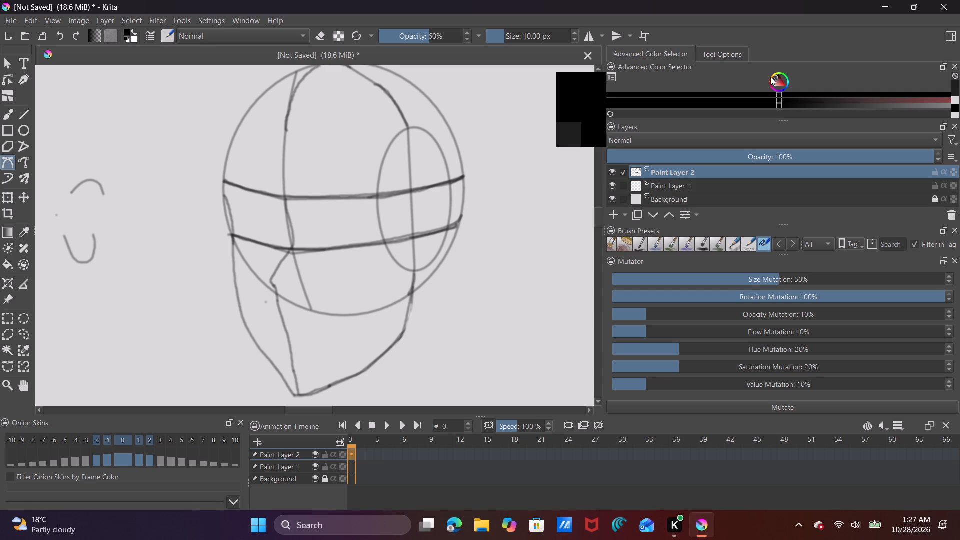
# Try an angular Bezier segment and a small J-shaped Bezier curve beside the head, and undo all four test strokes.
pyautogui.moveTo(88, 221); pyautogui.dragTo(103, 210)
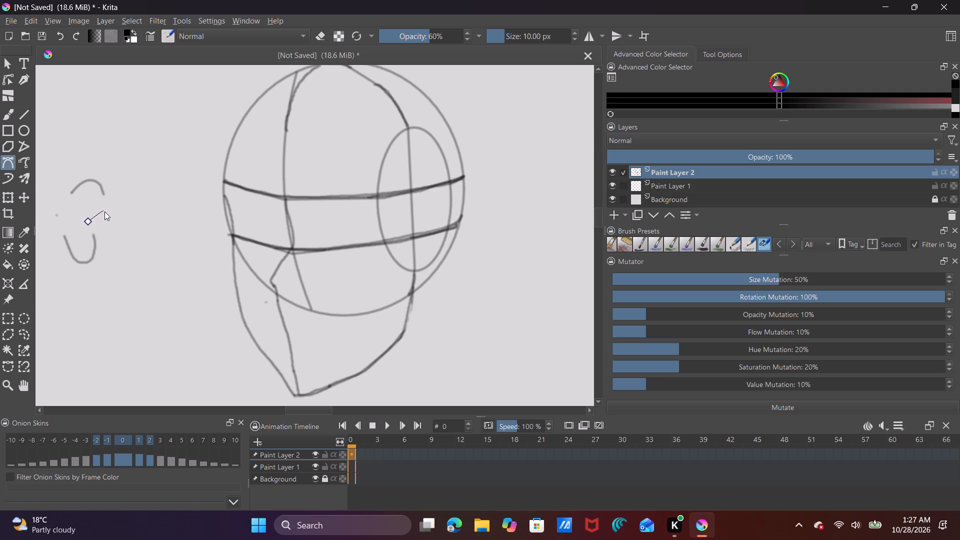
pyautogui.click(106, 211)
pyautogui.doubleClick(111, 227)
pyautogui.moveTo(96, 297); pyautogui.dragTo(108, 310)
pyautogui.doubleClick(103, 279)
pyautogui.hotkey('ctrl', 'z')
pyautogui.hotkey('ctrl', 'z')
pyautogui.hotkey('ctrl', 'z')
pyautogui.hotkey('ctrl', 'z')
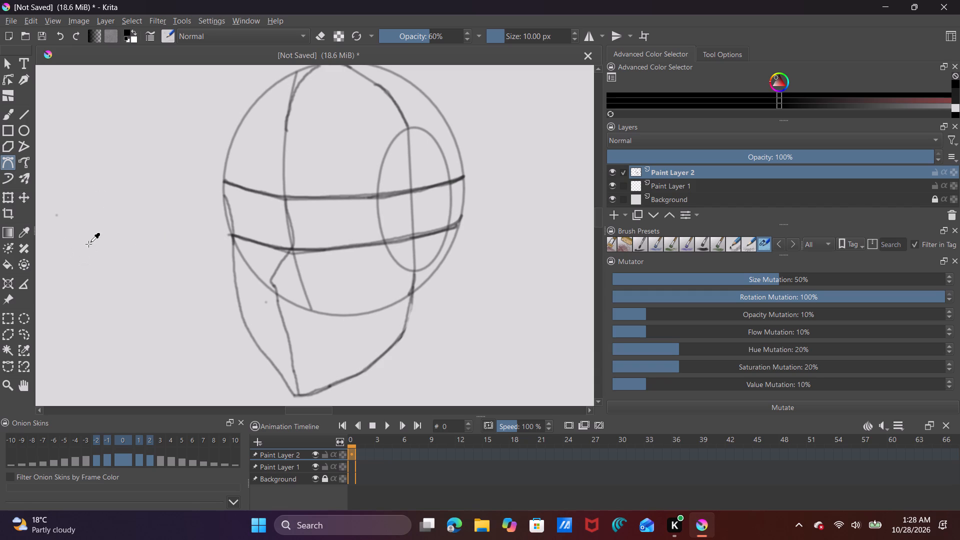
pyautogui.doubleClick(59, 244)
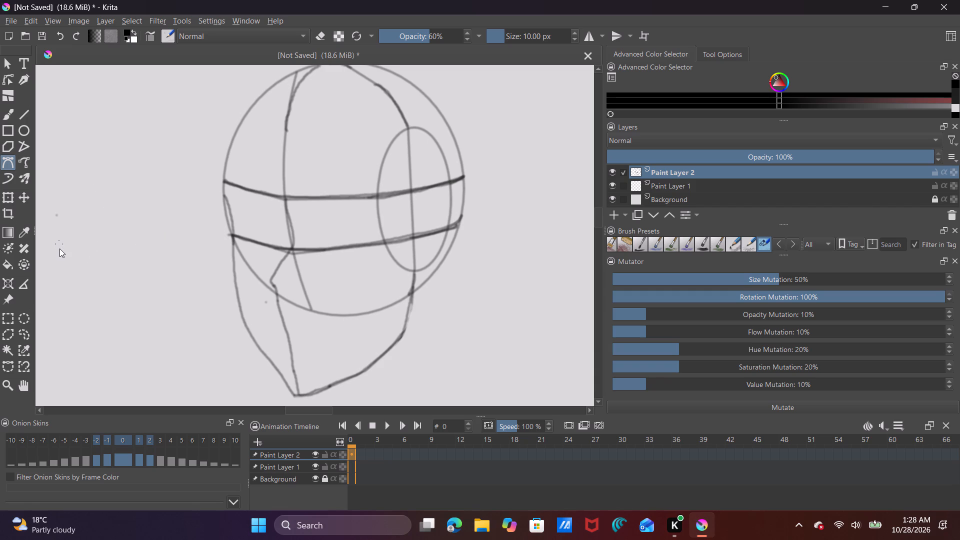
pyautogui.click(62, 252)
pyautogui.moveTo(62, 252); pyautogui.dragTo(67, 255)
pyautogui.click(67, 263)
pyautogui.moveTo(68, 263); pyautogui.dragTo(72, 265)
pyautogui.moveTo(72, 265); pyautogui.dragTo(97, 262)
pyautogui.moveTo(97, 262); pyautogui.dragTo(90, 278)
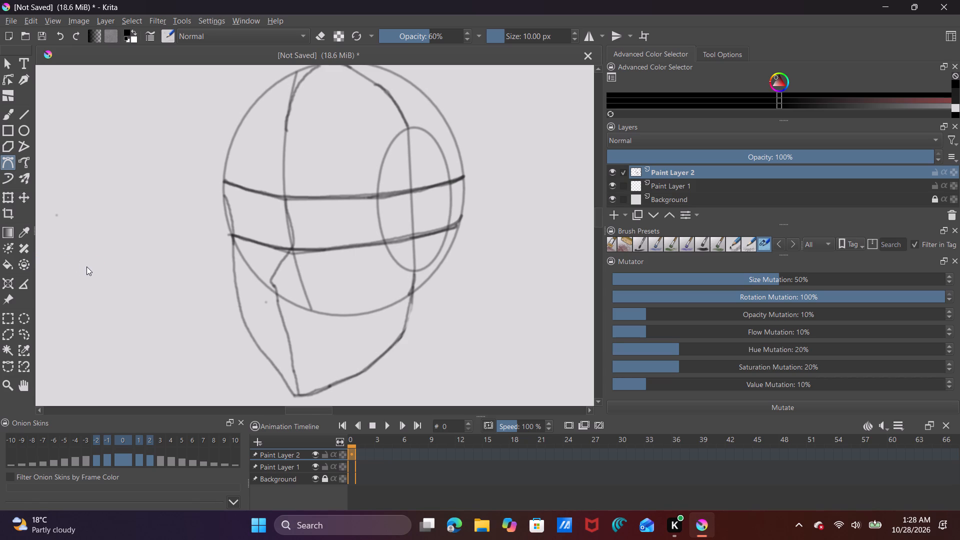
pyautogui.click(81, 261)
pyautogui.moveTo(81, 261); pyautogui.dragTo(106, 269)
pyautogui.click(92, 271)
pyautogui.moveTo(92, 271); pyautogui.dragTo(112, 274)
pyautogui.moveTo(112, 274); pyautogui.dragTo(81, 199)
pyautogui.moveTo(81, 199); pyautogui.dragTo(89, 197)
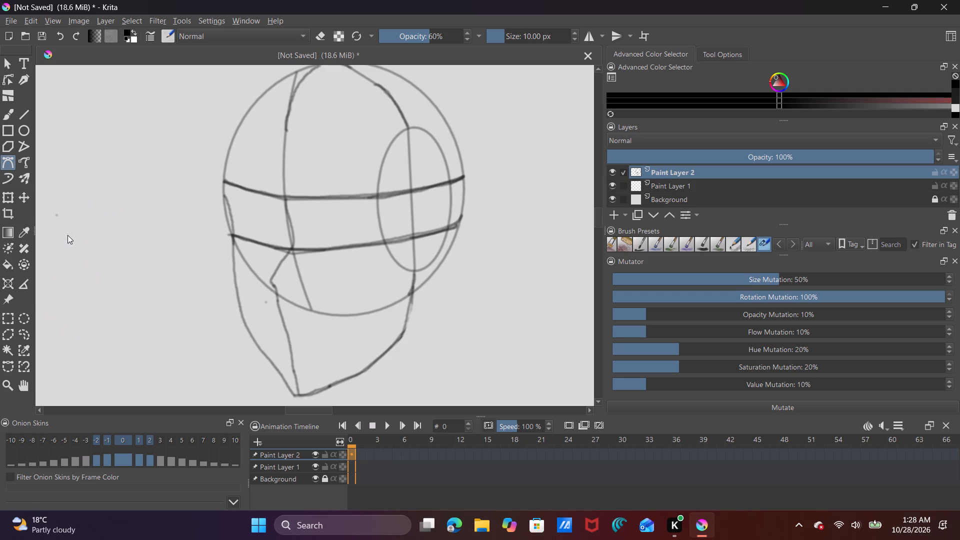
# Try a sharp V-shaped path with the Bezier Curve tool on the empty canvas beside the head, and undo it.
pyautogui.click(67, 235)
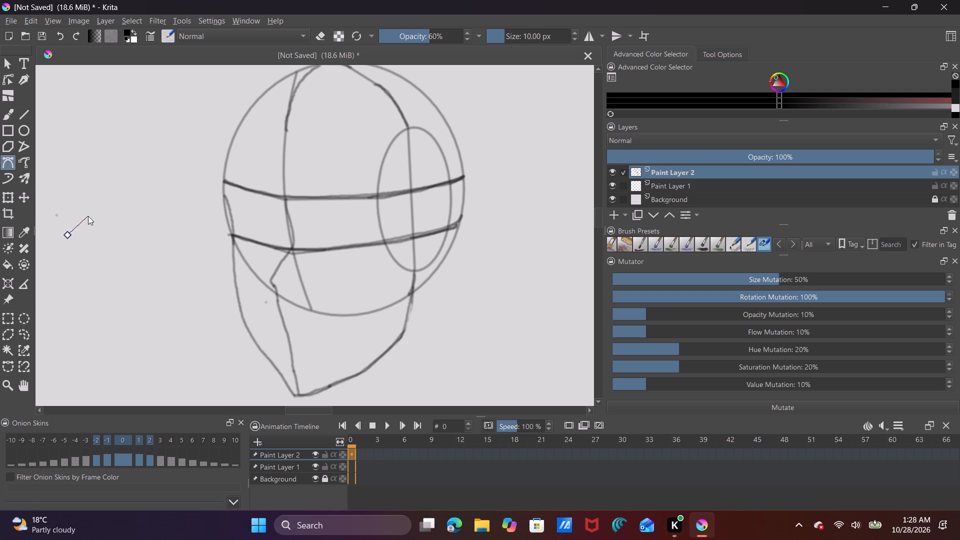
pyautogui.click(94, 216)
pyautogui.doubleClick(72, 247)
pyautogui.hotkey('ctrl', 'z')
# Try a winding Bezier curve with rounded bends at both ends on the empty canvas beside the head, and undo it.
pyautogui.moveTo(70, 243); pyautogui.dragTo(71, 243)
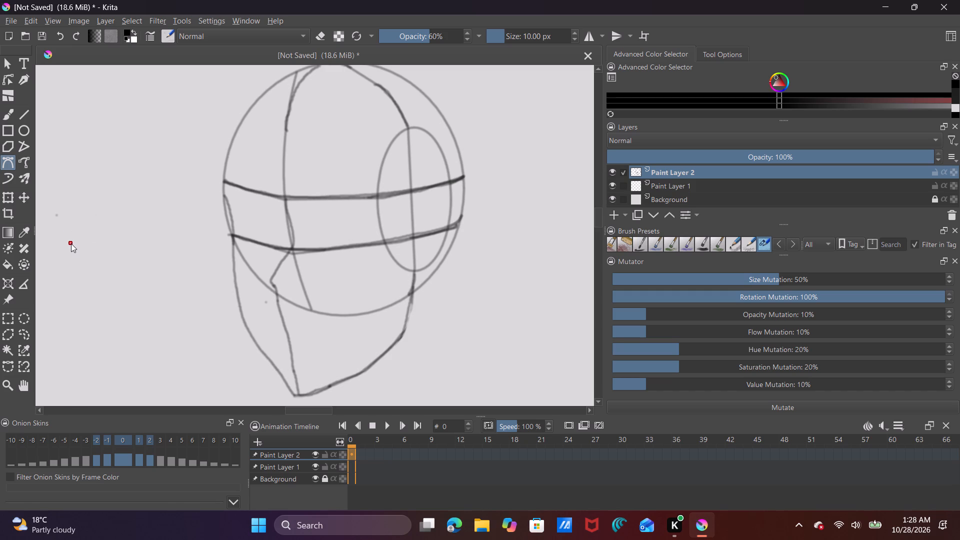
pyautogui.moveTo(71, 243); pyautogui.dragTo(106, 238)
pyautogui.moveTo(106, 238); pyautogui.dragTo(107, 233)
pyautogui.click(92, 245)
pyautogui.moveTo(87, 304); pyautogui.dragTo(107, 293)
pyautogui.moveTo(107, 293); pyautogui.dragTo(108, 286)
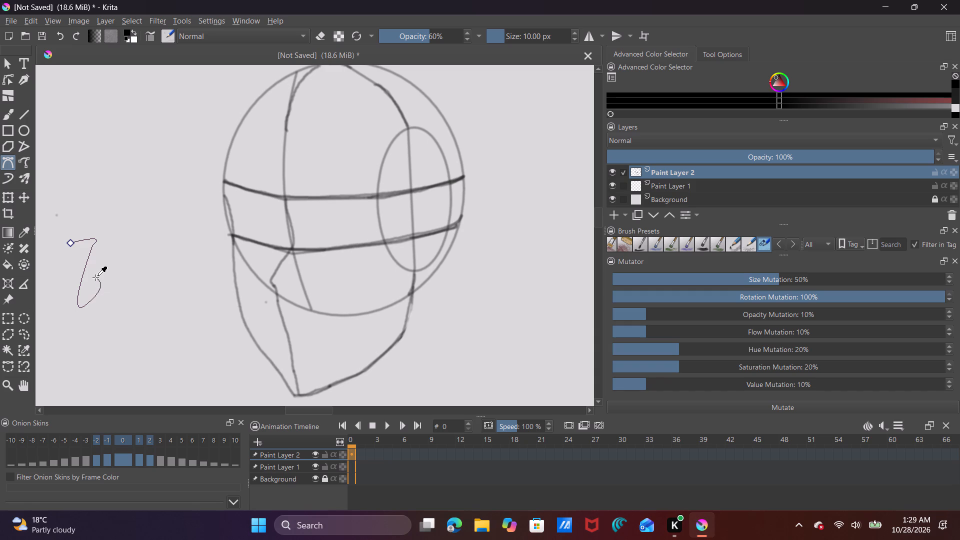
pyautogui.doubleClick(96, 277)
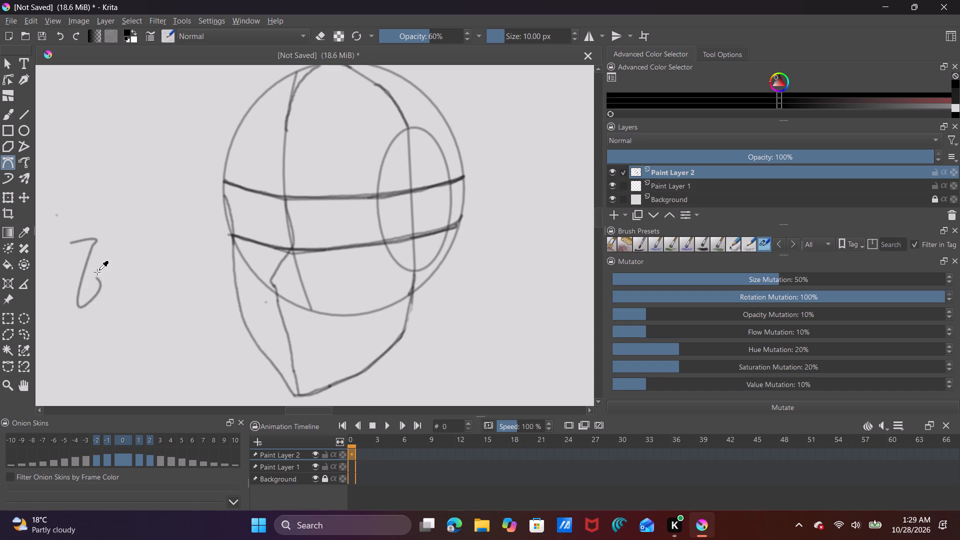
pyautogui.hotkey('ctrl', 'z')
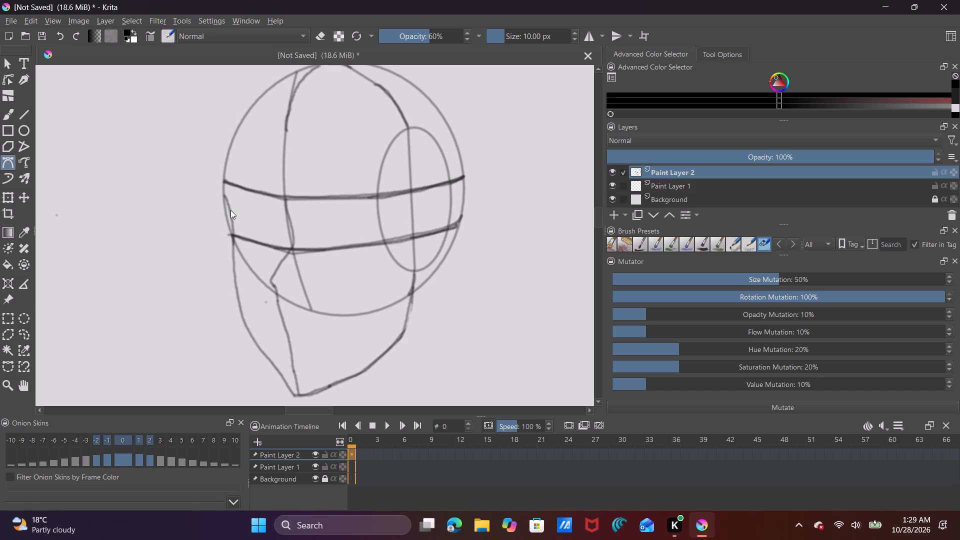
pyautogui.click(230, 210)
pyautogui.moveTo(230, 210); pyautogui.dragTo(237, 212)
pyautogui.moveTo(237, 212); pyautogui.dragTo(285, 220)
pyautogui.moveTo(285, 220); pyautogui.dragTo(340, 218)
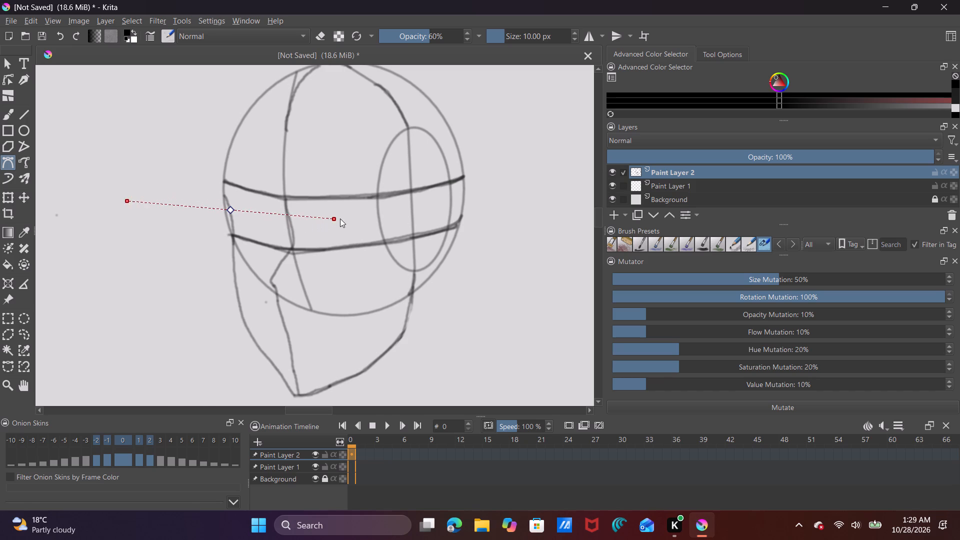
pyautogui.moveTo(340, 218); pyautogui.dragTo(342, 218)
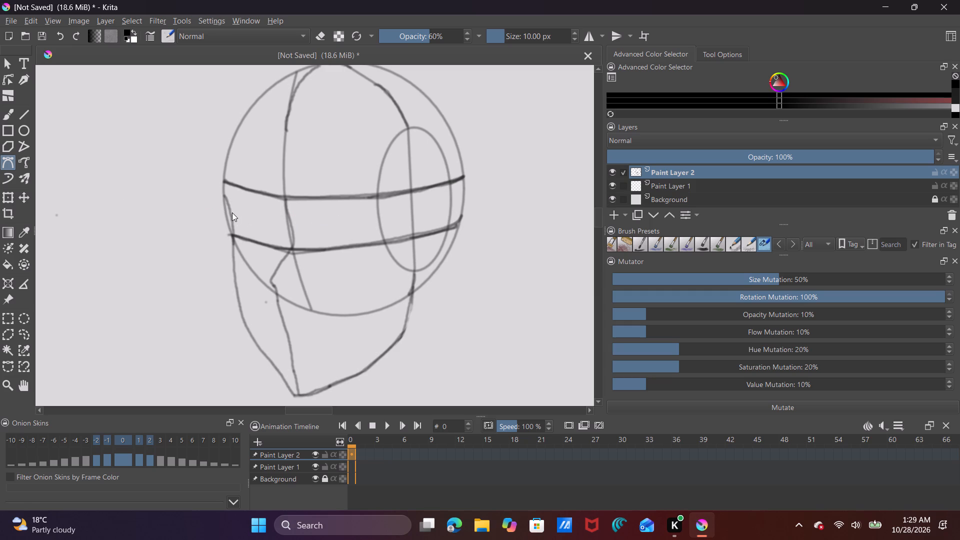
# Draw a shallow Bezier curve from the face's outer edge to the vertical centre line, between the two horizontal guide lines.
pyautogui.click(232, 212)
pyautogui.moveTo(259, 219); pyautogui.dragTo(272, 219)
pyautogui.moveTo(272, 219); pyautogui.dragTo(285, 221)
pyautogui.moveTo(285, 221); pyautogui.dragTo(288, 221)
pyautogui.moveTo(288, 221); pyautogui.dragTo(288, 223)
pyautogui.moveTo(288, 223); pyautogui.dragTo(287, 222)
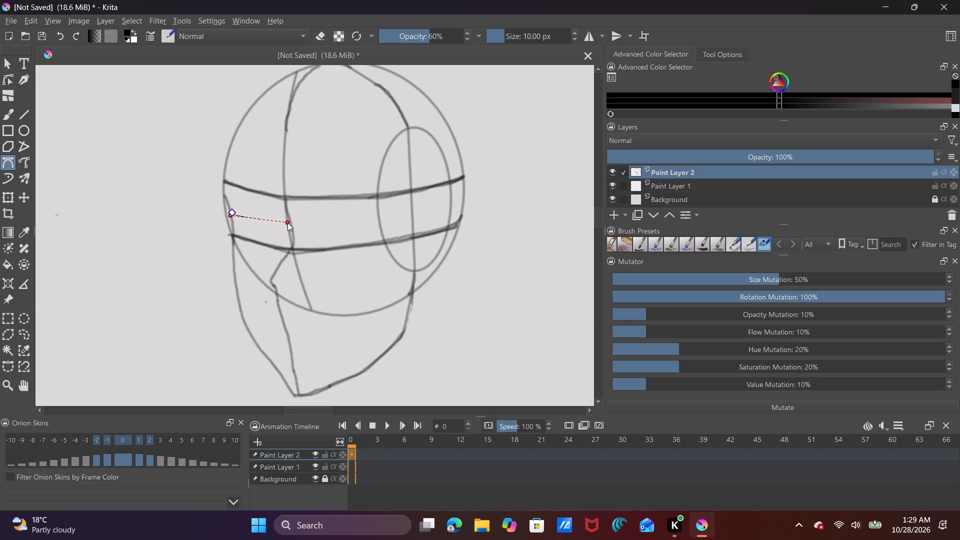
pyautogui.moveTo(287, 222); pyautogui.dragTo(287, 232)
pyautogui.moveTo(287, 232); pyautogui.dragTo(288, 224)
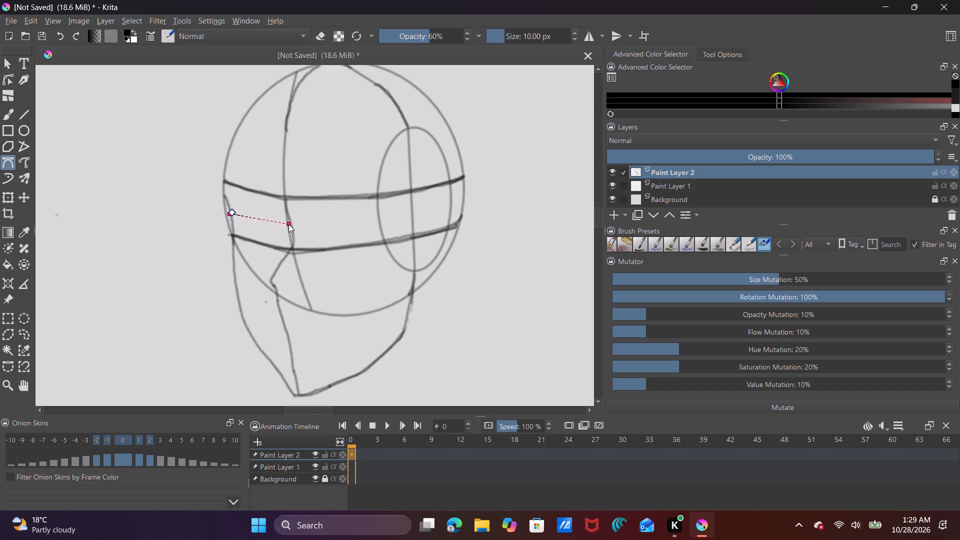
pyautogui.moveTo(288, 224); pyautogui.dragTo(289, 224)
pyautogui.moveTo(289, 224); pyautogui.dragTo(289, 223)
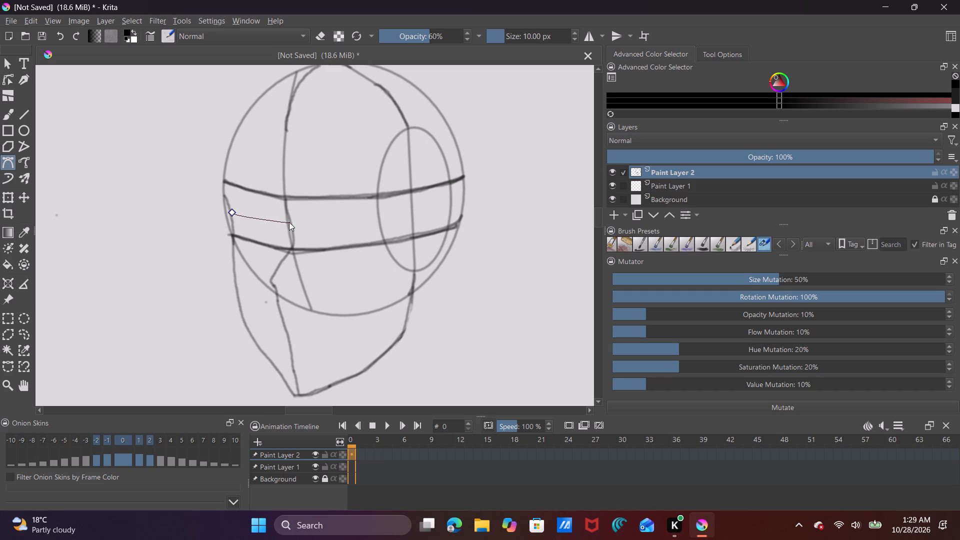
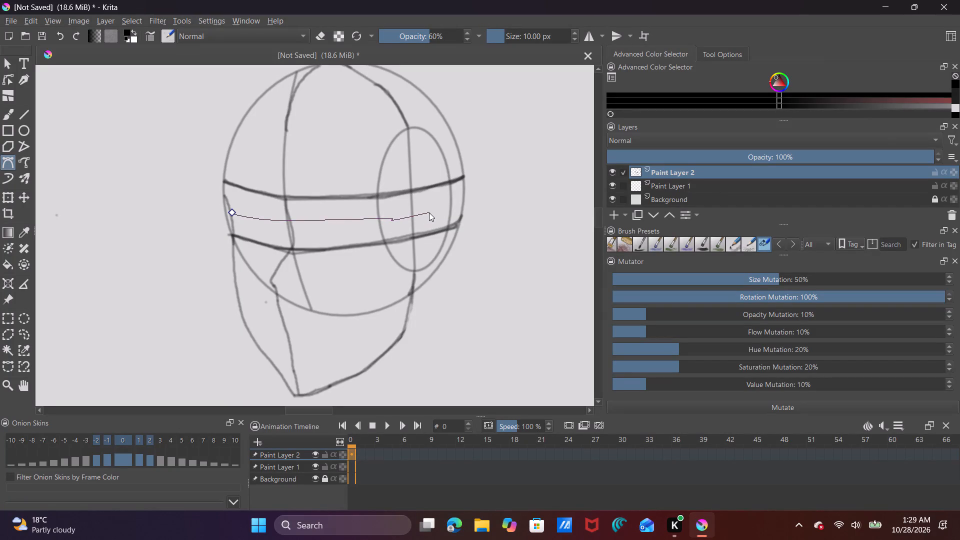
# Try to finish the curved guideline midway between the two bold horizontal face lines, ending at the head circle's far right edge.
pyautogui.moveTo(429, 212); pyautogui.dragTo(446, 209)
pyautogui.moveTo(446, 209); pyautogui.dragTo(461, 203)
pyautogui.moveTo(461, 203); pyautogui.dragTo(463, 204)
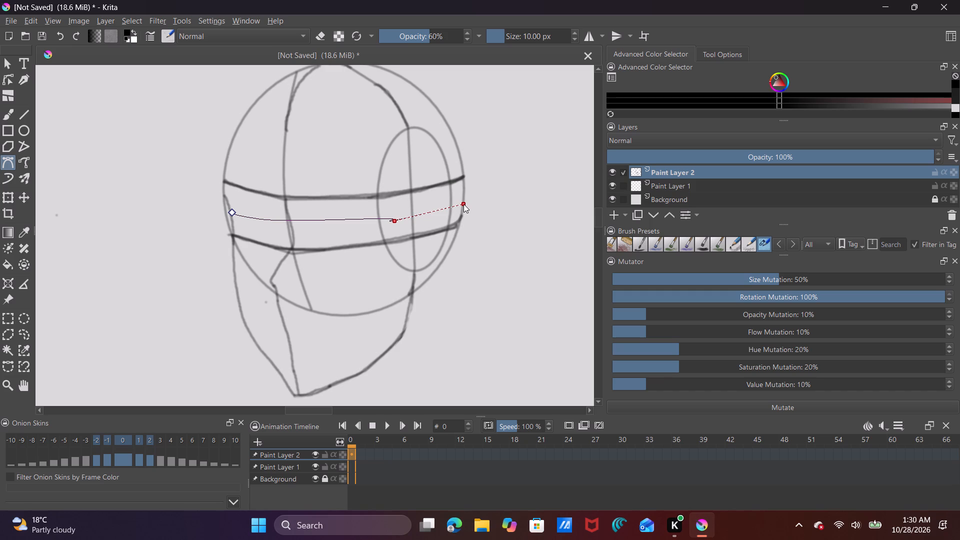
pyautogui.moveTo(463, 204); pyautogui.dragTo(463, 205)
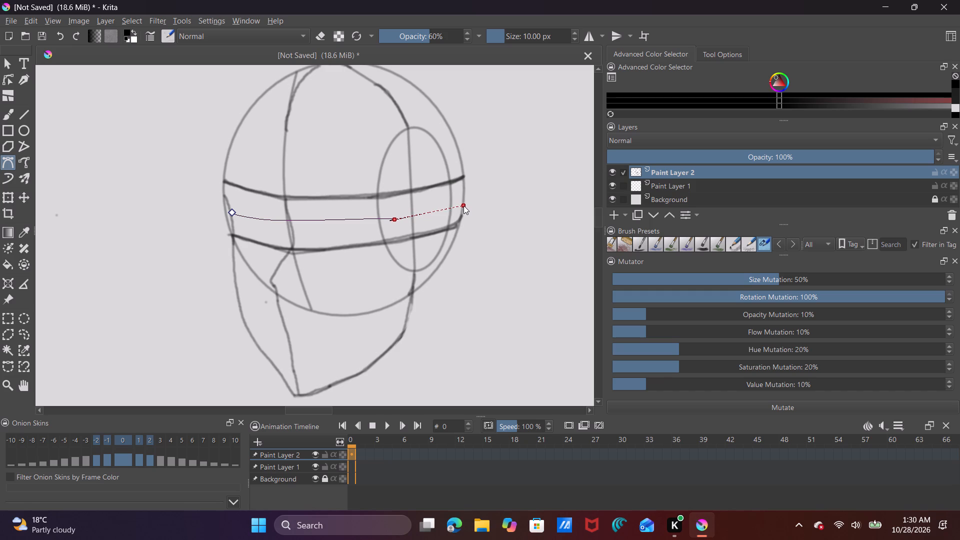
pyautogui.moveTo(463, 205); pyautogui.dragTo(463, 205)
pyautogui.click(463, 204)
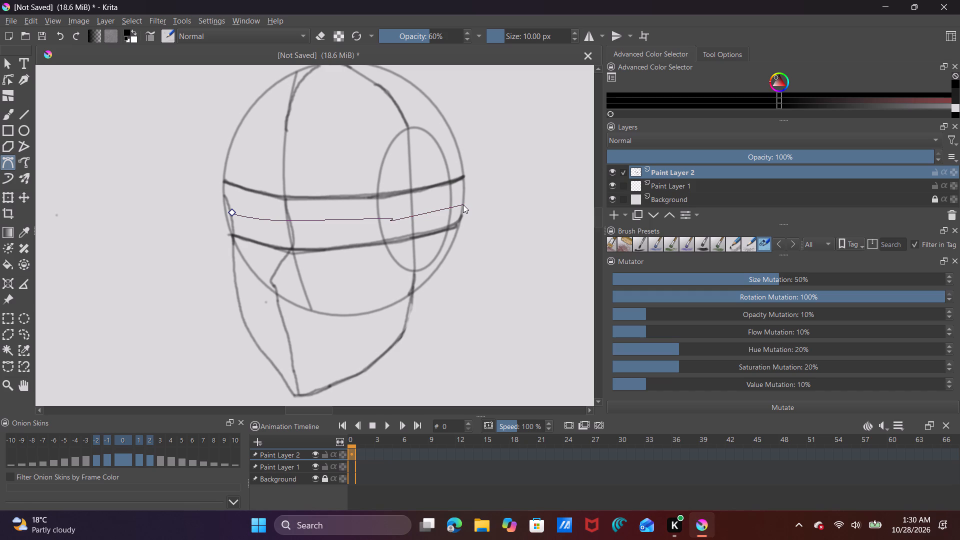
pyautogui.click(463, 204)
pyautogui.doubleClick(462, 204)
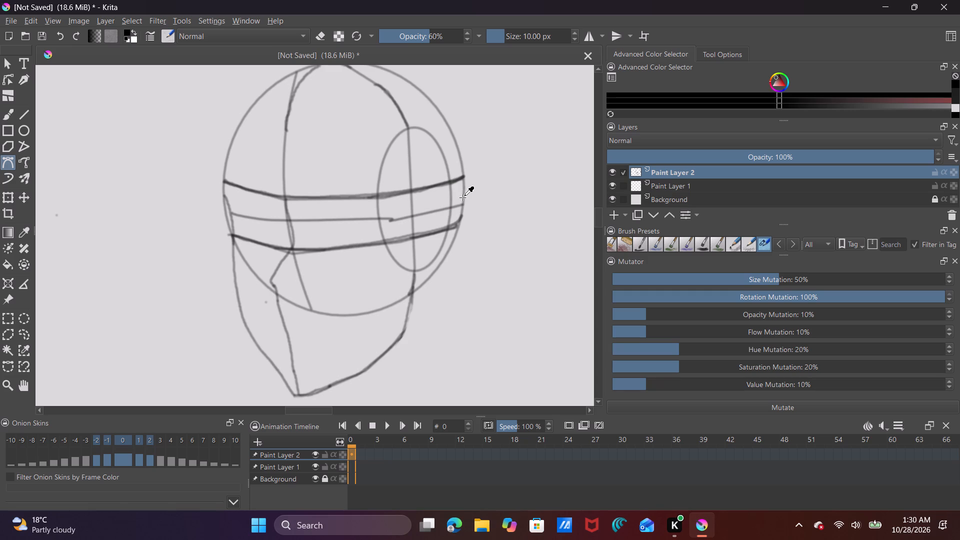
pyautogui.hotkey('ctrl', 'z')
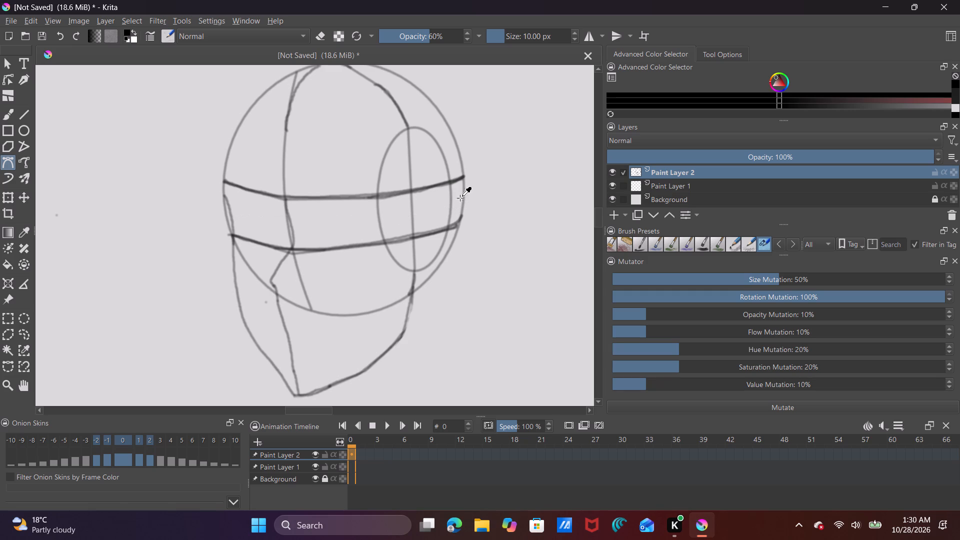
# Draw a Bezier curve guideline across the head circle on Paint Layer 2, midway between the two bold horizontal face lines, from edge to edge.
pyautogui.click(230, 213)
pyautogui.moveTo(250, 217); pyautogui.dragTo(282, 221)
pyautogui.moveTo(282, 221); pyautogui.dragTo(286, 222)
pyautogui.moveTo(286, 222); pyautogui.dragTo(289, 222)
pyautogui.moveTo(289, 222); pyautogui.dragTo(290, 222)
pyautogui.moveTo(290, 222); pyautogui.dragTo(367, 220)
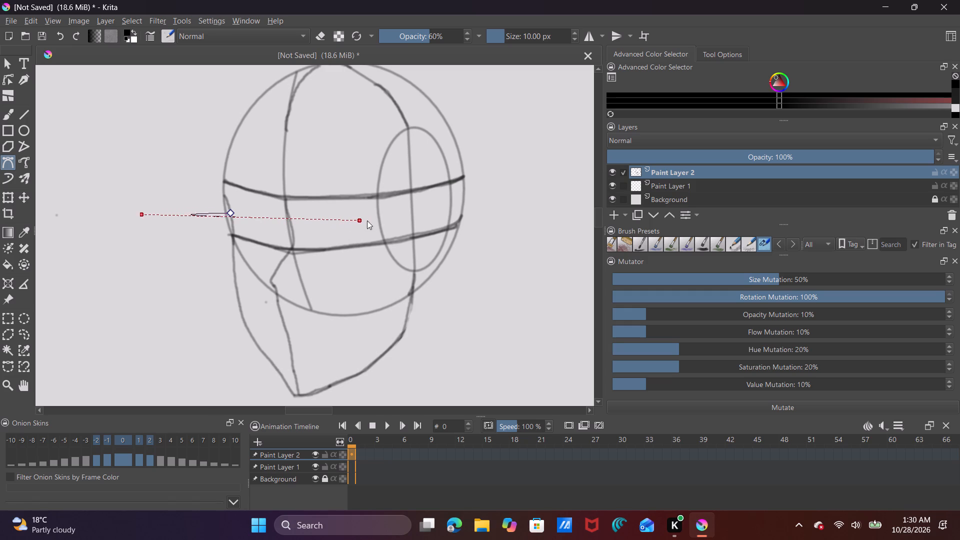
pyautogui.moveTo(367, 220); pyautogui.dragTo(449, 211)
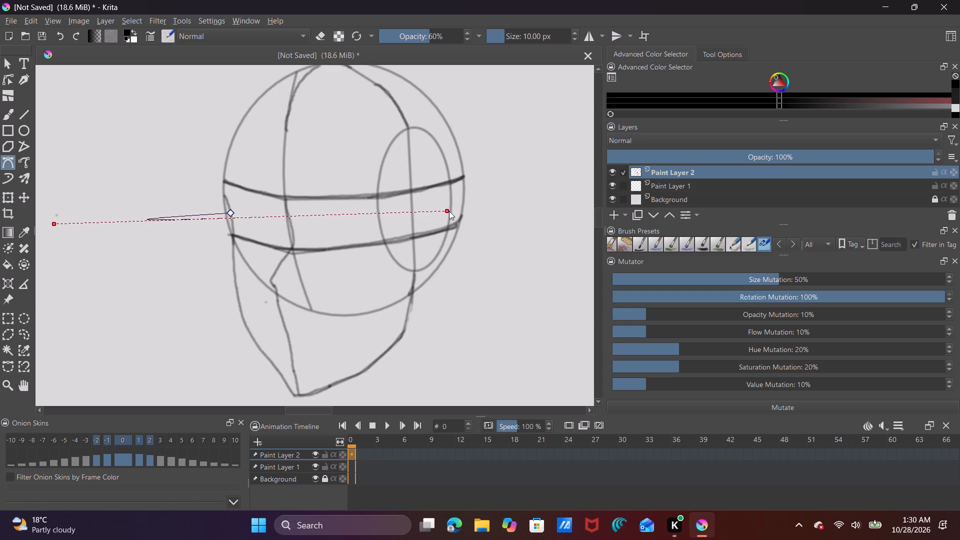
pyautogui.moveTo(449, 211); pyautogui.dragTo(463, 209)
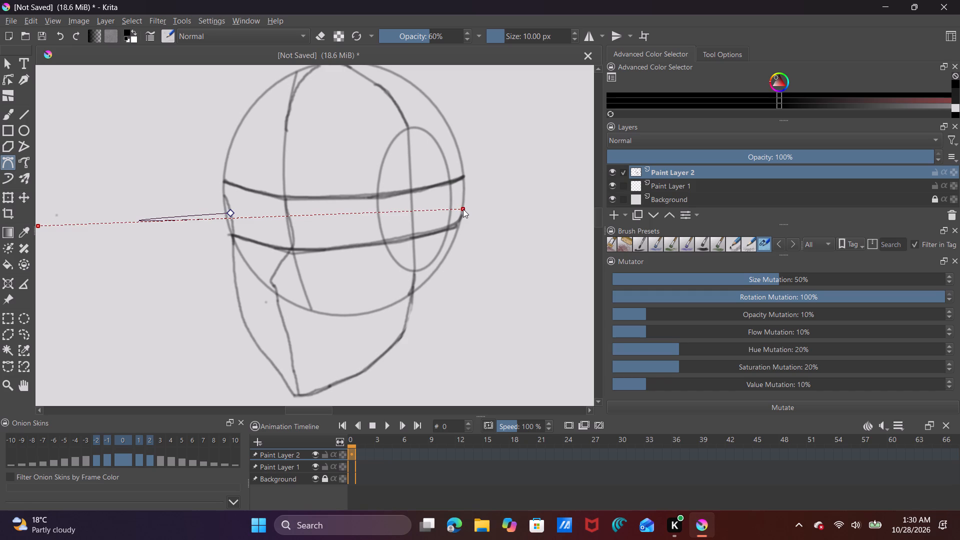
pyautogui.moveTo(463, 209); pyautogui.dragTo(264, 230)
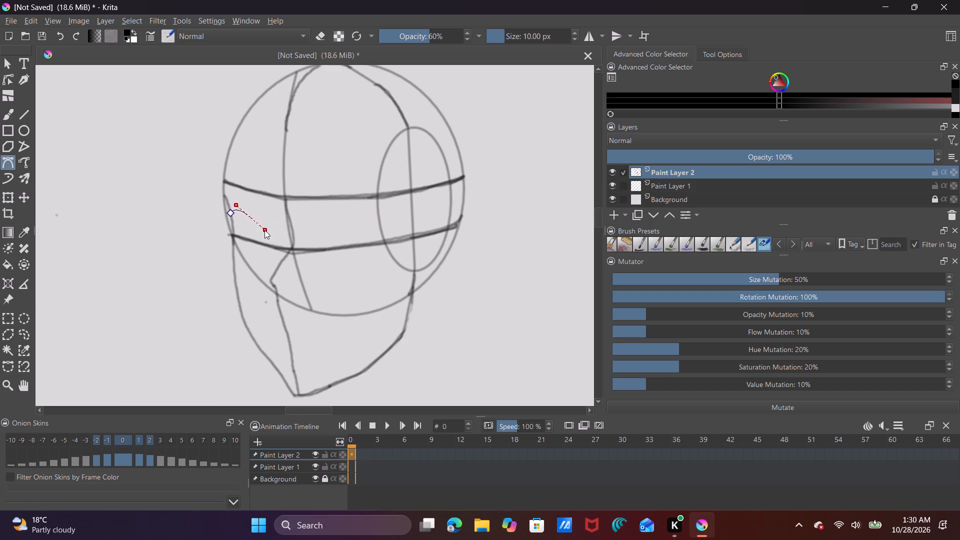
pyautogui.moveTo(264, 230); pyautogui.dragTo(275, 224)
pyautogui.moveTo(275, 224); pyautogui.dragTo(290, 224)
pyautogui.moveTo(290, 224); pyautogui.dragTo(290, 224)
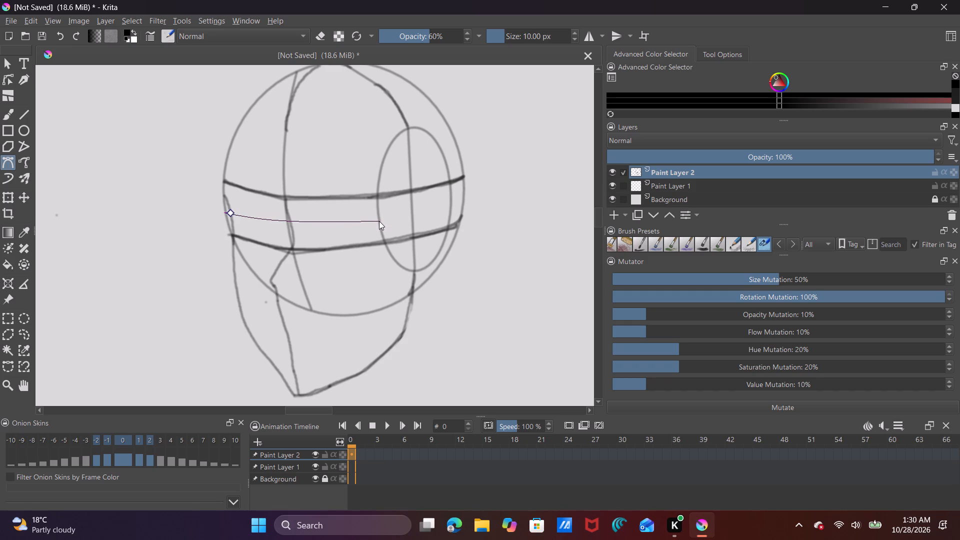
pyautogui.click(379, 221)
pyautogui.click(463, 206)
pyautogui.click(463, 204)
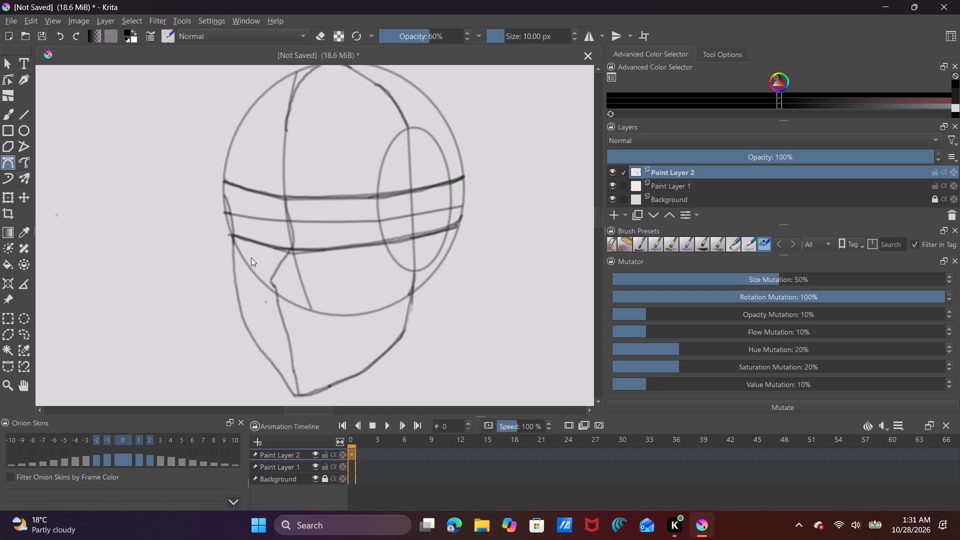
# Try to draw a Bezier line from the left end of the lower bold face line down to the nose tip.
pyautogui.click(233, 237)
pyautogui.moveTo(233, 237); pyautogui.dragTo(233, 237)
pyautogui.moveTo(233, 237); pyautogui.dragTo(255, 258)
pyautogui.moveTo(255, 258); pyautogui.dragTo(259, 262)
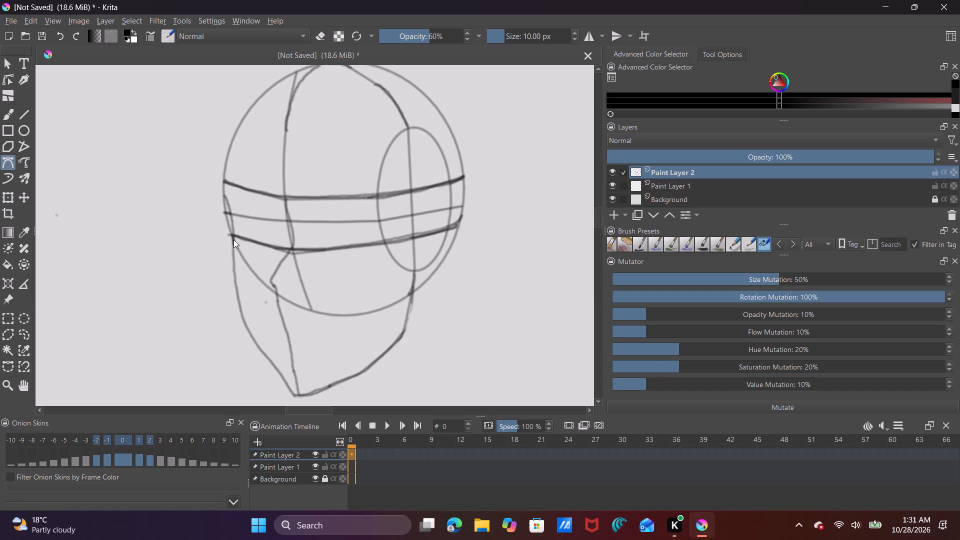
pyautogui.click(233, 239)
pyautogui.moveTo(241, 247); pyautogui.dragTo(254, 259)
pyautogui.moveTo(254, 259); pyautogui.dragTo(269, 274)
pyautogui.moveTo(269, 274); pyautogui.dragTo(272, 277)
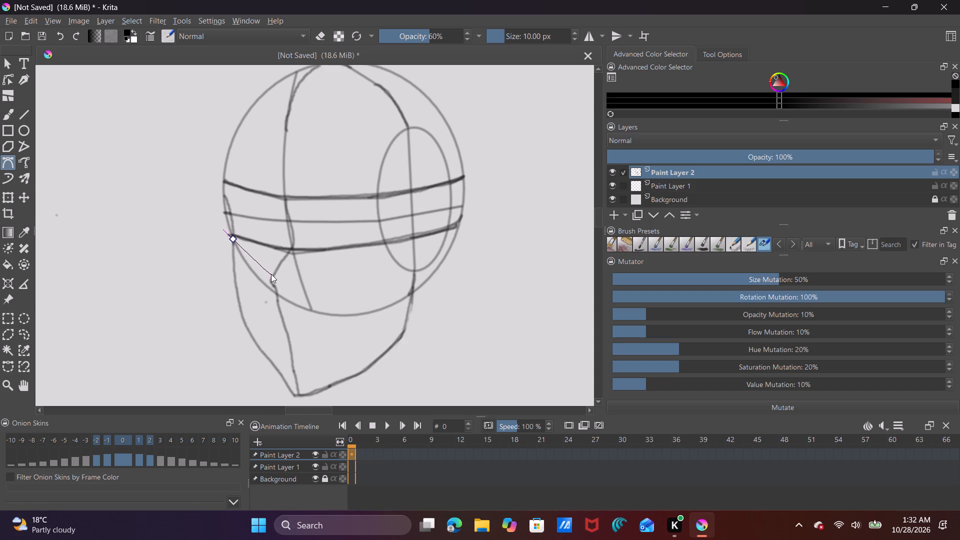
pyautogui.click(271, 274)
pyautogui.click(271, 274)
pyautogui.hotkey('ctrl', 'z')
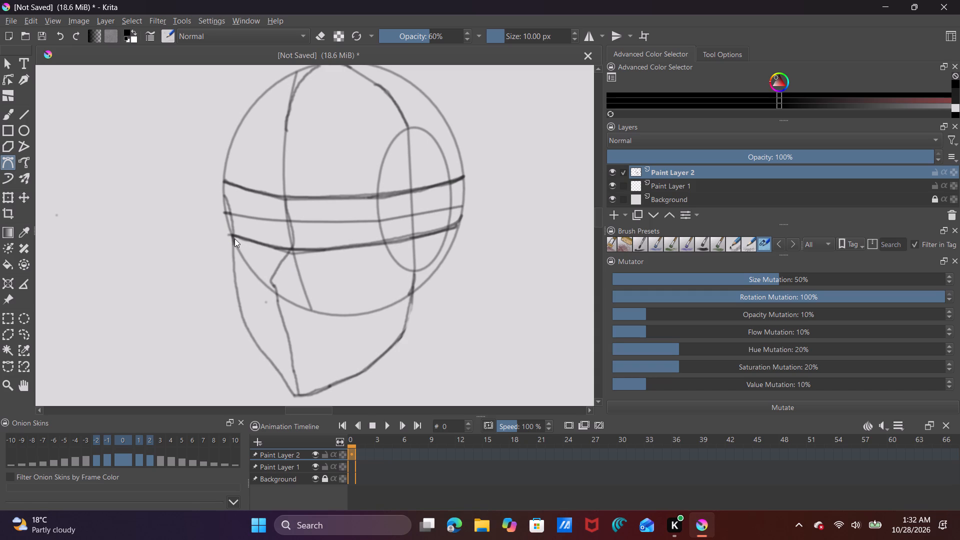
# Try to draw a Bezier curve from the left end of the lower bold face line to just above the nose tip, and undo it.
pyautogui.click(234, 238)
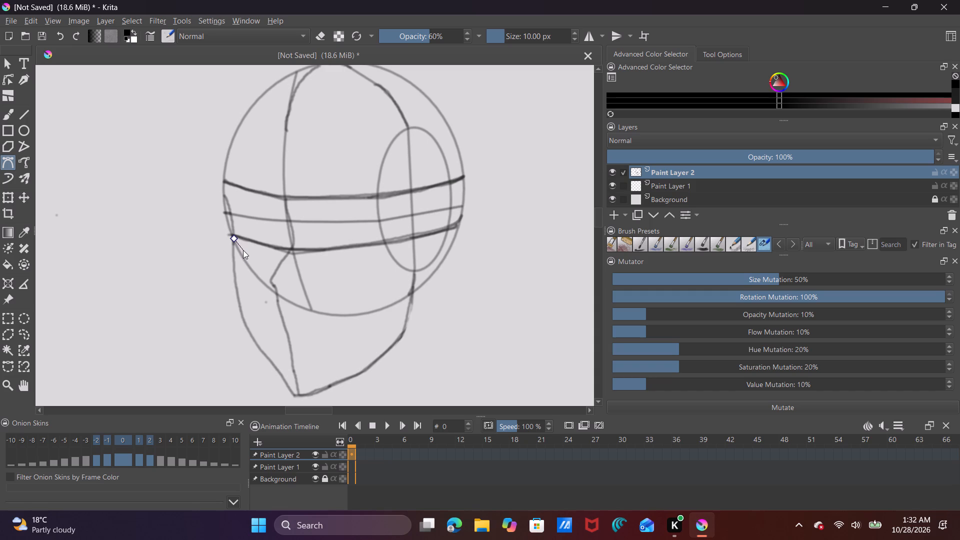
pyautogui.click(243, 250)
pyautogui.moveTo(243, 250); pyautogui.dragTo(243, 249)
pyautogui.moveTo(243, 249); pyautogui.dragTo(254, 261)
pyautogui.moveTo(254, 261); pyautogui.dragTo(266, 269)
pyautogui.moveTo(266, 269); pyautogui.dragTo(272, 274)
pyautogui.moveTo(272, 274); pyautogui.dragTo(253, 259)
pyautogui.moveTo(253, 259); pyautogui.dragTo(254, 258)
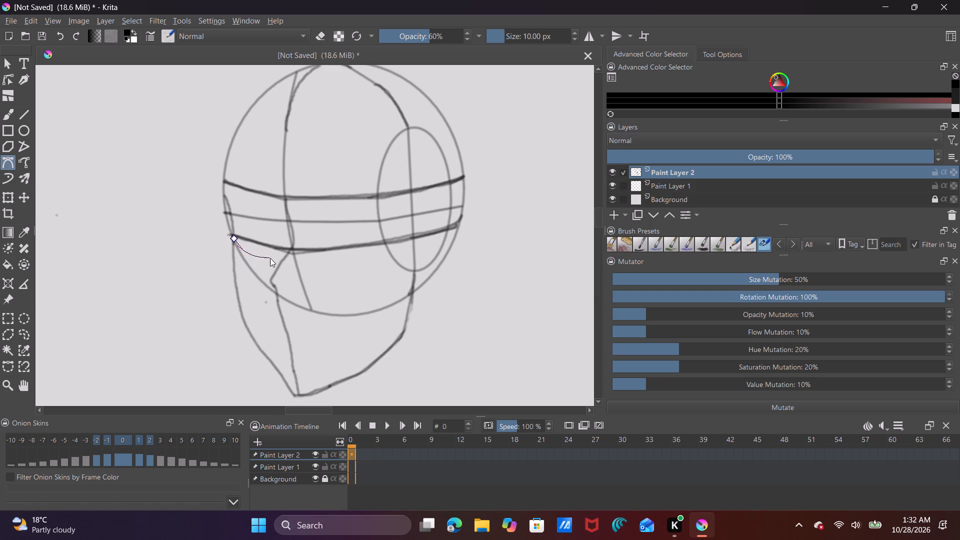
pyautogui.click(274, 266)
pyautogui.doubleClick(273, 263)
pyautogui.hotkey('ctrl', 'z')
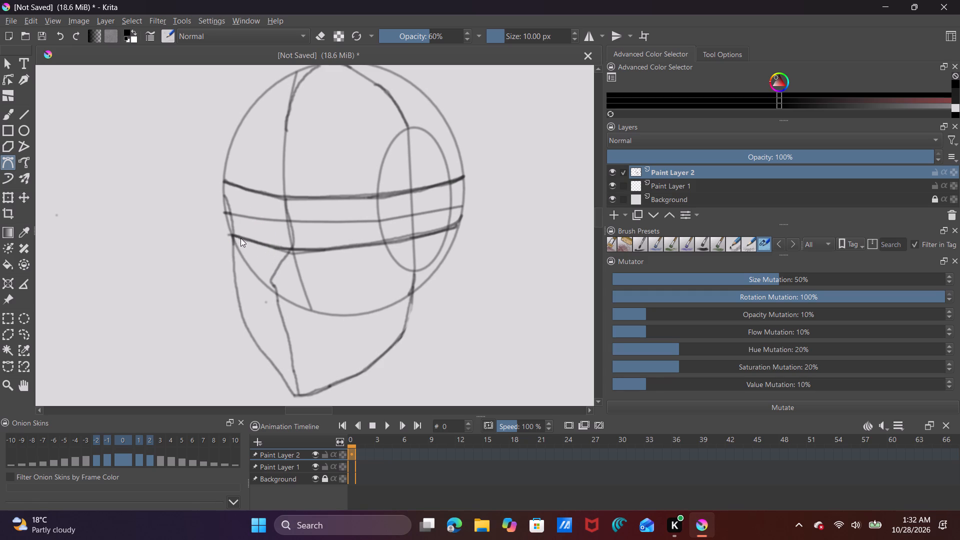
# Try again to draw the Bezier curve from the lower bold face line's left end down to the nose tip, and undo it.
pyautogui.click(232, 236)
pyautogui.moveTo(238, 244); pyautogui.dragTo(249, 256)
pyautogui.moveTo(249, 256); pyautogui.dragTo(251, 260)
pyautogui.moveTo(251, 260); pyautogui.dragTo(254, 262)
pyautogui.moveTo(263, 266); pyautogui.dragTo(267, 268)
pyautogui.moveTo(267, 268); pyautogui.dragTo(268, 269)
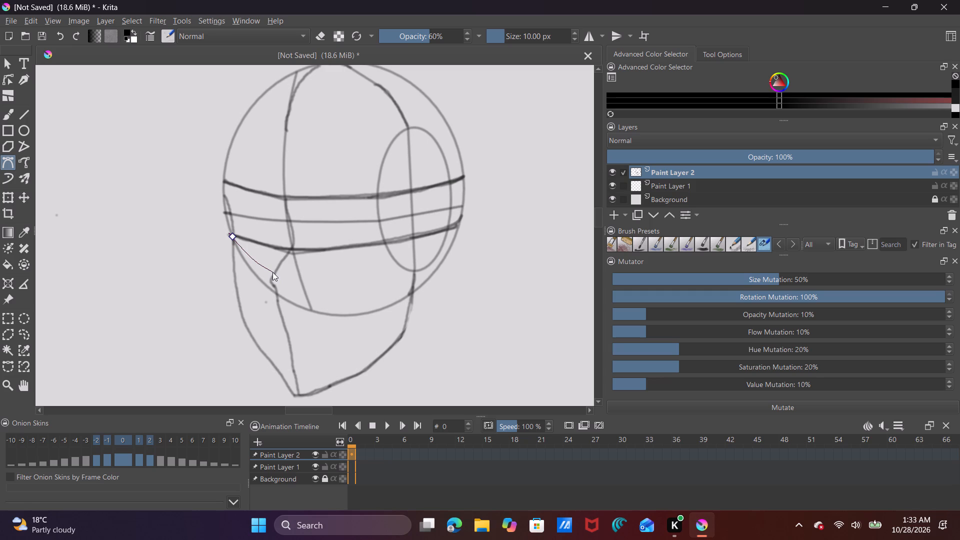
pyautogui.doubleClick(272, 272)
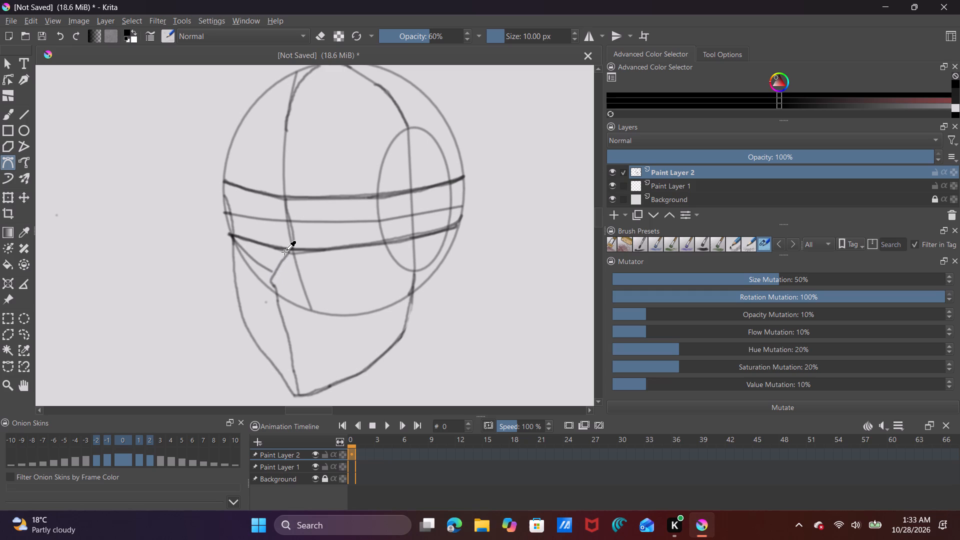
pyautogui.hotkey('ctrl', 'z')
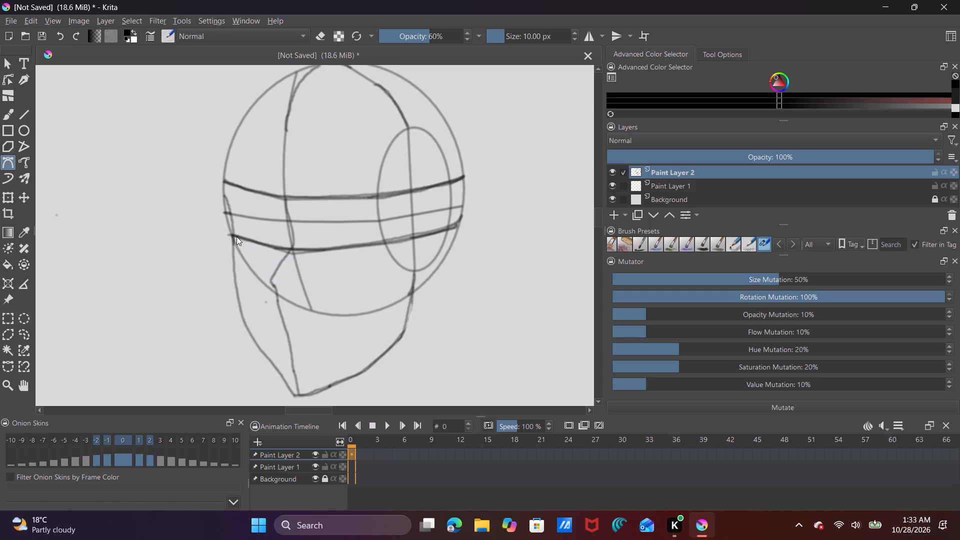
# Start a Bezier path on Paint Layer 2 from the left end of the lower bold face line, following the head circle down to the nose tip.
pyautogui.click(233, 237)
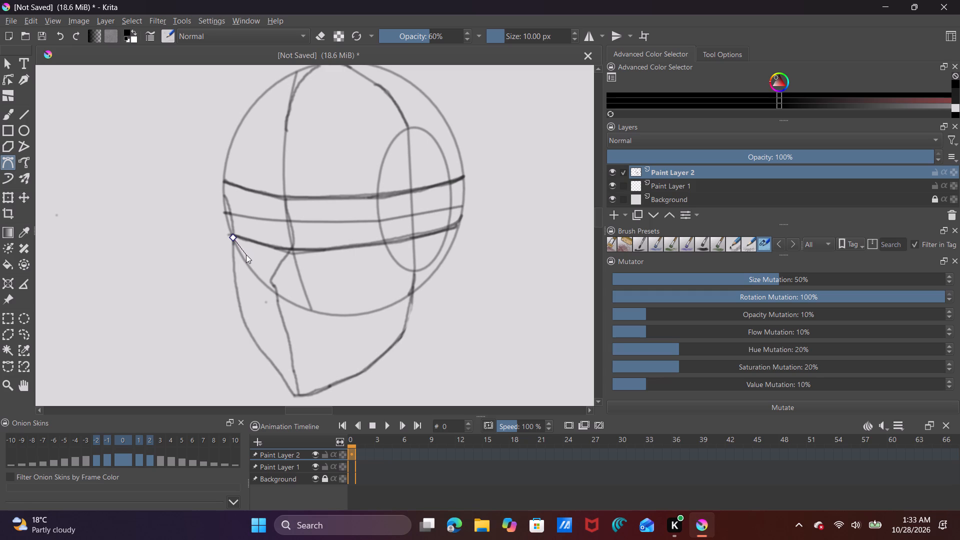
pyautogui.click(246, 254)
pyautogui.moveTo(244, 252); pyautogui.dragTo(252, 261)
pyautogui.moveTo(252, 261); pyautogui.dragTo(261, 268)
pyautogui.moveTo(261, 268); pyautogui.dragTo(271, 277)
pyautogui.moveTo(271, 277); pyautogui.dragTo(273, 278)
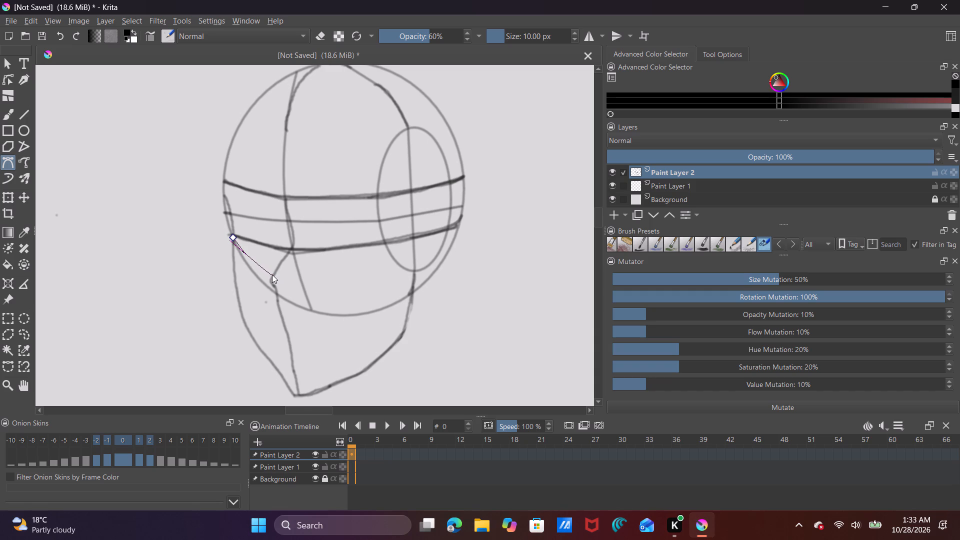
pyautogui.click(272, 274)
# Extend the path past the nose tip as a short, nearly horizontal nose underside, and finish it at the head circle's vertical centre guideline.
pyautogui.moveTo(272, 275); pyautogui.dragTo(282, 277)
pyautogui.moveTo(282, 277); pyautogui.dragTo(300, 281)
pyautogui.moveTo(300, 281); pyautogui.dragTo(333, 284)
pyautogui.moveTo(333, 284); pyautogui.dragTo(307, 290)
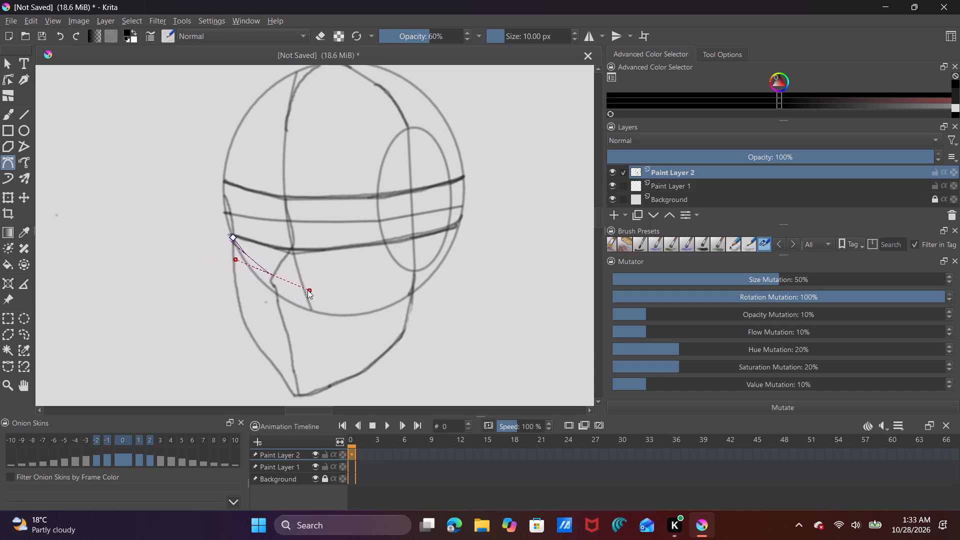
pyautogui.moveTo(307, 290); pyautogui.dragTo(286, 286)
pyautogui.moveTo(286, 286); pyautogui.dragTo(286, 284)
pyautogui.moveTo(289, 283); pyautogui.dragTo(296, 283)
pyautogui.moveTo(296, 283); pyautogui.dragTo(306, 284)
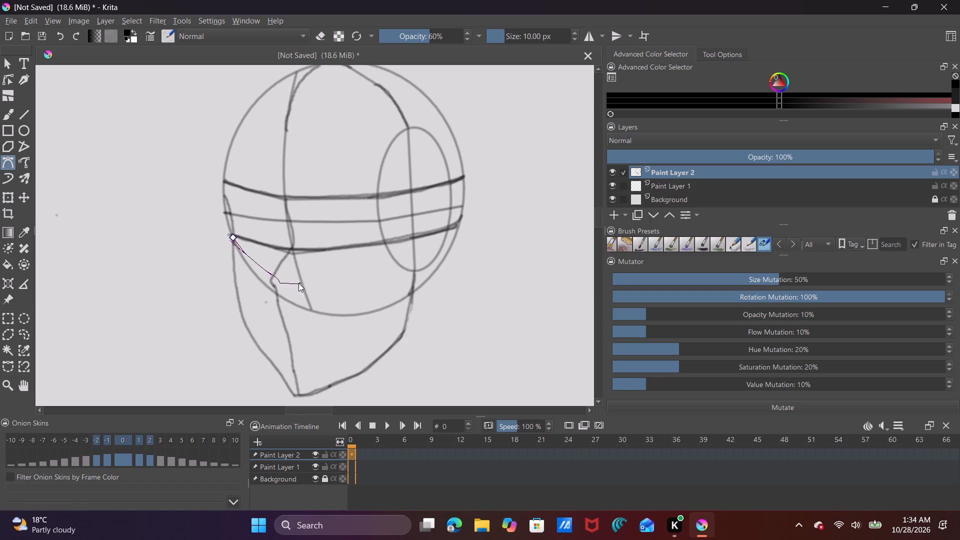
pyautogui.doubleClick(299, 282)
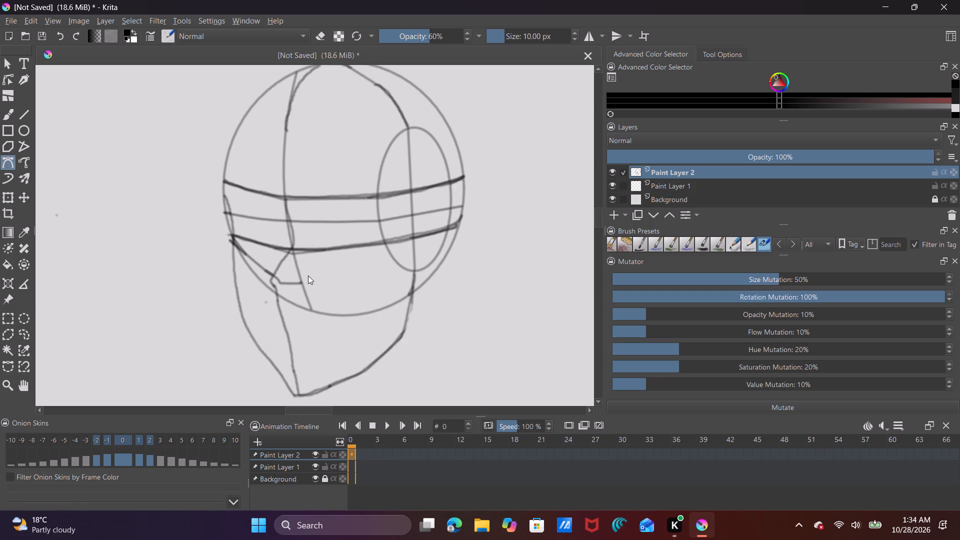
# Undo the Bezier path that follows the head circle to the nose tip and forms the nose underside.
pyautogui.hotkey('ctrl', 'z')
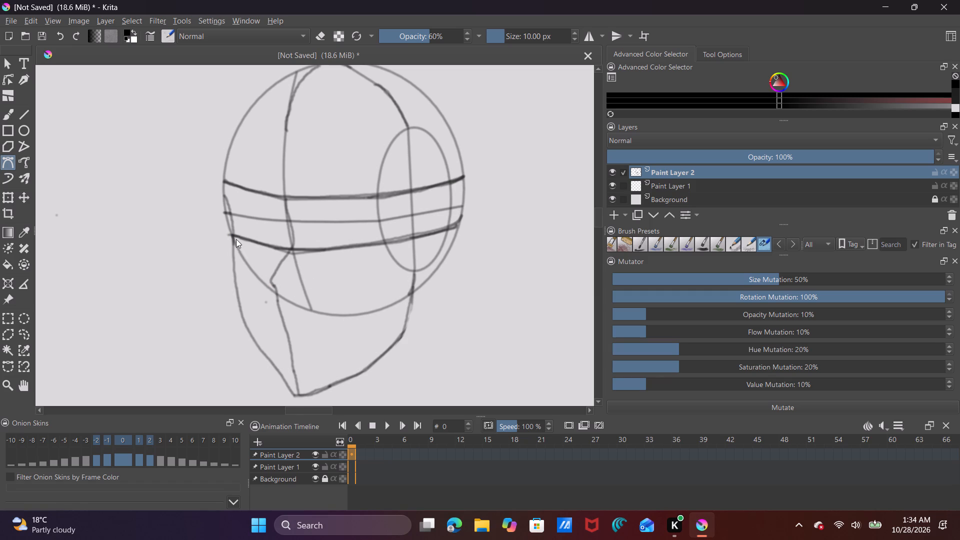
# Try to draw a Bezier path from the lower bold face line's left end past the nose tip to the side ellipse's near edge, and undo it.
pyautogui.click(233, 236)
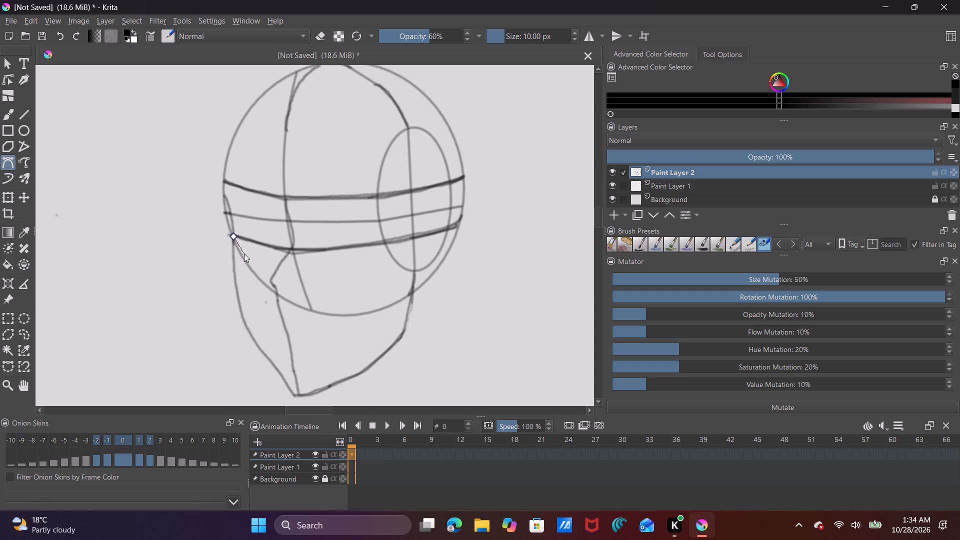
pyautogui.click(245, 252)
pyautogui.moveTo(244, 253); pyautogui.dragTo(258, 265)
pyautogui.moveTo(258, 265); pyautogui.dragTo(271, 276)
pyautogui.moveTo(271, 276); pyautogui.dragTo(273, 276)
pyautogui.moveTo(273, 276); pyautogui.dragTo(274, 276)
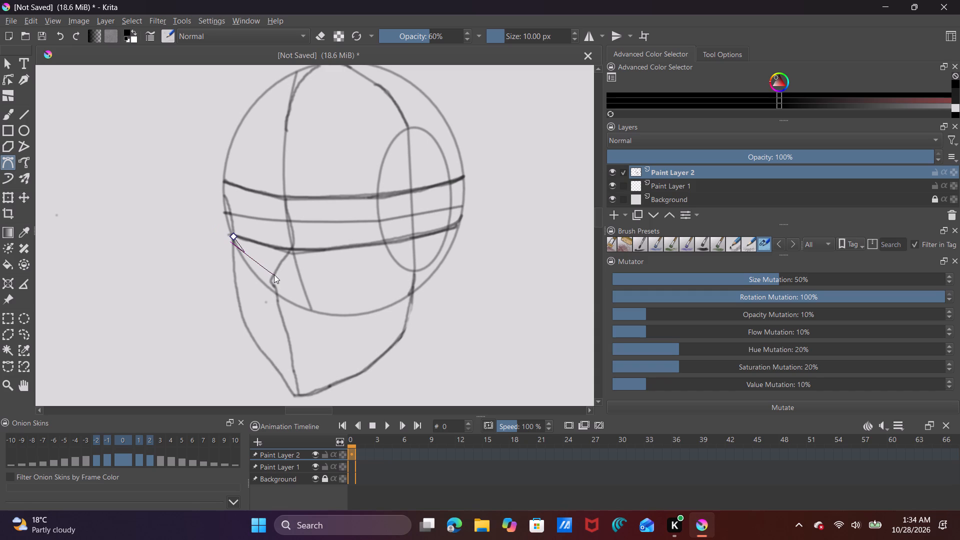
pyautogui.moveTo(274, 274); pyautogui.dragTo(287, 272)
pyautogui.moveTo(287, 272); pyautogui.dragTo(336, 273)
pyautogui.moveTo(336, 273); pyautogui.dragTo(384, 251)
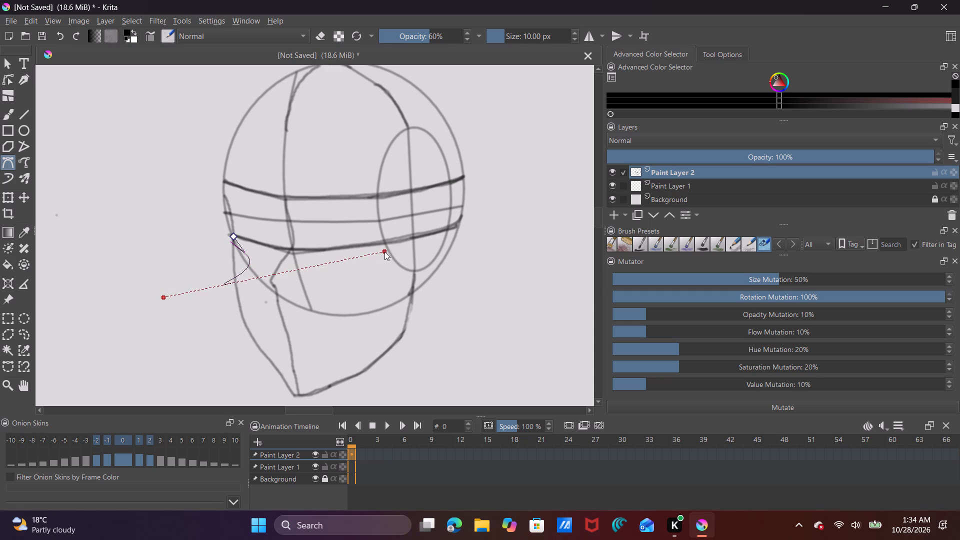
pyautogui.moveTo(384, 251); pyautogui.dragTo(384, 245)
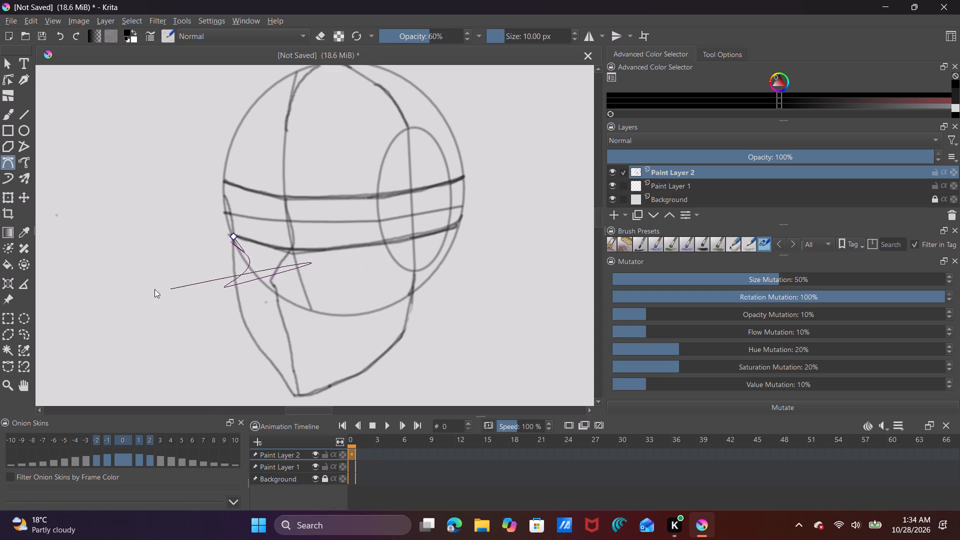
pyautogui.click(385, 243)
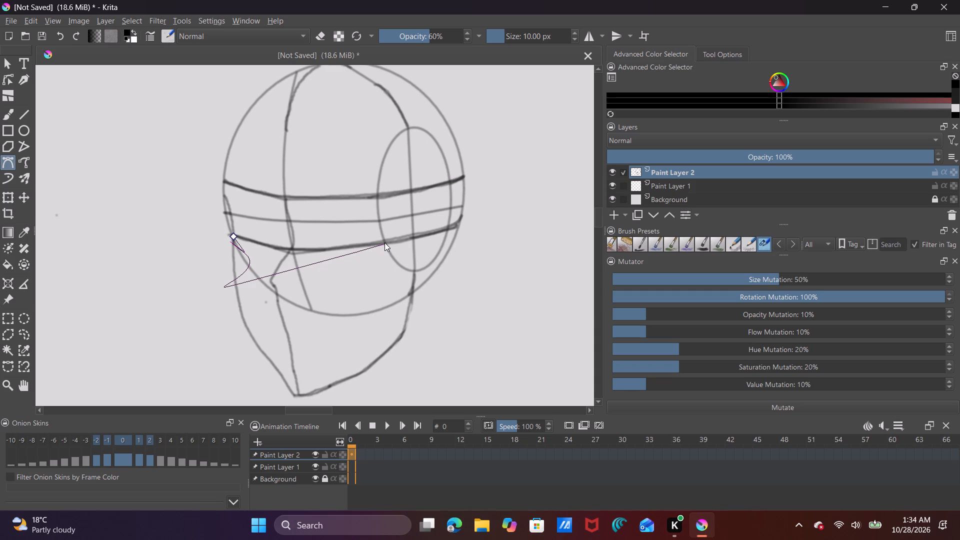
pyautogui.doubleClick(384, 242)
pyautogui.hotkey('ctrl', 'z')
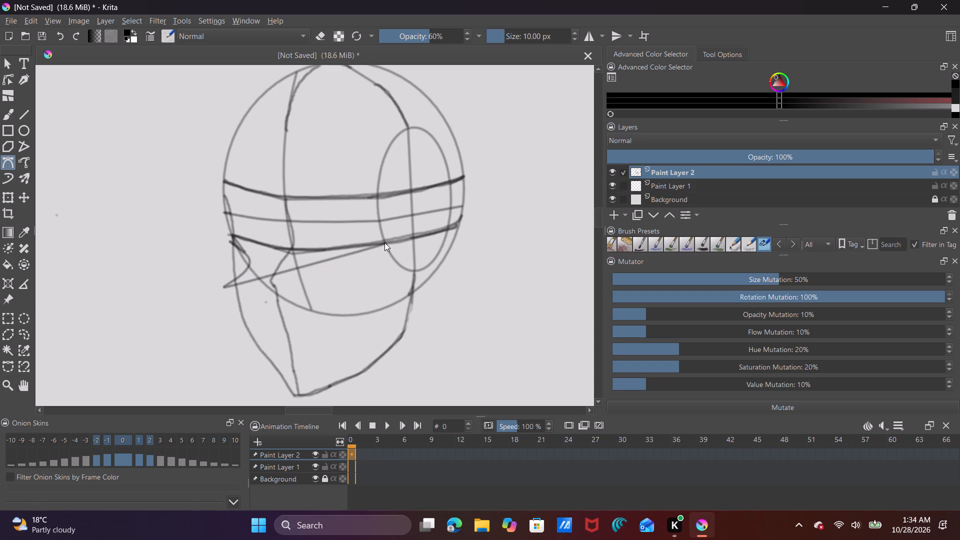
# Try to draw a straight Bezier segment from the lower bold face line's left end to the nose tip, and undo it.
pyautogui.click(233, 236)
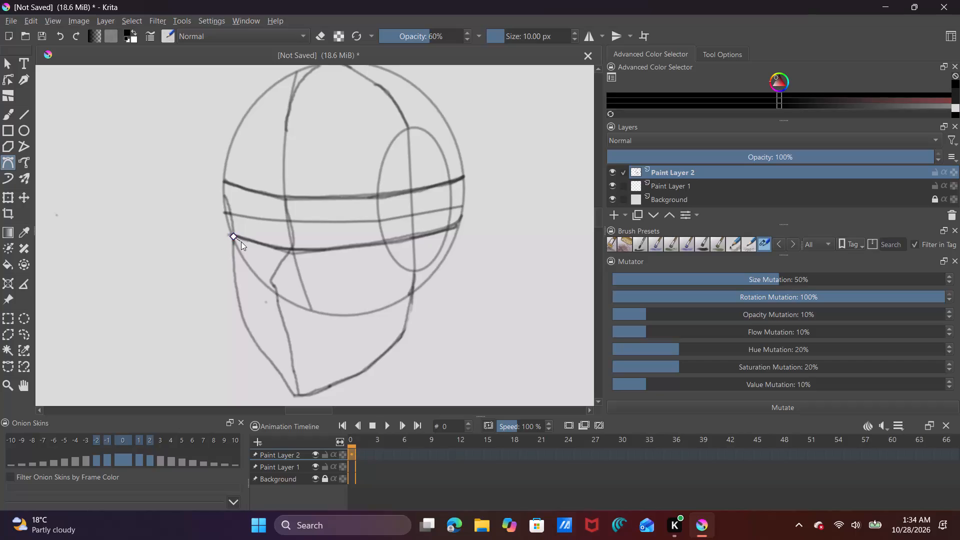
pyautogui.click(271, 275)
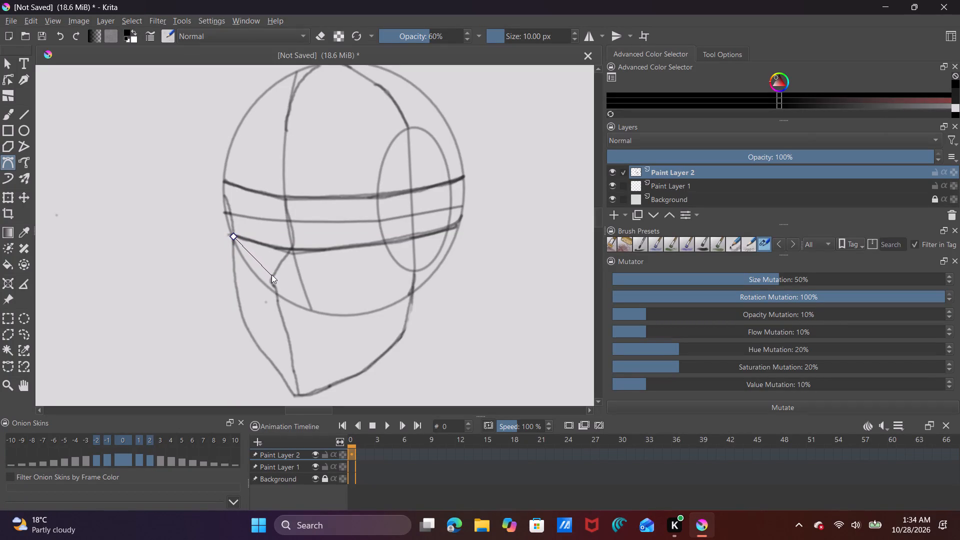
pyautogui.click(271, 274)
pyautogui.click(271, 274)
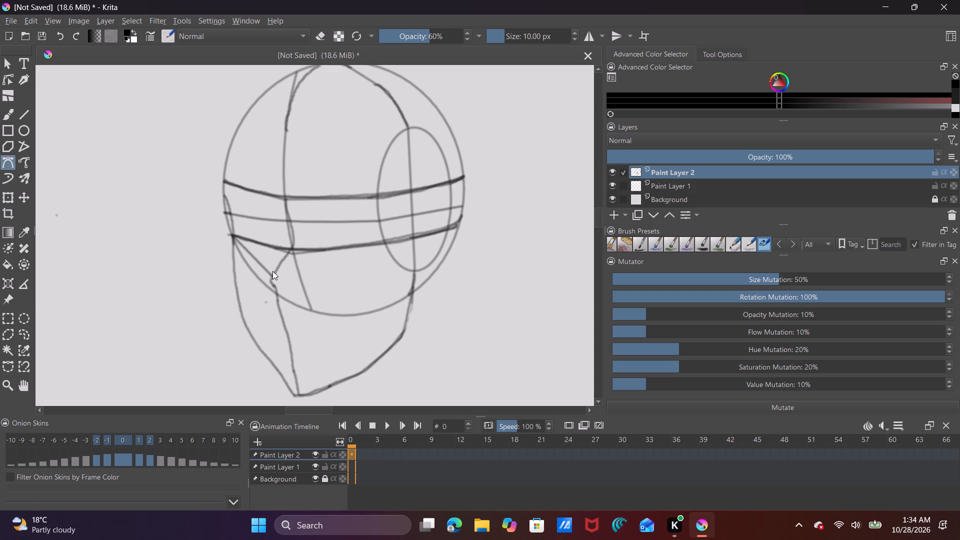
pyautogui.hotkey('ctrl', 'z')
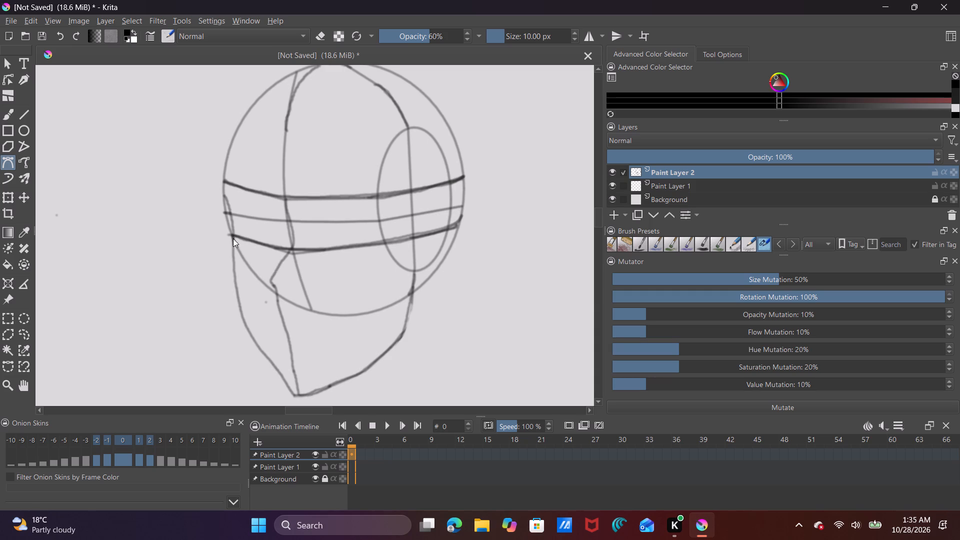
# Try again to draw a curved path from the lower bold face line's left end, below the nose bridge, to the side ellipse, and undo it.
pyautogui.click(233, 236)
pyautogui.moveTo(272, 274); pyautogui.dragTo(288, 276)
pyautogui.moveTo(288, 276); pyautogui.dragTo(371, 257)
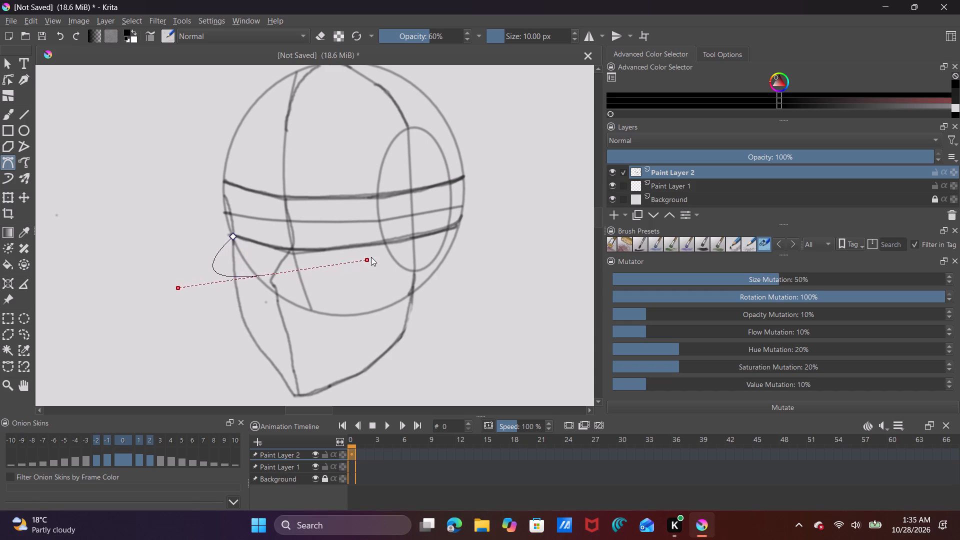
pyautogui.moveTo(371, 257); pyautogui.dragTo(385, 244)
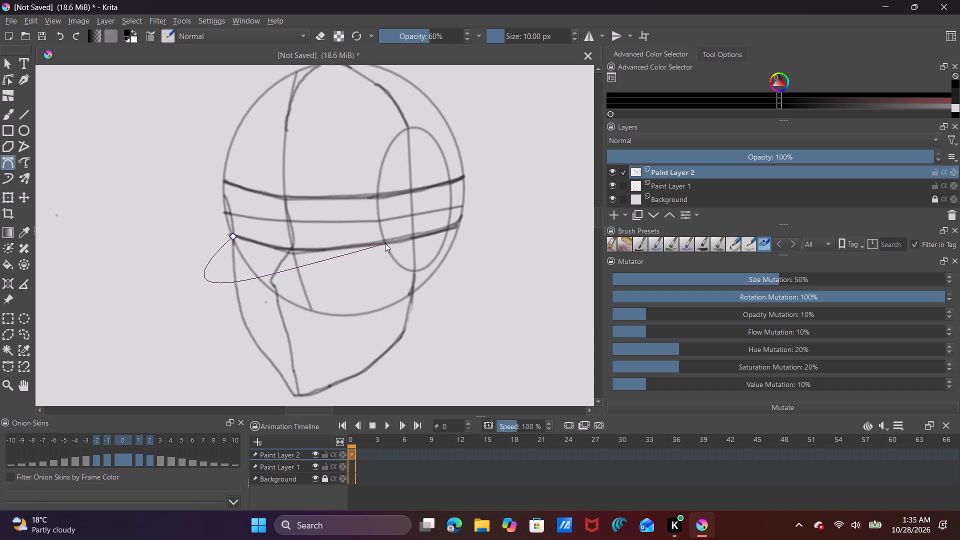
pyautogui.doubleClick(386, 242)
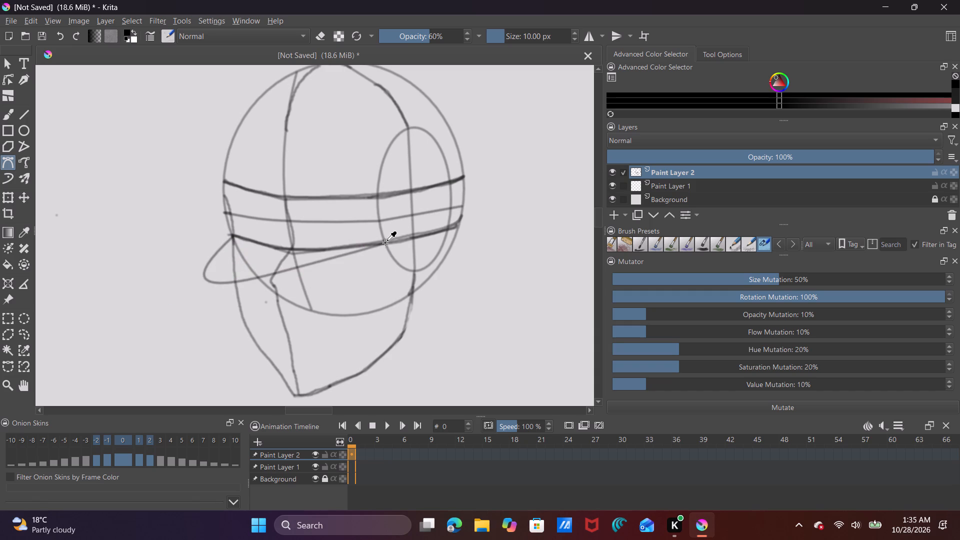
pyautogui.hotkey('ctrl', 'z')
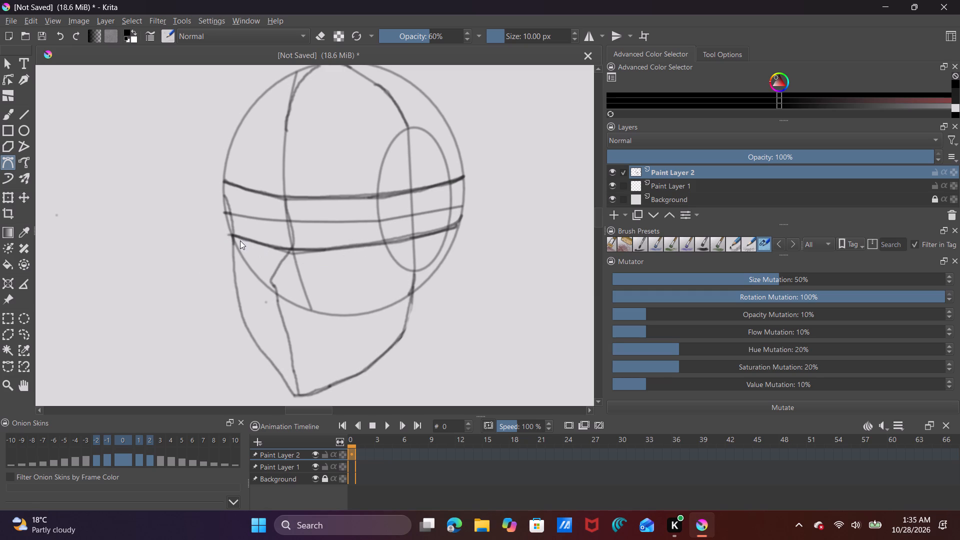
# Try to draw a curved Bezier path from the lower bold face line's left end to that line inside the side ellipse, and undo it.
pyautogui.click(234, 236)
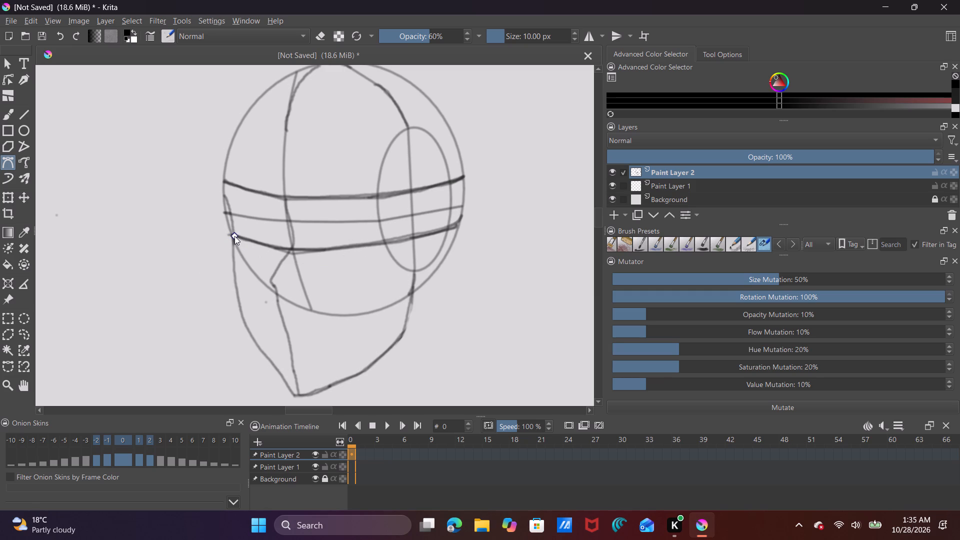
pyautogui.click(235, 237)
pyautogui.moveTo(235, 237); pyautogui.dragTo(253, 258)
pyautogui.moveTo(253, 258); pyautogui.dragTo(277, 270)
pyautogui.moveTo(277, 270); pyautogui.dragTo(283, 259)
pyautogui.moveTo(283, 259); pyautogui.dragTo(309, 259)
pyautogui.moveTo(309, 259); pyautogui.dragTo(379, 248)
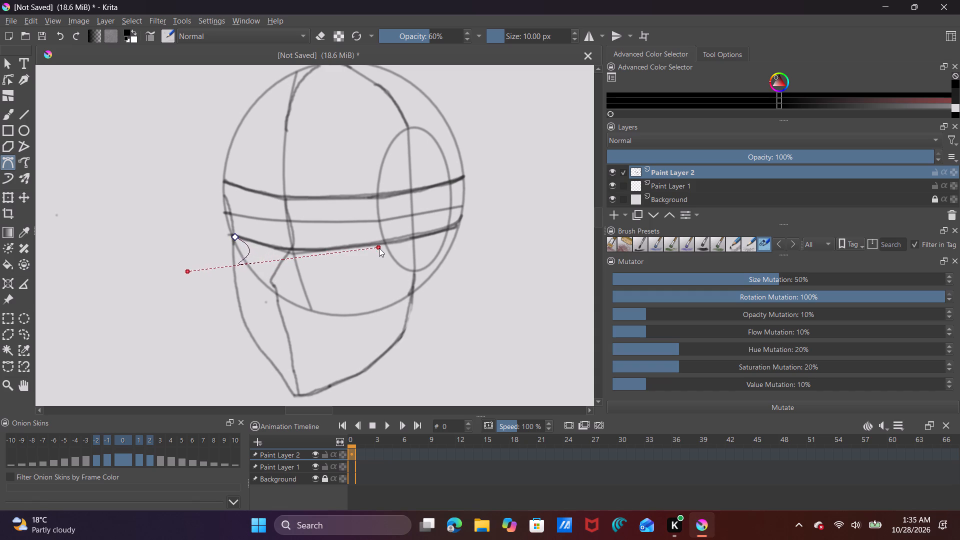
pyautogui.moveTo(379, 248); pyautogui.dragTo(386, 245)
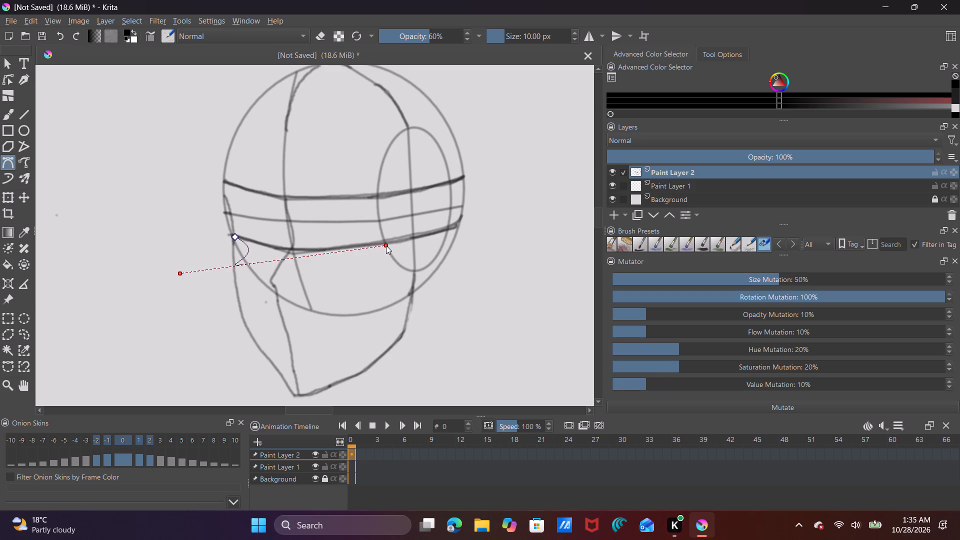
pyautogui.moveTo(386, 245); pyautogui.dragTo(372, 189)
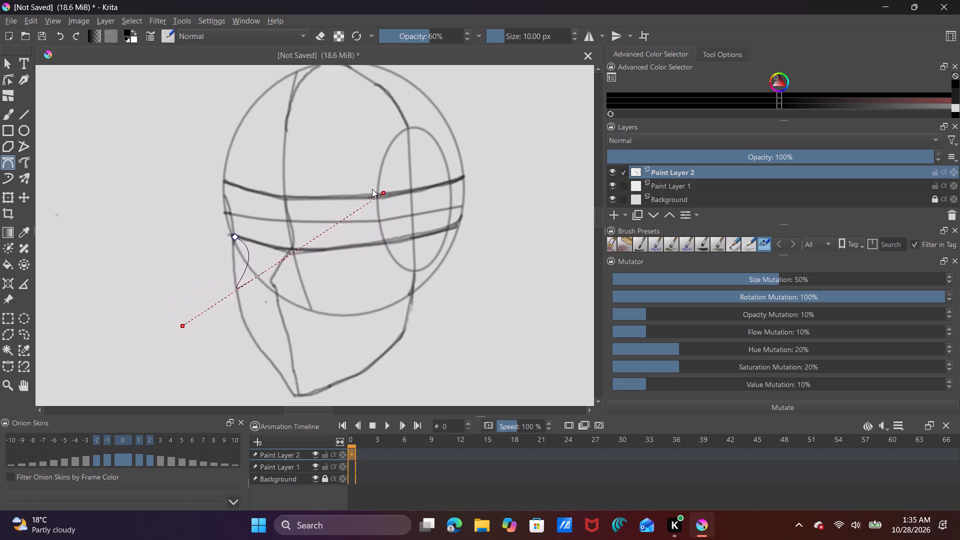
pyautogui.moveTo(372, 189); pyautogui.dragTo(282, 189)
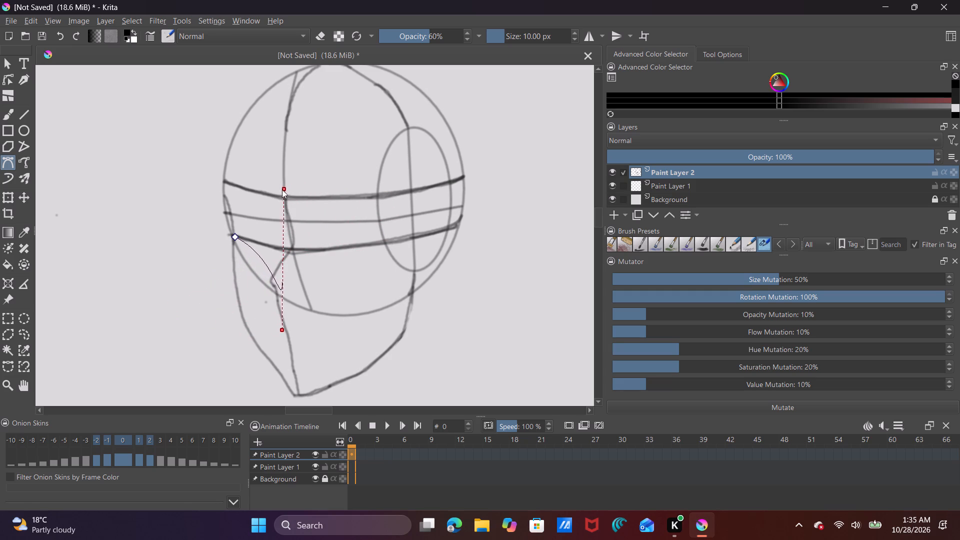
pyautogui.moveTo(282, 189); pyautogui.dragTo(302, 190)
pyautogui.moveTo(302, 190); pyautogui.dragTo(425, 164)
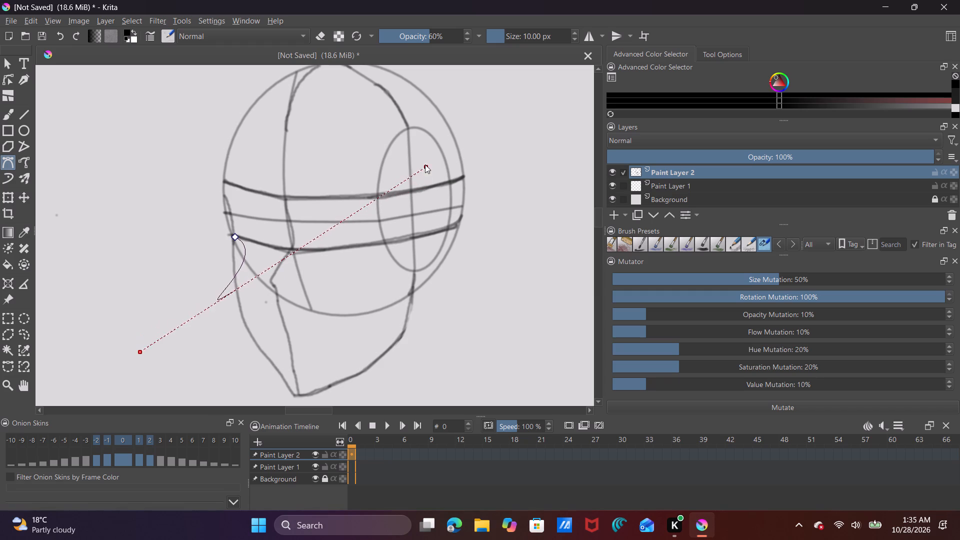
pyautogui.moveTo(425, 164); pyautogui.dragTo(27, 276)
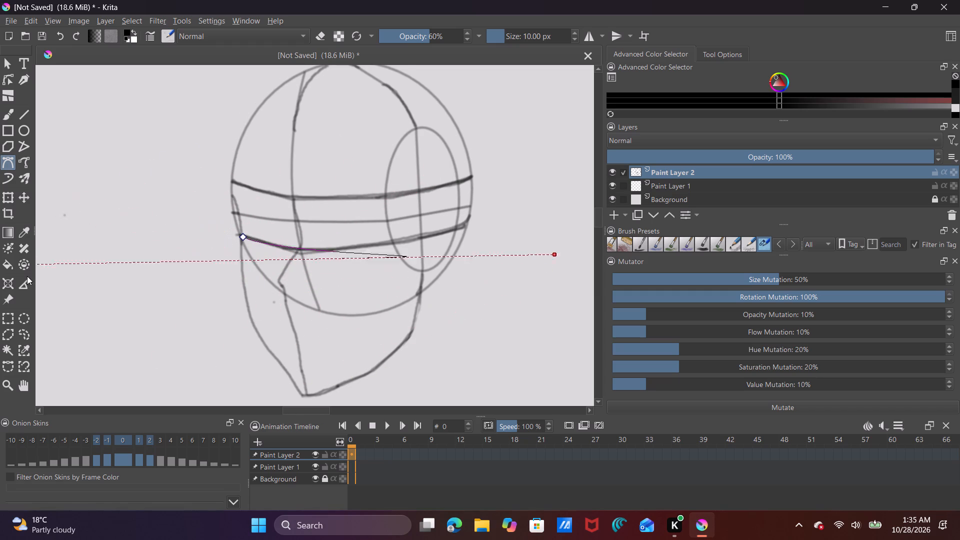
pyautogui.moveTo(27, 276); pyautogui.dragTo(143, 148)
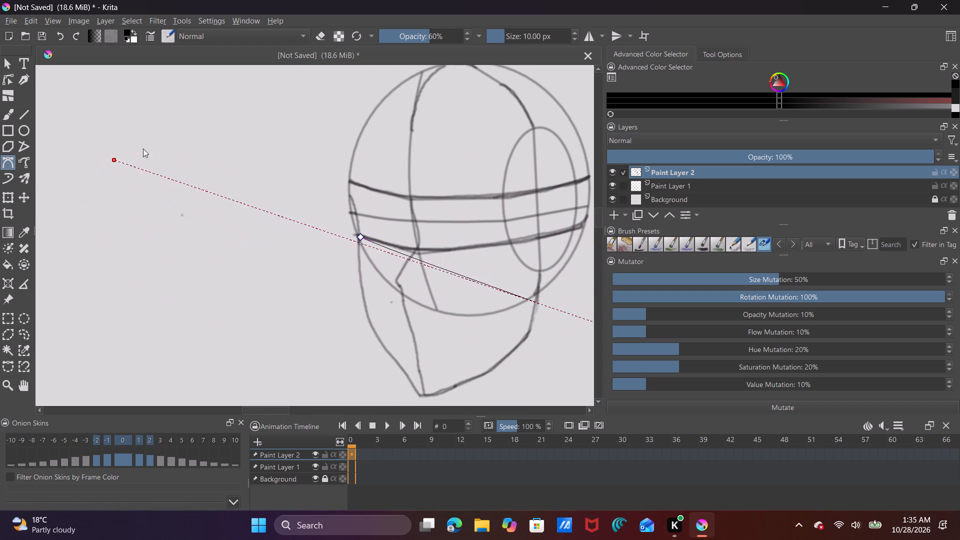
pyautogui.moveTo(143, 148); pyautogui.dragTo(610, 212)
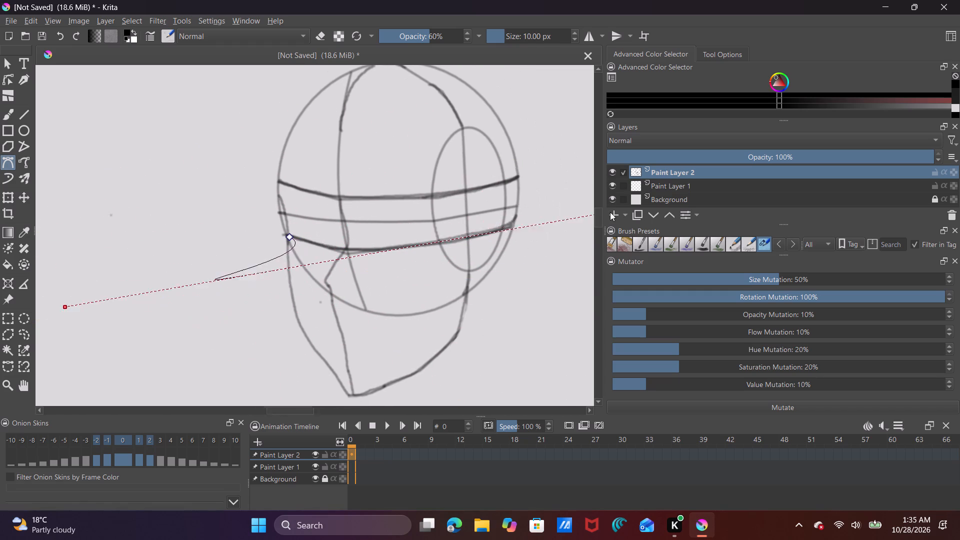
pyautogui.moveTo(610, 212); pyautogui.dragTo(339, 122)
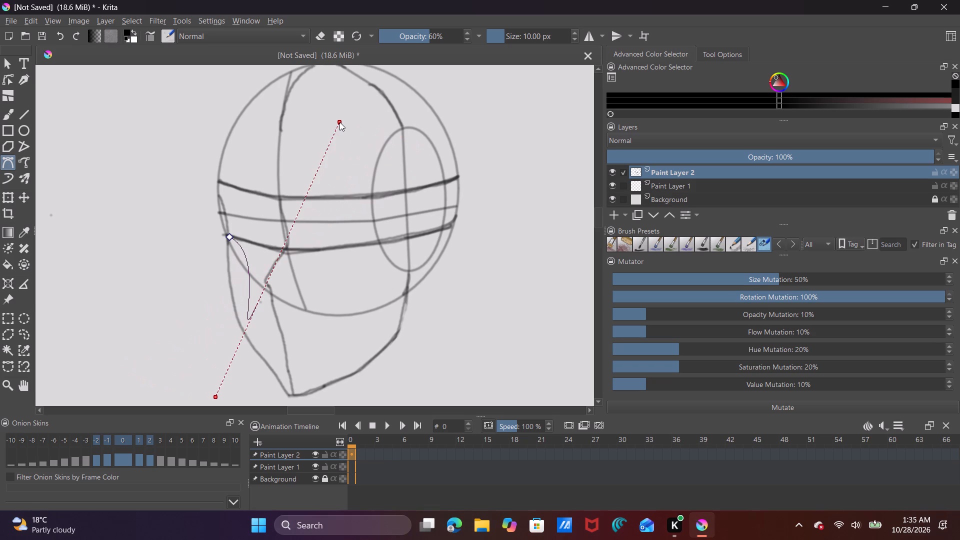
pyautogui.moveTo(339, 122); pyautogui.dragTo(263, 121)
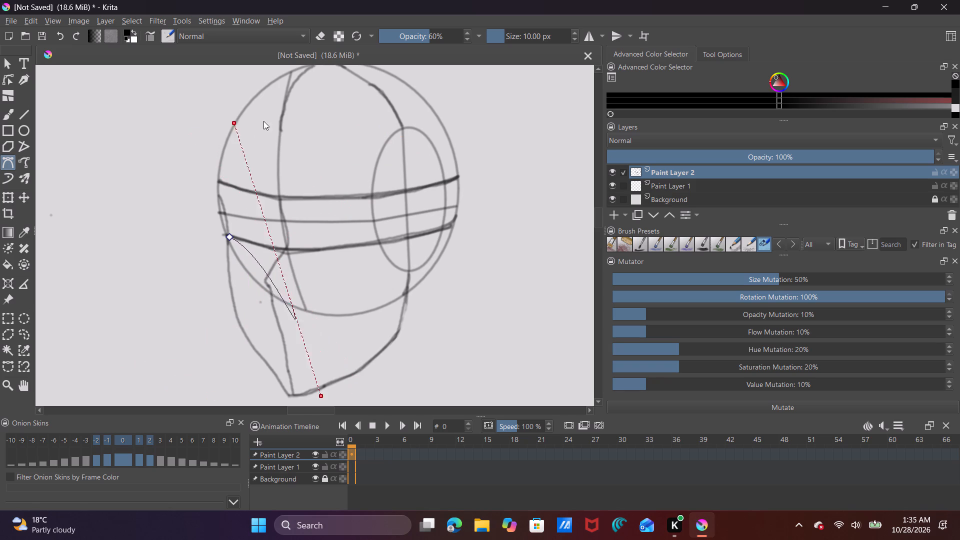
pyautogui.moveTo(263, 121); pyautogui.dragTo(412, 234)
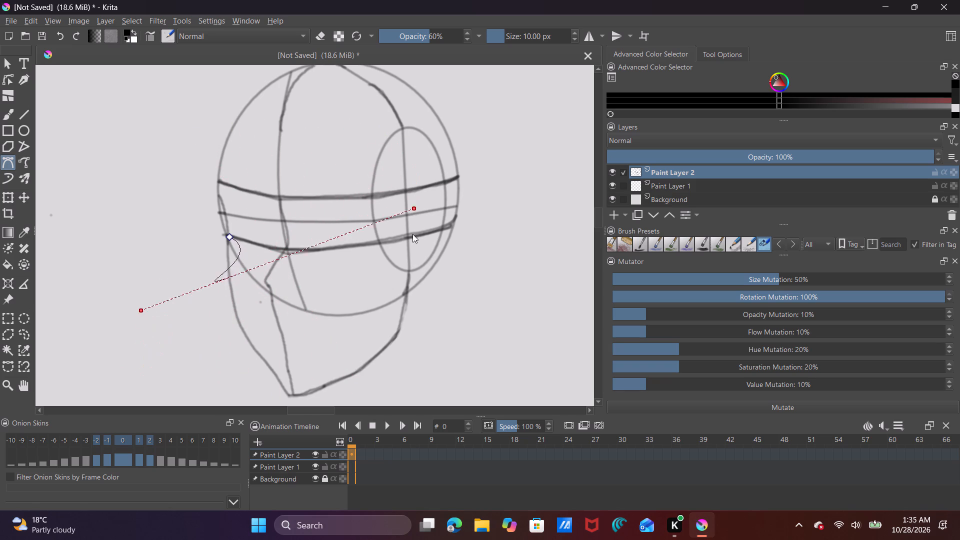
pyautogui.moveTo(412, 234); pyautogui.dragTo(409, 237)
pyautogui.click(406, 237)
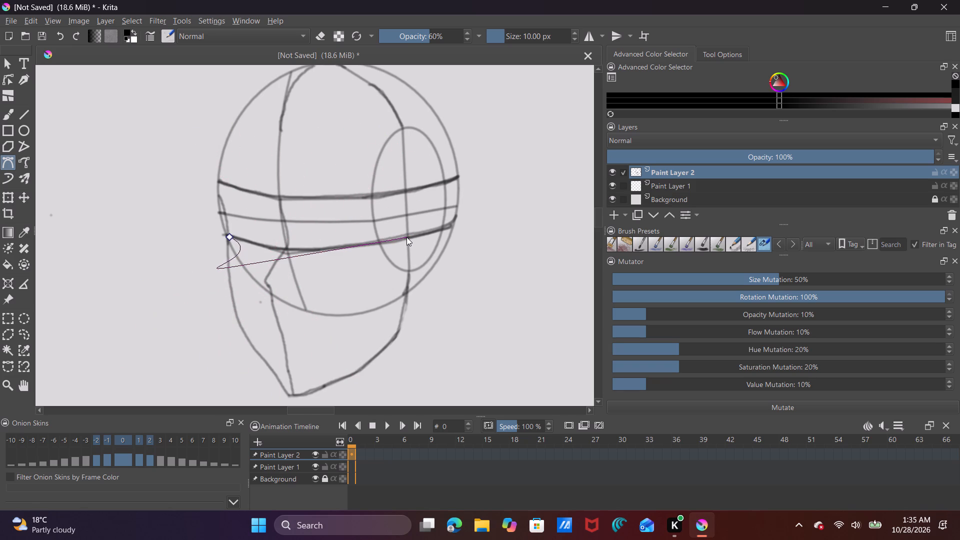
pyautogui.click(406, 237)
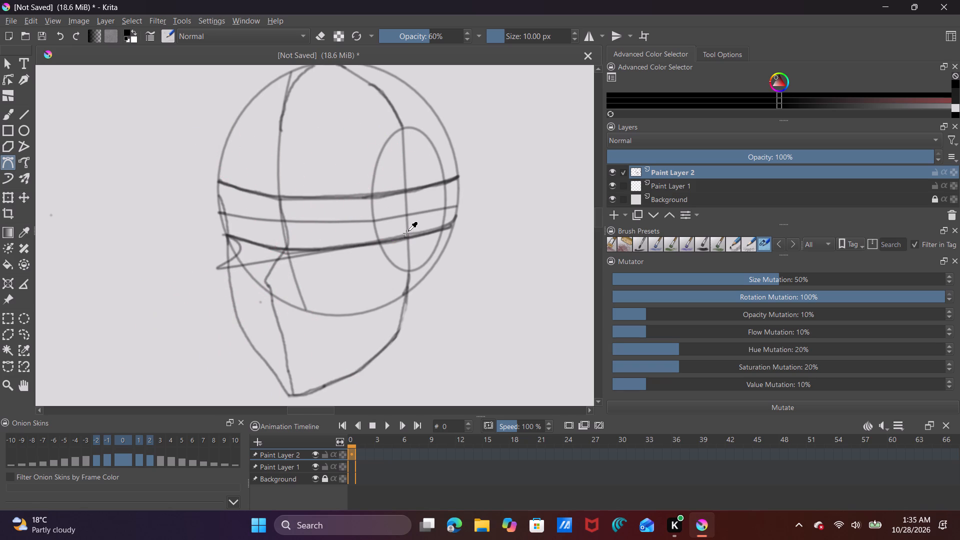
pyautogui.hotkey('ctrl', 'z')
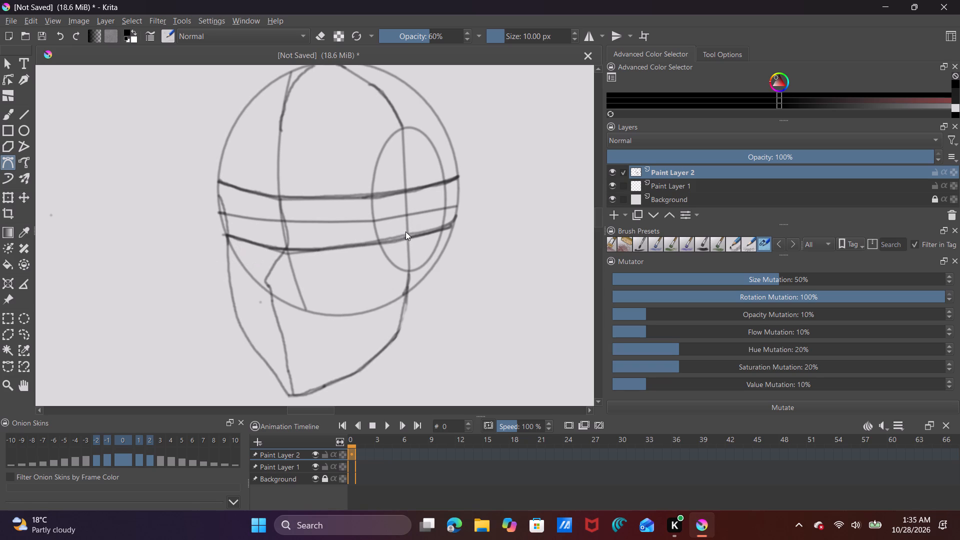
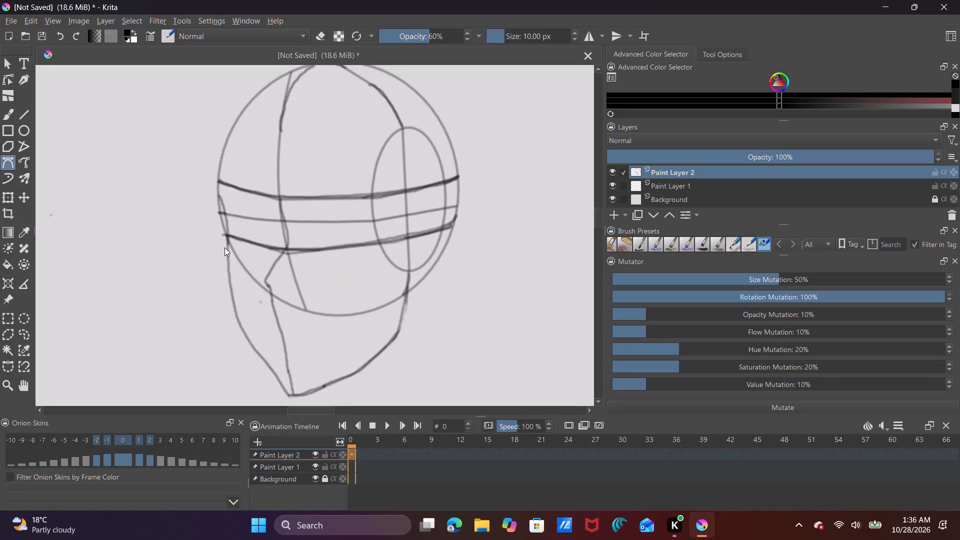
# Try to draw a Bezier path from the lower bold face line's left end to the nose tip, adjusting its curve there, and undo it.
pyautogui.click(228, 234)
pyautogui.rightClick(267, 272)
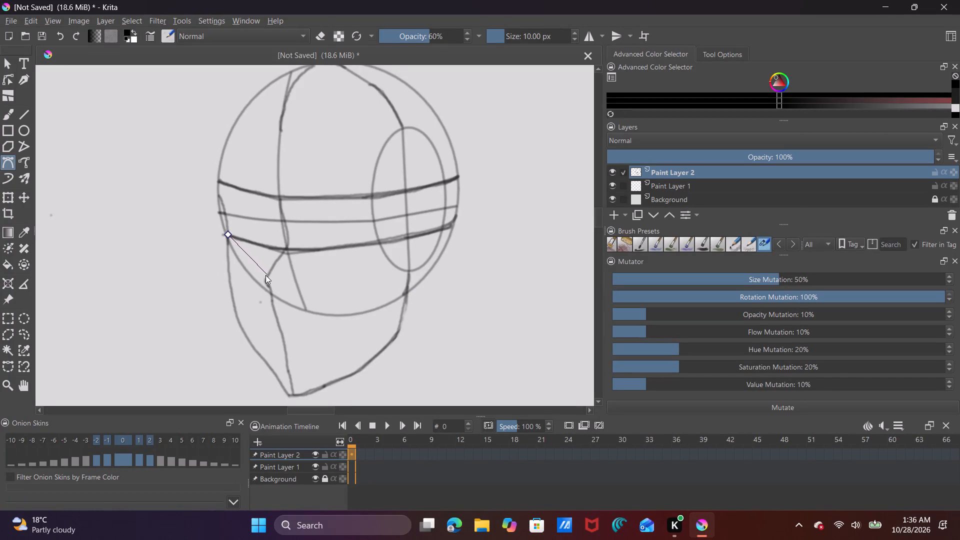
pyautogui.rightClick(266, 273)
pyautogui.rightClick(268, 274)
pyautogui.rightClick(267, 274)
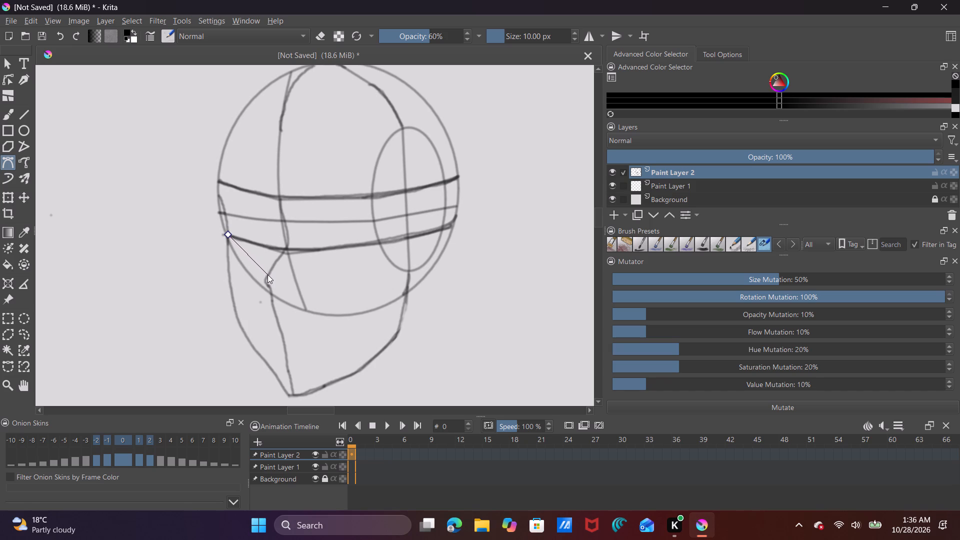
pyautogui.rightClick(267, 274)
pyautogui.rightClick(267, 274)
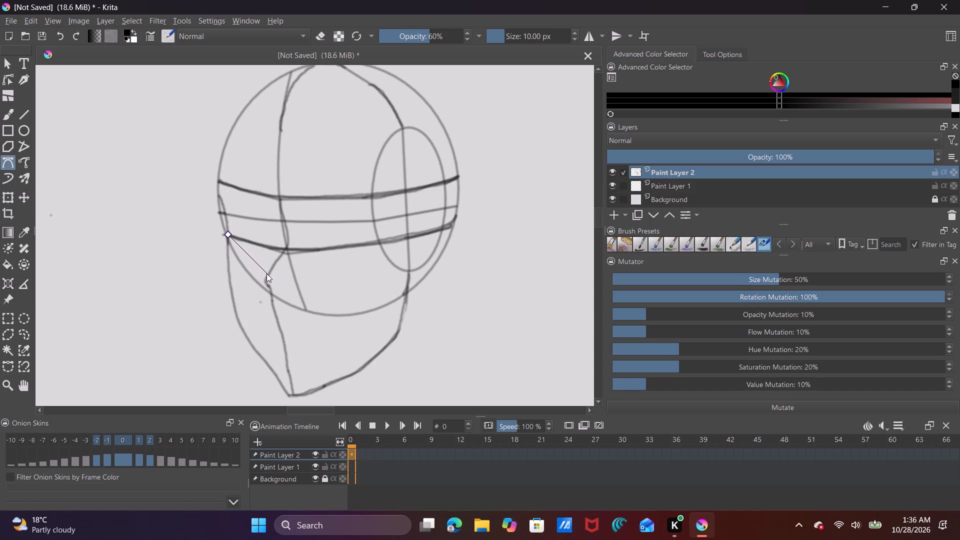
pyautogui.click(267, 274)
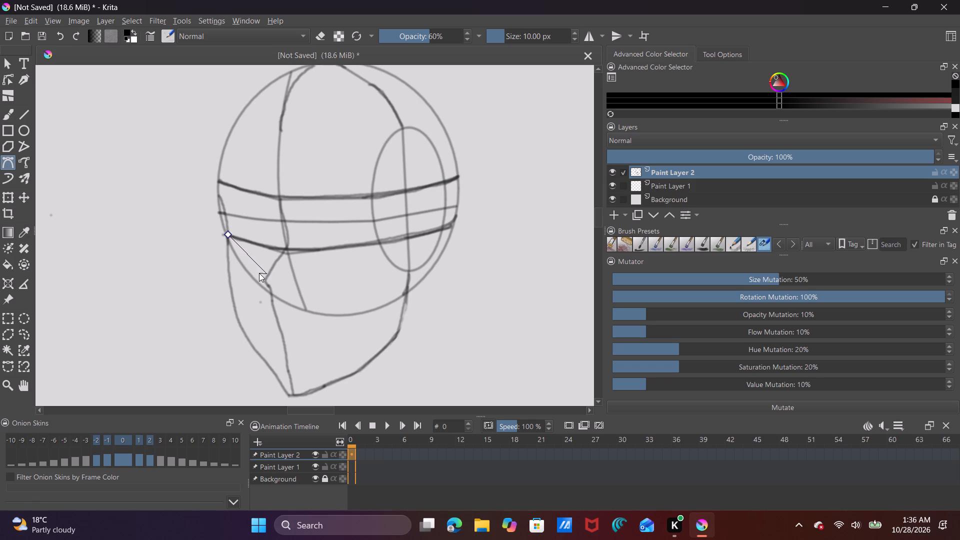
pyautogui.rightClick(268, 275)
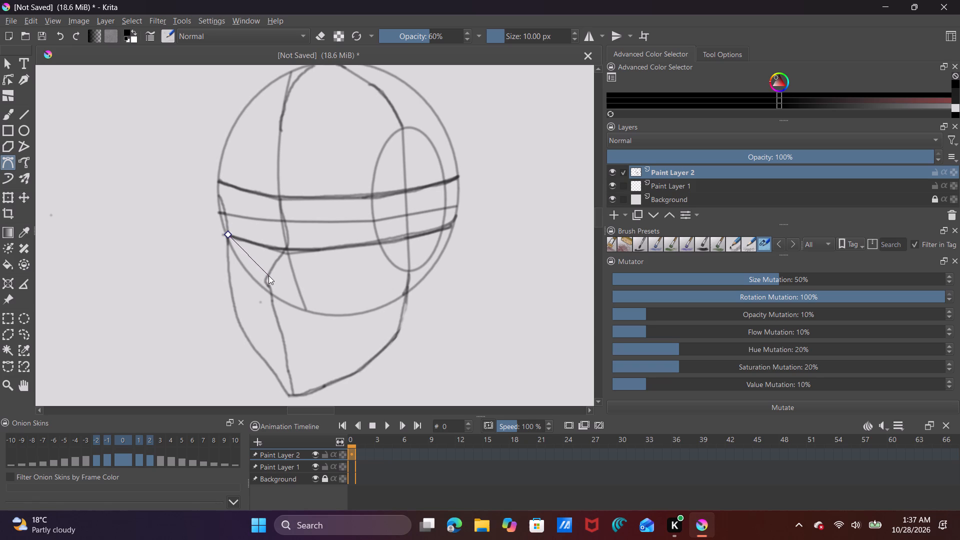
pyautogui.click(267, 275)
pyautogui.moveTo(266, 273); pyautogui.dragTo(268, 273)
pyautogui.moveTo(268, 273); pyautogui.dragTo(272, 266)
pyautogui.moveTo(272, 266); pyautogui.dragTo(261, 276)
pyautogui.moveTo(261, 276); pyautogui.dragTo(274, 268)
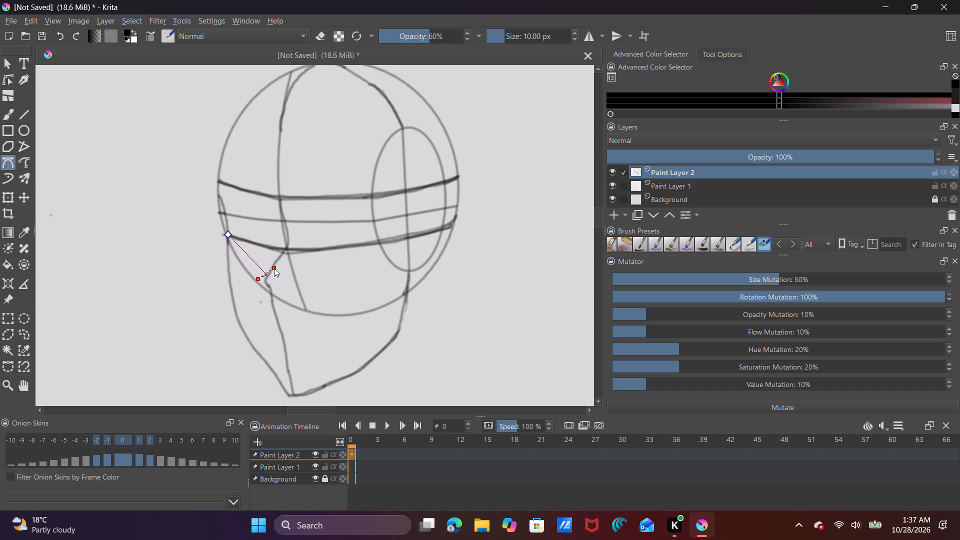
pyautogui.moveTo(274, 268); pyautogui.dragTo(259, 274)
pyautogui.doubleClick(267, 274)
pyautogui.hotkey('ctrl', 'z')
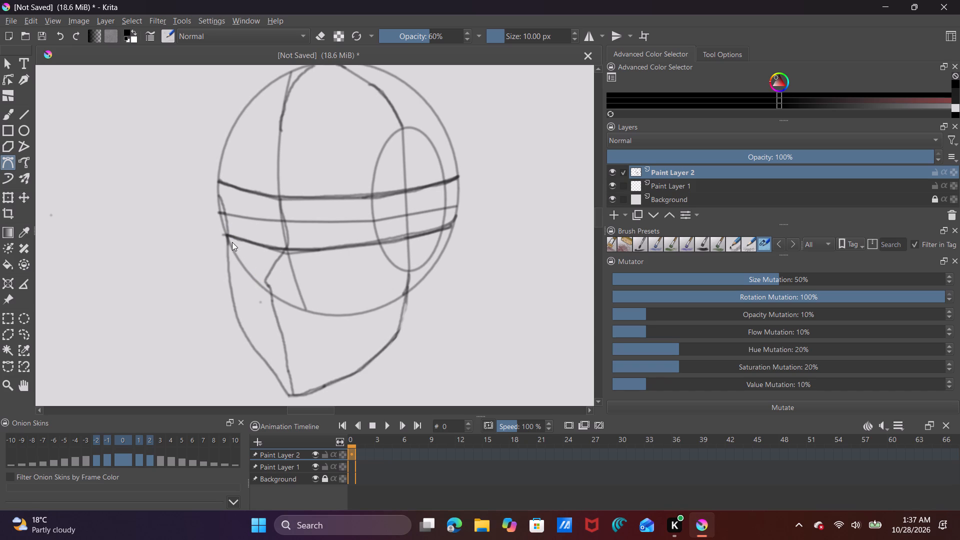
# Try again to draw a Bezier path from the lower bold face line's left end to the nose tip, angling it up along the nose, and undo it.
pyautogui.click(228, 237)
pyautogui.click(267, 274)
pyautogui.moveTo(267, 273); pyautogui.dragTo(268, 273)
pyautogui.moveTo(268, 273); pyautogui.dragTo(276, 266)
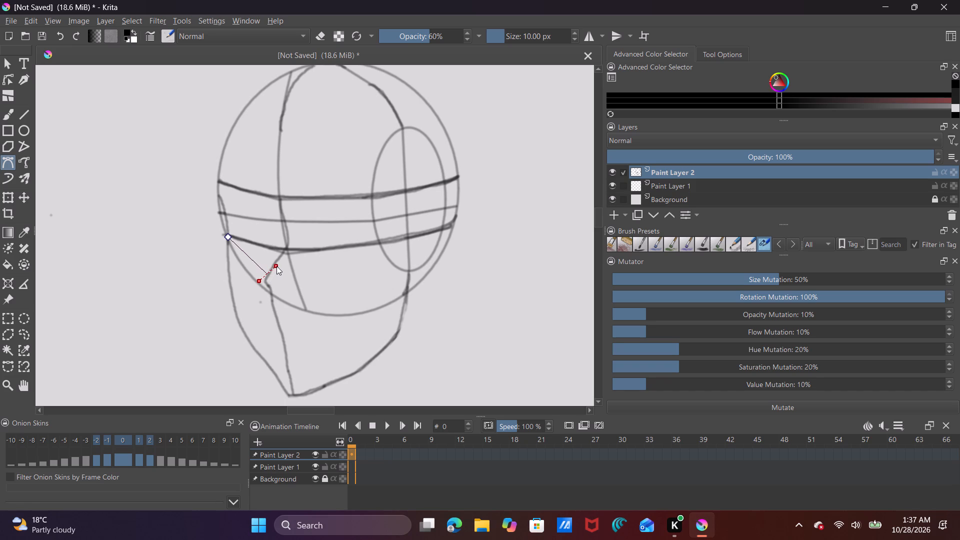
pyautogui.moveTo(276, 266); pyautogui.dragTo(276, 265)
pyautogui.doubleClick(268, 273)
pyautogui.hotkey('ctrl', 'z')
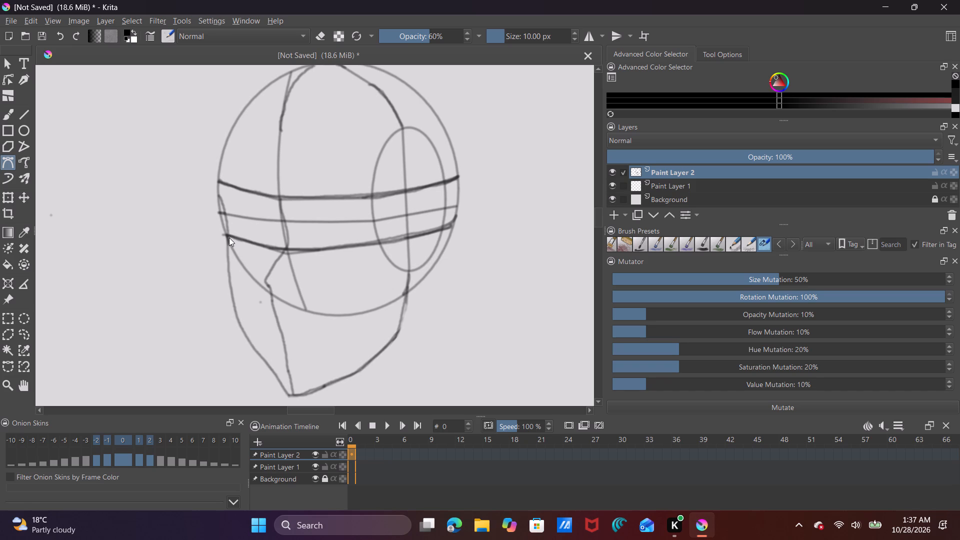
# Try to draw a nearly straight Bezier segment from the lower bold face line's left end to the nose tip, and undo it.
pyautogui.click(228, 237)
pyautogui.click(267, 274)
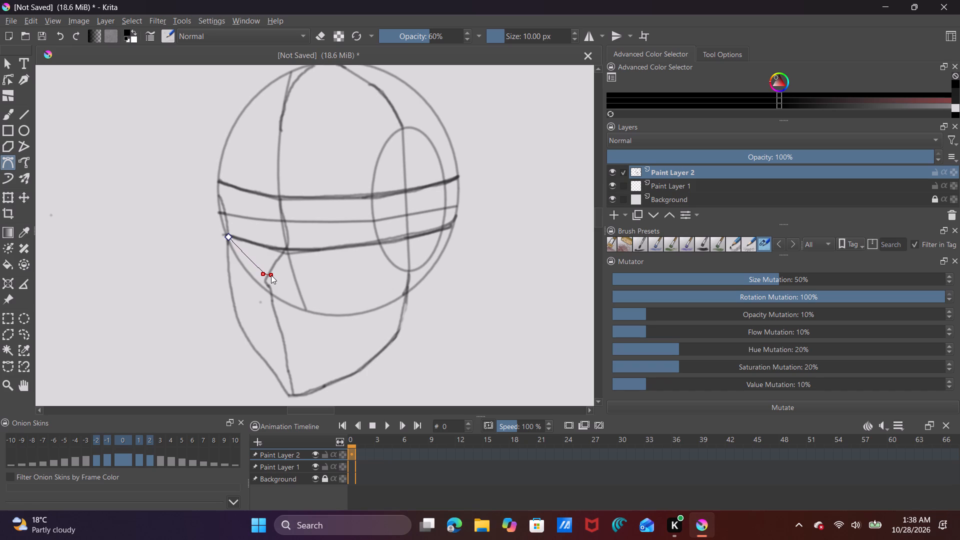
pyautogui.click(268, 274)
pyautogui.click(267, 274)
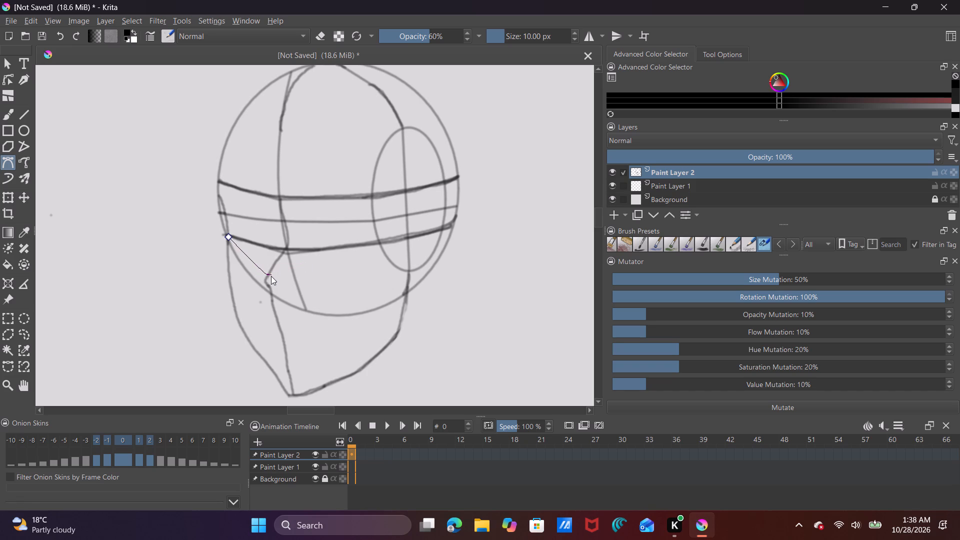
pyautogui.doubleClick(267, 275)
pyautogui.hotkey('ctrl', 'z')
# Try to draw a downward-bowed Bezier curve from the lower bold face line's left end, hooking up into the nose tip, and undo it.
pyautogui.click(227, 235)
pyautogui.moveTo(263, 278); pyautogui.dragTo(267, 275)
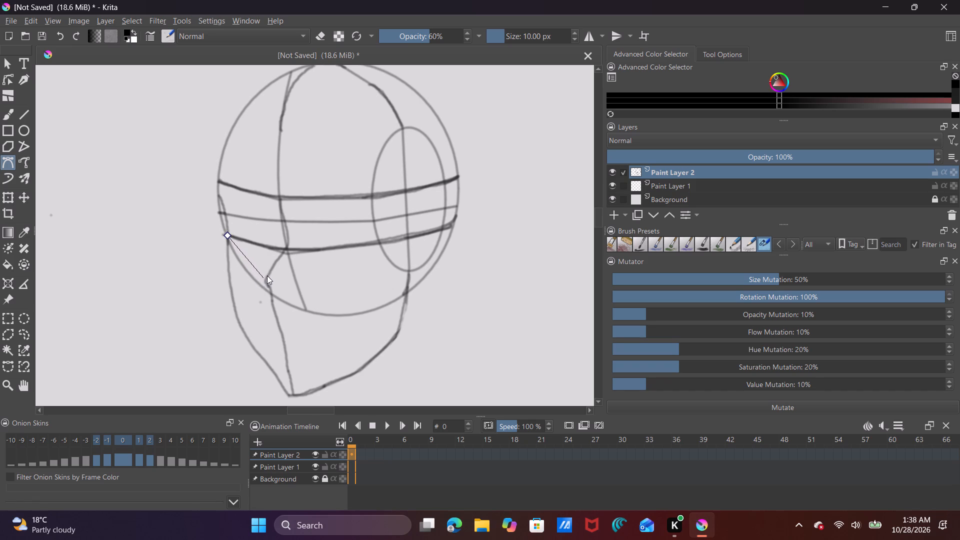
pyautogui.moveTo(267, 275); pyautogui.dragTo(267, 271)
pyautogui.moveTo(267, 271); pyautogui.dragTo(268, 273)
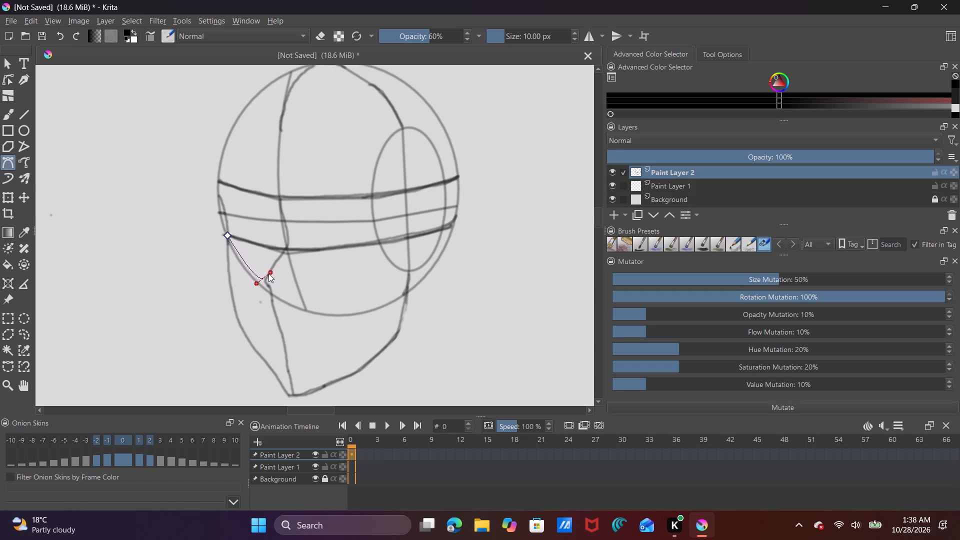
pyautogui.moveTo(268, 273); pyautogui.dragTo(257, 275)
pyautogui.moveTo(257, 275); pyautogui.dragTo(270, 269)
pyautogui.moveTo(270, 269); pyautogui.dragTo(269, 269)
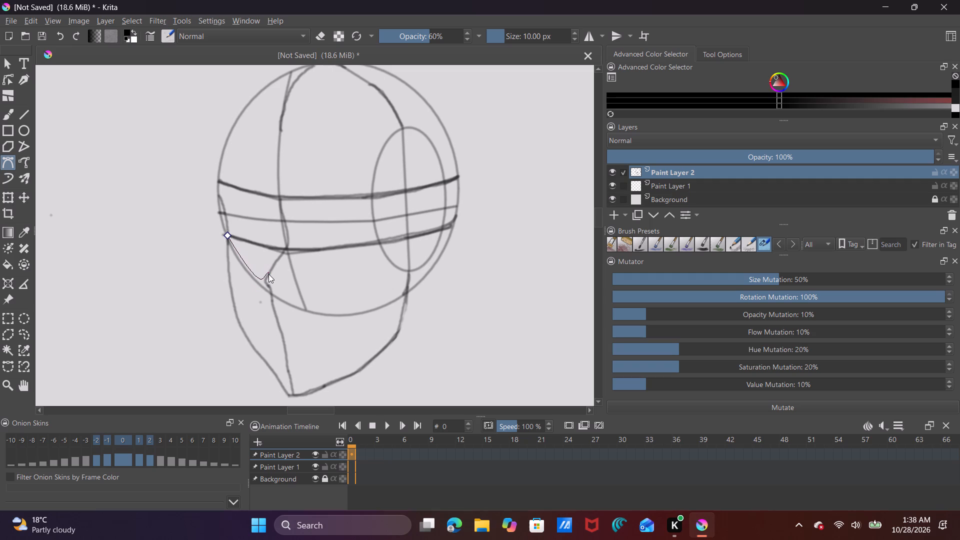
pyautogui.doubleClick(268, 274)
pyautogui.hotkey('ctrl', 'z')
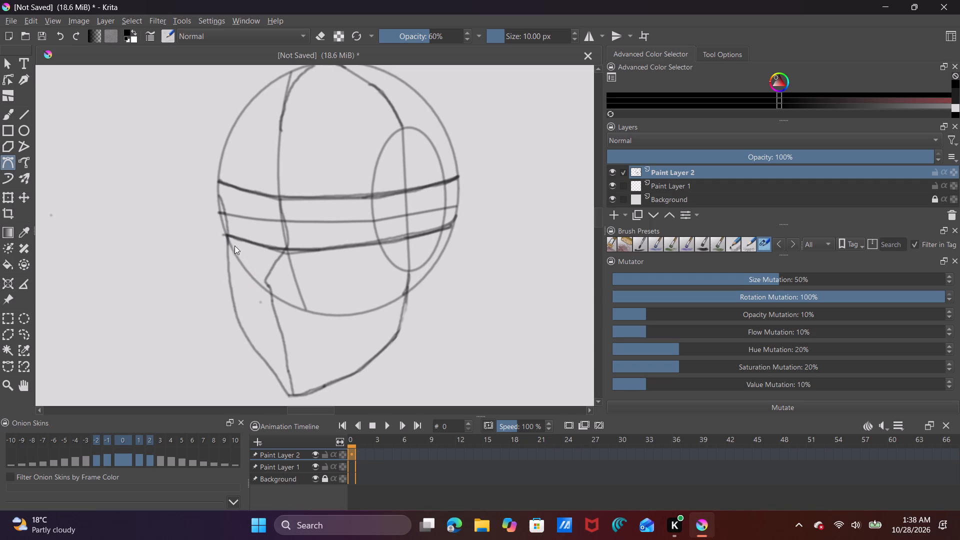
# Draw a Bezier path from the lower bold face line's left end to just above the nose tip, bending it upward at the end.
pyautogui.click(227, 235)
pyautogui.click(267, 273)
pyautogui.moveTo(267, 272); pyautogui.dragTo(268, 261)
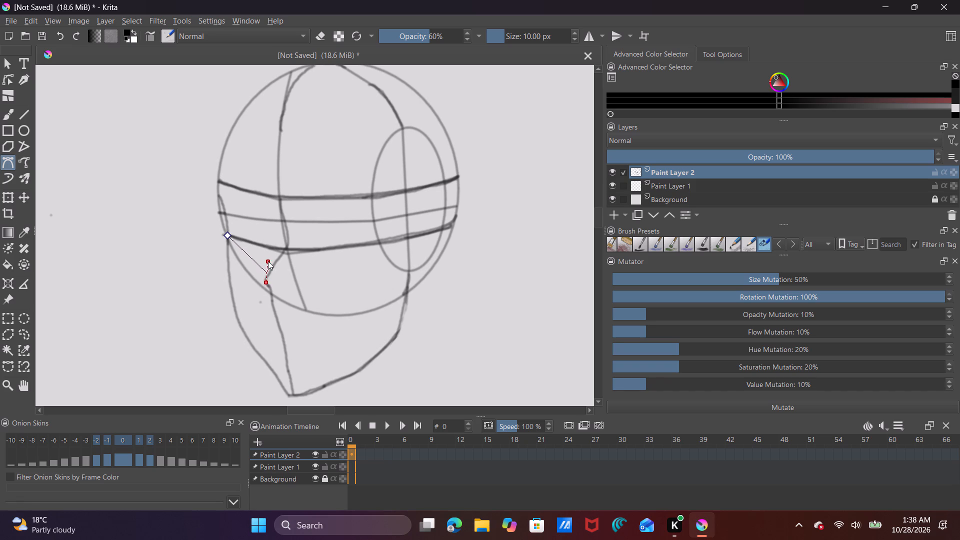
pyautogui.moveTo(268, 261); pyautogui.dragTo(271, 262)
pyautogui.doubleClick(268, 270)
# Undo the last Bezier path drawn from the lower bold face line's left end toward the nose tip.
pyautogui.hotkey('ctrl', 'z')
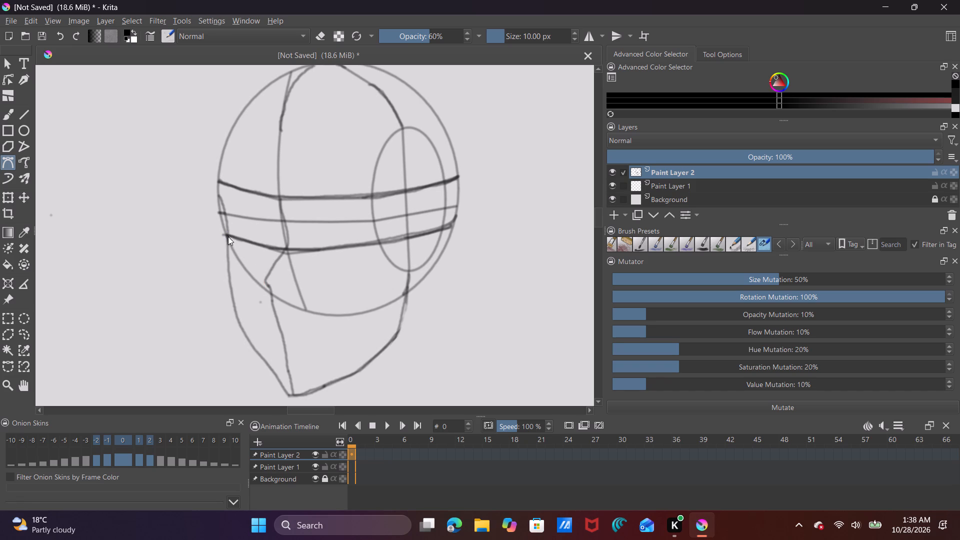
# Draw a Bezier path from the lower bold face line's left end to the nose tip, curving slightly upward into the nose line at the end.
pyautogui.click(228, 236)
pyautogui.moveTo(267, 275); pyautogui.dragTo(268, 268)
pyautogui.moveTo(268, 268); pyautogui.dragTo(268, 266)
pyautogui.moveTo(268, 266); pyautogui.dragTo(268, 264)
pyautogui.moveTo(268, 264); pyautogui.dragTo(266, 265)
pyautogui.moveTo(266, 265); pyautogui.dragTo(268, 266)
pyautogui.moveTo(268, 266); pyautogui.dragTo(273, 266)
pyautogui.moveTo(273, 266); pyautogui.dragTo(274, 266)
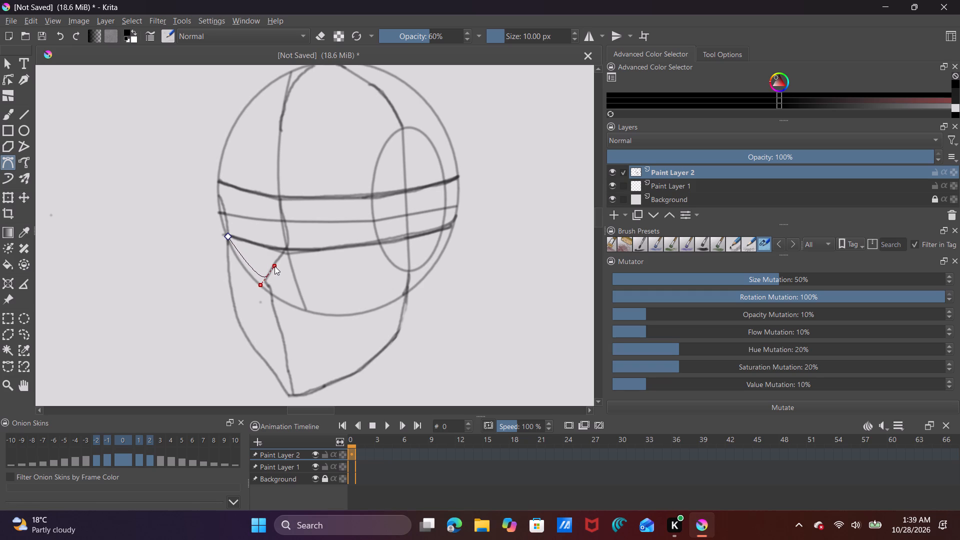
pyautogui.moveTo(274, 266); pyautogui.dragTo(272, 265)
pyautogui.moveTo(272, 265); pyautogui.dragTo(271, 268)
pyautogui.moveTo(271, 268); pyautogui.dragTo(271, 268)
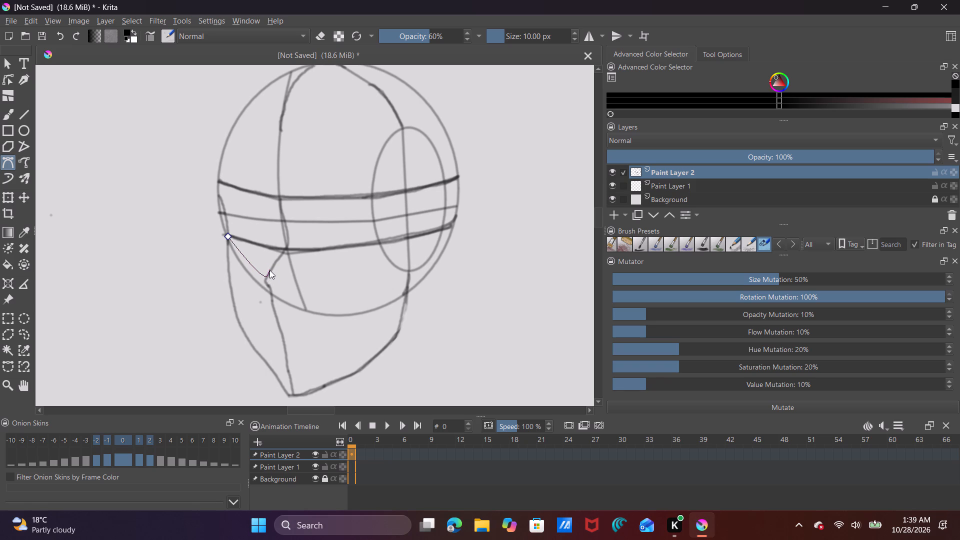
pyautogui.click(269, 270)
pyautogui.click(269, 270)
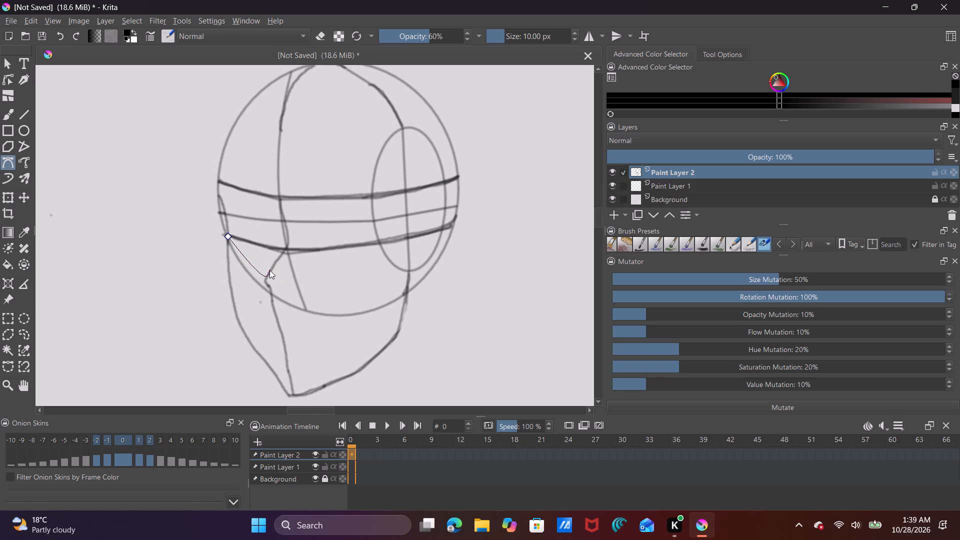
pyautogui.doubleClick(269, 270)
# Draw a nearly straight Bezier path from the nose tip up to where the lower bold face line meets the ear ellipse's near edge.
pyautogui.click(265, 275)
pyautogui.moveTo(377, 247); pyautogui.dragTo(377, 246)
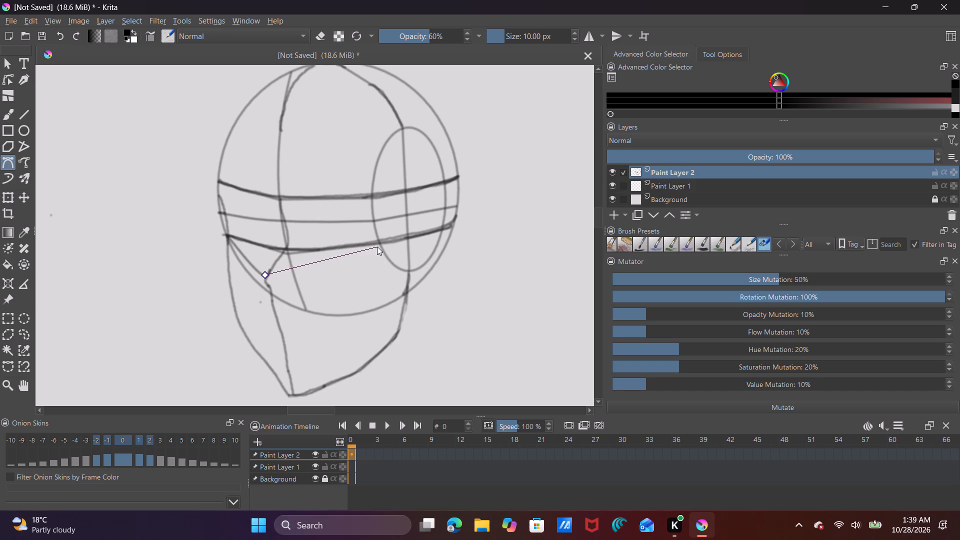
pyautogui.moveTo(377, 246); pyautogui.dragTo(374, 242)
pyautogui.moveTo(374, 242); pyautogui.dragTo(375, 237)
pyautogui.moveTo(375, 237); pyautogui.dragTo(380, 237)
pyautogui.moveTo(380, 237); pyautogui.dragTo(385, 236)
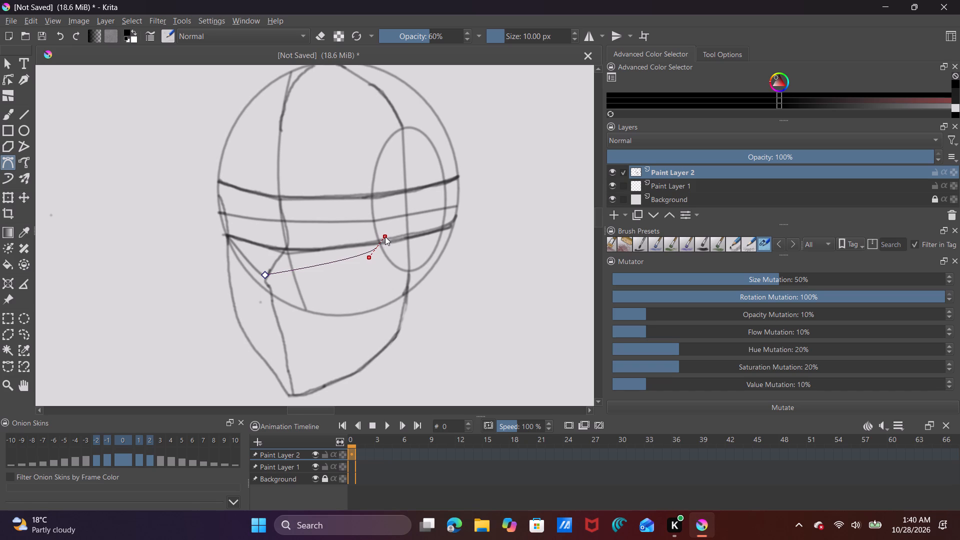
pyautogui.moveTo(385, 236); pyautogui.dragTo(386, 235)
pyautogui.moveTo(386, 235); pyautogui.dragTo(394, 235)
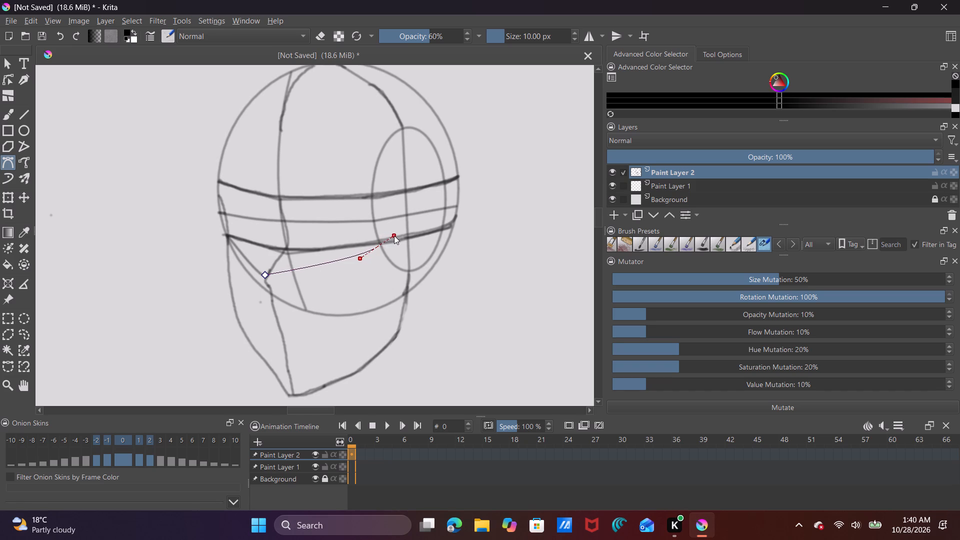
pyautogui.moveTo(394, 235); pyautogui.dragTo(390, 240)
pyautogui.rightClick(398, 235)
pyautogui.moveTo(390, 240); pyautogui.dragTo(385, 241)
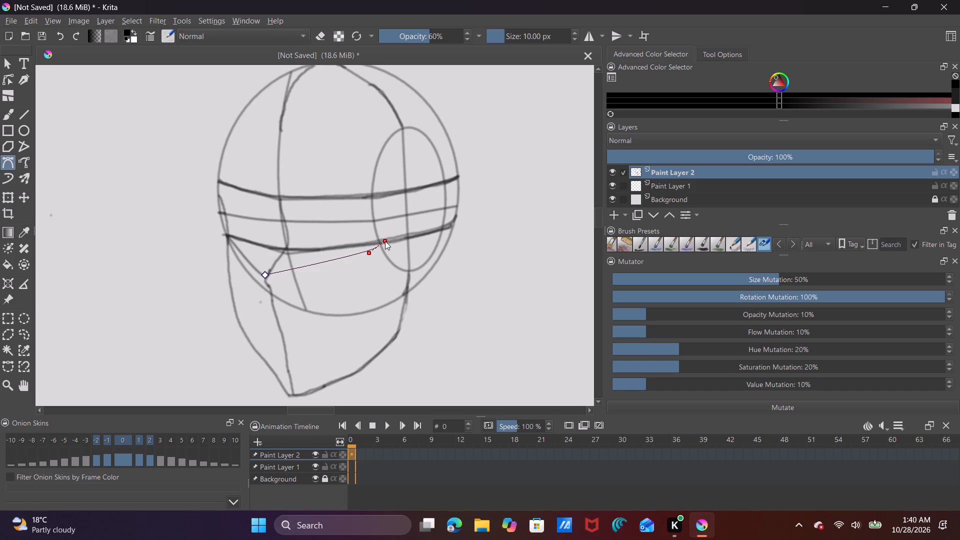
pyautogui.moveTo(385, 241); pyautogui.dragTo(384, 241)
pyautogui.moveTo(384, 241); pyautogui.dragTo(389, 240)
pyautogui.moveTo(389, 240); pyautogui.dragTo(375, 248)
pyautogui.moveTo(375, 248); pyautogui.dragTo(372, 246)
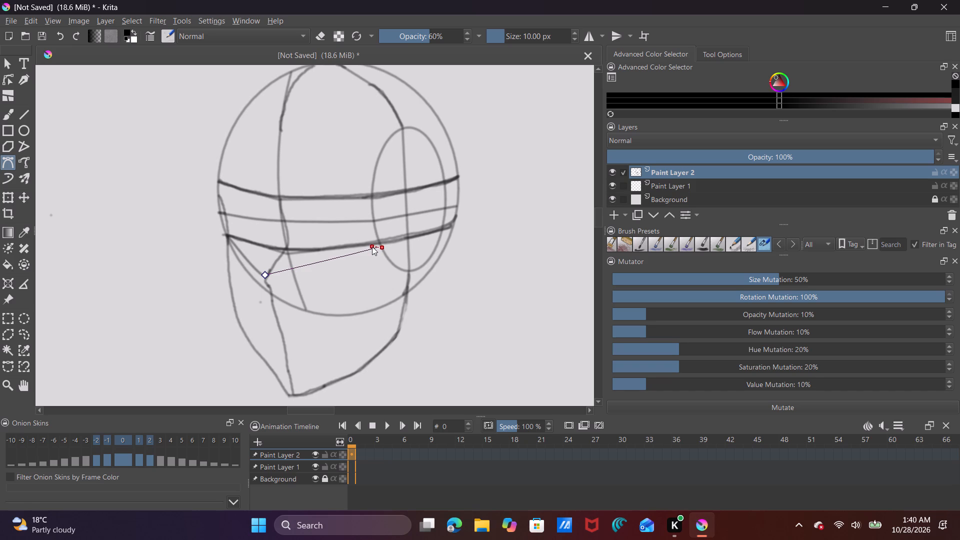
pyautogui.moveTo(372, 246); pyautogui.dragTo(377, 242)
pyautogui.moveTo(377, 242); pyautogui.dragTo(381, 239)
pyautogui.moveTo(381, 239); pyautogui.dragTo(380, 239)
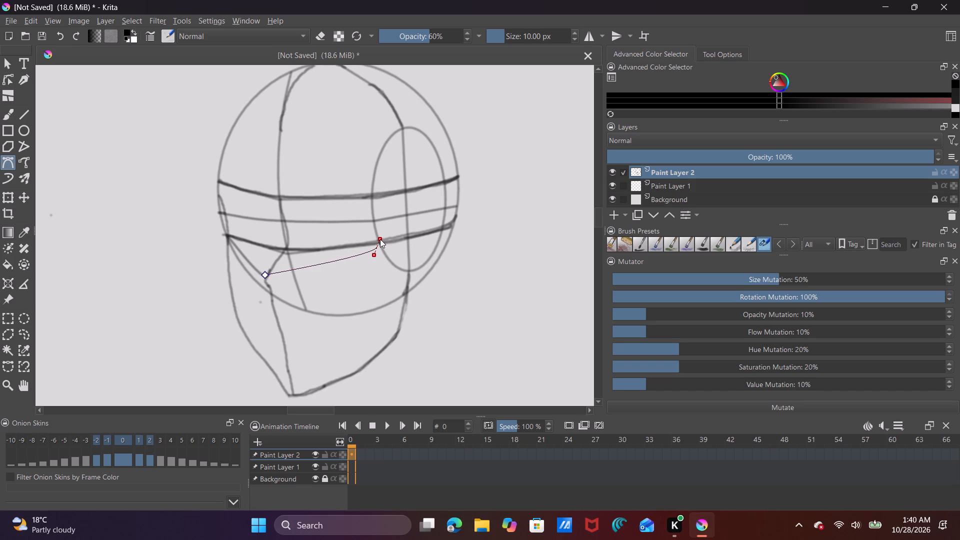
pyautogui.moveTo(380, 239); pyautogui.dragTo(379, 239)
pyautogui.moveTo(379, 239); pyautogui.dragTo(383, 240)
pyautogui.moveTo(383, 240); pyautogui.dragTo(382, 244)
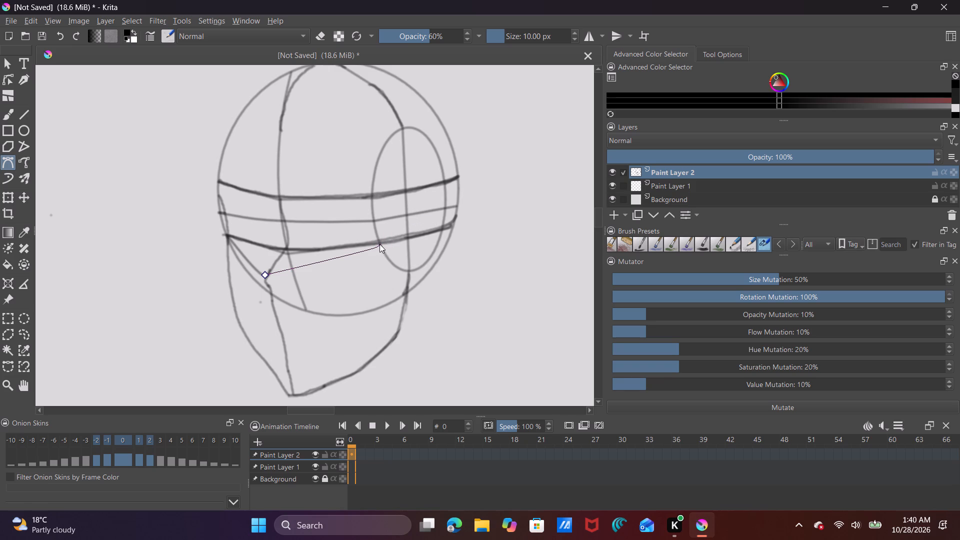
pyautogui.doubleClick(379, 244)
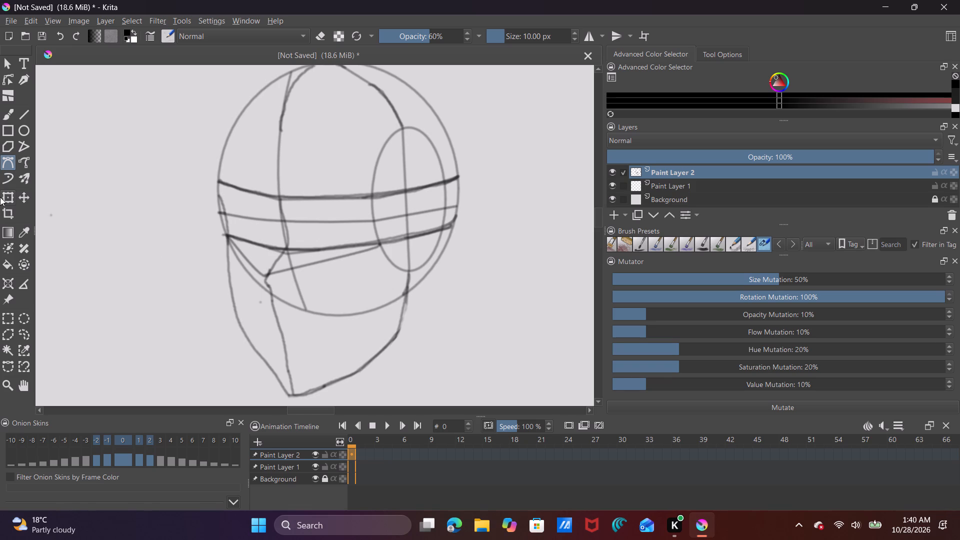
# With the freehand brush, darken the cheek line down to the nose tip and the start of the straight line toward the ear ellipse.
pyautogui.doubleClick(2, 113)
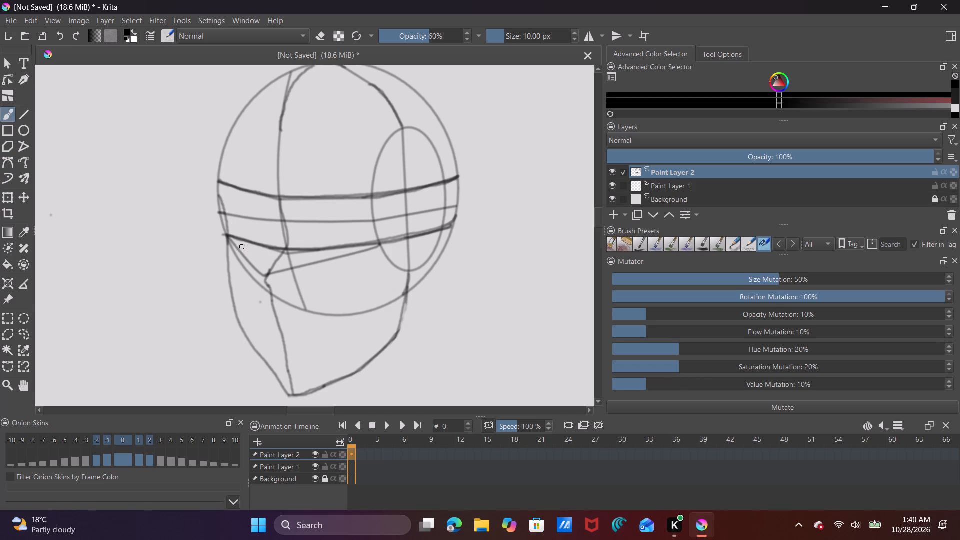
pyautogui.scroll(3, 240, 249)
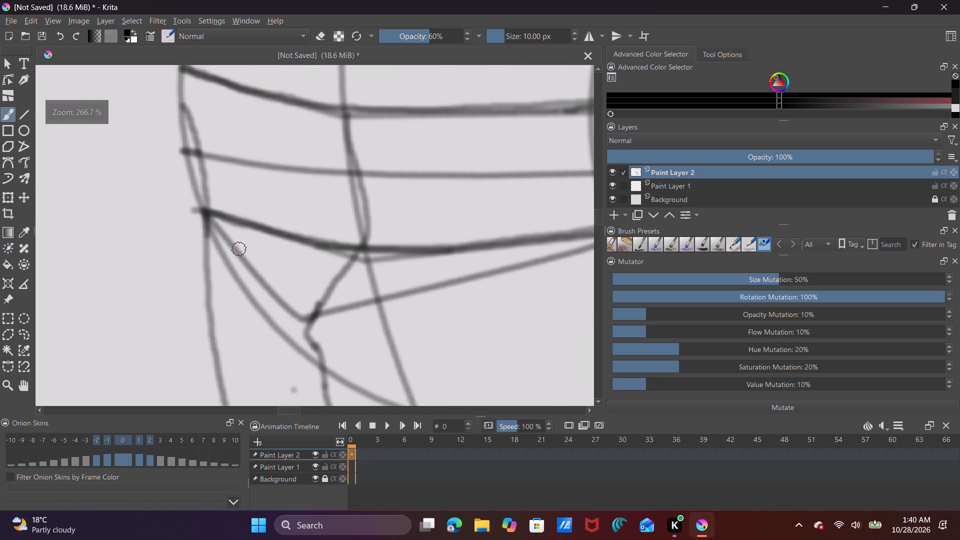
pyautogui.moveTo(238, 250); pyautogui.dragTo(255, 272)
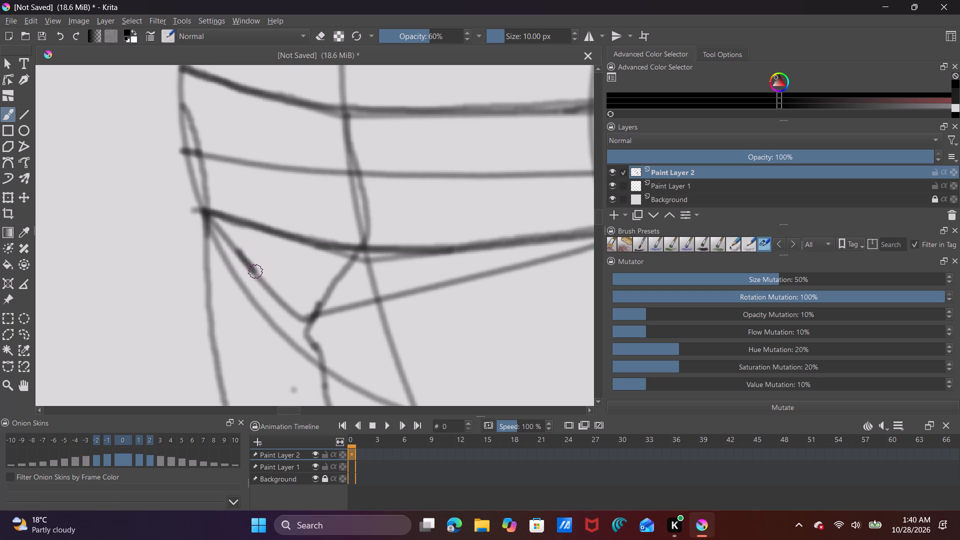
pyautogui.moveTo(255, 272); pyautogui.dragTo(277, 296)
pyautogui.moveTo(277, 296); pyautogui.dragTo(294, 309)
pyautogui.moveTo(294, 309); pyautogui.dragTo(316, 313)
pyautogui.moveTo(316, 313); pyautogui.dragTo(382, 301)
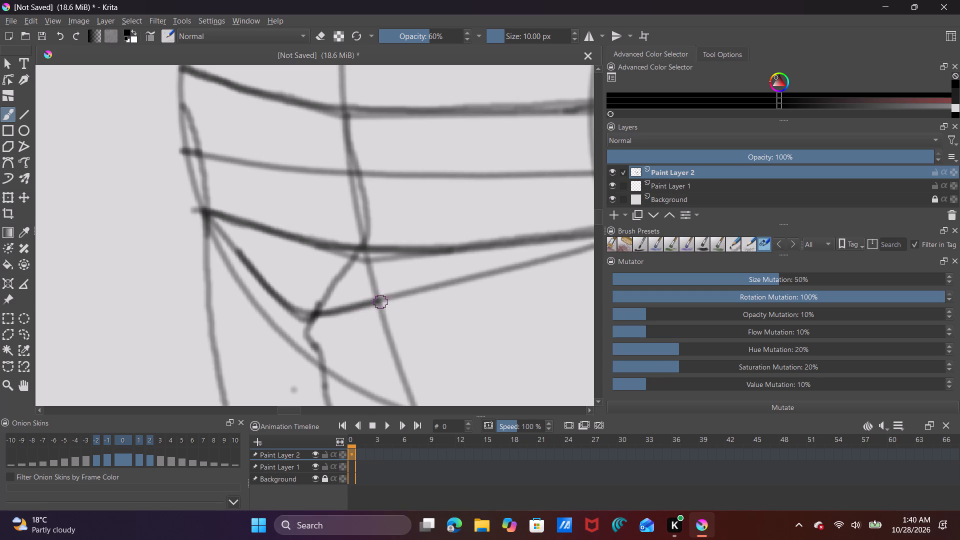
pyautogui.moveTo(382, 301); pyautogui.dragTo(417, 292)
# Brush a shallow curve from the nose tip, sagging below the straight line and rejoining it just past halfway to the ear ellipse.
pyautogui.moveTo(313, 315); pyautogui.dragTo(330, 316)
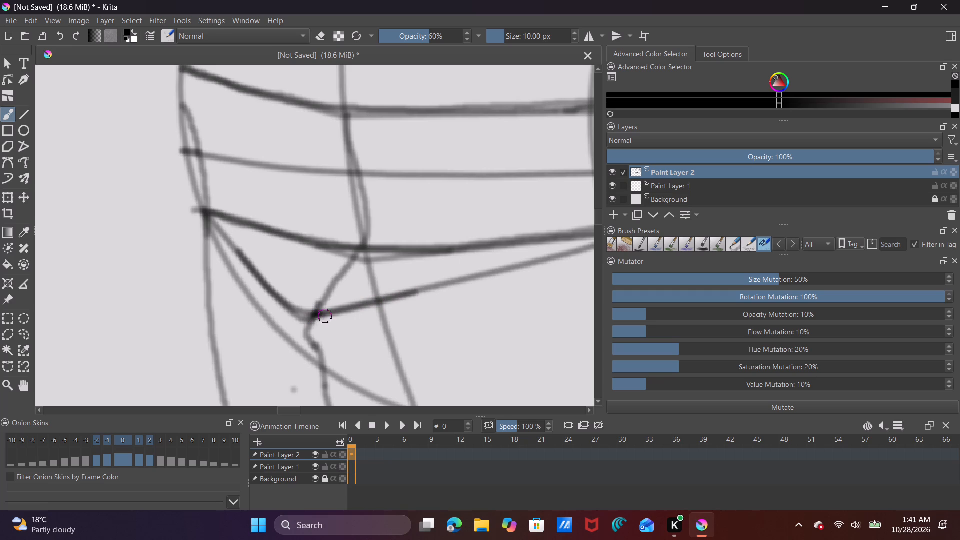
pyautogui.moveTo(330, 316); pyautogui.dragTo(434, 294)
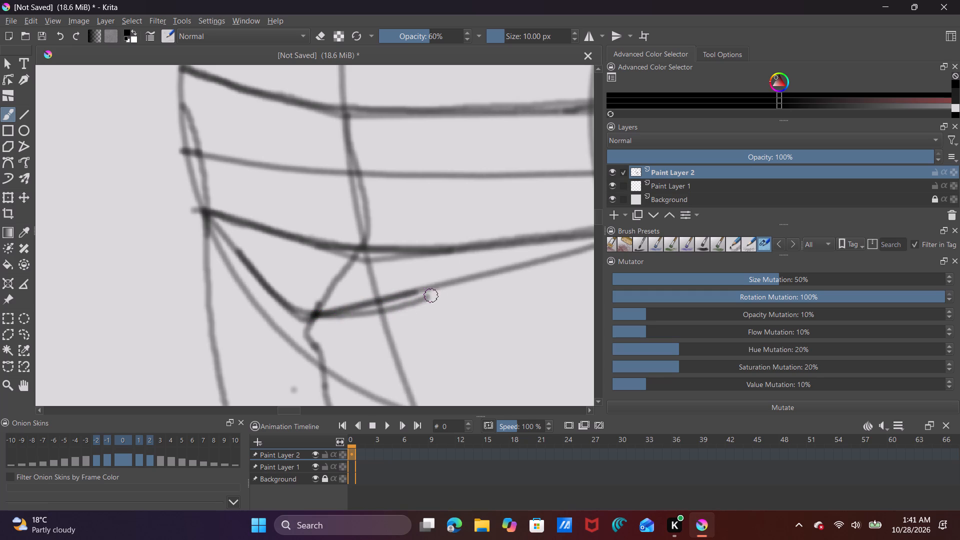
pyautogui.moveTo(434, 294); pyautogui.dragTo(485, 271)
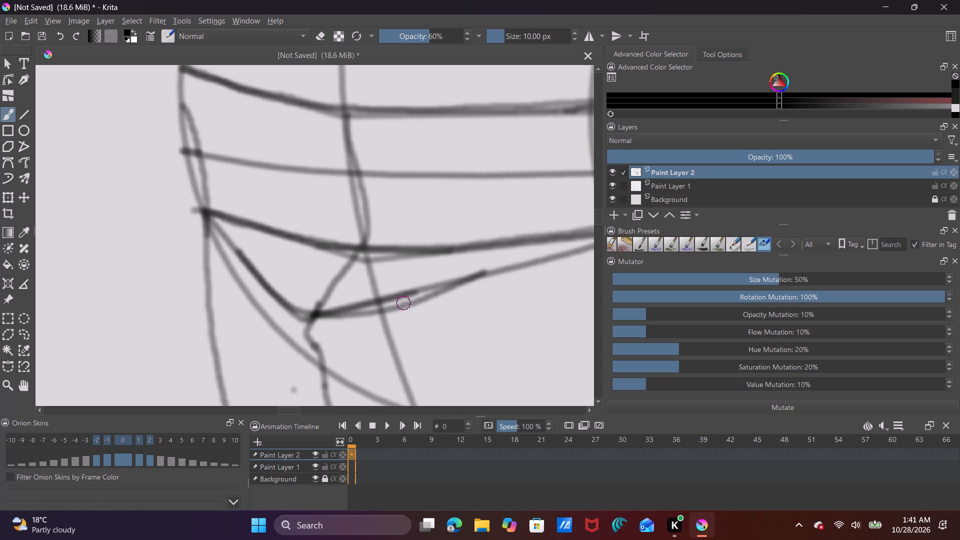
# Brush a second, lower curve from the nose tip up to where the lower bold face line meets the ear ellipse's near edge.
pyautogui.moveTo(300, 315); pyautogui.dragTo(304, 316)
pyautogui.moveTo(304, 316); pyautogui.dragTo(415, 310)
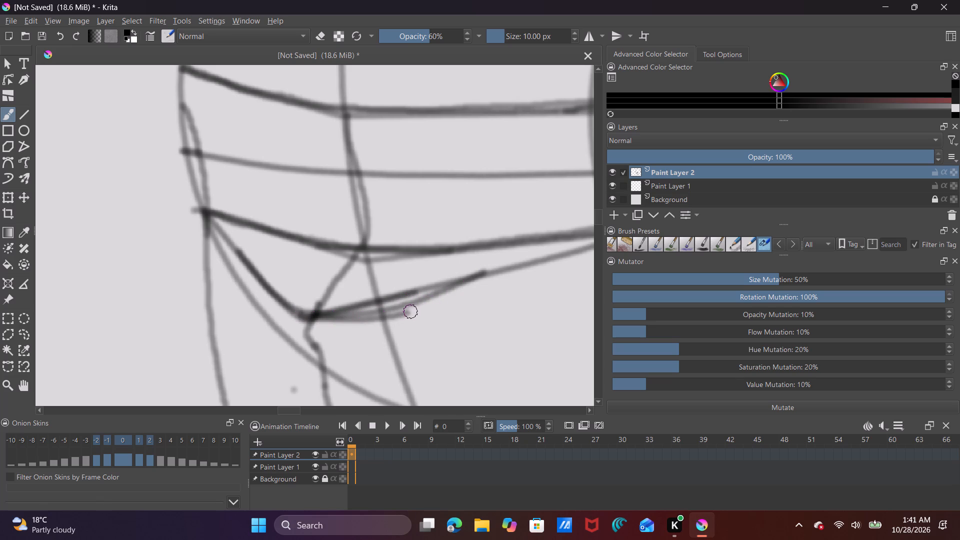
pyautogui.moveTo(415, 310); pyautogui.dragTo(503, 282)
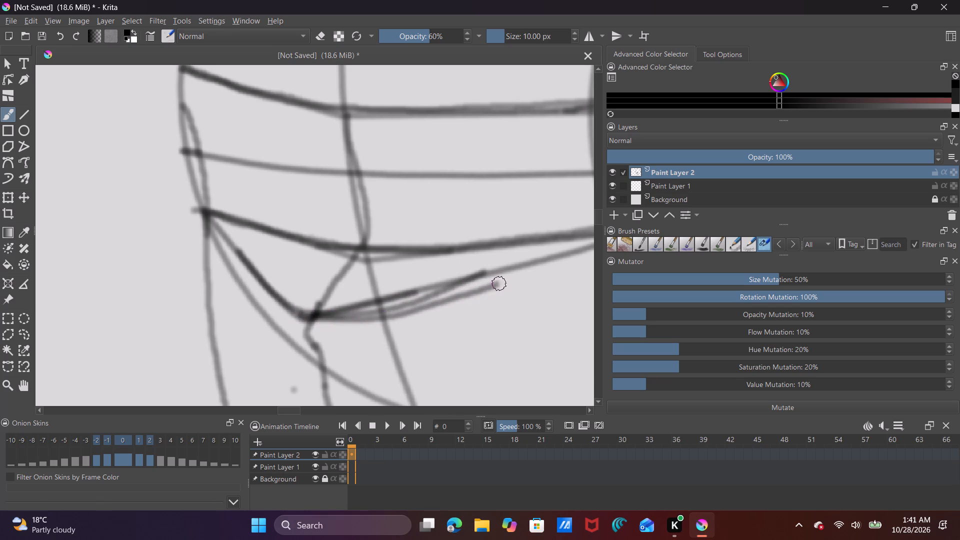
pyautogui.moveTo(503, 282); pyautogui.dragTo(558, 261)
pyautogui.press('space')
pyautogui.press('space')
pyautogui.press('space')
pyautogui.press('space')
pyautogui.press('space')
pyautogui.press('space')
pyautogui.press('space')
pyautogui.press('space')
pyautogui.press('space')
pyautogui.press('space')
pyautogui.press('space')
pyautogui.press('space')
pyautogui.press('space')
pyautogui.press('space')
pyautogui.press('space')
pyautogui.press('space')
pyautogui.press('space')
pyautogui.press('space')
pyautogui.press('space')
pyautogui.press('space')
pyautogui.moveTo(508, 338); pyautogui.dragTo(506, 338)
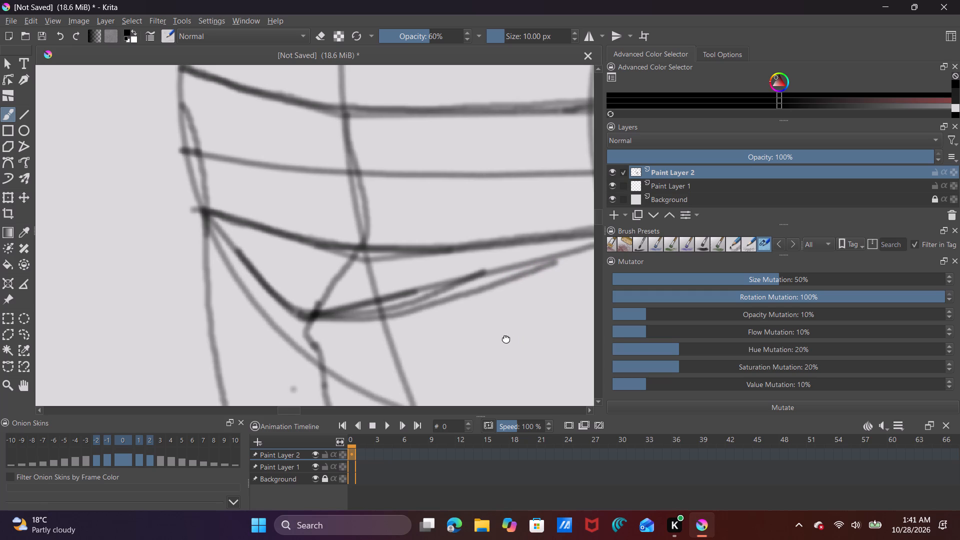
pyautogui.moveTo(506, 338); pyautogui.dragTo(328, 360)
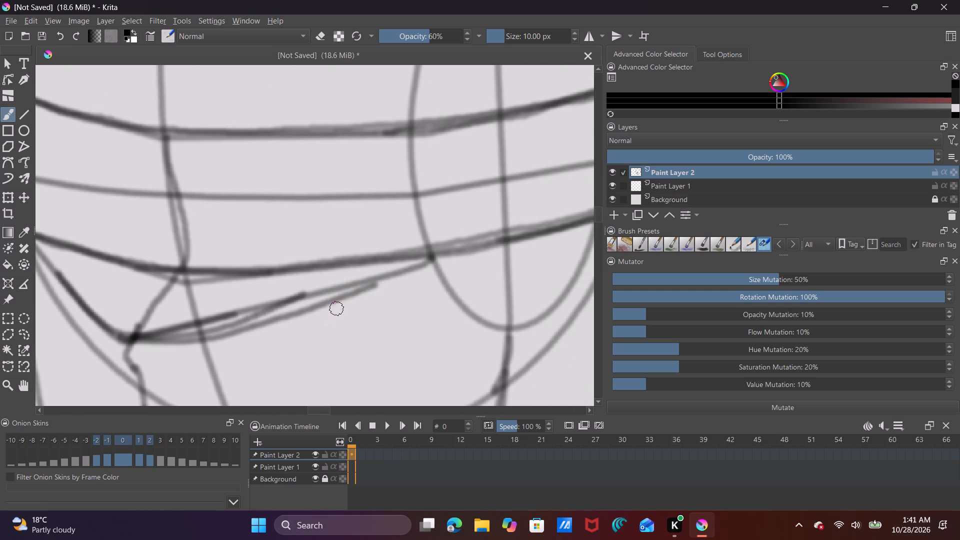
pyautogui.moveTo(342, 299); pyautogui.dragTo(372, 284)
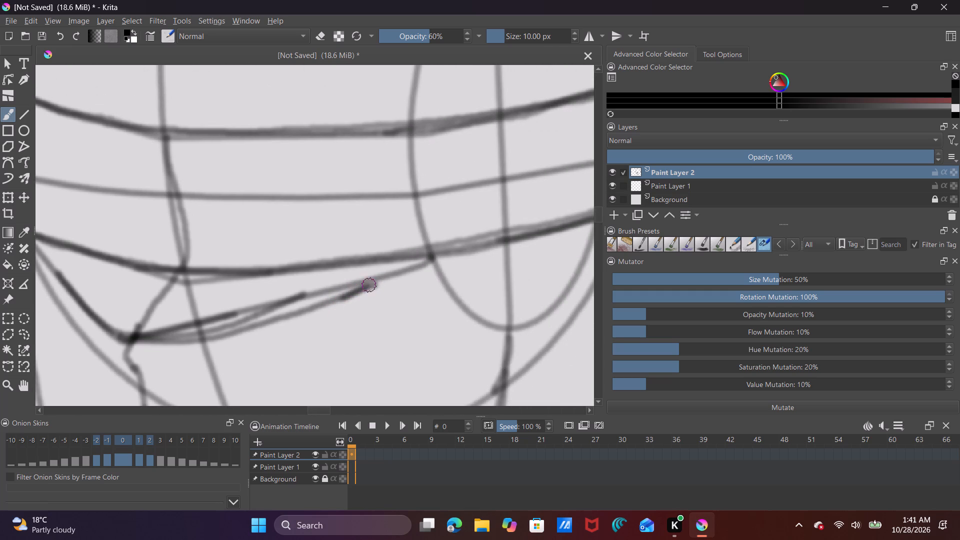
pyautogui.moveTo(372, 284); pyautogui.dragTo(421, 258)
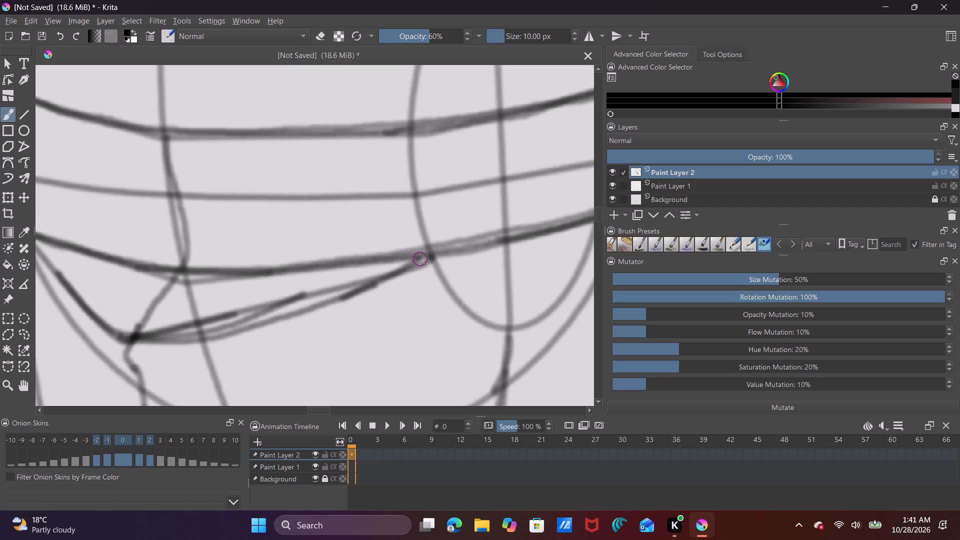
pyautogui.moveTo(421, 258); pyautogui.dragTo(427, 255)
# Switch the brush to the first eraser preset and reduce its size to 14 px.
pyautogui.click(170, 34)
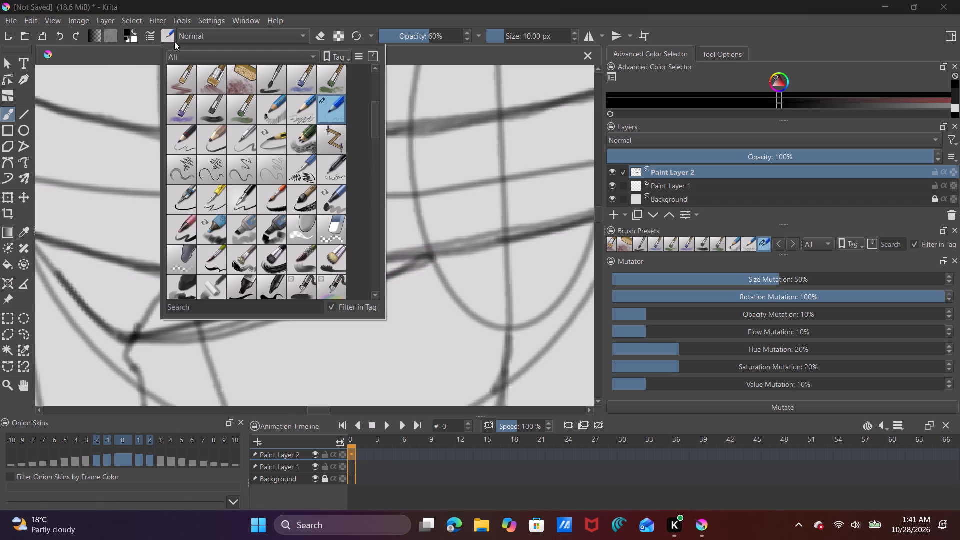
pyautogui.scroll(4, 225, 90)
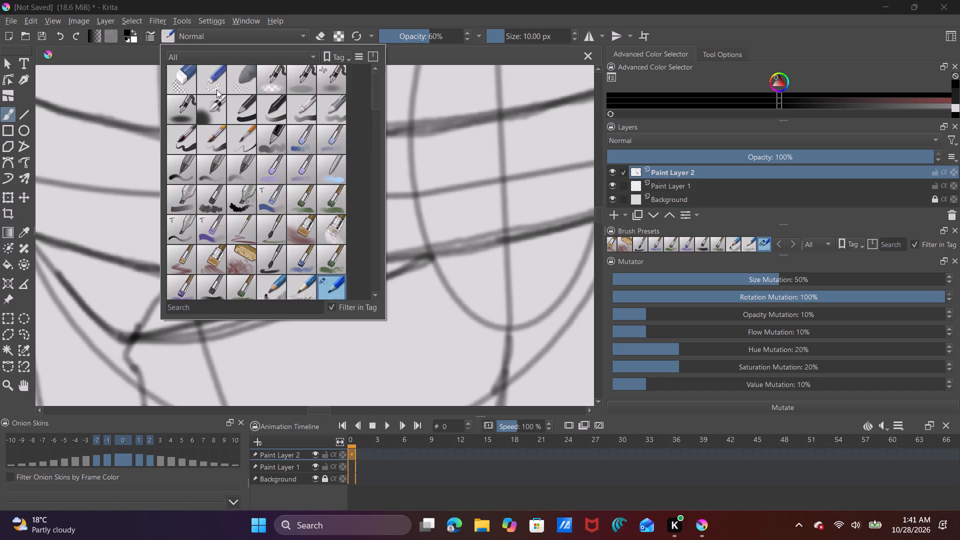
pyautogui.click(184, 82)
pyautogui.click(312, 347)
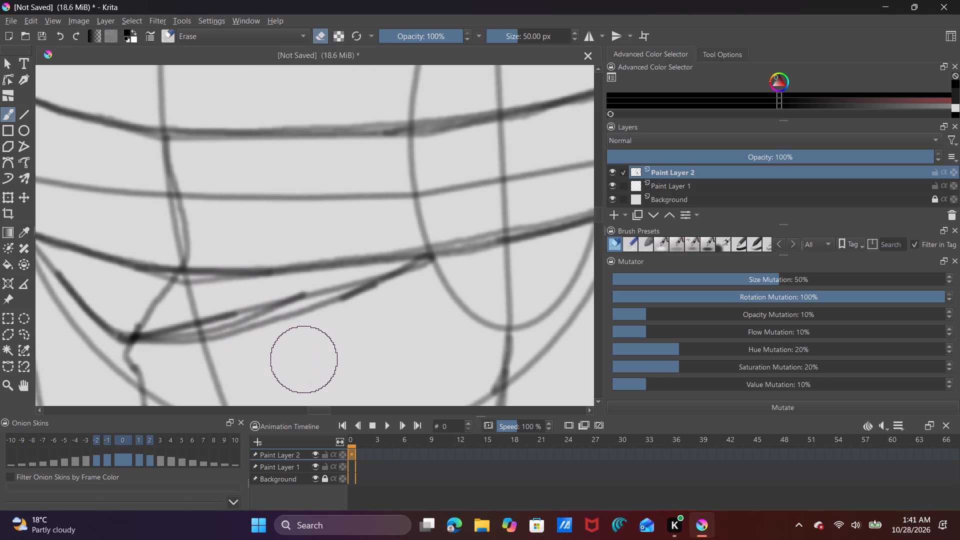
pyautogui.press('space')
pyautogui.press('space')
pyautogui.press('space')
pyautogui.press('space')
pyautogui.press('space')
pyautogui.press('space')
pyautogui.press('space')
pyautogui.press('space')
pyautogui.press('space')
pyautogui.press('space')
pyautogui.press('space')
pyautogui.press('space')
pyautogui.press('space')
pyautogui.press('space')
pyautogui.press('space')
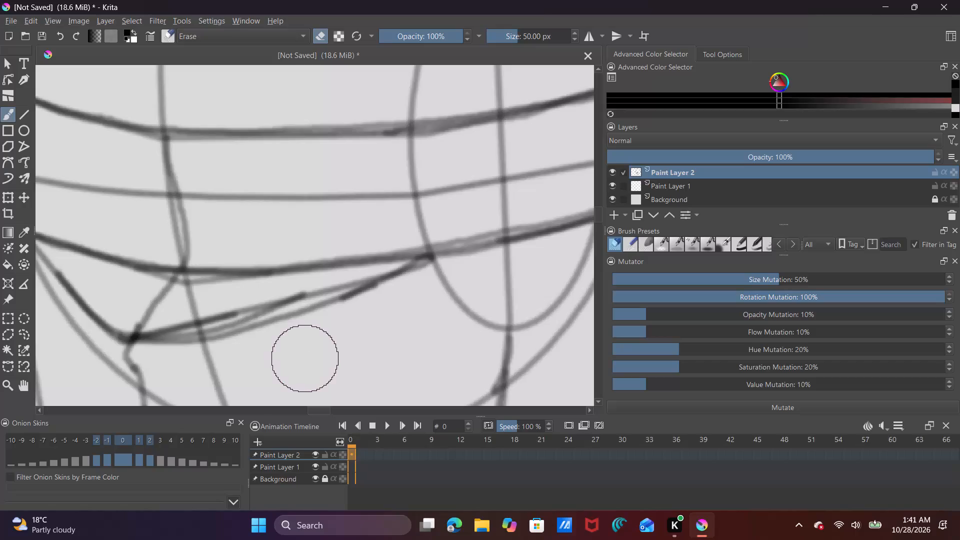
pyautogui.click(305, 358)
pyautogui.keyDown('shift'); pyautogui.moveTo(317, 360); pyautogui.dragTo(307, 317); pyautogui.keyUp('shift')
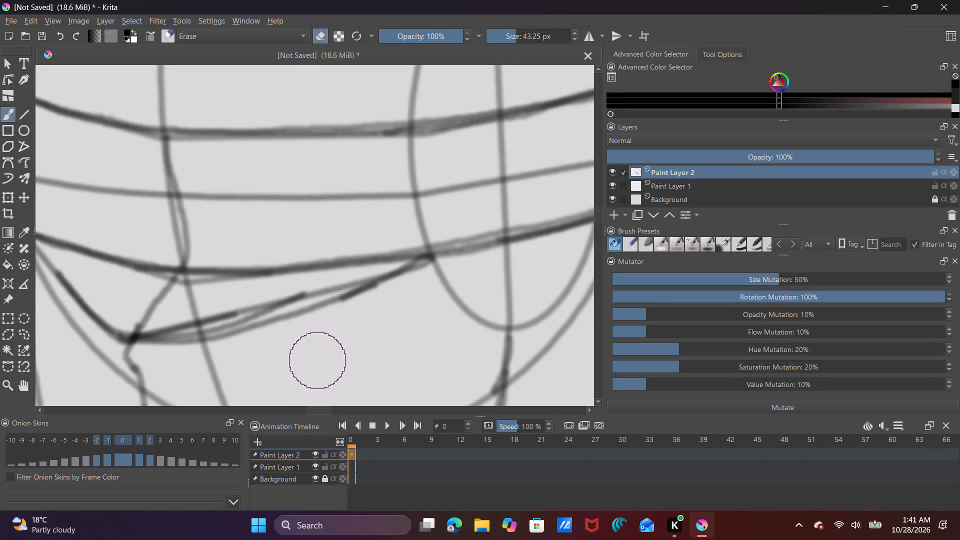
pyautogui.keyDown('shift'); pyautogui.moveTo(307, 317); pyautogui.dragTo(273, 194); pyautogui.keyUp('shift')
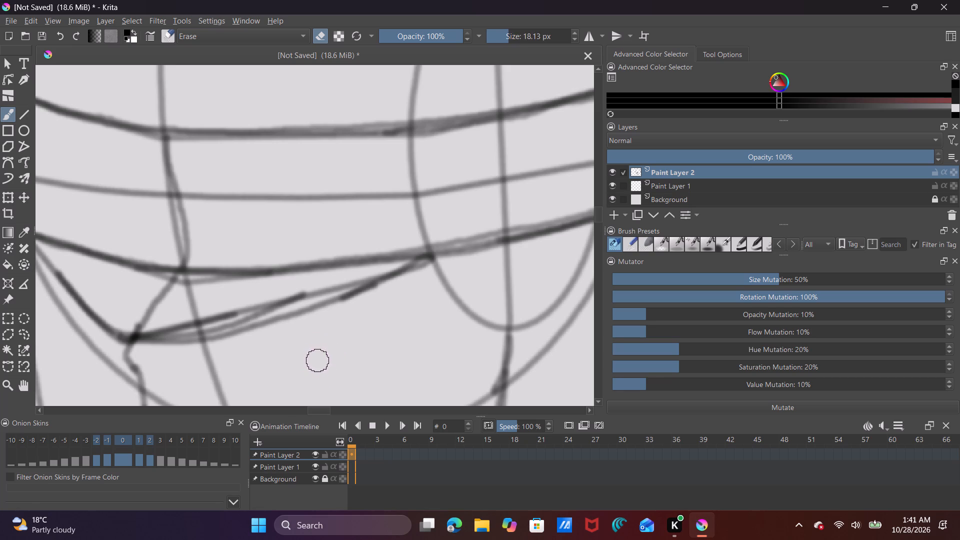
pyautogui.keyDown('shift'); pyautogui.moveTo(273, 194); pyautogui.dragTo(269, 184); pyautogui.keyUp('shift')
# With the 14 px eraser, erase the straight upper cheek line from just past the nose tip toward the ear ellipse.
pyautogui.moveTo(163, 327); pyautogui.dragTo(166, 326)
pyautogui.moveTo(166, 326); pyautogui.dragTo(181, 324)
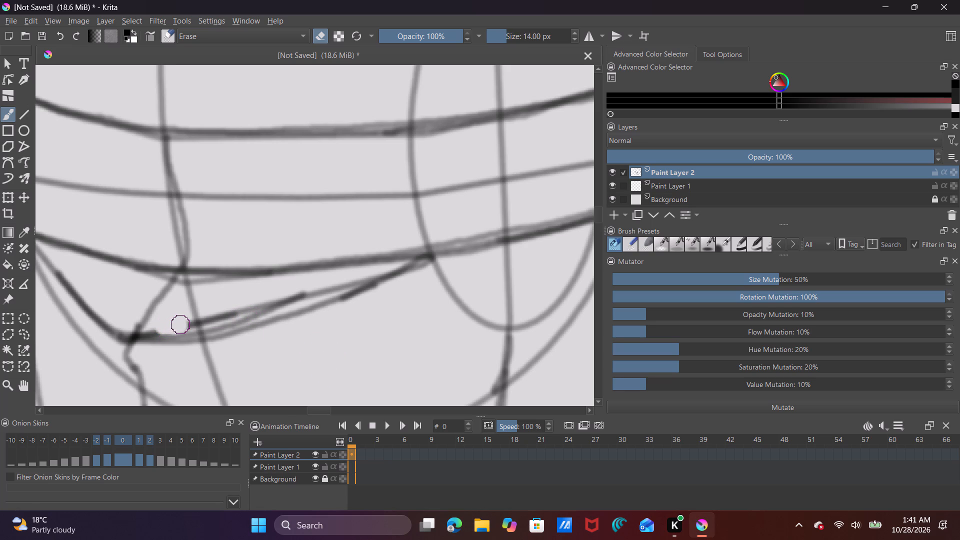
pyautogui.moveTo(181, 324); pyautogui.dragTo(185, 324)
pyautogui.moveTo(209, 317); pyautogui.dragTo(213, 318)
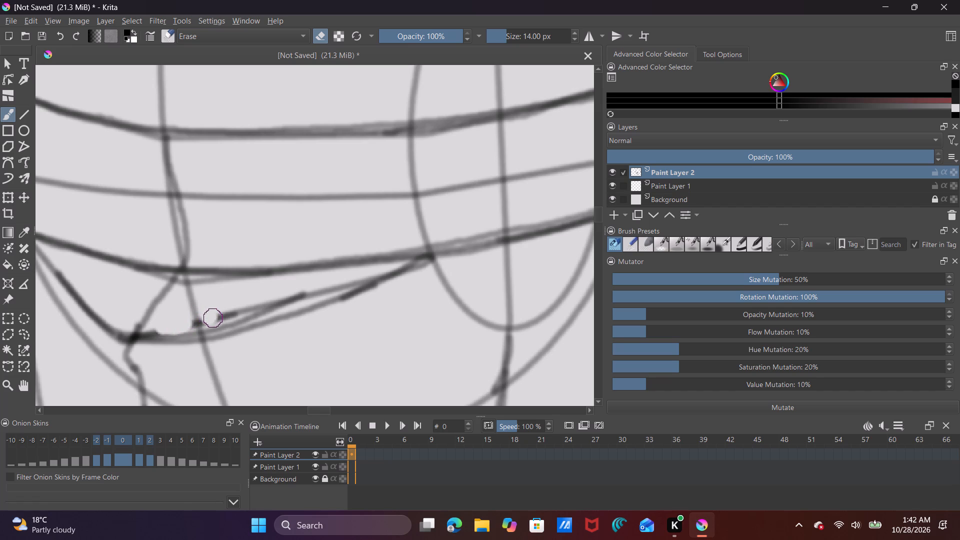
pyautogui.moveTo(213, 318); pyautogui.dragTo(258, 306)
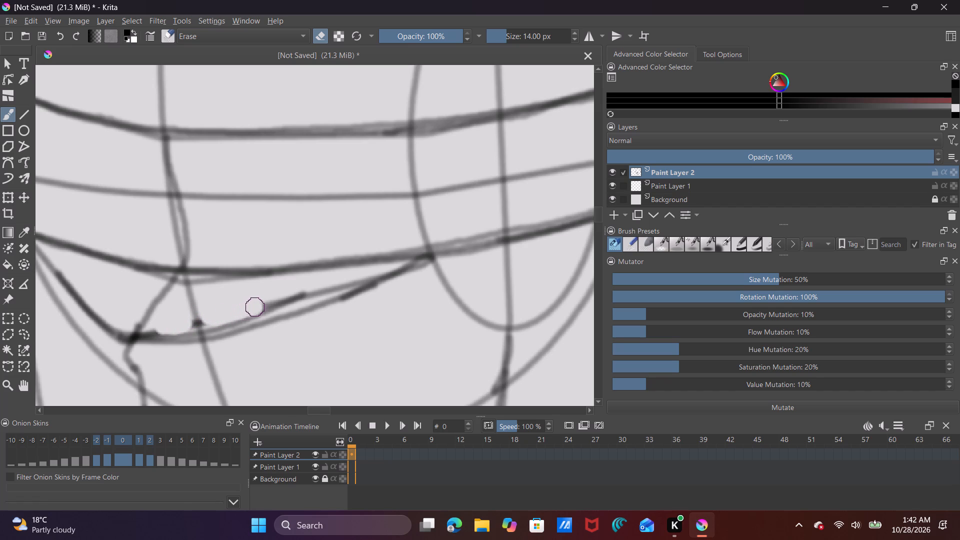
pyautogui.moveTo(258, 306); pyautogui.dragTo(311, 290)
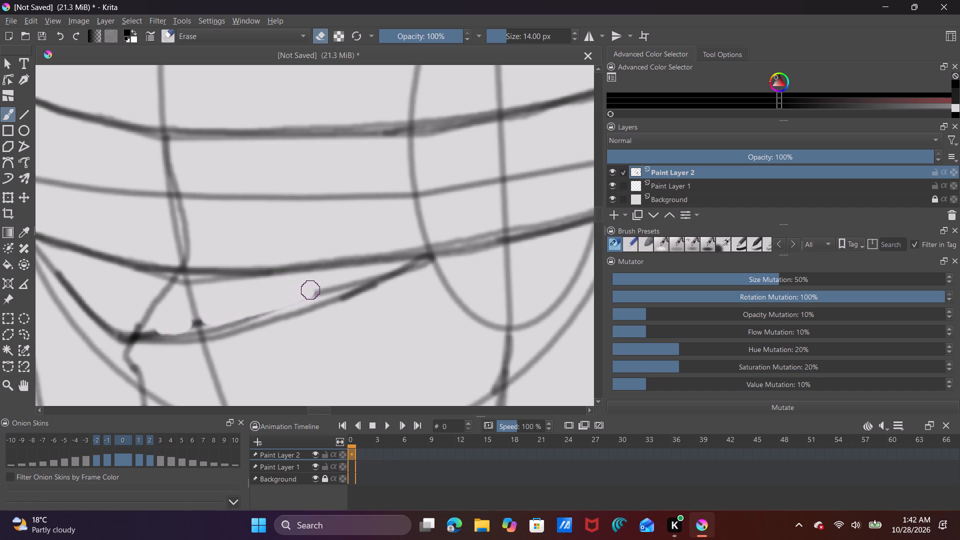
pyautogui.moveTo(311, 290); pyautogui.dragTo(335, 282)
pyautogui.moveTo(335, 282); pyautogui.dragTo(350, 278)
# Erase the leftover upper edge of the shallow cheek curve, working back from the ear side to the vertical face centre line.
pyautogui.moveTo(350, 278); pyautogui.dragTo(335, 285)
pyautogui.moveTo(335, 285); pyautogui.dragTo(323, 290)
pyautogui.moveTo(315, 293); pyautogui.dragTo(312, 293)
pyautogui.moveTo(312, 293); pyautogui.dragTo(262, 309)
pyautogui.moveTo(262, 309); pyautogui.dragTo(240, 315)
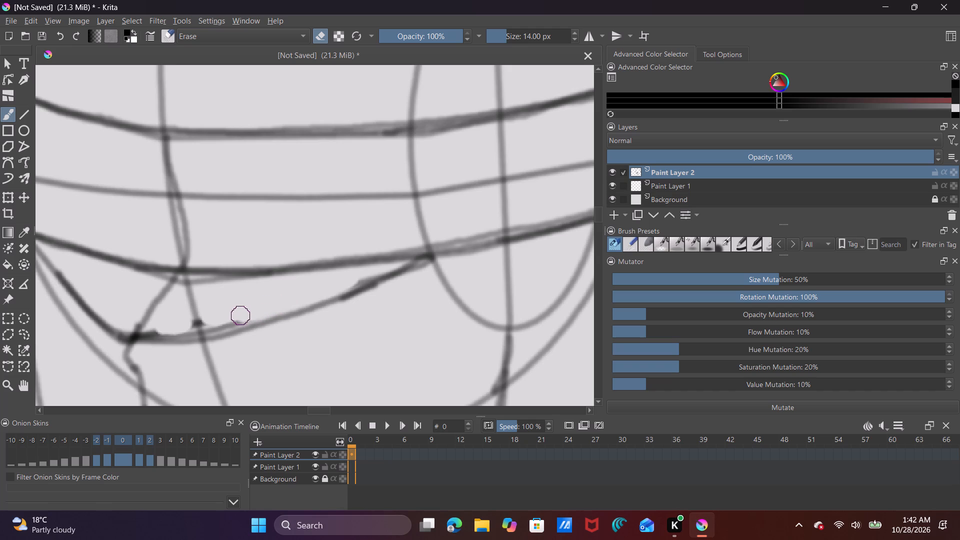
pyautogui.moveTo(240, 315); pyautogui.dragTo(216, 323)
# Trim the excess dark marks above the cheek curve's start and around both sides of the nose tip.
pyautogui.moveTo(183, 324); pyautogui.dragTo(185, 324)
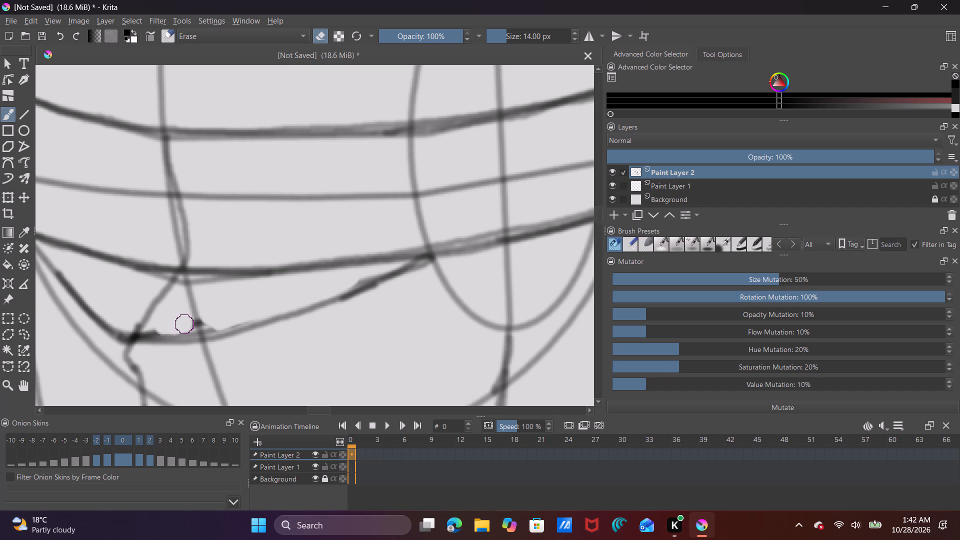
pyautogui.moveTo(185, 324); pyautogui.dragTo(162, 325)
pyautogui.moveTo(162, 325); pyautogui.dragTo(157, 327)
pyautogui.moveTo(156, 328); pyautogui.dragTo(161, 325)
pyautogui.moveTo(110, 346); pyautogui.dragTo(115, 347)
pyautogui.moveTo(115, 347); pyautogui.dragTo(117, 346)
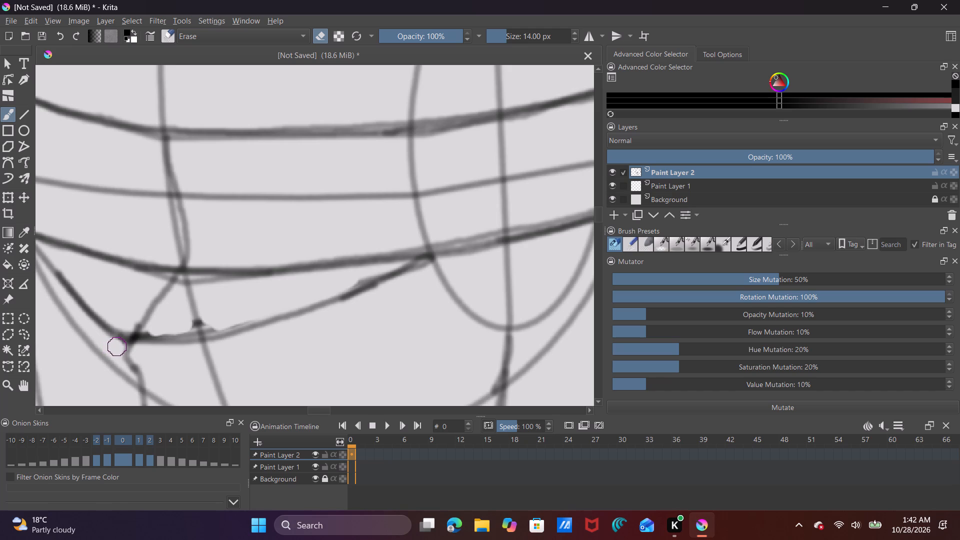
pyautogui.moveTo(117, 346); pyautogui.dragTo(118, 346)
pyautogui.moveTo(130, 320); pyautogui.dragTo(130, 319)
pyautogui.moveTo(130, 319); pyautogui.dragTo(131, 311)
# Switch the brush to the "c) Pencil 2b (mypaint)" preset.
pyautogui.scroll(-4, 307, 286)
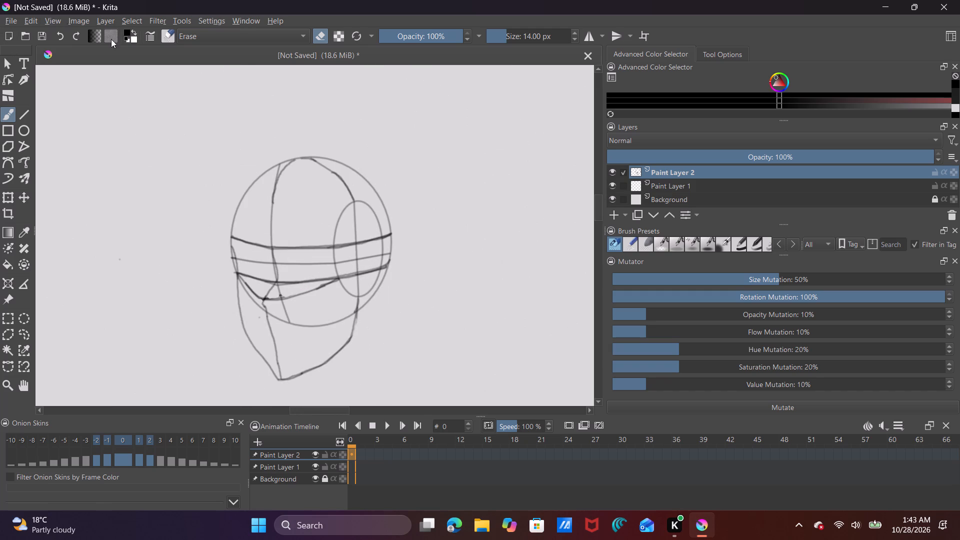
pyautogui.click(168, 34)
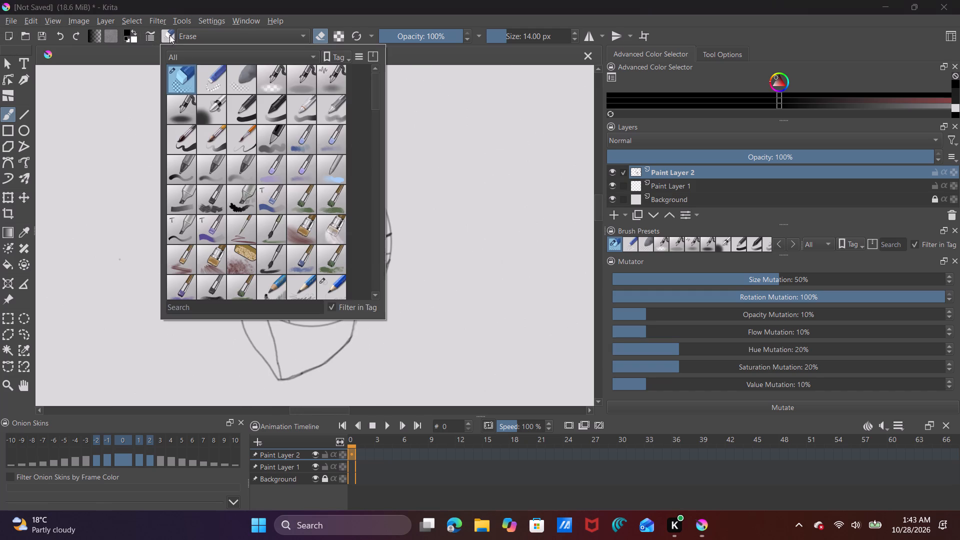
pyautogui.scroll(-2, 248, 170)
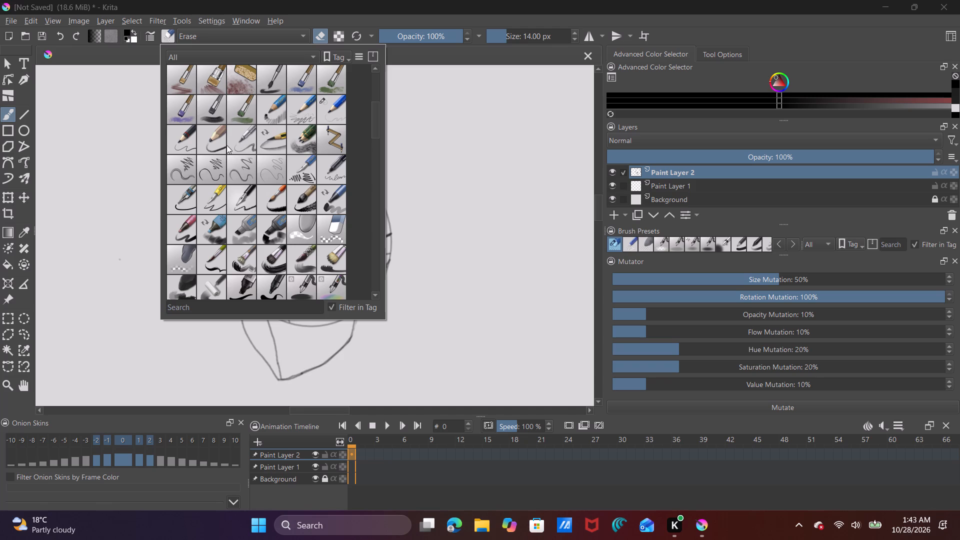
pyautogui.scroll(-2, 216, 146)
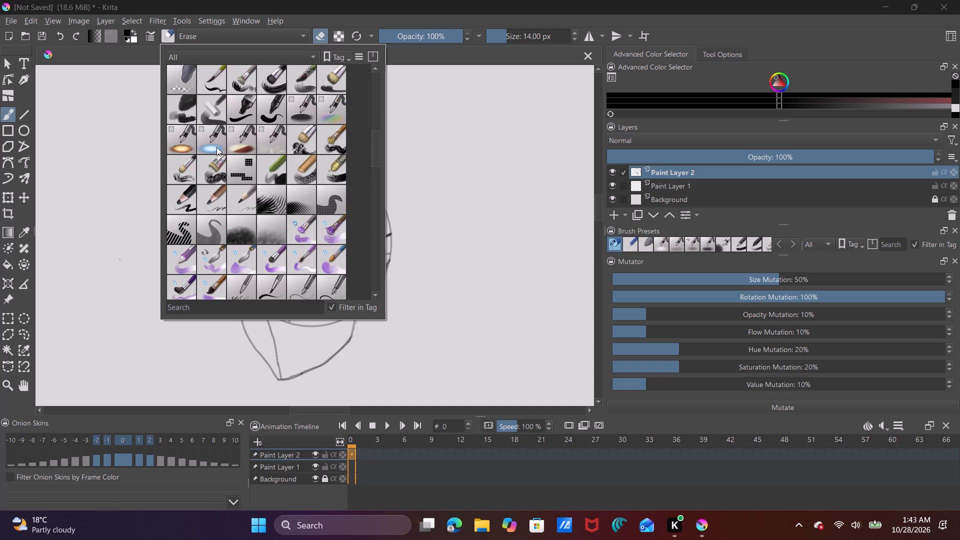
pyautogui.scroll(3, 216, 147)
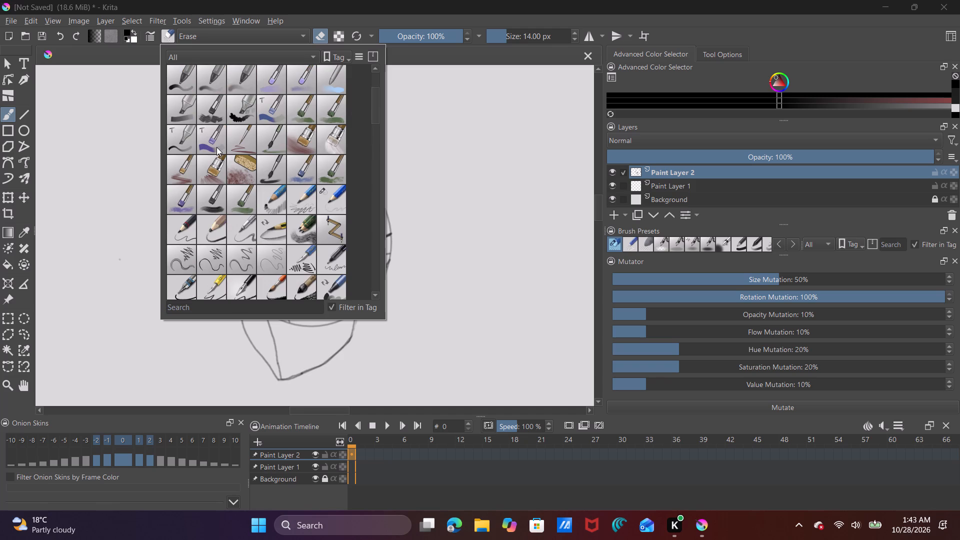
pyautogui.click(305, 201)
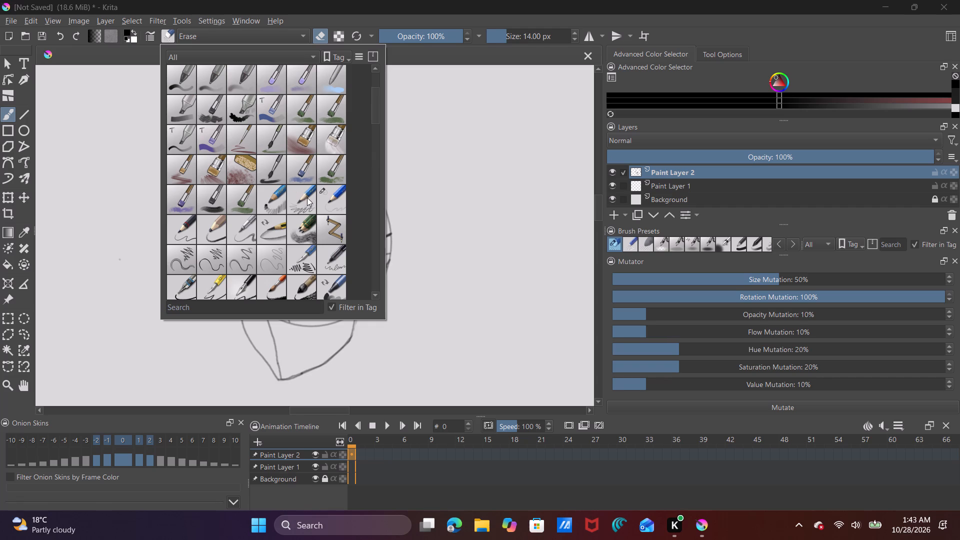
pyautogui.click(307, 196)
# Look through the rest of the brush presets for alternative pencil and sketch brushes.
pyautogui.scroll(-1, 301, 202)
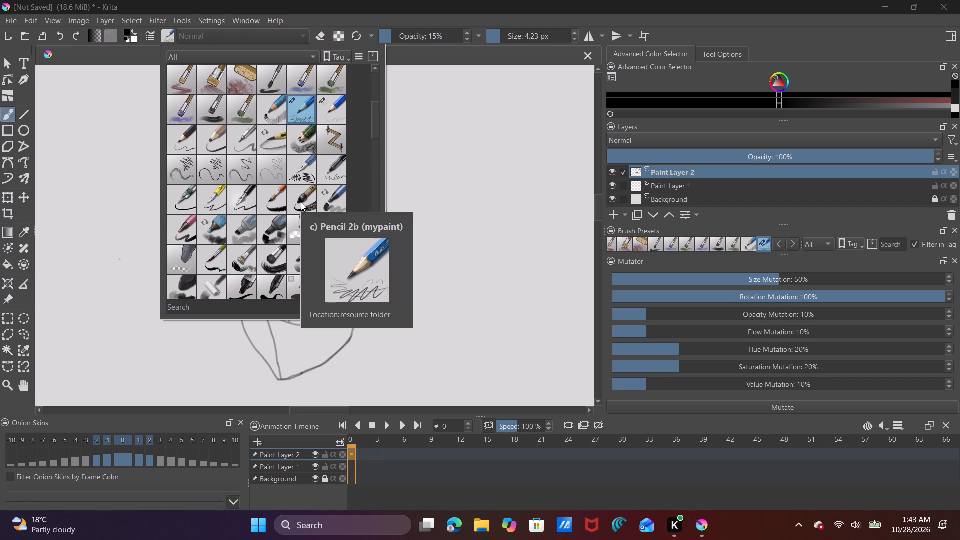
pyautogui.scroll(-3, 286, 209)
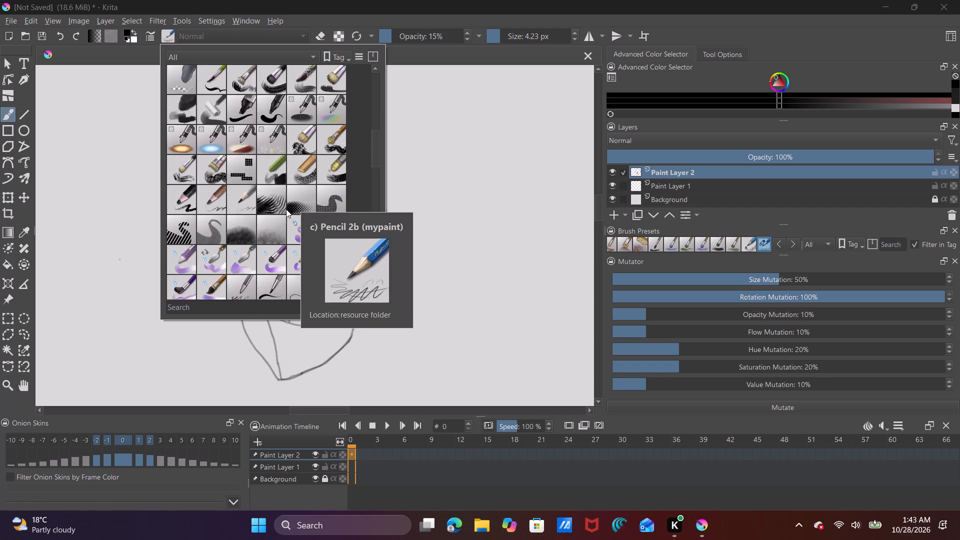
pyautogui.scroll(-4, 286, 209)
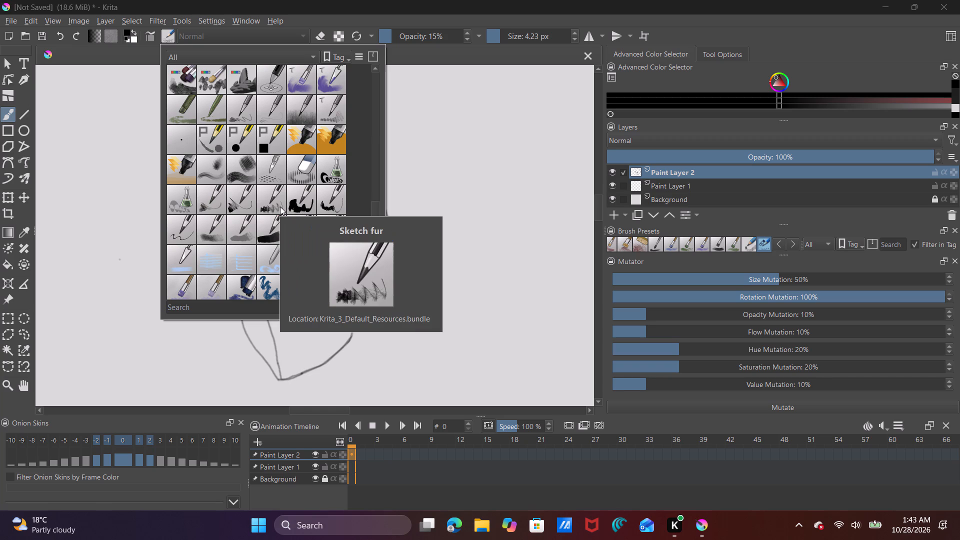
pyautogui.scroll(5, 280, 206)
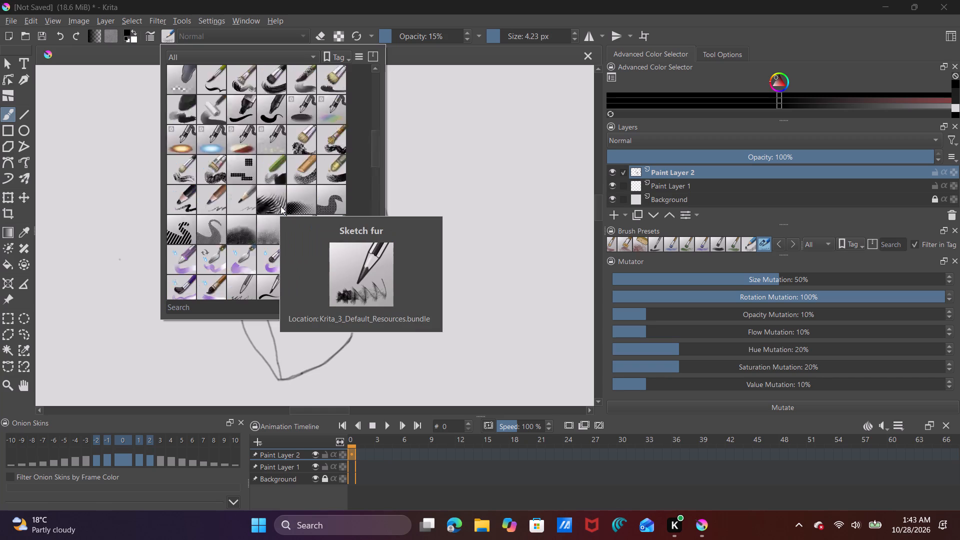
pyautogui.scroll(2, 280, 206)
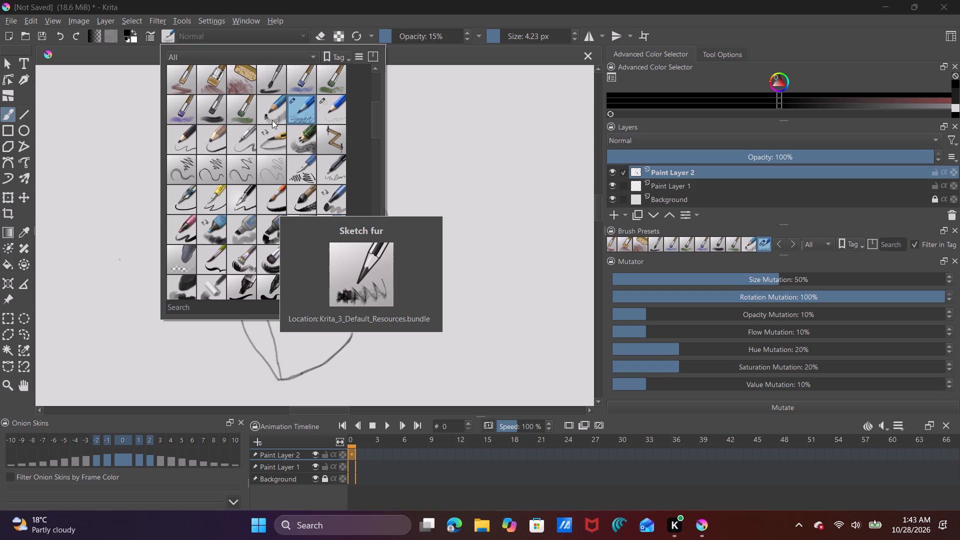
pyautogui.scroll(-1, 272, 120)
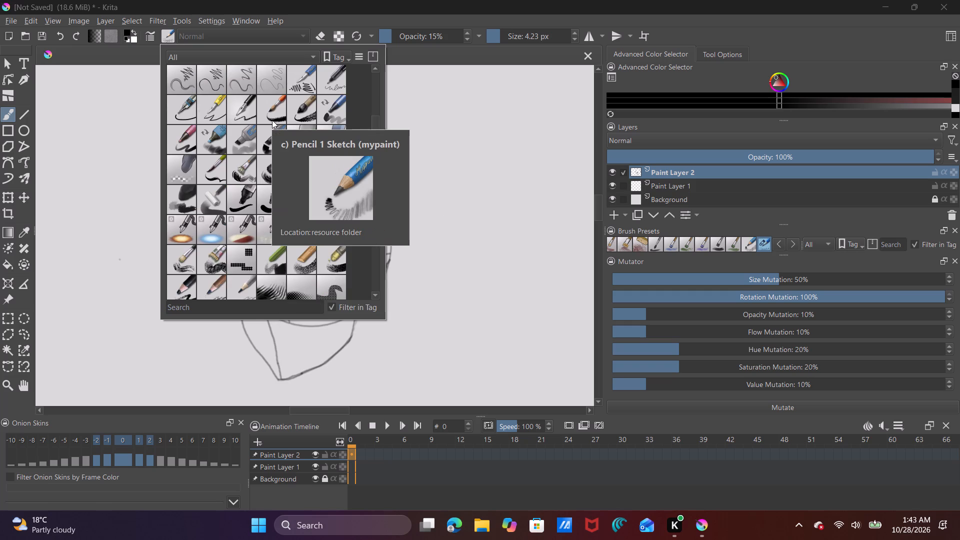
pyautogui.scroll(-1, 272, 120)
# Draw a short diagonal test stroke with the pencil on the empty canvas above the ear side of the head.
pyautogui.moveTo(471, 109); pyautogui.dragTo(500, 121)
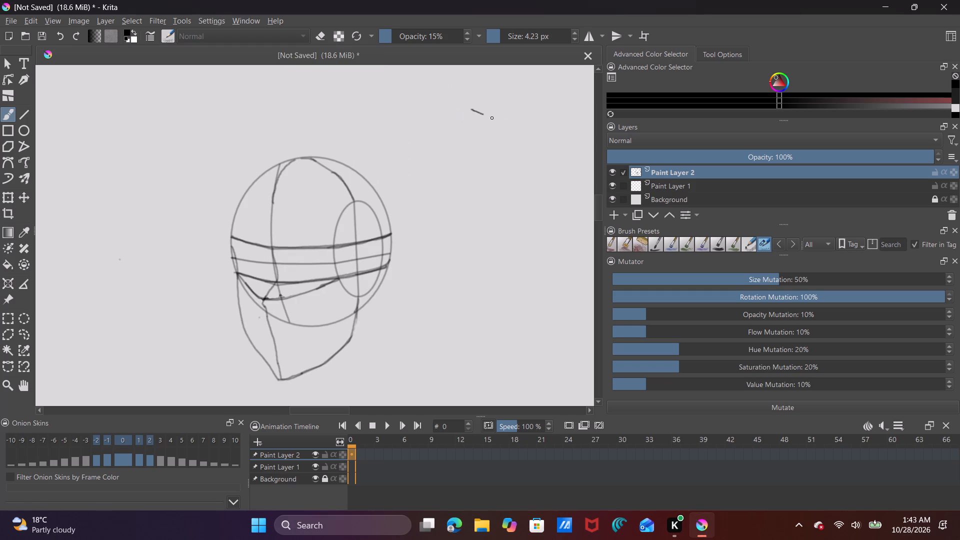
# Extend the diagonal pencil test stroke with a short downward hook at its end.
pyautogui.moveTo(500, 121); pyautogui.dragTo(506, 131)
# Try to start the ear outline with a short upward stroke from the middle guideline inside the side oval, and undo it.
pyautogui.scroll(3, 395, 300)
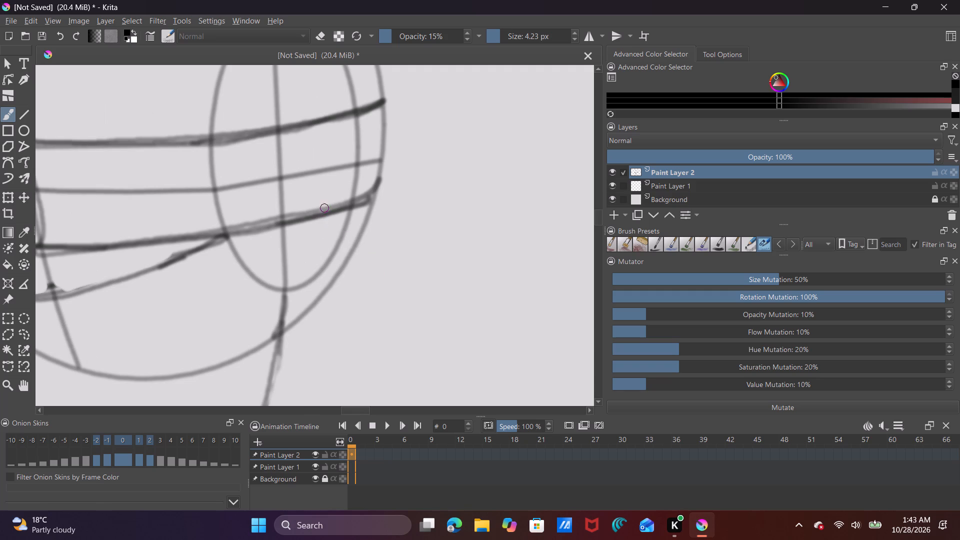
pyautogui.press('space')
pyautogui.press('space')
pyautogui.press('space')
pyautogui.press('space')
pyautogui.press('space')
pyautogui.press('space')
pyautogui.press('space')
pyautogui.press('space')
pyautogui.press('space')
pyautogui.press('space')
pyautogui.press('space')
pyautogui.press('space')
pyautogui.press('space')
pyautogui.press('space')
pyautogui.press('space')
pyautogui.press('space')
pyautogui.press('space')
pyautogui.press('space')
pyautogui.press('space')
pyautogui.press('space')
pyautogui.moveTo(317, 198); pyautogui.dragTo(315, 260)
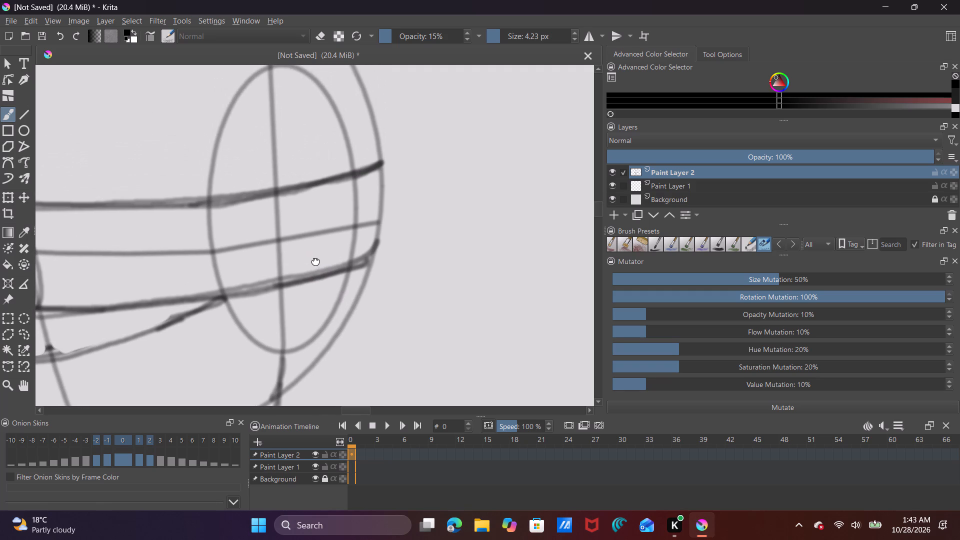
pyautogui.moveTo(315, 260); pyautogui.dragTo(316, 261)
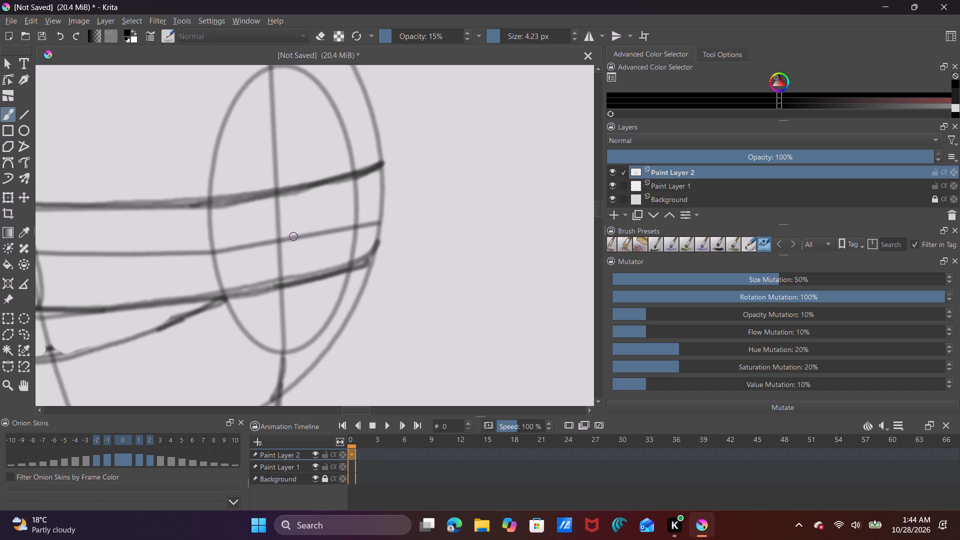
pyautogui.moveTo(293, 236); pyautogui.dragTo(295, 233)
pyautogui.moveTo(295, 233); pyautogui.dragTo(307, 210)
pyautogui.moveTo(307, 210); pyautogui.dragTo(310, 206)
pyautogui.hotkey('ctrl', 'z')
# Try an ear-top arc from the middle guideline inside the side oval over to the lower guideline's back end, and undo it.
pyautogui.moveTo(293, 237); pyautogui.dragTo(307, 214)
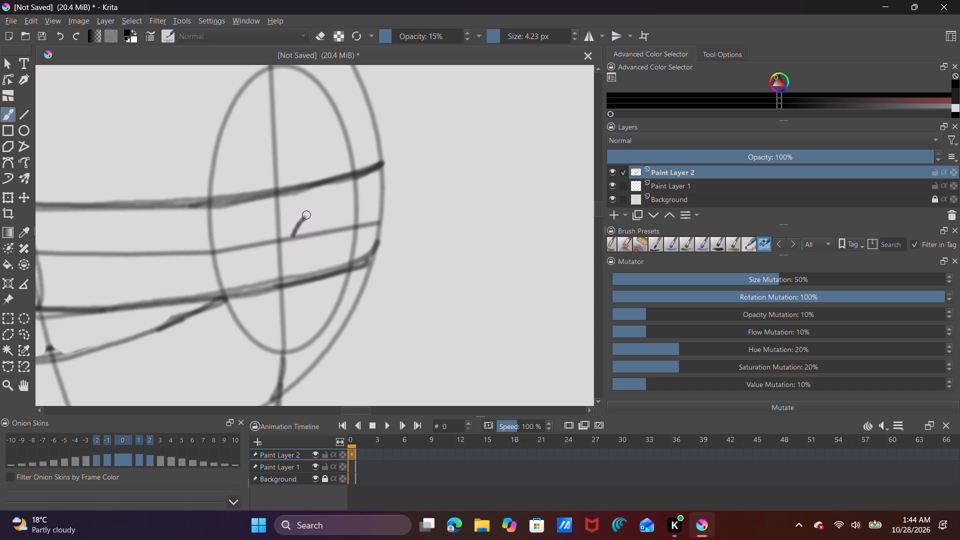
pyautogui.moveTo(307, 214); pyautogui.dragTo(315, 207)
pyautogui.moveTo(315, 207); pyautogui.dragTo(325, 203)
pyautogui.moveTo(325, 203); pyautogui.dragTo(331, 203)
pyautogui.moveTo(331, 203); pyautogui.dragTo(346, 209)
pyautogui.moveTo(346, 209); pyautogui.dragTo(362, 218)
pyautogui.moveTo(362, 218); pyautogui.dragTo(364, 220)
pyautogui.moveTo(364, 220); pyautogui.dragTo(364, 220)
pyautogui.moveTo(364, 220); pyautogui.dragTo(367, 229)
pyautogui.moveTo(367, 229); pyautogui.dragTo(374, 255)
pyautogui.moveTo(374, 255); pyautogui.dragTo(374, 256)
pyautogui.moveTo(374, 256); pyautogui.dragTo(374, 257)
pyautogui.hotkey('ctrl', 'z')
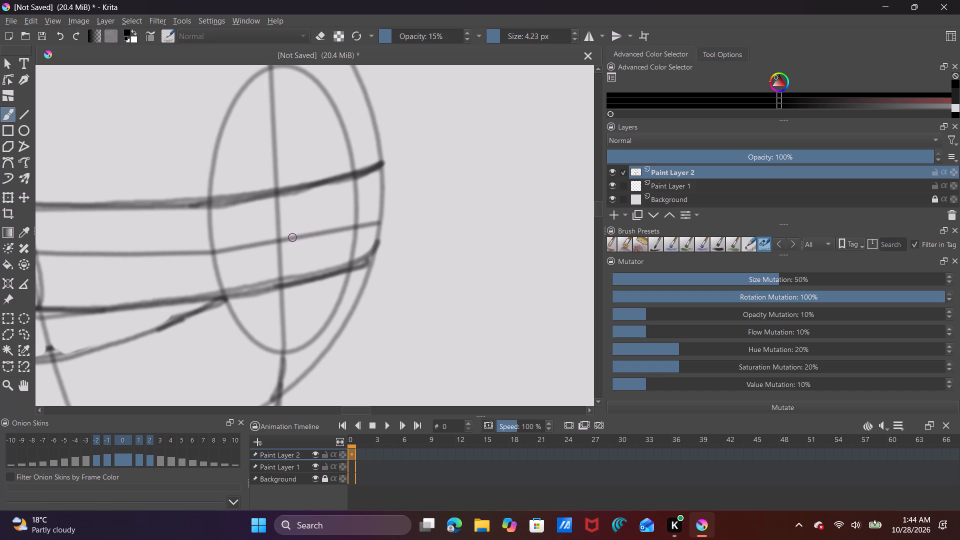
# Draw the ear's top arc from the middle guideline inside the side oval over to the lower guideline's back end.
pyautogui.moveTo(293, 237); pyautogui.dragTo(293, 236)
pyautogui.moveTo(293, 236); pyautogui.dragTo(304, 213)
pyautogui.moveTo(304, 213); pyautogui.dragTo(315, 205)
pyautogui.moveTo(315, 205); pyautogui.dragTo(324, 203)
pyautogui.moveTo(324, 203); pyautogui.dragTo(339, 206)
pyautogui.moveTo(339, 206); pyautogui.dragTo(359, 218)
pyautogui.moveTo(359, 218); pyautogui.dragTo(369, 233)
pyautogui.moveTo(369, 233); pyautogui.dragTo(372, 258)
pyautogui.moveTo(372, 258); pyautogui.dragTo(372, 264)
# Continue the ear outline down beside the outer head curve and close its lobe to the vertical line just below the side oval.
pyautogui.moveTo(372, 264); pyautogui.dragTo(366, 277)
pyautogui.moveTo(366, 277); pyautogui.dragTo(361, 287)
pyautogui.moveTo(361, 287); pyautogui.dragTo(349, 311)
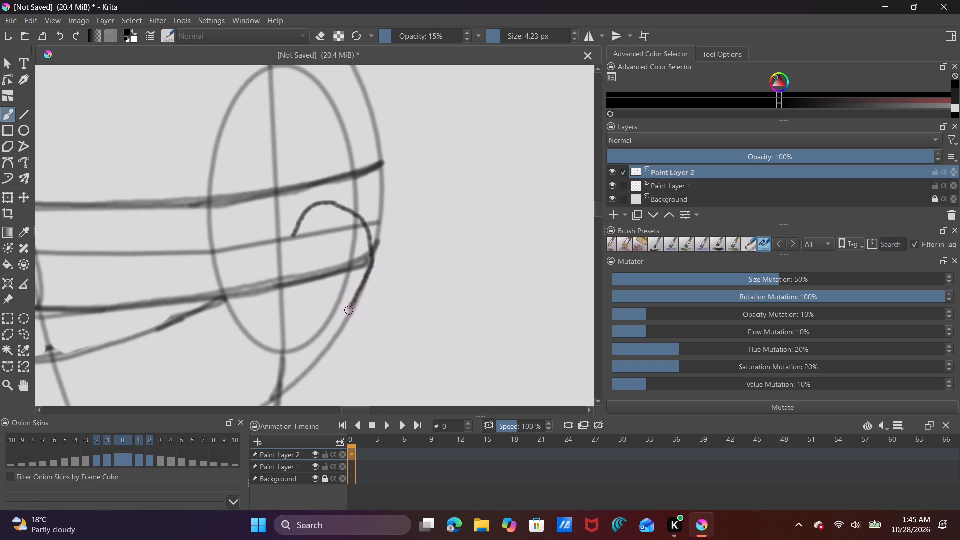
pyautogui.moveTo(349, 311); pyautogui.dragTo(342, 320)
pyautogui.moveTo(342, 320); pyautogui.dragTo(327, 341)
pyautogui.moveTo(327, 341); pyautogui.dragTo(310, 360)
pyautogui.moveTo(310, 360); pyautogui.dragTo(308, 361)
pyautogui.moveTo(308, 361); pyautogui.dragTo(304, 361)
pyautogui.moveTo(304, 361); pyautogui.dragTo(283, 361)
pyautogui.moveTo(283, 361); pyautogui.dragTo(283, 360)
# In eraser mode, erase the ear outline's upper back edge from just above the middle guideline to below the lower guideline.
pyautogui.click(316, 36)
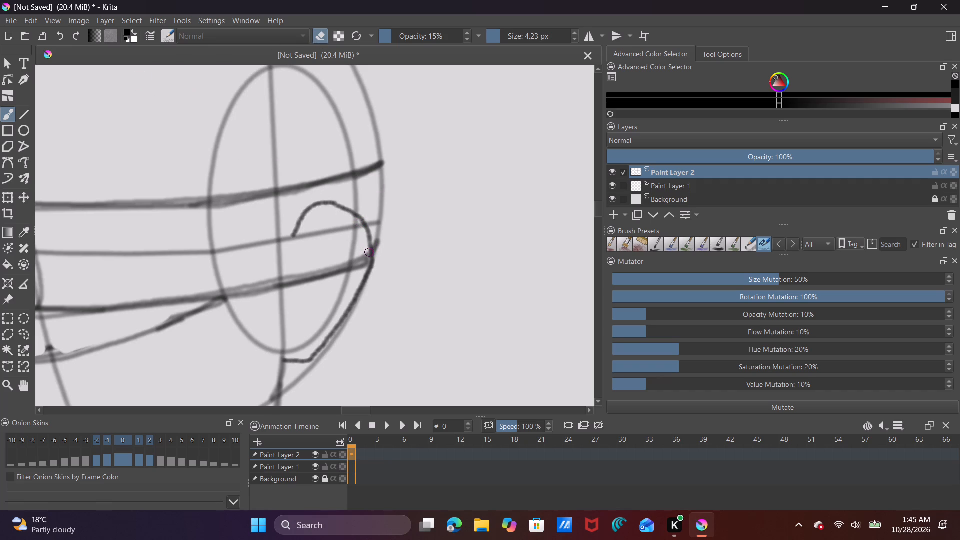
pyautogui.moveTo(369, 247); pyautogui.dragTo(370, 245)
pyautogui.moveTo(370, 245); pyautogui.dragTo(366, 236)
pyautogui.moveTo(366, 236); pyautogui.dragTo(364, 220)
pyautogui.moveTo(364, 220); pyautogui.dragTo(368, 236)
pyautogui.moveTo(368, 231); pyautogui.dragTo(369, 227)
pyautogui.moveTo(369, 227); pyautogui.dragTo(370, 265)
pyautogui.moveTo(370, 265); pyautogui.dragTo(356, 299)
pyautogui.moveTo(356, 299); pyautogui.dragTo(360, 286)
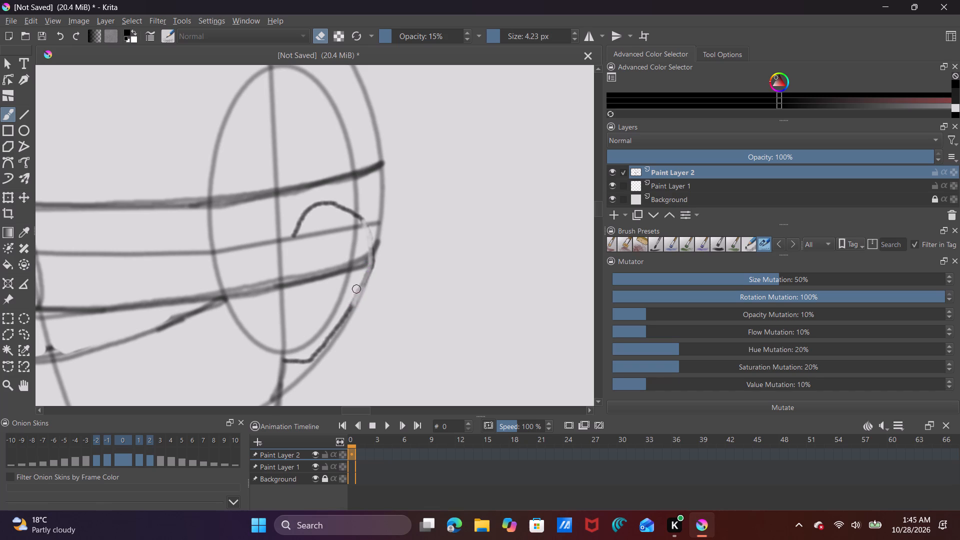
pyautogui.click(351, 298)
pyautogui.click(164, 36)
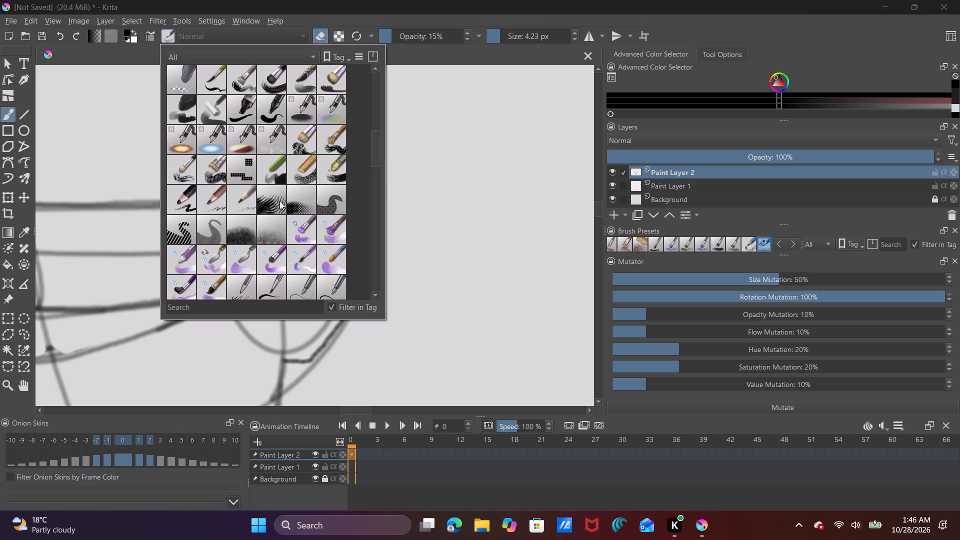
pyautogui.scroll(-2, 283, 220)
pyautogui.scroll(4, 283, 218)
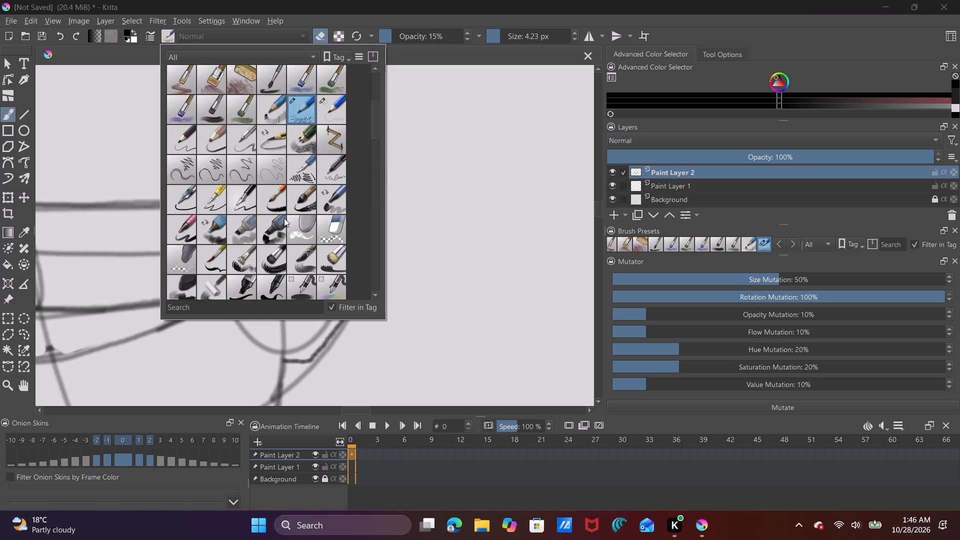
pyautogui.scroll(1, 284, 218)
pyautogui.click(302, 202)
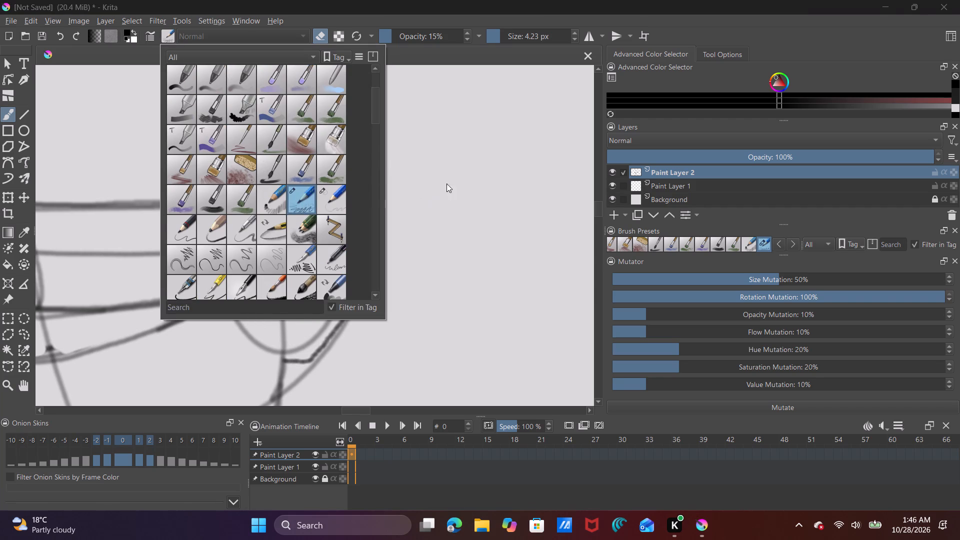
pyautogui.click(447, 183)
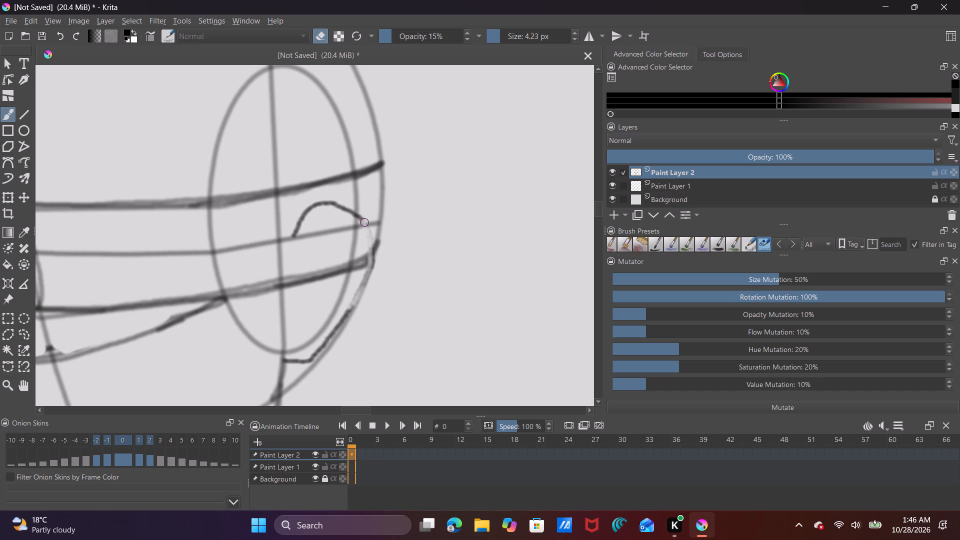
# Erase again along the ear's back edge between the middle and lower guidelines.
pyautogui.moveTo(364, 222); pyautogui.dragTo(364, 221)
pyautogui.moveTo(364, 221); pyautogui.dragTo(368, 239)
pyautogui.moveTo(368, 239); pyautogui.dragTo(370, 254)
# Redraw the ear's back edge in black from just above the middle guideline, past the lower guideline, to the remaining lower ear outline.
pyautogui.click(624, 93)
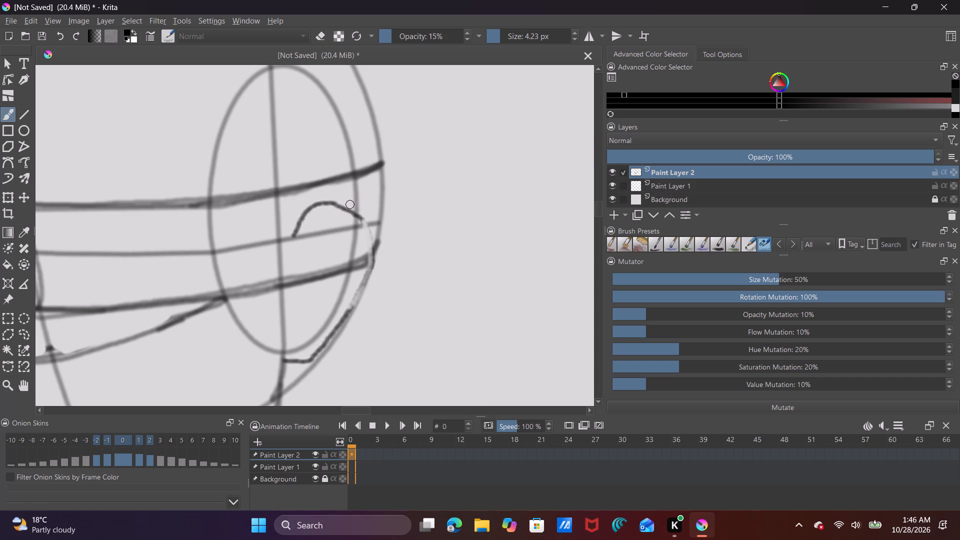
pyautogui.moveTo(362, 221); pyautogui.dragTo(365, 235)
pyautogui.moveTo(365, 235); pyautogui.dragTo(367, 260)
pyautogui.moveTo(367, 260); pyautogui.dragTo(367, 264)
pyautogui.moveTo(367, 264); pyautogui.dragTo(361, 278)
pyautogui.moveTo(361, 278); pyautogui.dragTo(349, 305)
pyautogui.moveTo(349, 305); pyautogui.dragTo(344, 313)
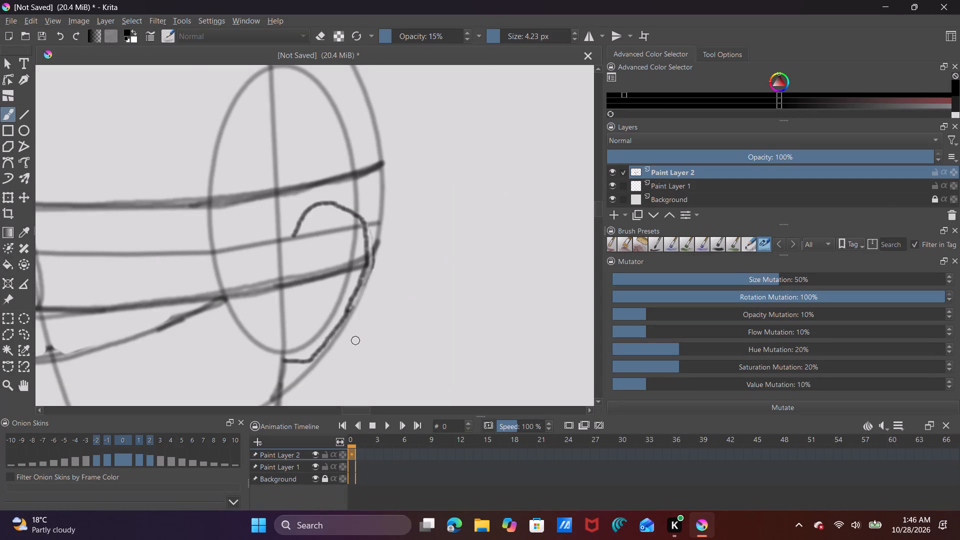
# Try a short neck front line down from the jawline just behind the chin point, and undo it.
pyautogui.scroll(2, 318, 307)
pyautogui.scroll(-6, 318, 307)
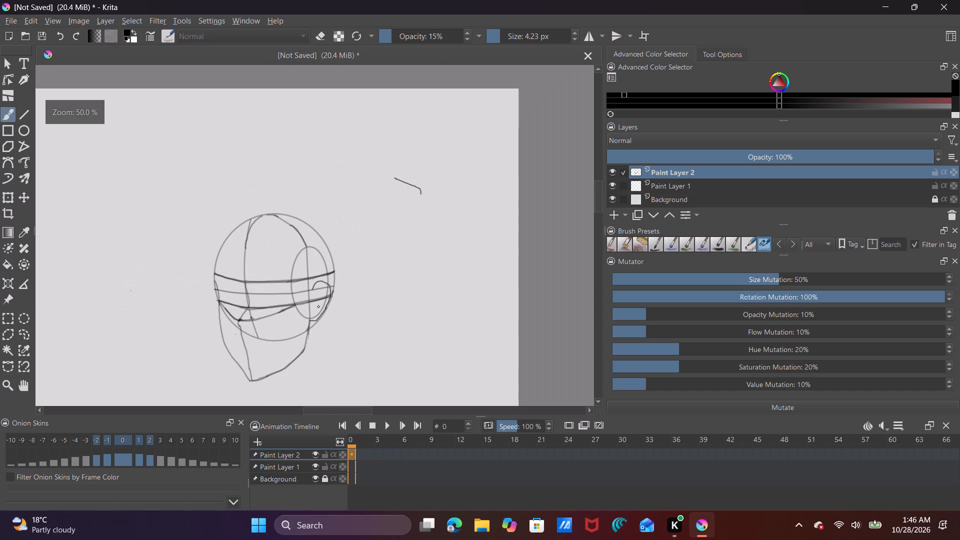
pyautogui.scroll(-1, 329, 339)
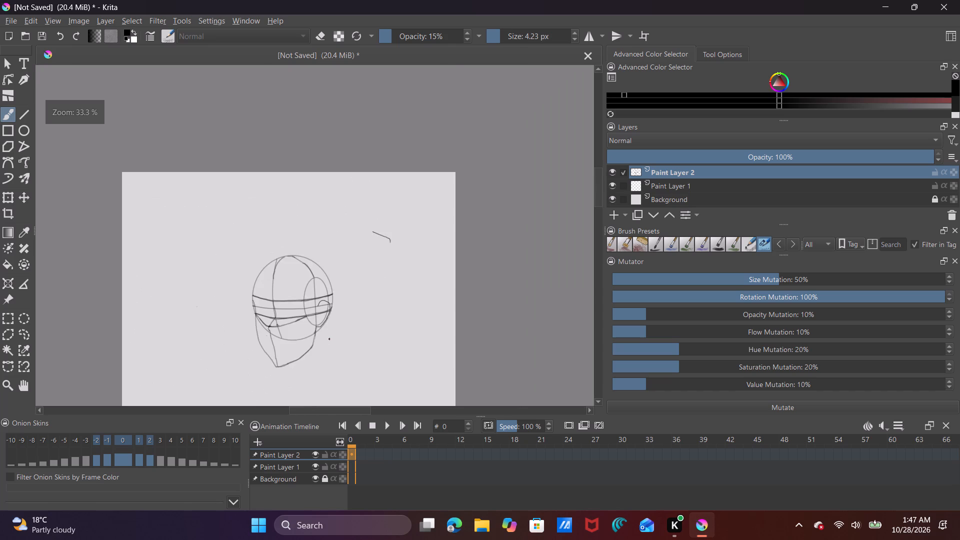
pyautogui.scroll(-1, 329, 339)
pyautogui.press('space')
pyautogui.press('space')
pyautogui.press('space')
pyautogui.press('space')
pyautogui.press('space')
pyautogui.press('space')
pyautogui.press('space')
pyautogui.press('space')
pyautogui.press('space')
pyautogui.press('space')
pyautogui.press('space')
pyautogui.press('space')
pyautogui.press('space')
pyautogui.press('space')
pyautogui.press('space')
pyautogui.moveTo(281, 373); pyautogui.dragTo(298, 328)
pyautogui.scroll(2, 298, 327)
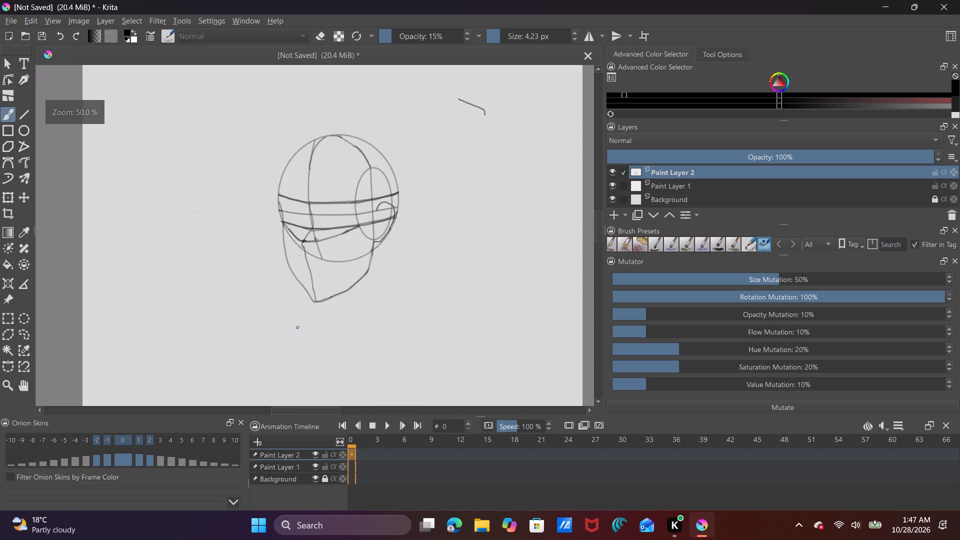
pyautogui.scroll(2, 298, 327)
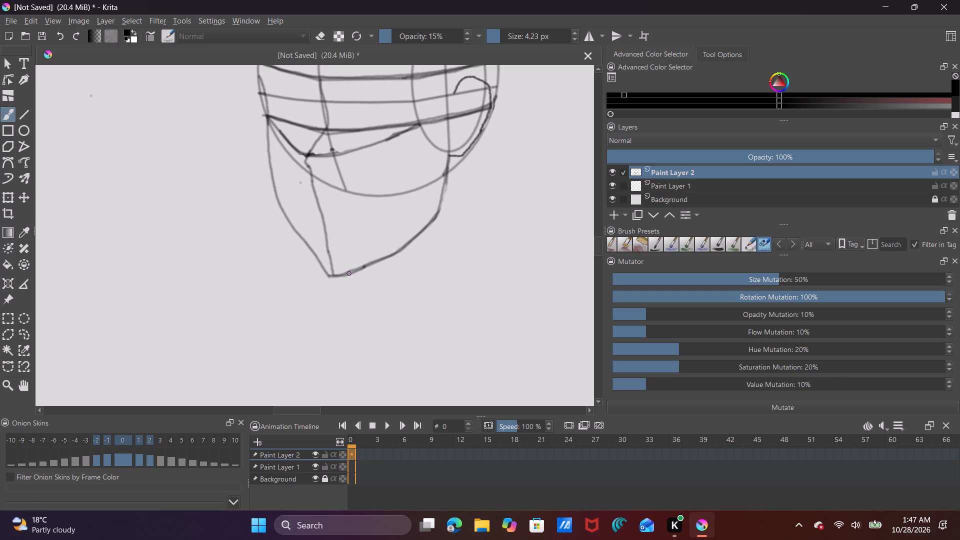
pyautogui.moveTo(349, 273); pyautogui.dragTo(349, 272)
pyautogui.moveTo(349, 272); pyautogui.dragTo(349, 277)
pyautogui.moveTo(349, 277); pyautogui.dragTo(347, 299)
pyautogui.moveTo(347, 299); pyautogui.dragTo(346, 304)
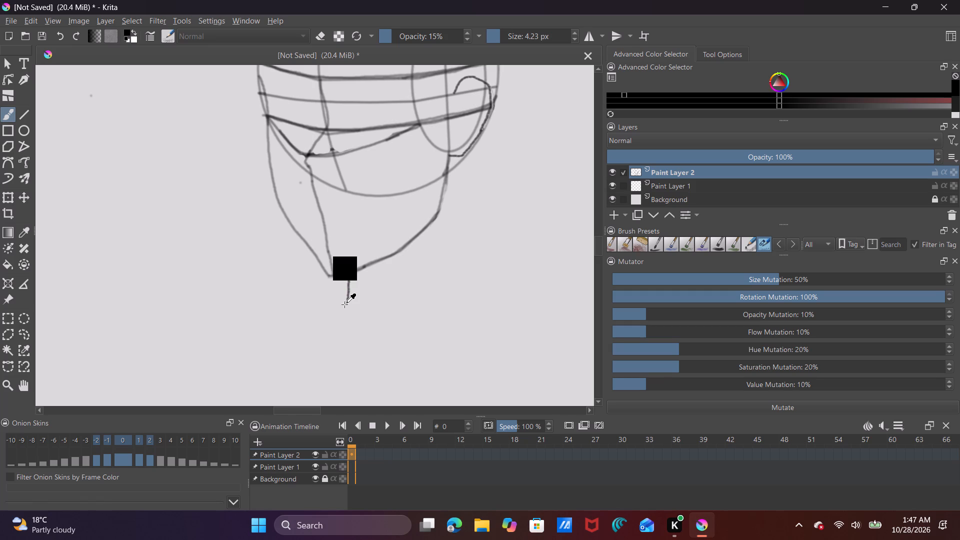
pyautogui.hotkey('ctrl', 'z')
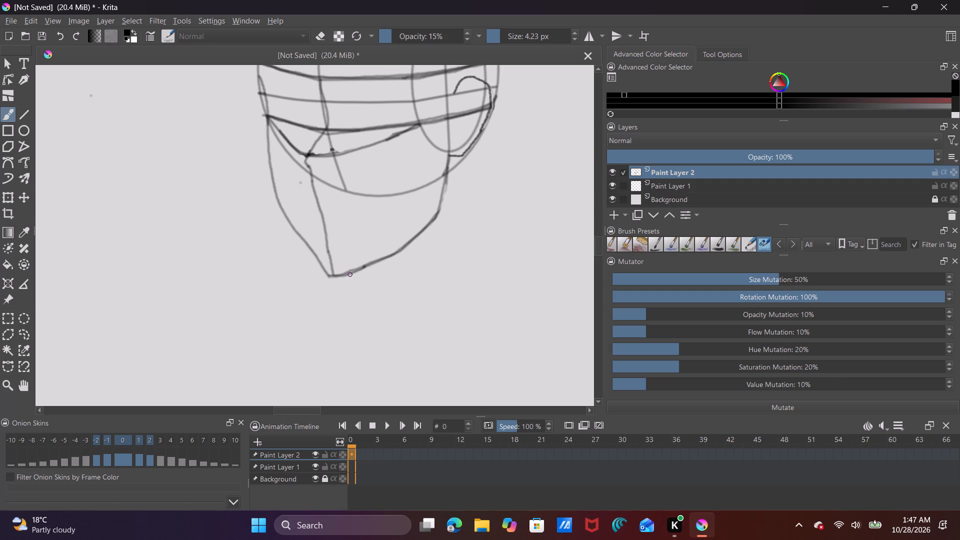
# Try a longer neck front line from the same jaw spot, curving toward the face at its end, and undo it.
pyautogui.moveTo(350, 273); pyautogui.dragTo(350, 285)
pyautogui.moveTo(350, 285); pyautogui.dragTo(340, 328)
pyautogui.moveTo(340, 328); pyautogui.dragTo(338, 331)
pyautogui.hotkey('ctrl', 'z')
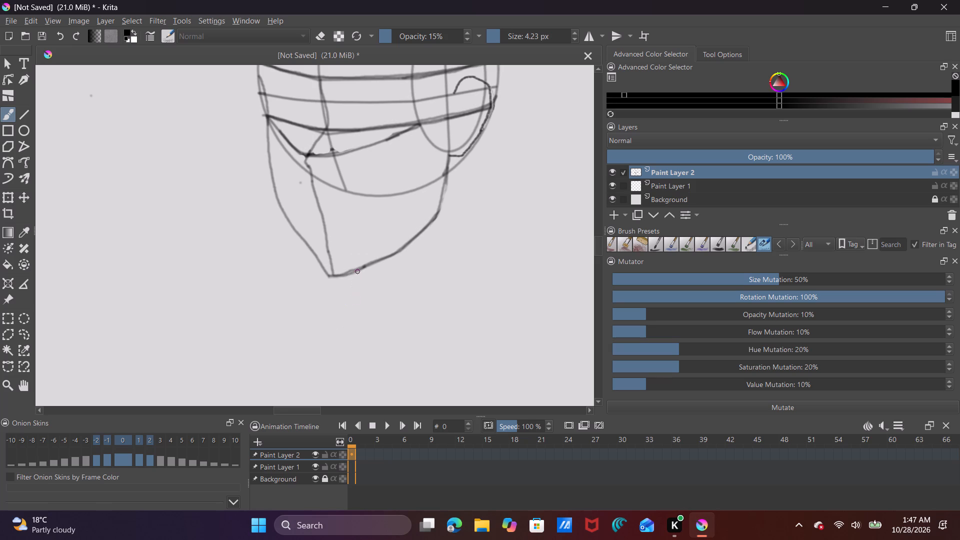
# Draw the neck's front line down from the jawline slightly farther behind the chin, bending gently forward at its lower end.
pyautogui.moveTo(355, 271); pyautogui.dragTo(356, 282)
pyautogui.moveTo(356, 282); pyautogui.dragTo(350, 327)
pyautogui.moveTo(350, 327); pyautogui.dragTo(348, 332)
# Draw the neck's back line from just below the ear lobe nearly straight down, ending level with the front neck line.
pyautogui.moveTo(452, 170); pyautogui.dragTo(451, 172)
pyautogui.moveTo(451, 172); pyautogui.dragTo(447, 202)
pyautogui.moveTo(447, 202); pyautogui.dragTo(445, 242)
pyautogui.moveTo(445, 242); pyautogui.dragTo(445, 285)
pyautogui.moveTo(445, 285); pyautogui.dragTo(449, 320)
pyautogui.moveTo(449, 320); pyautogui.dragTo(450, 329)
# Erase the upper front curve of the ear outline, from above its front end to the top of the ear.
pyautogui.scroll(-2, 484, 224)
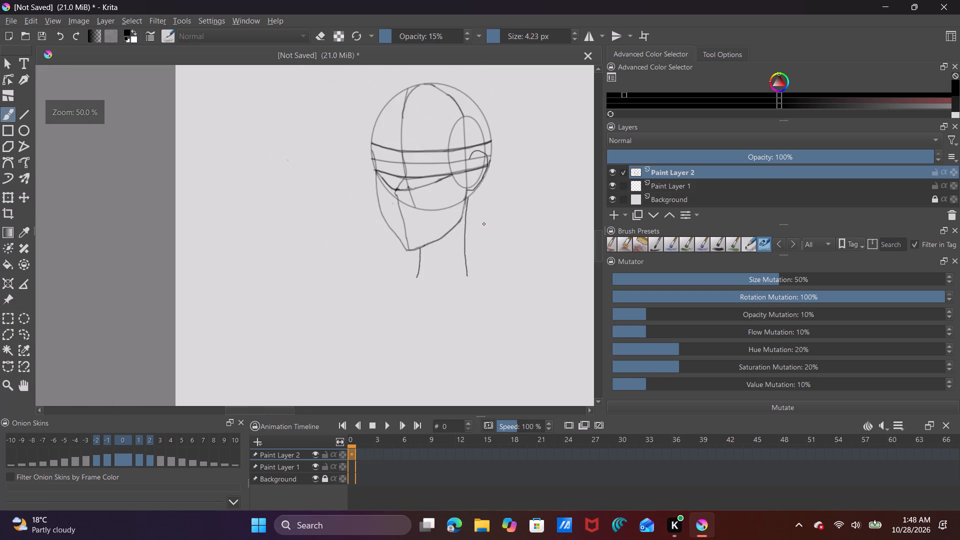
pyautogui.scroll(-1, 483, 224)
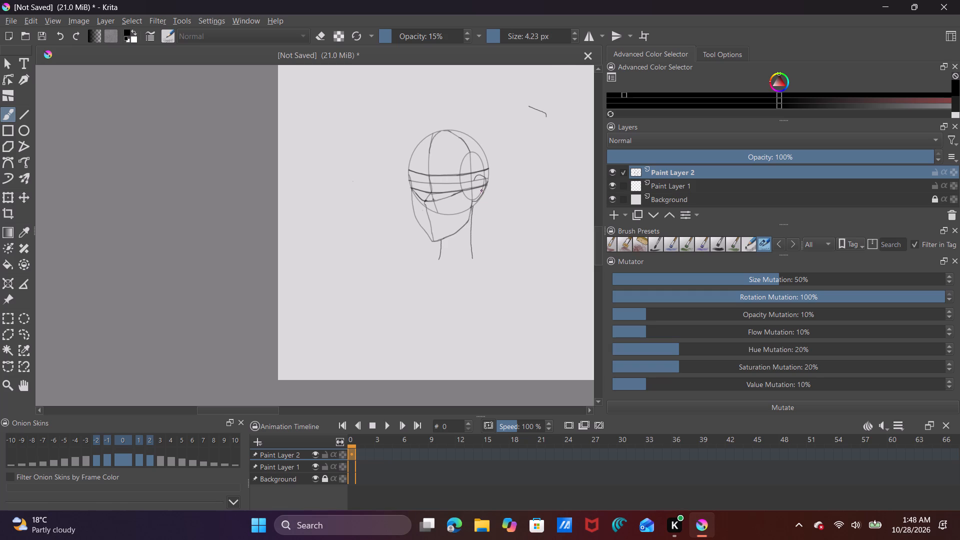
pyautogui.scroll(6, 481, 190)
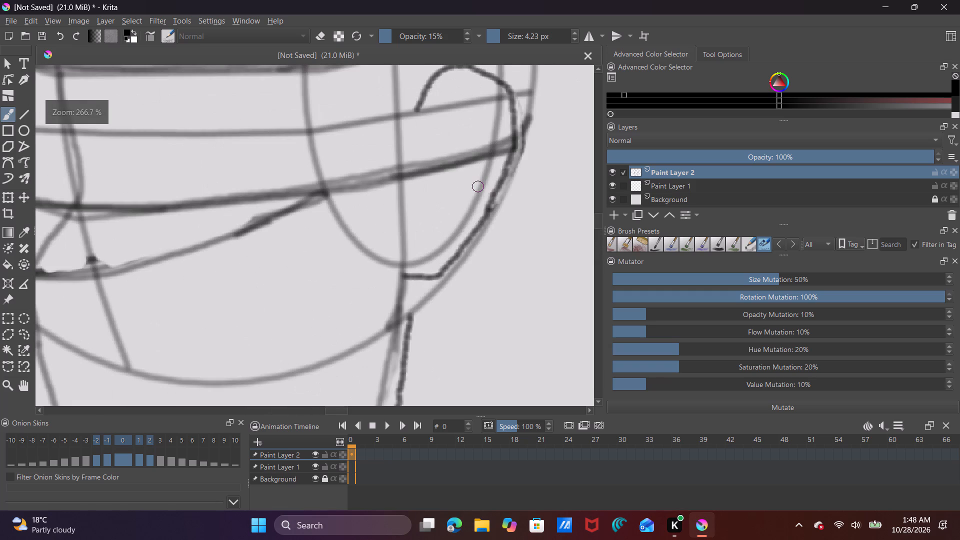
pyautogui.scroll(-1, 481, 190)
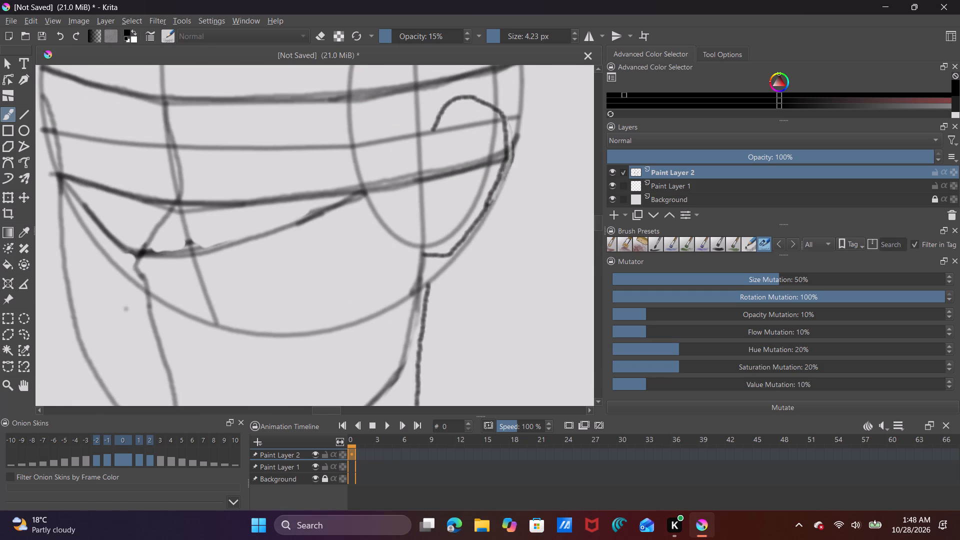
pyautogui.click(320, 34)
pyautogui.moveTo(449, 109); pyautogui.dragTo(450, 103)
pyautogui.moveTo(450, 103); pyautogui.dragTo(469, 94)
pyautogui.moveTo(469, 94); pyautogui.dragTo(454, 99)
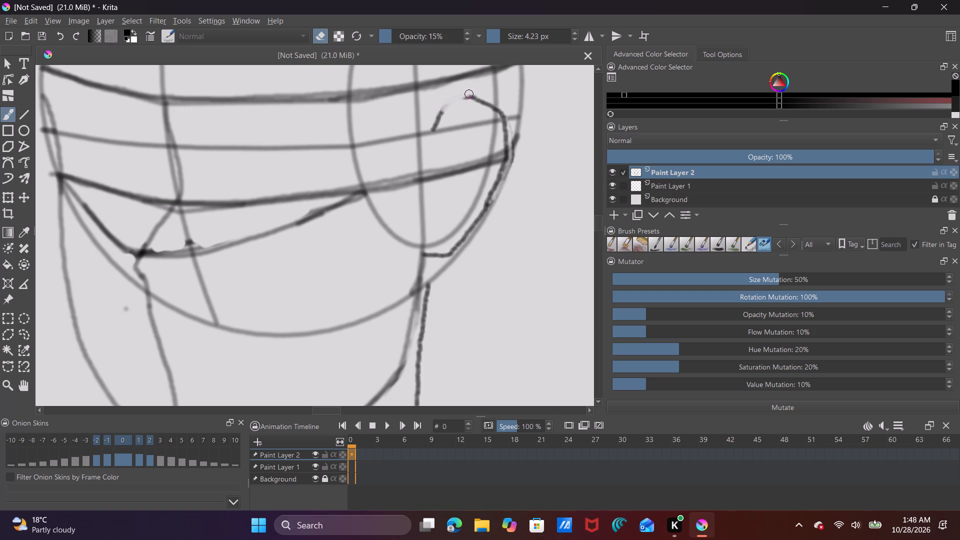
pyautogui.click(464, 97)
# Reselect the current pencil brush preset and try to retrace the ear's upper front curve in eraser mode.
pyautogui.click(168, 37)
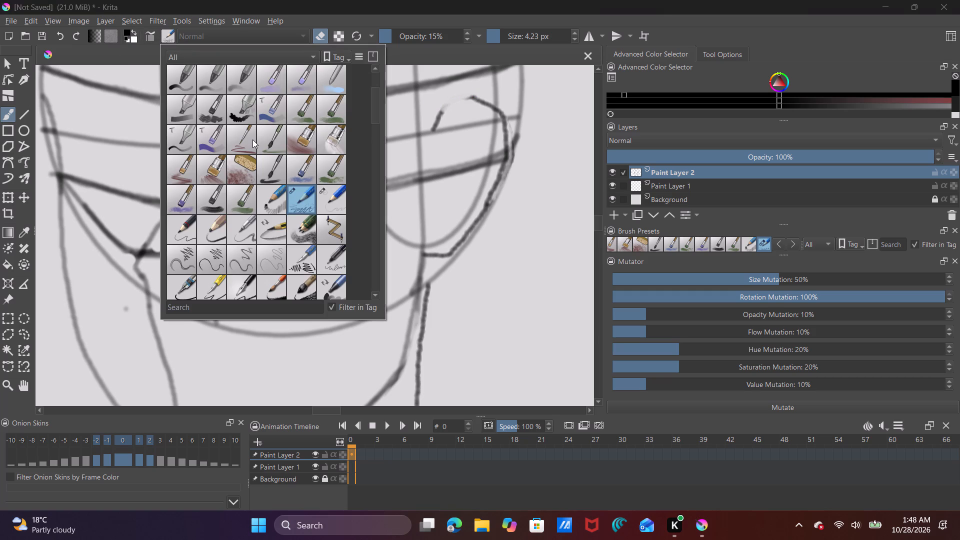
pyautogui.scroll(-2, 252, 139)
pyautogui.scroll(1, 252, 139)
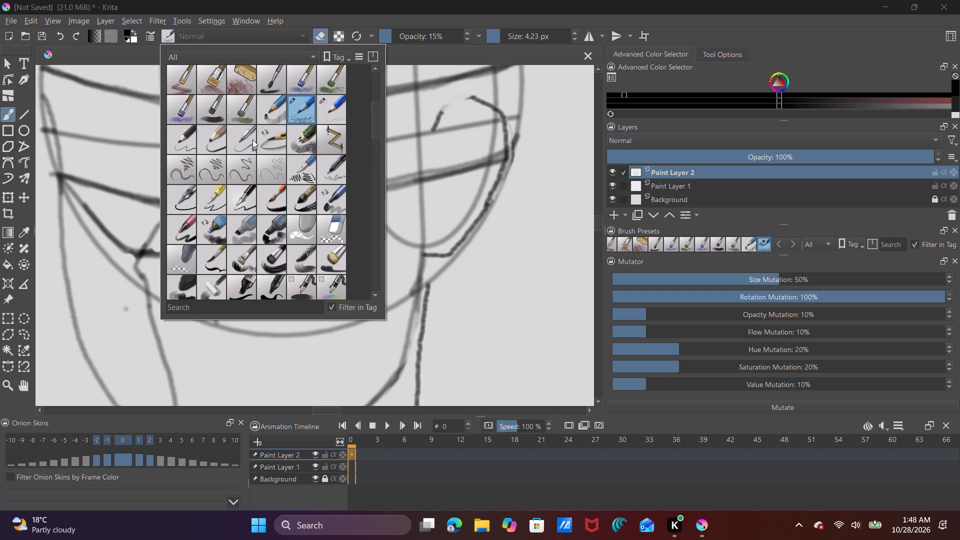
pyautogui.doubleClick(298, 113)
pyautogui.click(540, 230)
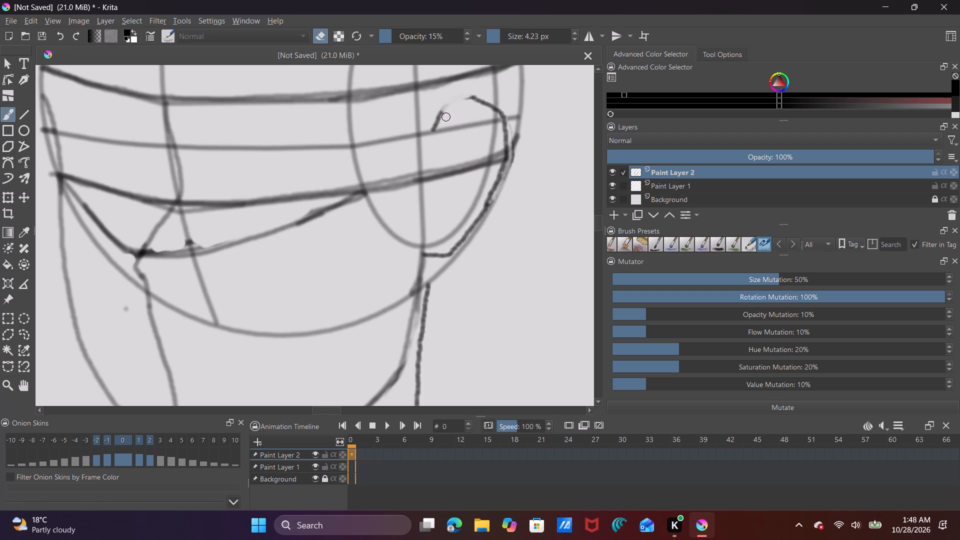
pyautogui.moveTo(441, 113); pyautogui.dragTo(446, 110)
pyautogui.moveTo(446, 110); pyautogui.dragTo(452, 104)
# Switch back to painting and redraw the ear's upper front curve, joining its front end to the top.
pyautogui.click(624, 93)
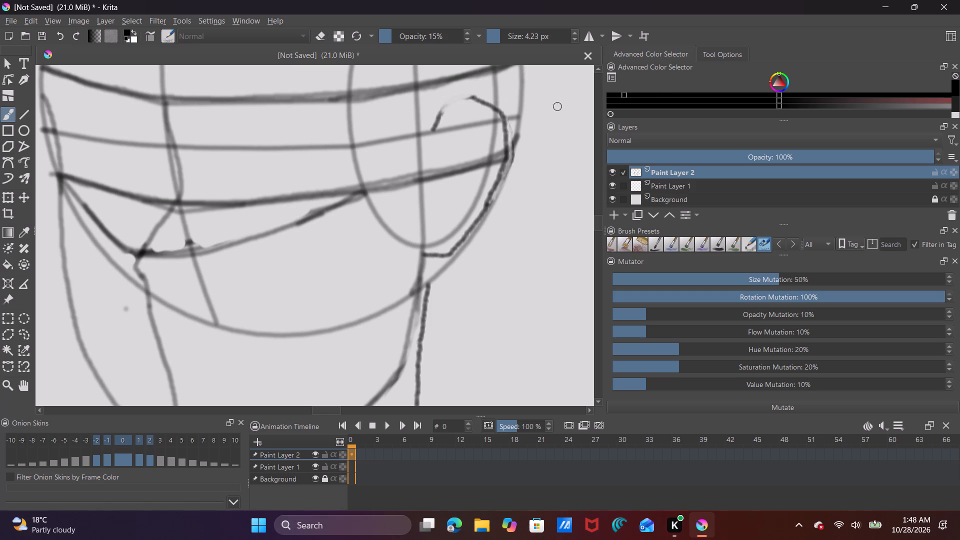
pyautogui.moveTo(442, 111); pyautogui.dragTo(444, 110)
pyautogui.moveTo(444, 110); pyautogui.dragTo(464, 98)
pyautogui.moveTo(464, 98); pyautogui.dragTo(470, 96)
# Darken the ear's outer edge with overlapping strokes from its top, down the back, to the base of the lobe.
pyautogui.moveTo(470, 96); pyautogui.dragTo(499, 109)
pyautogui.moveTo(499, 109); pyautogui.dragTo(508, 128)
pyautogui.moveTo(508, 128); pyautogui.dragTo(508, 131)
pyautogui.moveTo(503, 120); pyautogui.dragTo(506, 142)
pyautogui.moveTo(506, 142); pyautogui.dragTo(502, 164)
pyautogui.moveTo(502, 164); pyautogui.dragTo(489, 198)
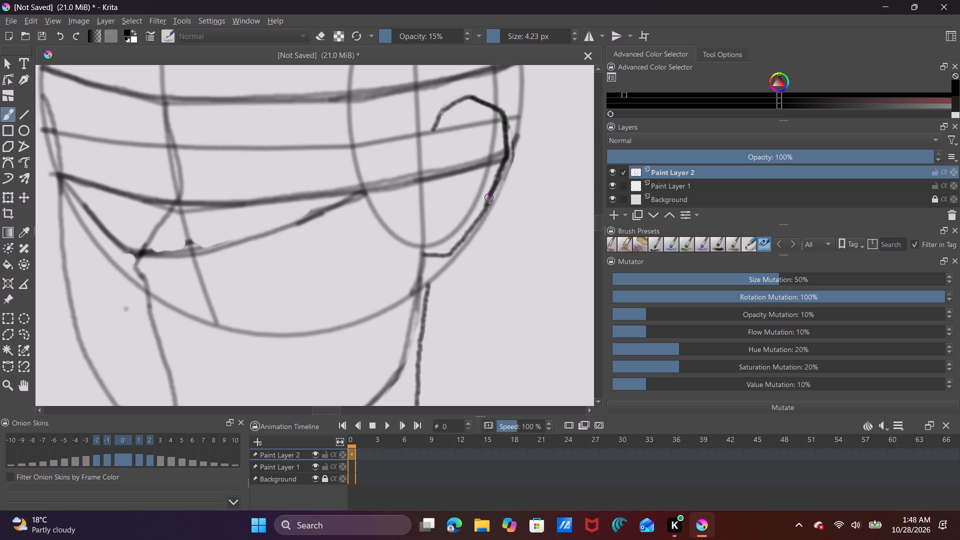
pyautogui.moveTo(489, 198); pyautogui.dragTo(474, 225)
pyautogui.moveTo(474, 225); pyautogui.dragTo(464, 241)
pyautogui.moveTo(464, 241); pyautogui.dragTo(452, 254)
# Draw the far eye's upper lid as a shallow arch along the middle horizontal guideline, between the face edge and the centre line.
pyautogui.scroll(-1, 558, 153)
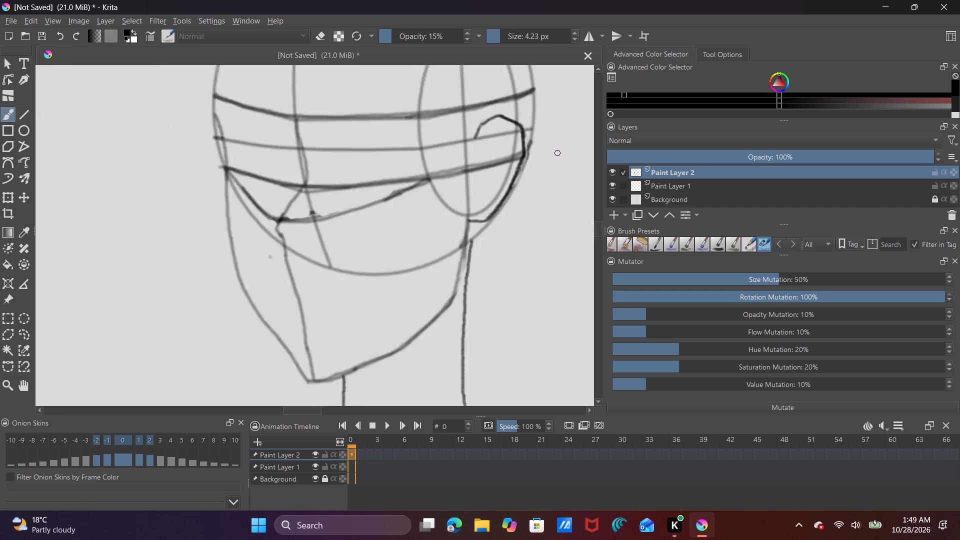
pyautogui.scroll(-4, 557, 153)
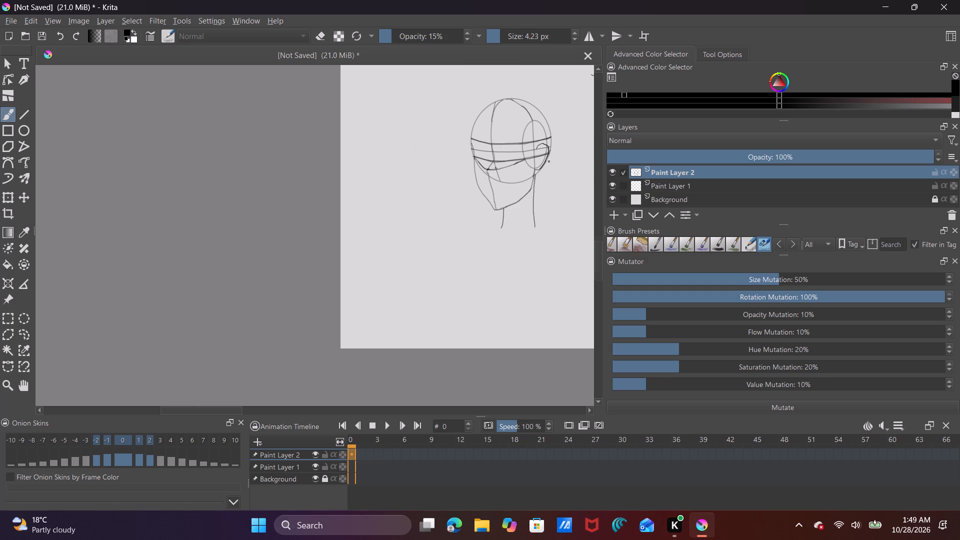
pyautogui.scroll(1, 549, 161)
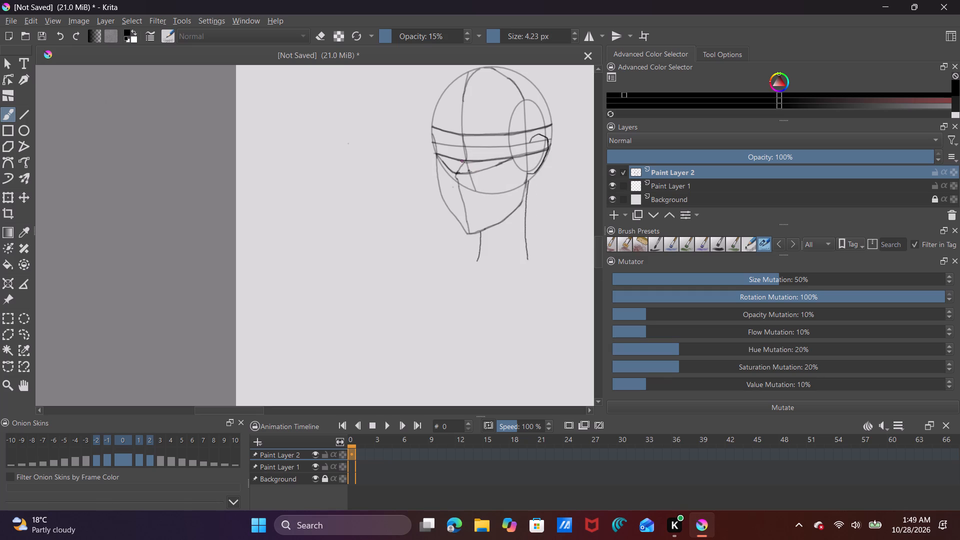
pyautogui.scroll(2, 461, 158)
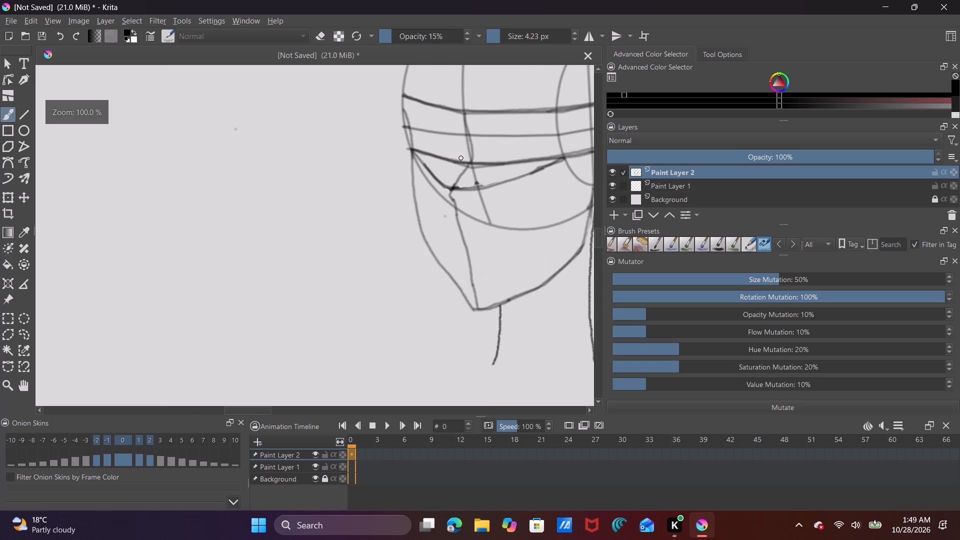
pyautogui.scroll(1, 461, 158)
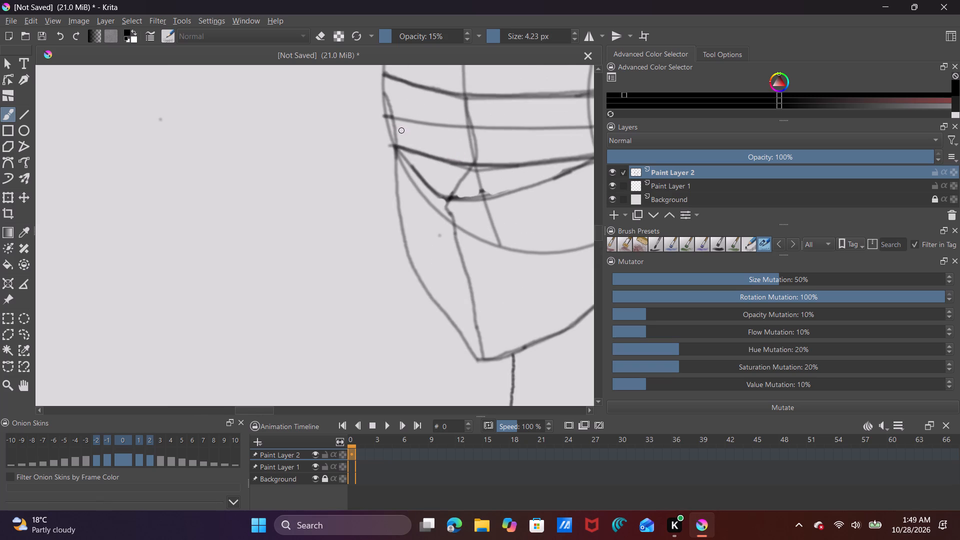
pyautogui.scroll(1, 400, 129)
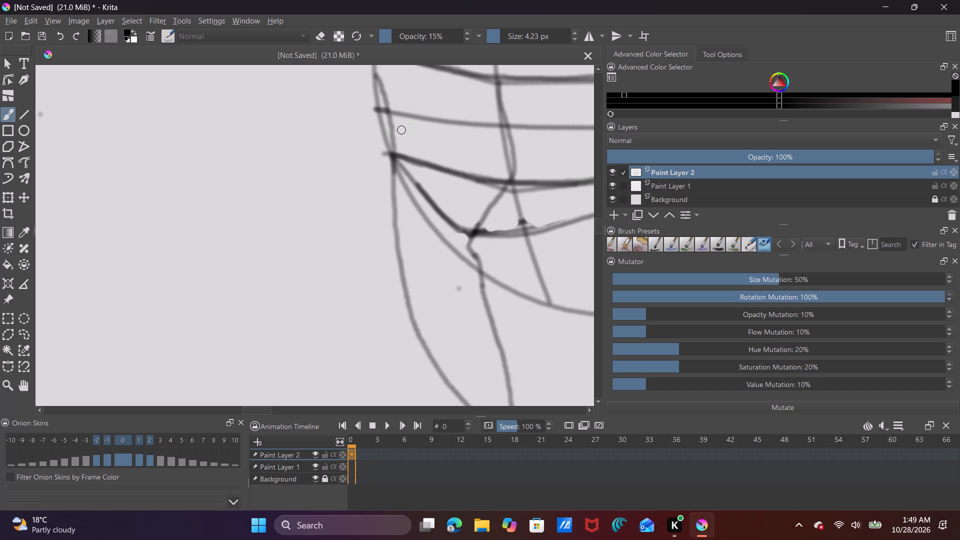
pyautogui.moveTo(401, 130); pyautogui.dragTo(406, 127)
pyautogui.moveTo(406, 127); pyautogui.dragTo(411, 121)
pyautogui.moveTo(411, 121); pyautogui.dragTo(412, 119)
pyautogui.moveTo(412, 119); pyautogui.dragTo(418, 119)
pyautogui.moveTo(418, 119); pyautogui.dragTo(436, 120)
pyautogui.moveTo(436, 120); pyautogui.dragTo(457, 123)
pyautogui.moveTo(457, 123); pyautogui.dragTo(459, 123)
pyautogui.moveTo(459, 123); pyautogui.dragTo(467, 124)
pyautogui.moveTo(467, 124); pyautogui.dragTo(471, 125)
pyautogui.moveTo(471, 125); pyautogui.dragTo(473, 125)
pyautogui.moveTo(473, 125); pyautogui.dragTo(475, 126)
pyautogui.moveTo(475, 126); pyautogui.dragTo(486, 133)
pyautogui.moveTo(486, 133); pyautogui.dragTo(488, 136)
# Darken the far eye's upper lid line with an overlapping stroke from its outer end to its inner end.
pyautogui.scroll(1, 402, 130)
pyautogui.moveTo(402, 129); pyautogui.dragTo(405, 128)
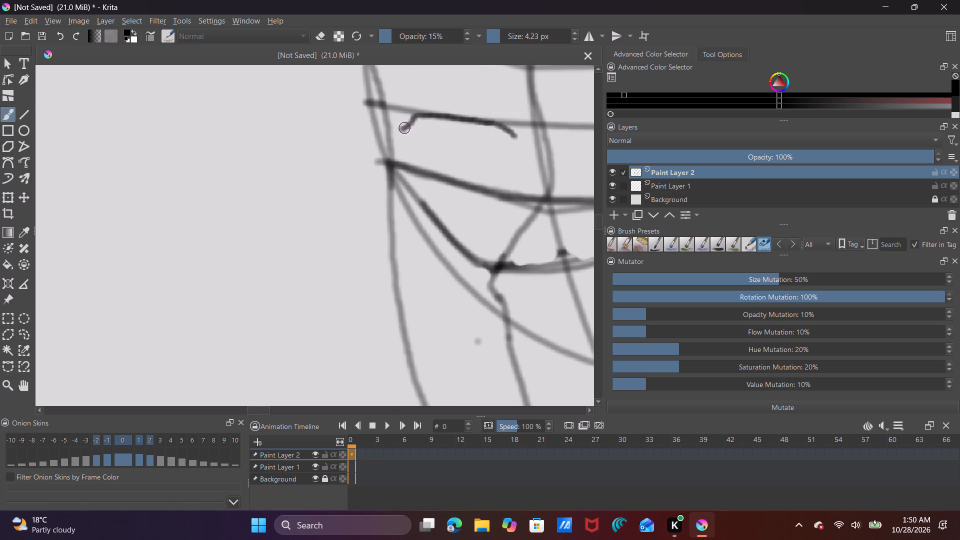
pyautogui.moveTo(405, 128); pyautogui.dragTo(414, 116)
pyautogui.moveTo(414, 116); pyautogui.dragTo(421, 118)
pyautogui.moveTo(421, 118); pyautogui.dragTo(429, 119)
pyautogui.moveTo(429, 119); pyautogui.dragTo(464, 120)
pyautogui.moveTo(464, 120); pyautogui.dragTo(501, 127)
pyautogui.moveTo(501, 127); pyautogui.dragTo(518, 137)
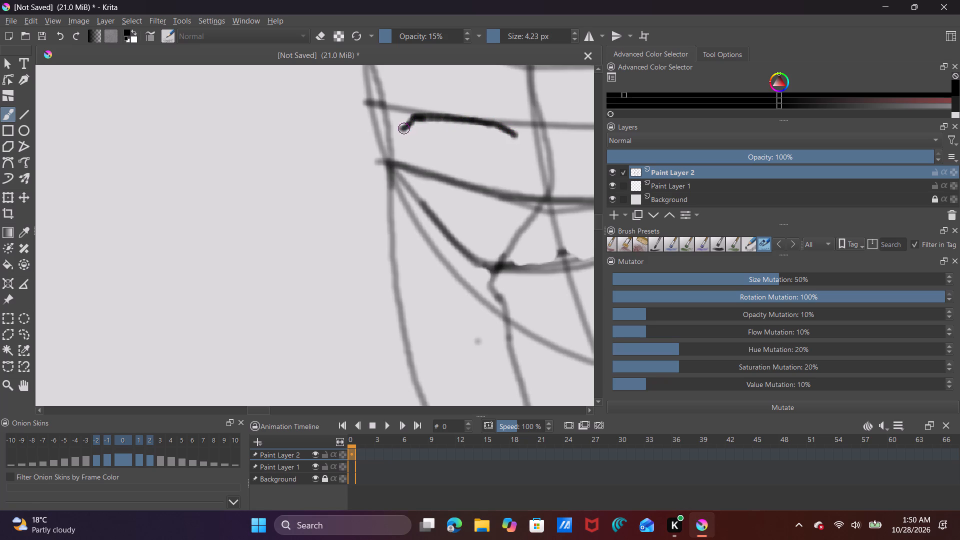
pyautogui.click(404, 128)
# Draw a thin vertical line from the outer bend of the far eye's upper lid down to the guideline below.
pyautogui.moveTo(416, 123); pyautogui.dragTo(416, 132)
pyautogui.moveTo(416, 132); pyautogui.dragTo(415, 153)
pyautogui.moveTo(415, 153); pyautogui.dragTo(415, 169)
# Draw the near eye's upper lid along the middle horizontal guideline, with a short slanted inner corner and a nearly straight top.
pyautogui.press('space')
pyautogui.press('space')
pyautogui.press('space')
pyautogui.press('space')
pyautogui.press('space')
pyautogui.press('space')
pyautogui.press('space')
pyautogui.press('space')
pyautogui.press('space')
pyautogui.press('space')
pyautogui.press('space')
pyautogui.press('space')
pyautogui.press('space')
pyautogui.press('space')
pyautogui.press('space')
pyautogui.press('space')
pyautogui.press('space')
pyautogui.press('space')
pyautogui.press('space')
pyautogui.press('space')
pyautogui.moveTo(492, 172); pyautogui.dragTo(425, 176)
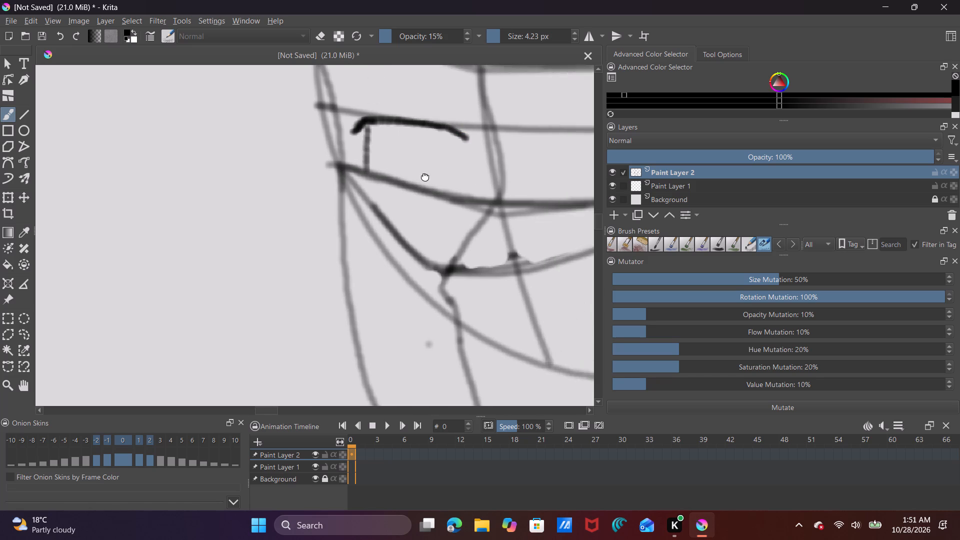
pyautogui.moveTo(425, 176); pyautogui.dragTo(190, 210)
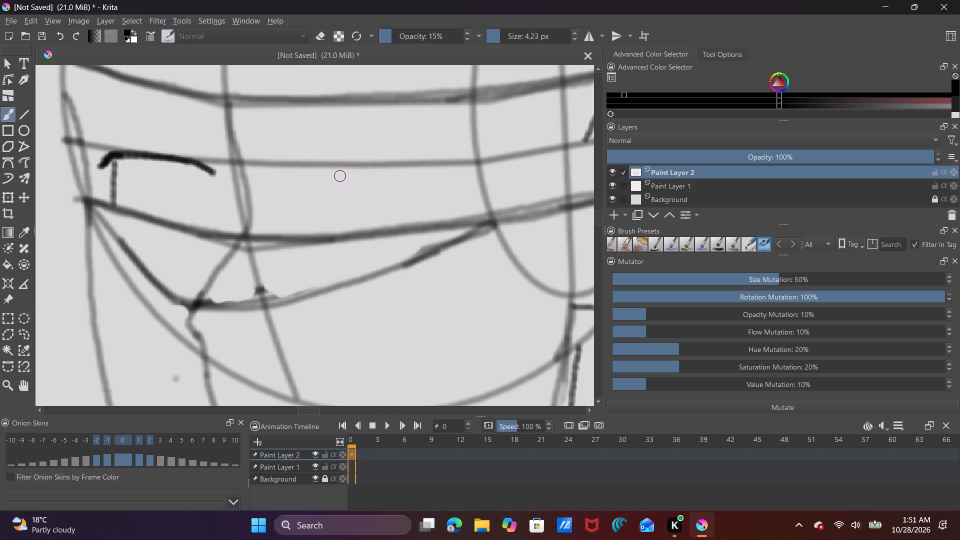
pyautogui.moveTo(339, 175); pyautogui.dragTo(339, 175)
pyautogui.moveTo(339, 175); pyautogui.dragTo(355, 166)
pyautogui.moveTo(355, 166); pyautogui.dragTo(359, 165)
pyautogui.moveTo(359, 165); pyautogui.dragTo(397, 164)
pyautogui.moveTo(397, 164); pyautogui.dragTo(417, 163)
pyautogui.moveTo(417, 163); pyautogui.dragTo(440, 163)
pyautogui.moveTo(440, 163); pyautogui.dragTo(443, 163)
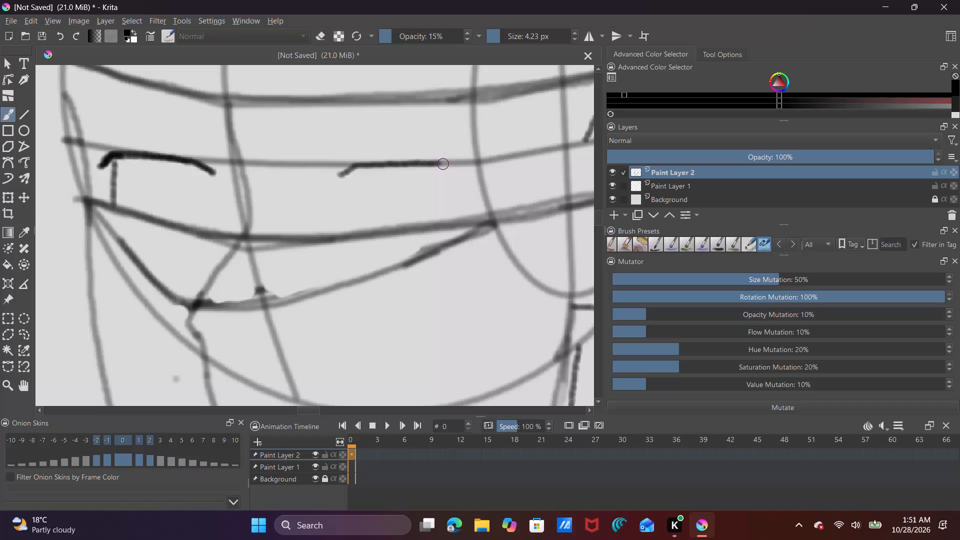
# Draw two thin vertical lines from the near eye's upper lid, at its outer end and inner bend, down towards the guideline below.
pyautogui.moveTo(443, 164); pyautogui.dragTo(443, 177)
pyautogui.moveTo(443, 177); pyautogui.dragTo(445, 211)
pyautogui.moveTo(445, 211); pyautogui.dragTo(445, 221)
pyautogui.moveTo(445, 221); pyautogui.dragTo(445, 222)
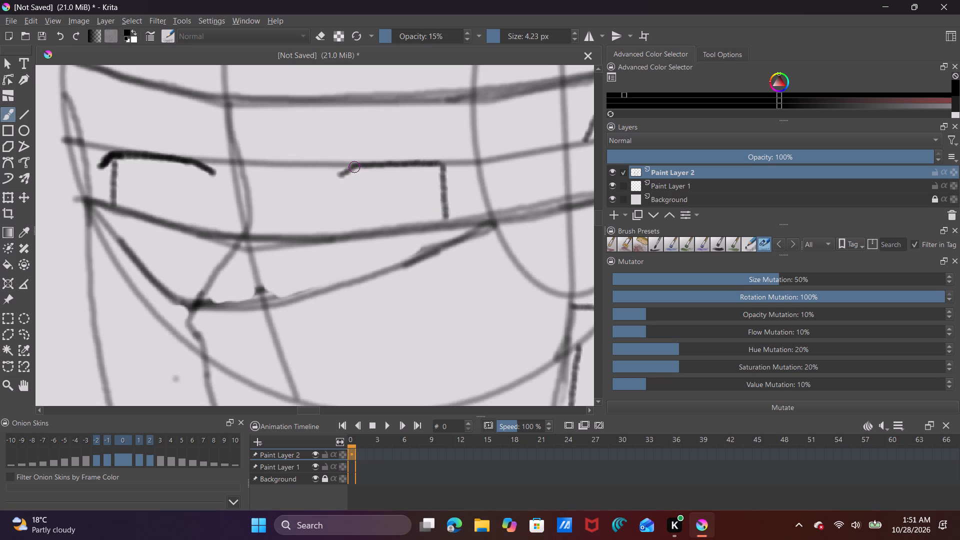
pyautogui.moveTo(354, 167); pyautogui.dragTo(355, 179)
pyautogui.moveTo(355, 179); pyautogui.dragTo(355, 224)
pyautogui.moveTo(355, 224); pyautogui.dragTo(355, 232)
# Darken the near eye's upper lid with overlapping strokes, extending the slanted inner corner slightly and continuing to the outer end.
pyautogui.moveTo(338, 176); pyautogui.dragTo(340, 174)
pyautogui.moveTo(340, 174); pyautogui.dragTo(347, 167)
pyautogui.moveTo(347, 167); pyautogui.dragTo(339, 174)
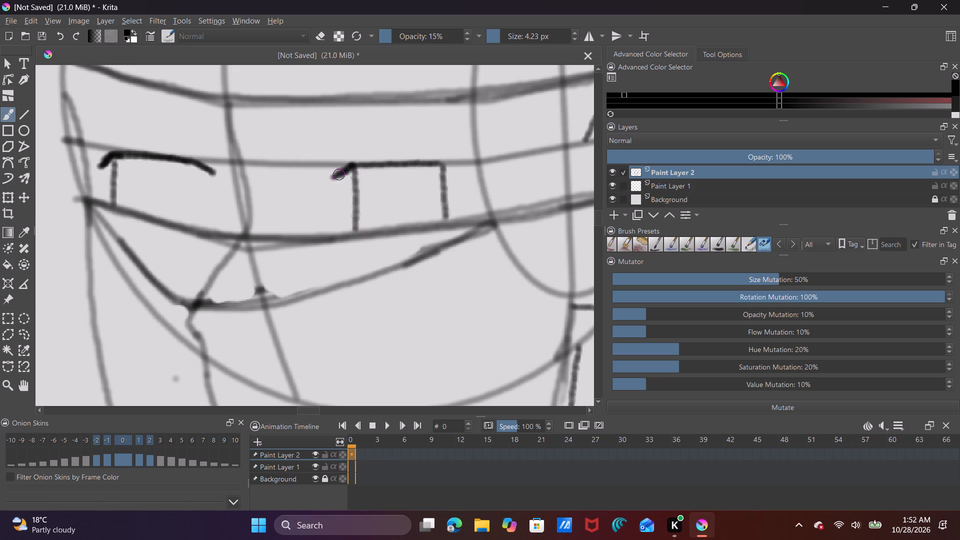
pyautogui.moveTo(339, 174); pyautogui.dragTo(343, 172)
pyautogui.moveTo(348, 166); pyautogui.dragTo(391, 164)
pyautogui.moveTo(391, 164); pyautogui.dragTo(440, 162)
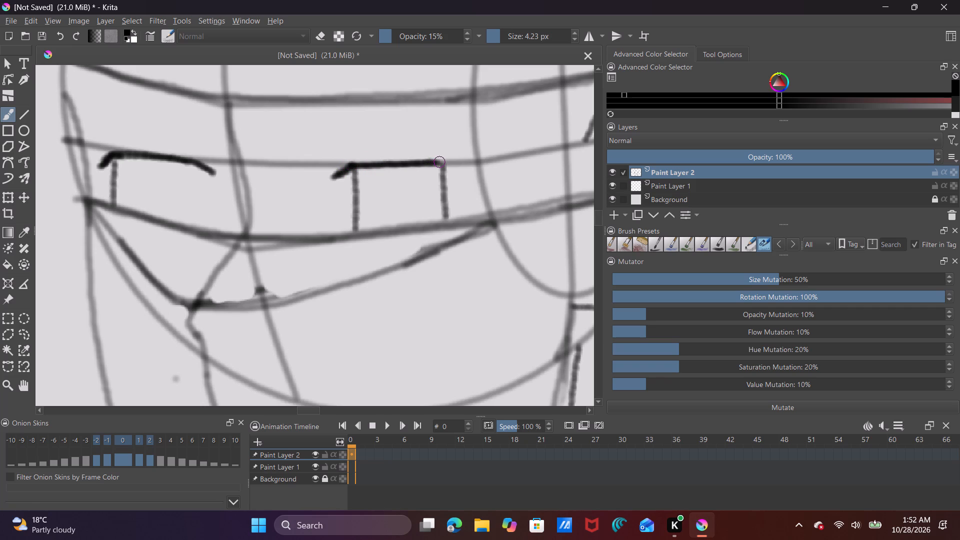
pyautogui.moveTo(440, 162); pyautogui.dragTo(447, 162)
pyautogui.moveTo(447, 162); pyautogui.dragTo(447, 163)
# Extend the far eye's upper lid outward to the face edge with a dark slanted stroke joining its outer bend.
pyautogui.moveTo(76, 172); pyautogui.dragTo(82, 169)
pyautogui.moveTo(82, 169); pyautogui.dragTo(92, 164)
pyautogui.moveTo(92, 164); pyautogui.dragTo(99, 166)
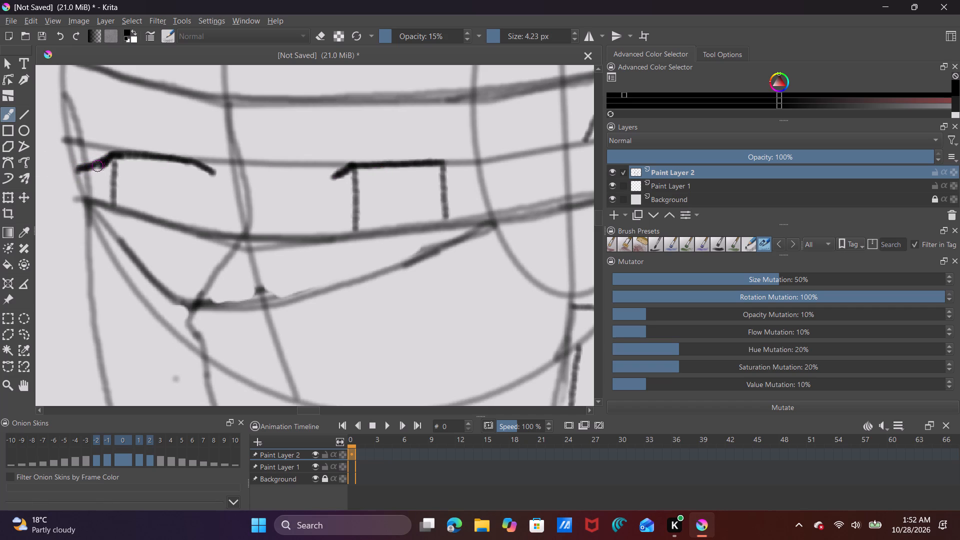
pyautogui.moveTo(99, 166); pyautogui.dragTo(78, 170)
pyautogui.moveTo(78, 170); pyautogui.dragTo(112, 156)
pyautogui.moveTo(112, 156); pyautogui.dragTo(112, 156)
# Thicken the far eye's upper lid with overlapping dark strokes, heaviest at the outer bend and continuing along the top to the inner end.
pyautogui.moveTo(92, 164); pyautogui.dragTo(102, 157)
pyautogui.moveTo(102, 157); pyautogui.dragTo(114, 151)
pyautogui.moveTo(99, 166); pyautogui.dragTo(104, 165)
pyautogui.moveTo(104, 165); pyautogui.dragTo(111, 163)
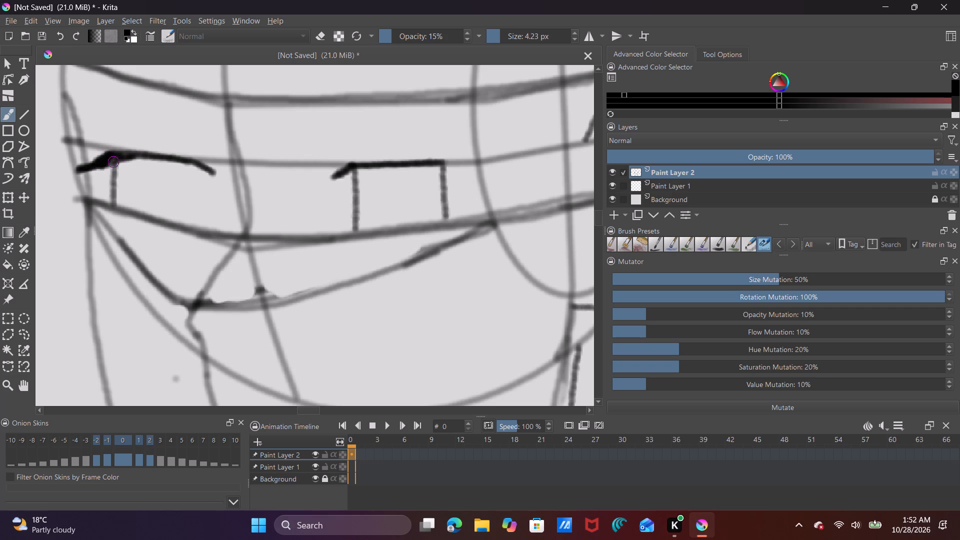
pyautogui.moveTo(111, 163); pyautogui.dragTo(126, 156)
pyautogui.moveTo(126, 156); pyautogui.dragTo(184, 159)
pyautogui.moveTo(184, 159); pyautogui.dragTo(214, 172)
pyautogui.moveTo(106, 159); pyautogui.dragTo(129, 151)
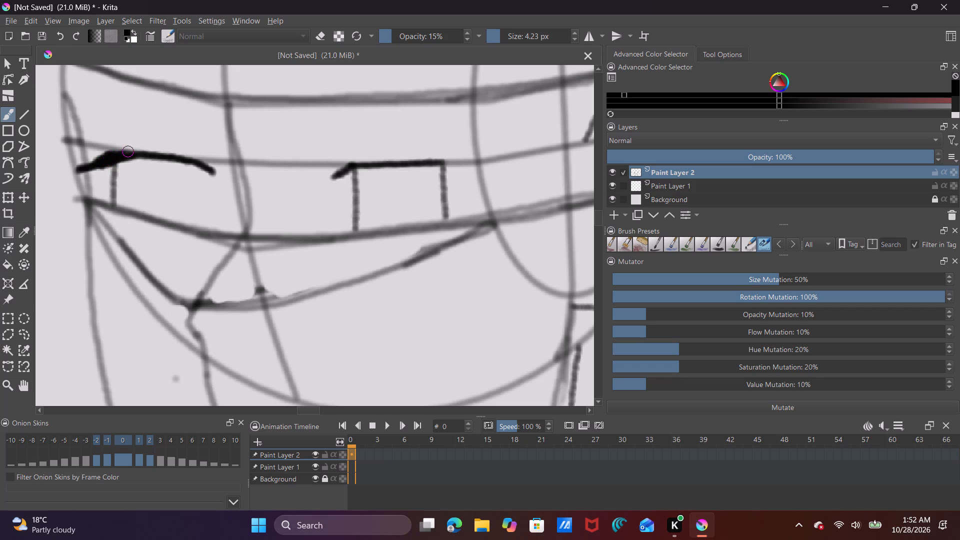
pyautogui.moveTo(129, 151); pyautogui.dragTo(138, 150)
pyautogui.moveTo(134, 152); pyautogui.dragTo(140, 153)
pyautogui.moveTo(140, 153); pyautogui.dragTo(166, 156)
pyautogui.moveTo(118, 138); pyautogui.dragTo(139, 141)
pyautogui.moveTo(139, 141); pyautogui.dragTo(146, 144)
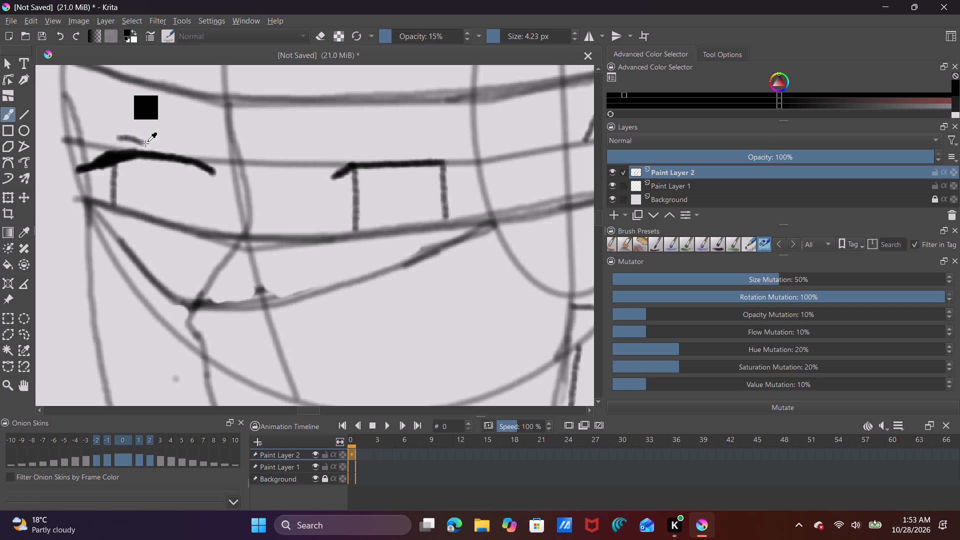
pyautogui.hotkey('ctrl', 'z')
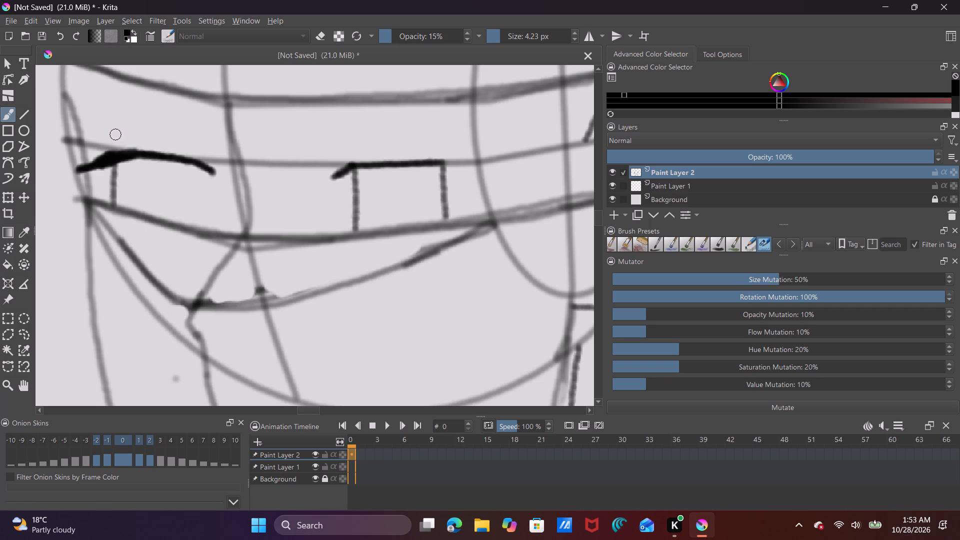
# Draw a thin eyelid crease above the far eye's upper lid, sloping gently down from above the outer bend towards the inner end.
pyautogui.moveTo(115, 134); pyautogui.dragTo(164, 144)
pyautogui.moveTo(164, 144); pyautogui.dragTo(201, 157)
pyautogui.moveTo(201, 157); pyautogui.dragTo(202, 157)
# Thicken the near eye's upper lid from the slanted inner corner along its top edge, rounding the inner bend.
pyautogui.click(331, 178)
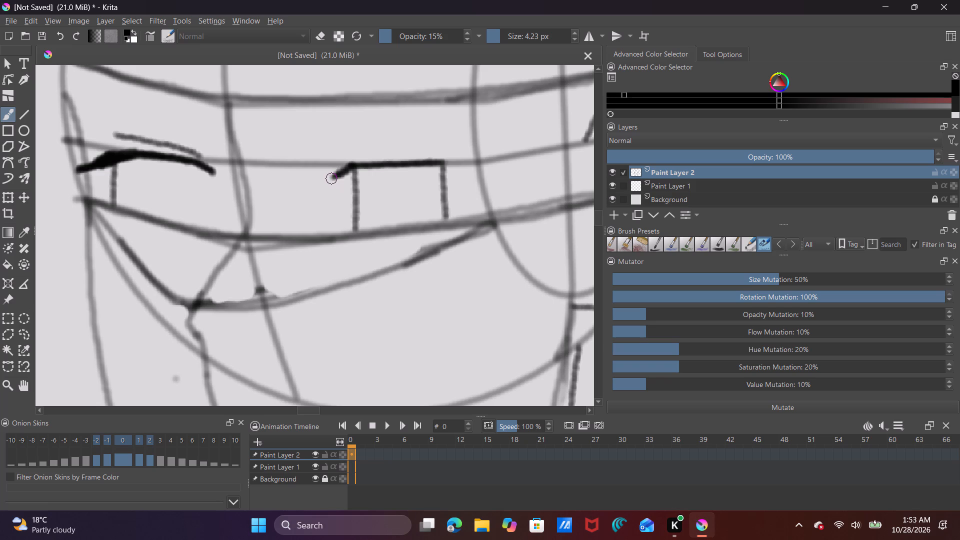
pyautogui.click(331, 177)
pyautogui.moveTo(334, 176); pyautogui.dragTo(350, 165)
pyautogui.moveTo(350, 165); pyautogui.dragTo(363, 163)
pyautogui.moveTo(363, 163); pyautogui.dragTo(364, 163)
pyautogui.moveTo(350, 165); pyautogui.dragTo(368, 160)
pyautogui.moveTo(368, 160); pyautogui.dragTo(413, 158)
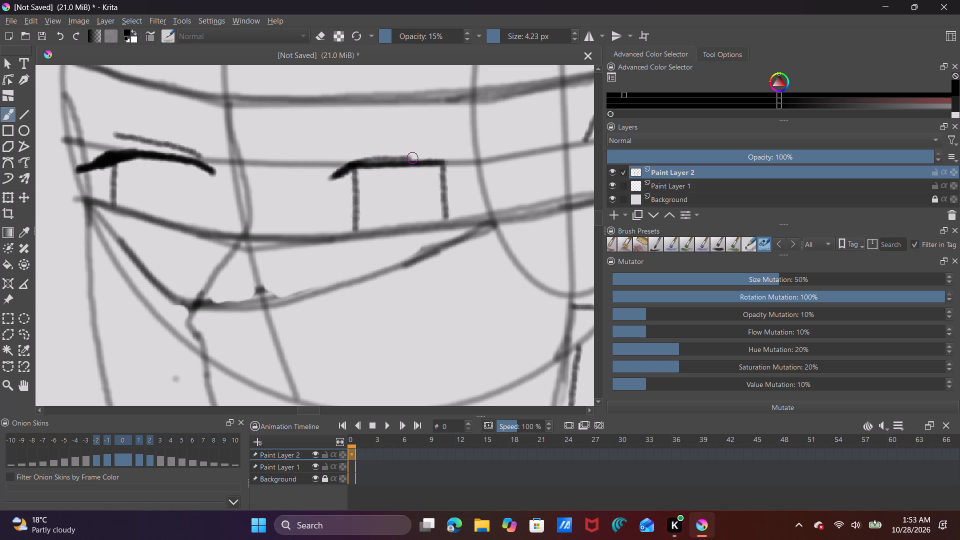
pyautogui.moveTo(413, 158); pyautogui.dragTo(436, 159)
pyautogui.moveTo(436, 159); pyautogui.dragTo(434, 159)
pyautogui.moveTo(405, 163); pyautogui.dragTo(420, 158)
# Extend the near eye's upper lid past its outer vertical line with a dark tapering stroke curving down across the large curved guideline.
pyautogui.moveTo(420, 158); pyautogui.dragTo(451, 156)
pyautogui.moveTo(451, 156); pyautogui.dragTo(464, 161)
pyautogui.moveTo(464, 161); pyautogui.dragTo(456, 161)
pyautogui.moveTo(435, 160); pyautogui.dragTo(475, 163)
pyautogui.moveTo(475, 163); pyautogui.dragTo(489, 169)
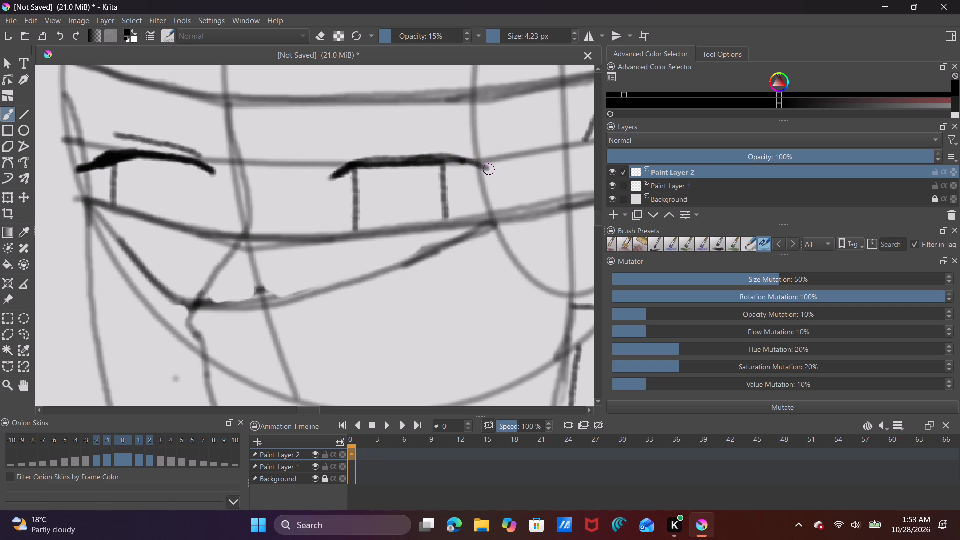
# Darken the outer tip of the near eye's upper lid and draw a short tapering lash hooking down and inward beneath it.
pyautogui.moveTo(489, 169); pyautogui.dragTo(481, 170)
pyautogui.moveTo(481, 170); pyautogui.dragTo(471, 170)
pyautogui.moveTo(465, 170); pyautogui.dragTo(462, 170)
pyautogui.moveTo(462, 170); pyautogui.dragTo(458, 170)
pyautogui.moveTo(468, 167); pyautogui.dragTo(464, 170)
pyautogui.moveTo(464, 170); pyautogui.dragTo(460, 177)
pyautogui.moveTo(460, 177); pyautogui.dragTo(460, 171)
pyautogui.moveTo(460, 171); pyautogui.dragTo(460, 163)
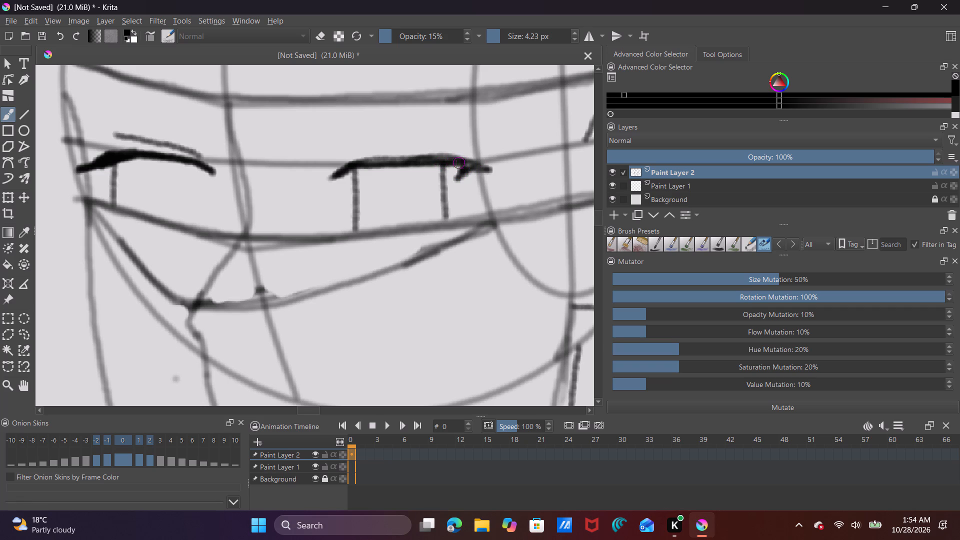
pyautogui.moveTo(460, 163); pyautogui.dragTo(456, 181)
pyautogui.moveTo(456, 181); pyautogui.dragTo(452, 185)
# Thicken the near eye's upper lid with overlapping dark strokes, from the outer lash to the inner corner and along its top edge.
pyautogui.moveTo(436, 160); pyautogui.dragTo(460, 168)
pyautogui.moveTo(460, 168); pyautogui.dragTo(435, 162)
pyautogui.moveTo(435, 162); pyautogui.dragTo(357, 159)
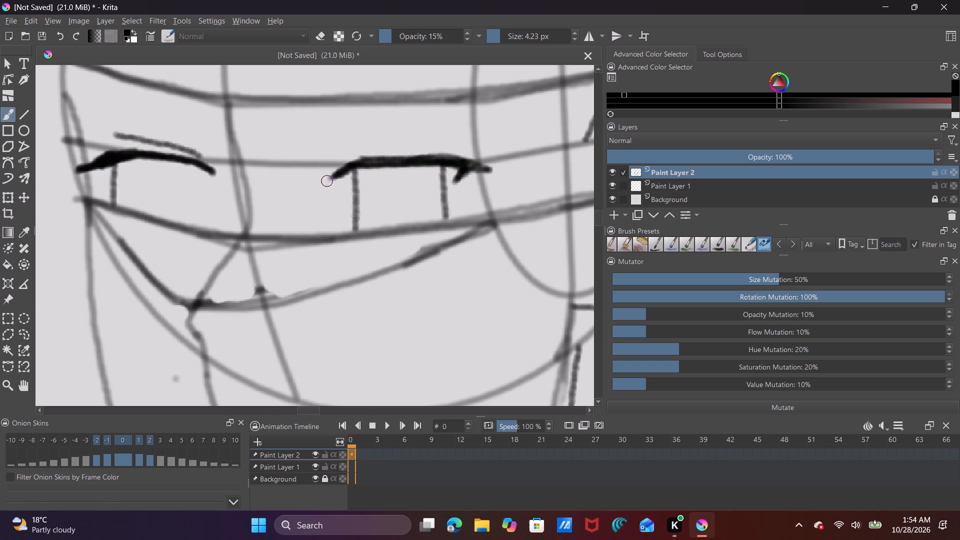
pyautogui.moveTo(328, 179); pyautogui.dragTo(341, 172)
pyautogui.moveTo(348, 164); pyautogui.dragTo(373, 157)
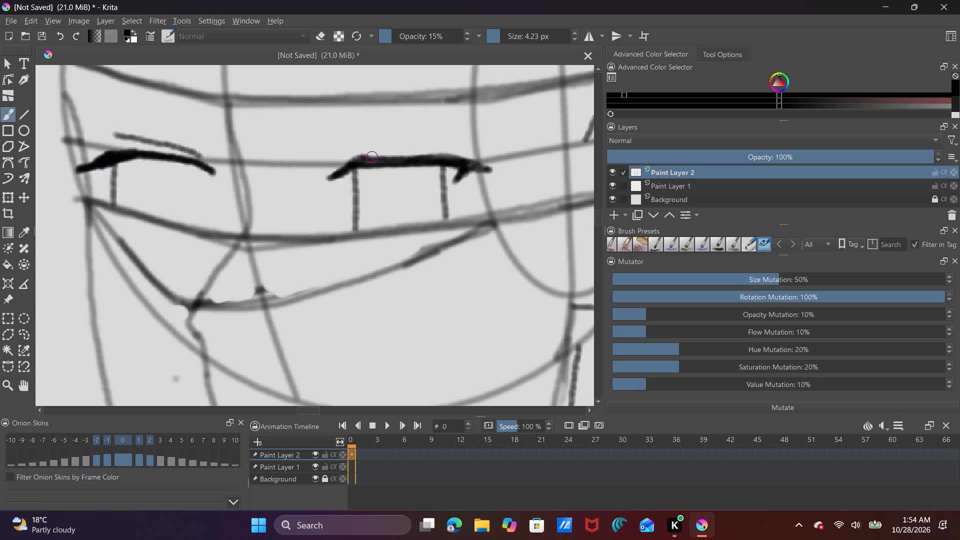
pyautogui.moveTo(373, 157); pyautogui.dragTo(383, 157)
pyautogui.moveTo(378, 158); pyautogui.dragTo(390, 157)
pyautogui.moveTo(390, 157); pyautogui.dragTo(439, 157)
# Draw a dark, flat lower lid line for the near eye from the foot of the inner vertical line to about mid-width.
pyautogui.moveTo(356, 227); pyautogui.dragTo(363, 227)
pyautogui.moveTo(363, 227); pyautogui.dragTo(407, 226)
pyautogui.moveTo(407, 226); pyautogui.dragTo(380, 228)
pyautogui.moveTo(380, 228); pyautogui.dragTo(401, 226)
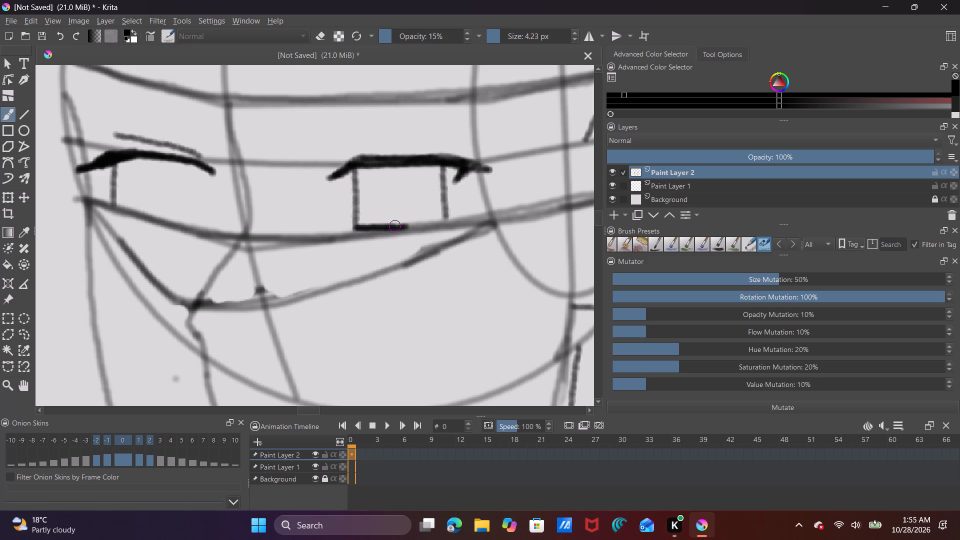
pyautogui.moveTo(401, 226); pyautogui.dragTo(407, 225)
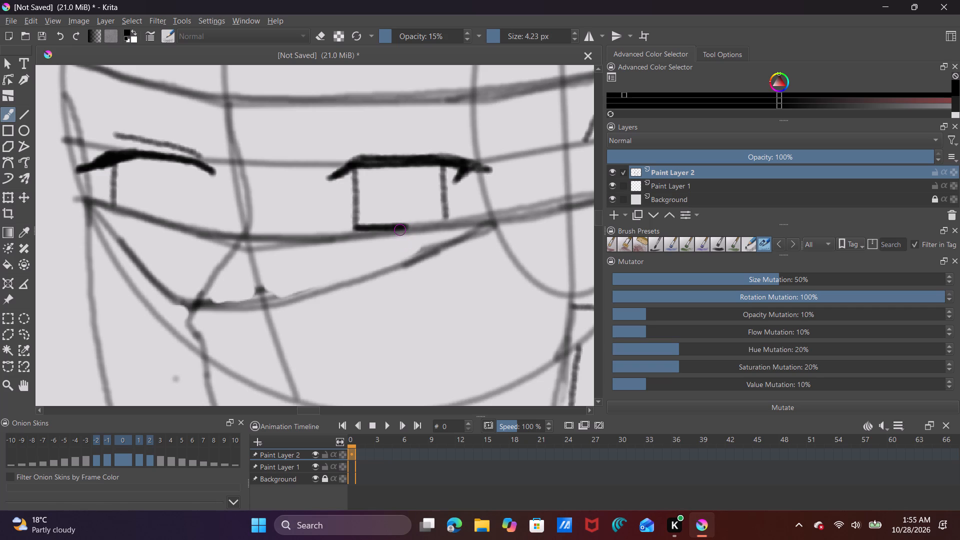
# Add two short lashes below the end of the near eye's lower lid line, one straight down and one slanting outward.
pyautogui.click(399, 229)
pyautogui.moveTo(397, 226); pyautogui.dragTo(406, 227)
pyautogui.moveTo(406, 227); pyautogui.dragTo(411, 231)
pyautogui.moveTo(411, 231); pyautogui.dragTo(413, 233)
pyautogui.moveTo(413, 233); pyautogui.dragTo(411, 231)
# Extend the near eye's lower lid to the outer vertical line, rounding the corner and tapering upward past it towards the upper lash.
pyautogui.moveTo(400, 228); pyautogui.dragTo(402, 228)
pyautogui.moveTo(402, 228); pyautogui.dragTo(424, 228)
pyautogui.moveTo(424, 228); pyautogui.dragTo(435, 228)
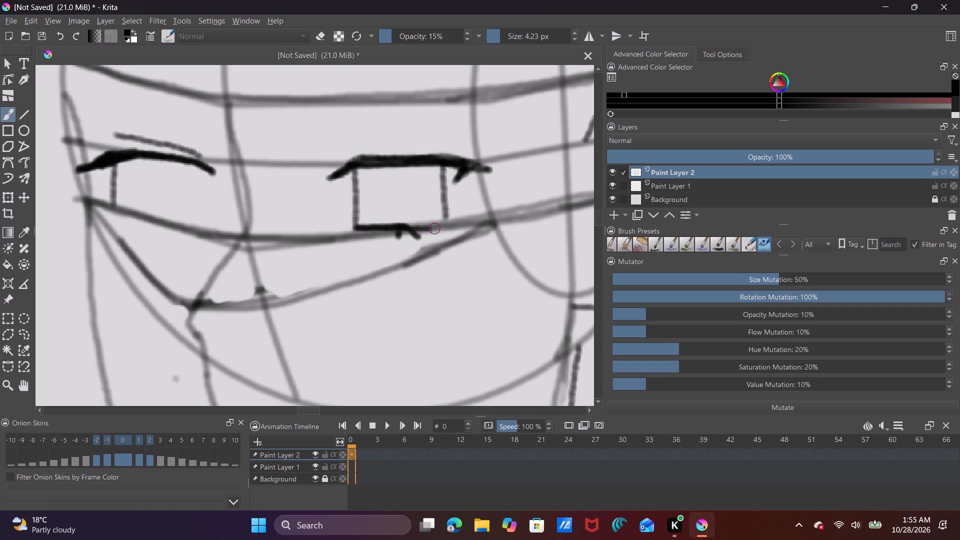
pyautogui.moveTo(435, 228); pyautogui.dragTo(443, 225)
pyautogui.moveTo(424, 228); pyautogui.dragTo(453, 211)
pyautogui.moveTo(453, 211); pyautogui.dragTo(461, 197)
# Add a short dark lash slanting down and outward from the rising outer end of the near eye's lower lid.
pyautogui.moveTo(454, 210); pyautogui.dragTo(456, 210)
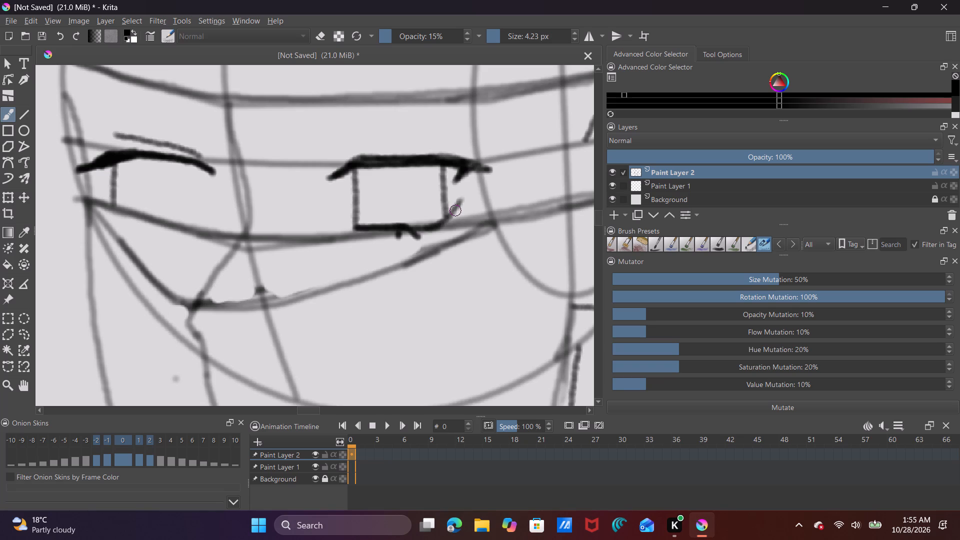
pyautogui.moveTo(456, 210); pyautogui.dragTo(460, 215)
pyautogui.moveTo(460, 215); pyautogui.dragTo(463, 216)
pyautogui.moveTo(463, 216); pyautogui.dragTo(467, 218)
# Add a short outward-slanting lash at the near eye's lower outer corner and darken the lid's rising outer end with its existing lash.
pyautogui.moveTo(453, 208); pyautogui.dragTo(461, 215)
pyautogui.moveTo(432, 227); pyautogui.dragTo(433, 226)
pyautogui.moveTo(433, 226); pyautogui.dragTo(449, 233)
pyautogui.moveTo(449, 233); pyautogui.dragTo(443, 229)
pyautogui.moveTo(443, 229); pyautogui.dragTo(438, 225)
pyautogui.moveTo(441, 225); pyautogui.dragTo(458, 203)
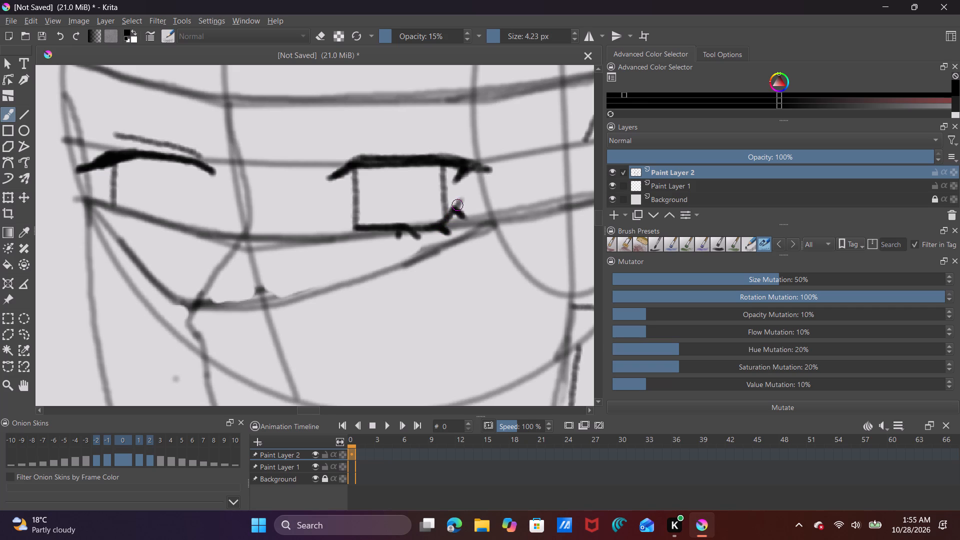
pyautogui.moveTo(458, 203); pyautogui.dragTo(460, 201)
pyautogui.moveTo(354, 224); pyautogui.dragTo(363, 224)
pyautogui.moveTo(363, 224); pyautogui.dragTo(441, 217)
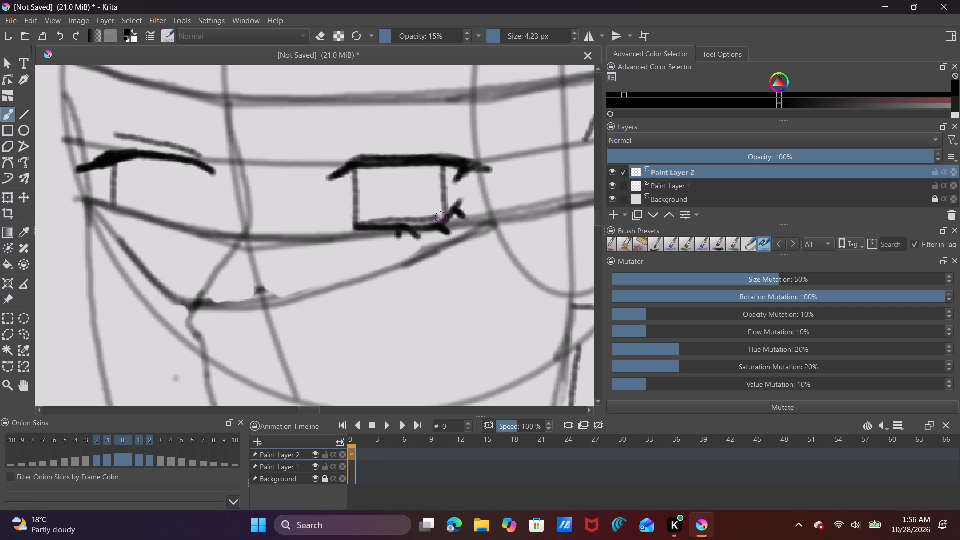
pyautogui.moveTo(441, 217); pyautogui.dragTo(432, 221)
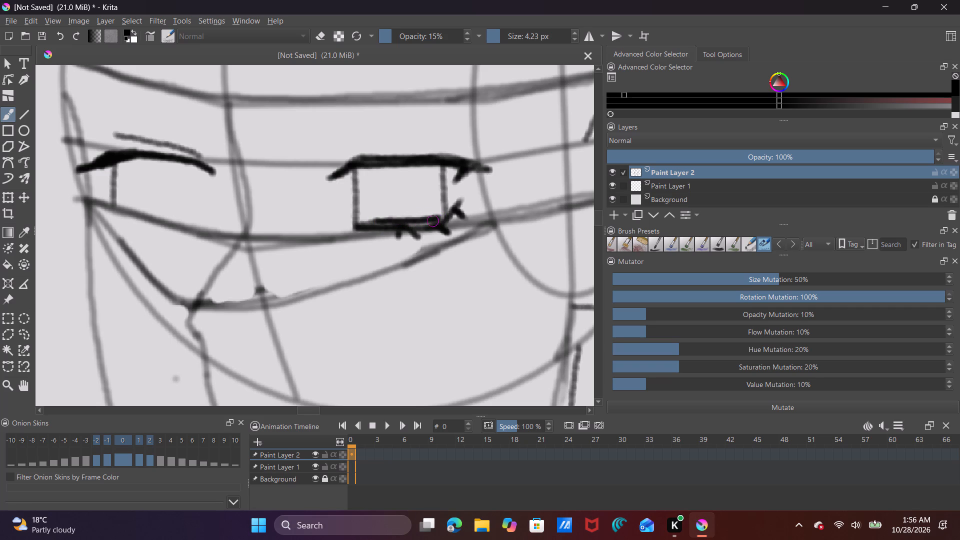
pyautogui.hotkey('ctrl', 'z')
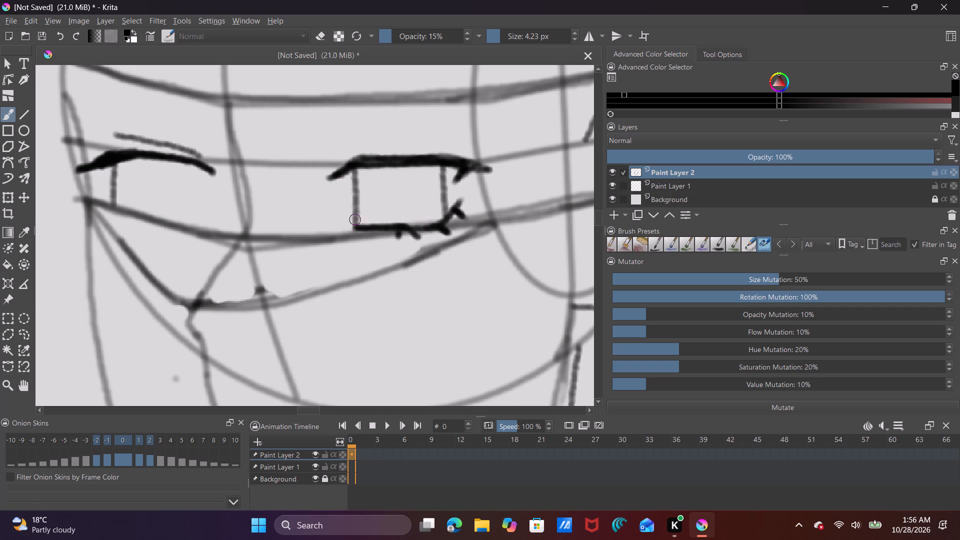
# Thicken the near eye's lower lid upward into a solid dark band, extending it slightly past the inner vertical line.
pyautogui.click(359, 223)
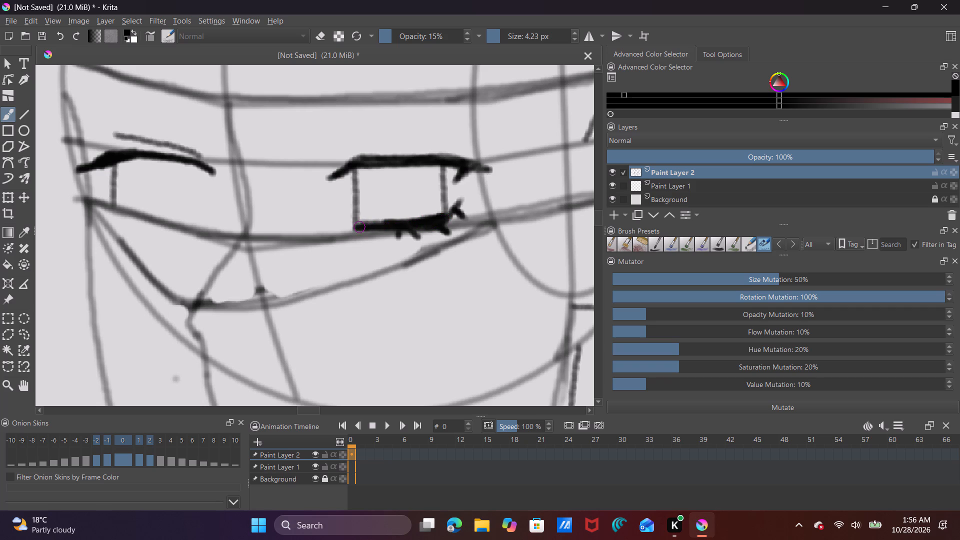
pyautogui.moveTo(352, 223); pyautogui.dragTo(358, 222)
pyautogui.moveTo(358, 222); pyautogui.dragTo(360, 224)
pyautogui.moveTo(360, 224); pyautogui.dragTo(389, 222)
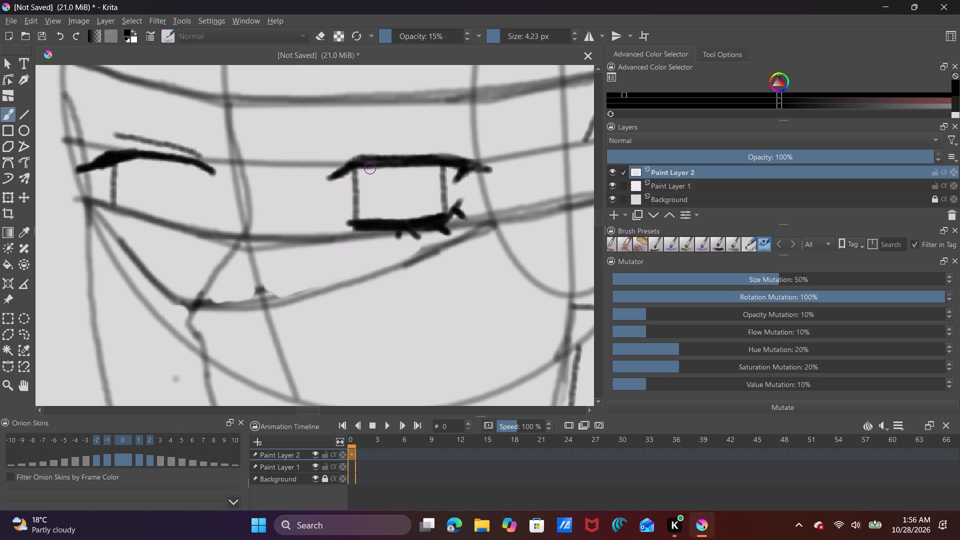
# Draw a U-shaped iris outline in the near eye, hanging from the upper lid and ending just above the lower lid, nearer the inner side.
pyautogui.moveTo(370, 168); pyautogui.dragTo(370, 177)
pyautogui.moveTo(370, 177); pyautogui.dragTo(372, 196)
pyautogui.moveTo(372, 196); pyautogui.dragTo(377, 207)
pyautogui.moveTo(377, 207); pyautogui.dragTo(387, 211)
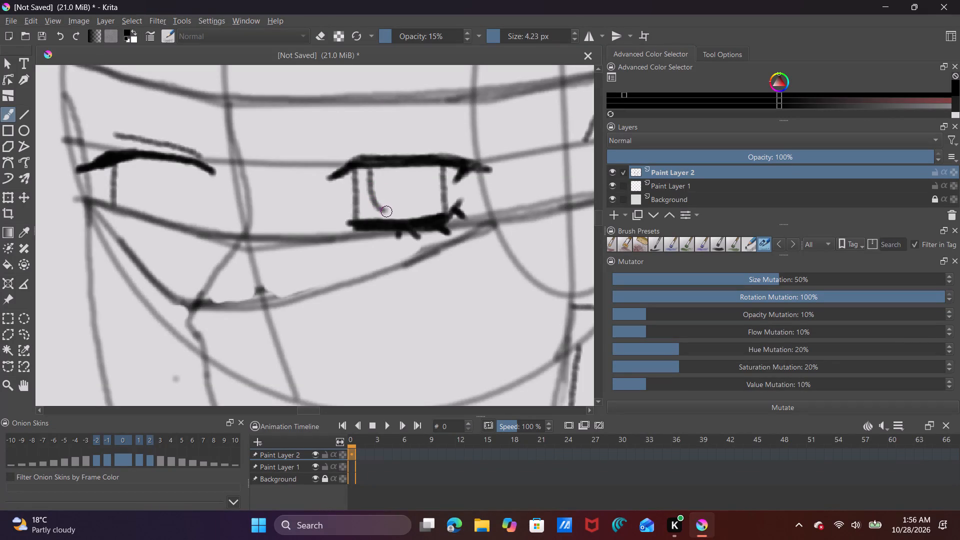
pyautogui.moveTo(387, 211); pyautogui.dragTo(400, 212)
pyautogui.moveTo(400, 212); pyautogui.dragTo(401, 211)
pyautogui.moveTo(401, 211); pyautogui.dragTo(406, 210)
pyautogui.moveTo(406, 210); pyautogui.dragTo(412, 203)
pyautogui.moveTo(412, 203); pyautogui.dragTo(414, 188)
pyautogui.moveTo(414, 188); pyautogui.dragTo(416, 173)
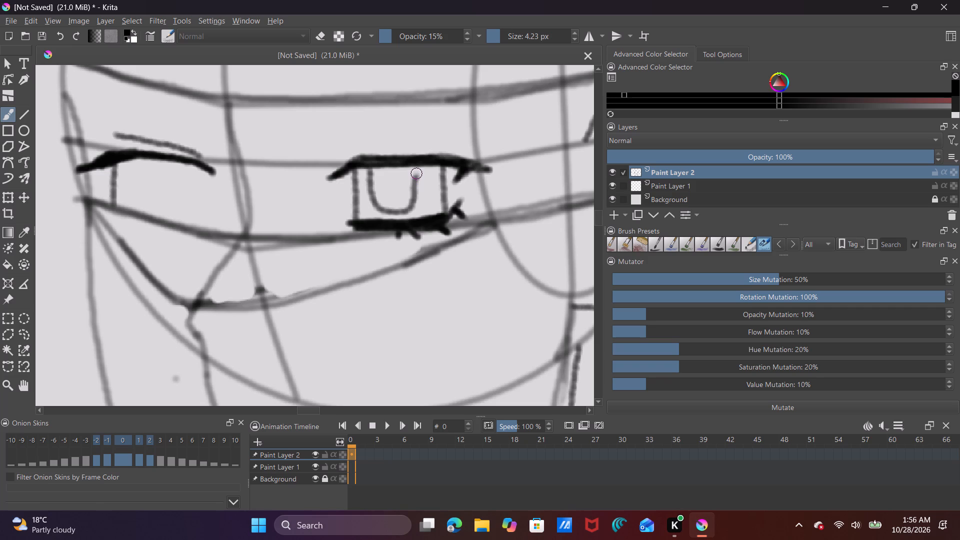
pyautogui.moveTo(416, 173); pyautogui.dragTo(416, 166)
pyautogui.rightClick(416, 168)
# Retrace the near eye's U-shaped iris outline from the outer side around to the inner side, making it thicker and darker.
pyautogui.moveTo(416, 166); pyautogui.dragTo(414, 183)
pyautogui.moveTo(414, 183); pyautogui.dragTo(413, 200)
pyautogui.moveTo(413, 200); pyautogui.dragTo(409, 210)
pyautogui.moveTo(409, 210); pyautogui.dragTo(406, 212)
pyautogui.moveTo(406, 212); pyautogui.dragTo(391, 210)
pyautogui.moveTo(391, 210); pyautogui.dragTo(377, 207)
pyautogui.moveTo(377, 207); pyautogui.dragTo(371, 193)
pyautogui.moveTo(371, 193); pyautogui.dragTo(369, 175)
pyautogui.moveTo(369, 175); pyautogui.dragTo(369, 169)
# Touch up the near eye's iris outline at its inner top end and along the outer part of its bottom curve.
pyautogui.moveTo(369, 169); pyautogui.dragTo(371, 161)
pyautogui.moveTo(398, 210); pyautogui.dragTo(413, 204)
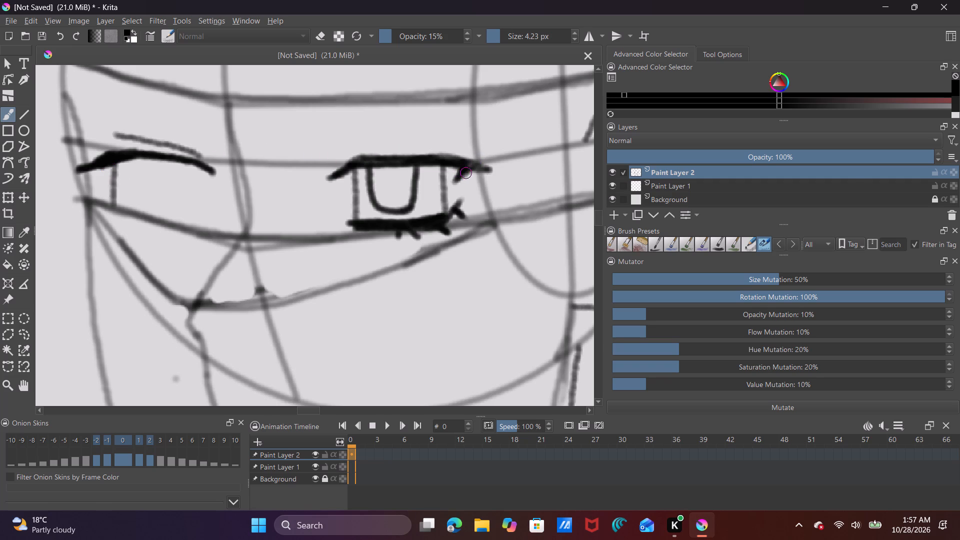
# Thicken the short lash under the near eye's upper lid at the outer end and fill the gap between lash and lid solid black.
pyautogui.moveTo(465, 172); pyautogui.dragTo(456, 185)
pyautogui.moveTo(456, 185); pyautogui.dragTo(467, 168)
pyautogui.moveTo(467, 168); pyautogui.dragTo(469, 167)
pyautogui.moveTo(445, 168); pyautogui.dragTo(451, 172)
pyautogui.moveTo(451, 172); pyautogui.dragTo(458, 174)
pyautogui.moveTo(458, 174); pyautogui.dragTo(455, 165)
pyautogui.moveTo(428, 161); pyautogui.dragTo(442, 166)
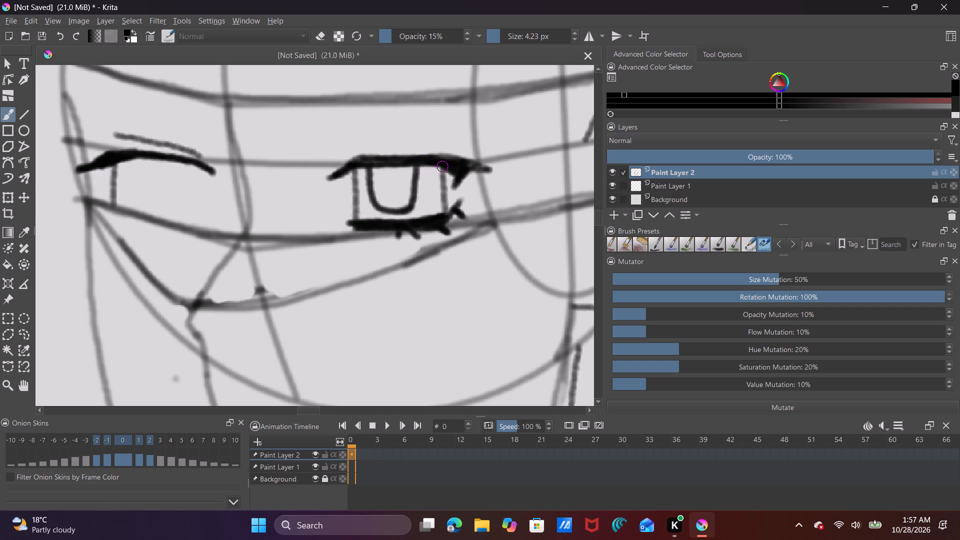
pyautogui.moveTo(442, 166); pyautogui.dragTo(434, 164)
# Darken the top of the far eye's outer vertical line where it meets the upper lid.
pyautogui.moveTo(110, 169); pyautogui.dragTo(110, 169)
pyautogui.moveTo(110, 169); pyautogui.dragTo(114, 165)
pyautogui.moveTo(114, 165); pyautogui.dragTo(115, 176)
# Draw the outer part of the far eye's lower lid as a dark stroke along the guide line, running just past the outer vertical line.
pyautogui.click(99, 206)
pyautogui.moveTo(102, 204); pyautogui.dragTo(103, 204)
pyautogui.moveTo(103, 204); pyautogui.dragTo(122, 214)
pyautogui.moveTo(122, 214); pyautogui.dragTo(122, 215)
pyautogui.moveTo(115, 209); pyautogui.dragTo(134, 215)
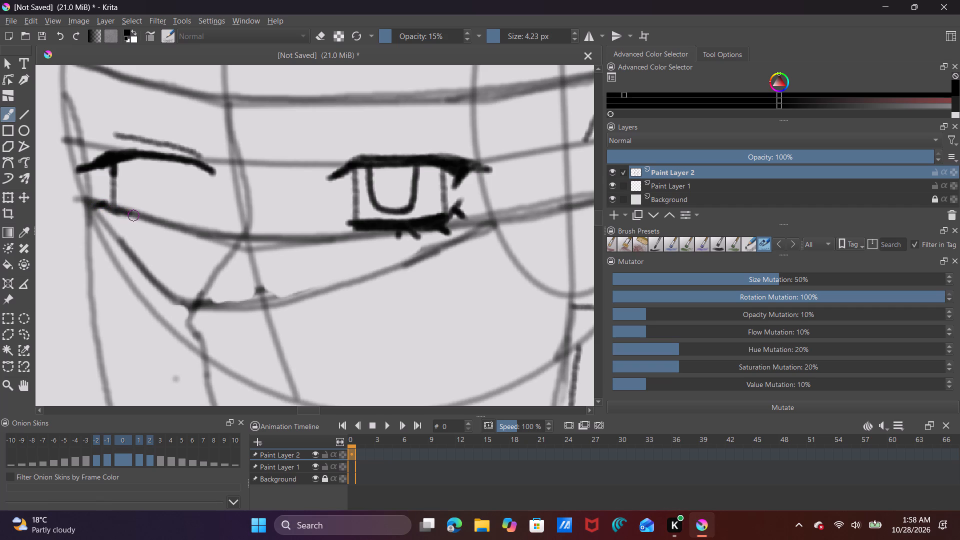
pyautogui.moveTo(134, 215); pyautogui.dragTo(134, 216)
# Draw the far eye's inner vertical line from the upper lid's inner end down to the lower guide line, and darken its lower half.
pyautogui.click(212, 163)
pyautogui.click(213, 165)
pyautogui.moveTo(212, 171); pyautogui.dragTo(211, 192)
pyautogui.moveTo(211, 192); pyautogui.dragTo(207, 213)
pyautogui.moveTo(210, 209); pyautogui.dragTo(207, 228)
pyautogui.moveTo(212, 197); pyautogui.dragTo(208, 230)
pyautogui.moveTo(208, 230); pyautogui.dragTo(208, 230)
# Add a short slanting lash below the far eye's lower lid near the outer side and extend the dark lid to the inner vertical line.
pyautogui.moveTo(116, 210); pyautogui.dragTo(133, 226)
pyautogui.moveTo(133, 226); pyautogui.dragTo(128, 218)
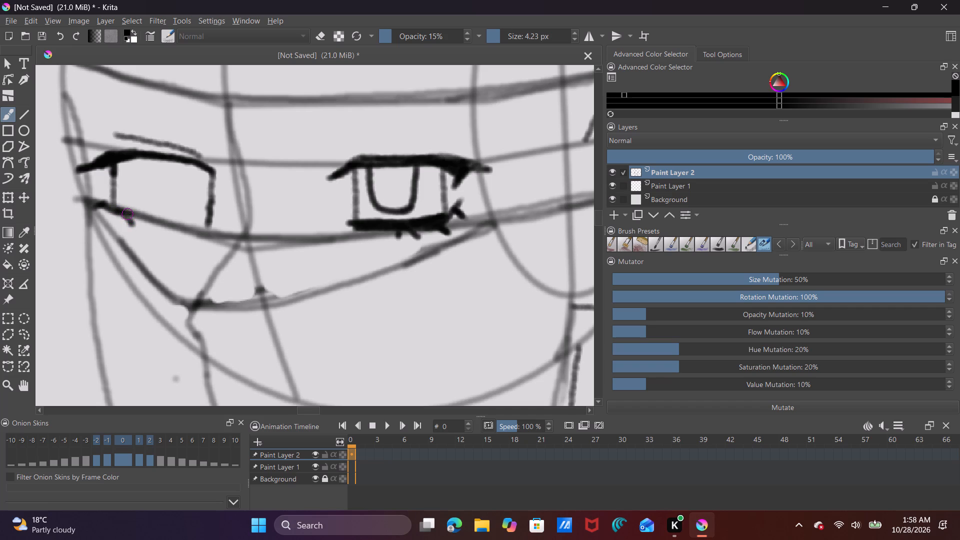
pyautogui.moveTo(127, 213); pyautogui.dragTo(186, 228)
pyautogui.moveTo(186, 228); pyautogui.dragTo(205, 228)
pyautogui.moveTo(205, 228); pyautogui.dragTo(206, 228)
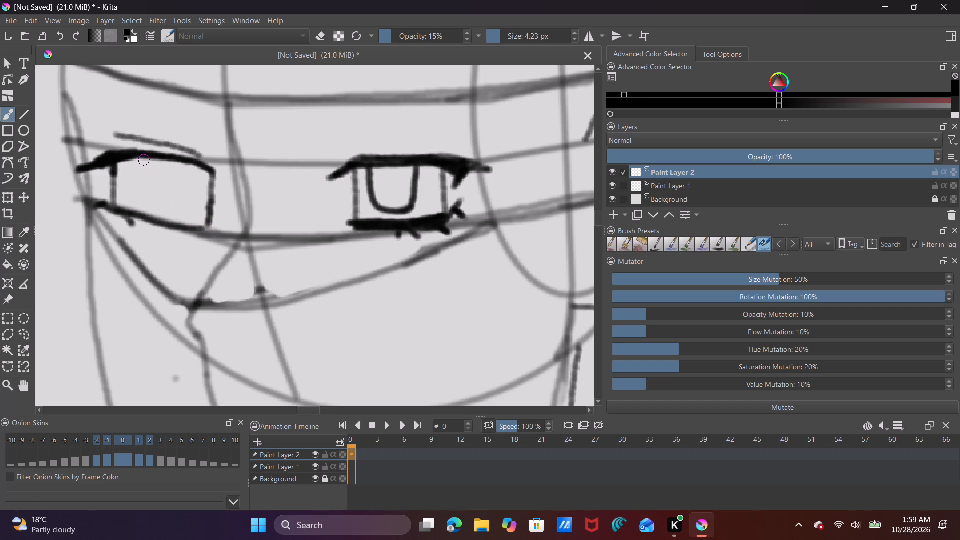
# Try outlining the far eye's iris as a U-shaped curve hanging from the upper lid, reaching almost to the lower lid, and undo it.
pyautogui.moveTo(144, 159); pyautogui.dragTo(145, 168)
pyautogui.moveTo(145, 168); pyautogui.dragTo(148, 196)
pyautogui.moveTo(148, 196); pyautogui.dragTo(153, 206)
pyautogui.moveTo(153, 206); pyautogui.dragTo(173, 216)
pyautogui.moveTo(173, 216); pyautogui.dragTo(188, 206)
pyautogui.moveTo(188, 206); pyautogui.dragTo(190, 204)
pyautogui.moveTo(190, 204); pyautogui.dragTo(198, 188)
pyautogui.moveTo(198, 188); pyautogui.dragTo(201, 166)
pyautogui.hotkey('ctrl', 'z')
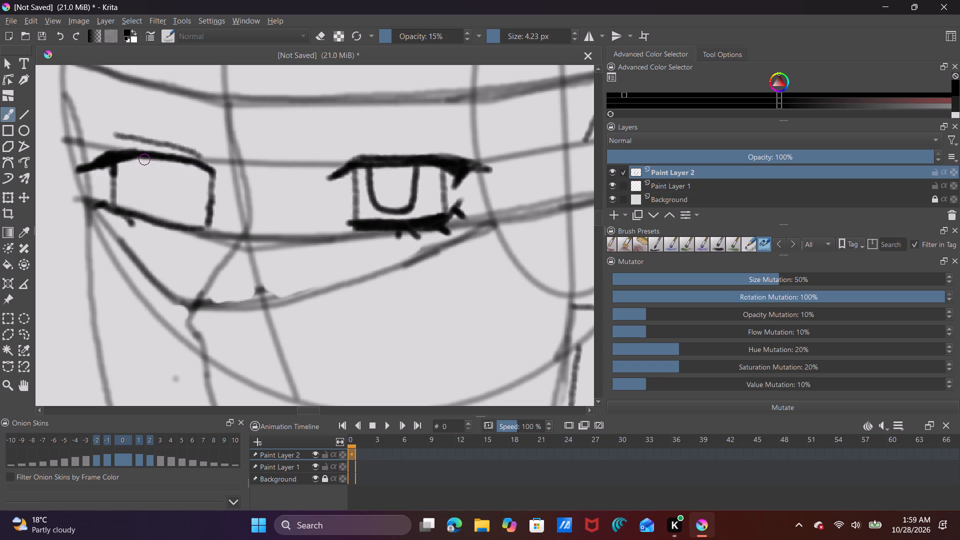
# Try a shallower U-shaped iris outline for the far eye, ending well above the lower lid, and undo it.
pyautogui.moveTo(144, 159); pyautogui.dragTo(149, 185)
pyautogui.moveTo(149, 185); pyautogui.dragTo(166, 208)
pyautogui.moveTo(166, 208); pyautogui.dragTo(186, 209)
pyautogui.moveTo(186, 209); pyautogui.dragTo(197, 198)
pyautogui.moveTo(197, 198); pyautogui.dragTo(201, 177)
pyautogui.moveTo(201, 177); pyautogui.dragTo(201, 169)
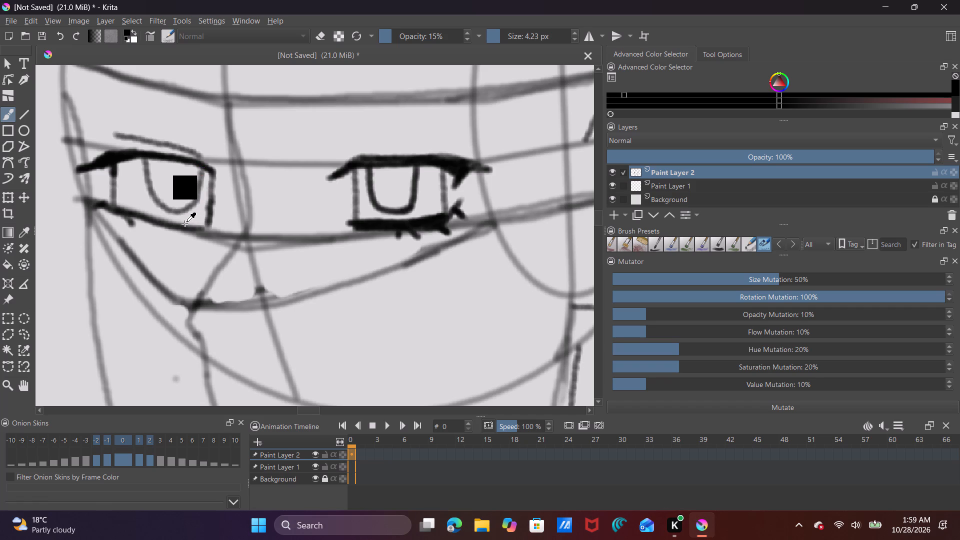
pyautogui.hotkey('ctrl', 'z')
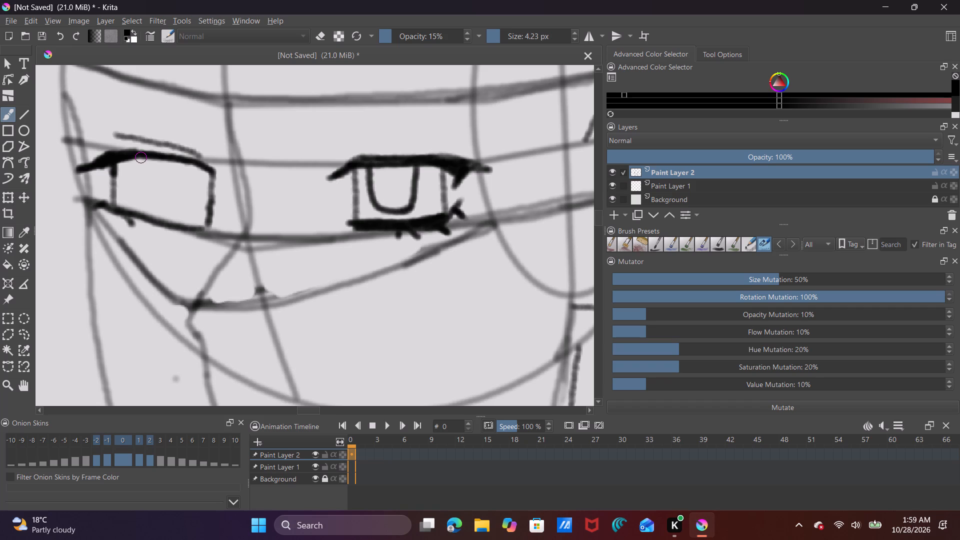
# Draw the far eye's iris as a wide U-shaped outline hanging from the upper lid, its bottom just above the lower lid.
pyautogui.moveTo(141, 154); pyautogui.dragTo(141, 159)
pyautogui.moveTo(141, 159); pyautogui.dragTo(144, 186)
pyautogui.moveTo(144, 186); pyautogui.dragTo(153, 206)
pyautogui.moveTo(153, 206); pyautogui.dragTo(168, 214)
pyautogui.moveTo(168, 214); pyautogui.dragTo(184, 214)
pyautogui.moveTo(184, 214); pyautogui.dragTo(194, 208)
pyautogui.moveTo(194, 208); pyautogui.dragTo(199, 198)
pyautogui.moveTo(199, 198); pyautogui.dragTo(201, 185)
pyautogui.moveTo(201, 185); pyautogui.dragTo(204, 171)
pyautogui.moveTo(204, 171); pyautogui.dragTo(204, 168)
# Thicken the inner end of the far eye's upper lid and extend it into a short downward point past the inner vertical line.
pyautogui.moveTo(201, 165); pyautogui.dragTo(202, 165)
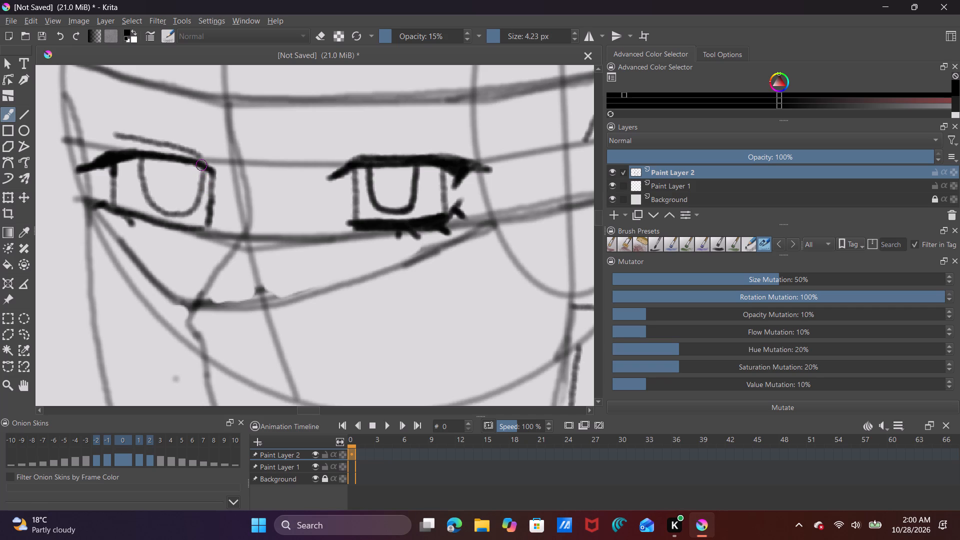
pyautogui.moveTo(202, 165); pyautogui.dragTo(215, 180)
pyautogui.moveTo(215, 180); pyautogui.dragTo(217, 183)
pyautogui.moveTo(210, 172); pyautogui.dragTo(221, 185)
pyautogui.moveTo(221, 185); pyautogui.dragTo(218, 176)
# Draw a thin arched eyelid crease above the near eye's upper lid, rising from its inner corner and running almost to its outer end.
pyautogui.moveTo(319, 166); pyautogui.dragTo(323, 160)
pyautogui.moveTo(323, 160); pyautogui.dragTo(359, 139)
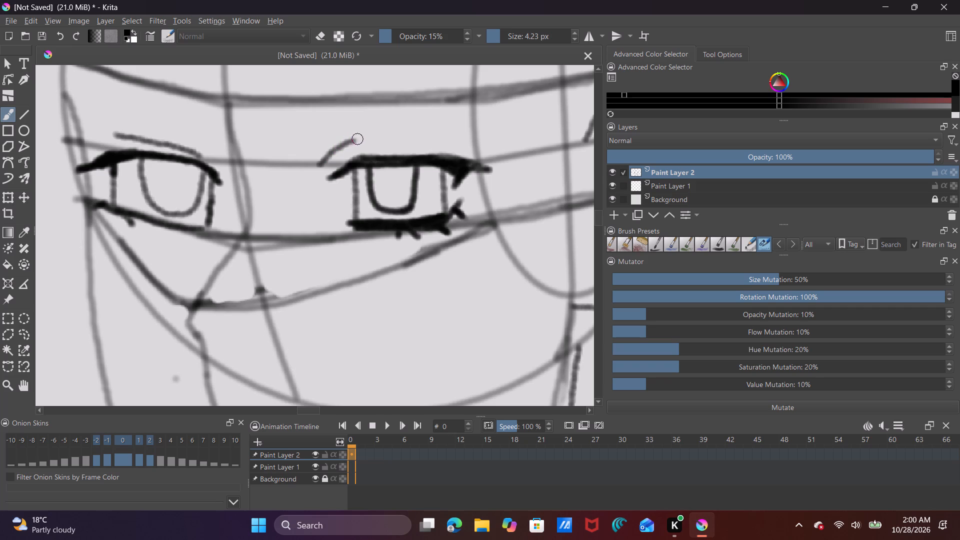
pyautogui.moveTo(359, 139); pyautogui.dragTo(434, 135)
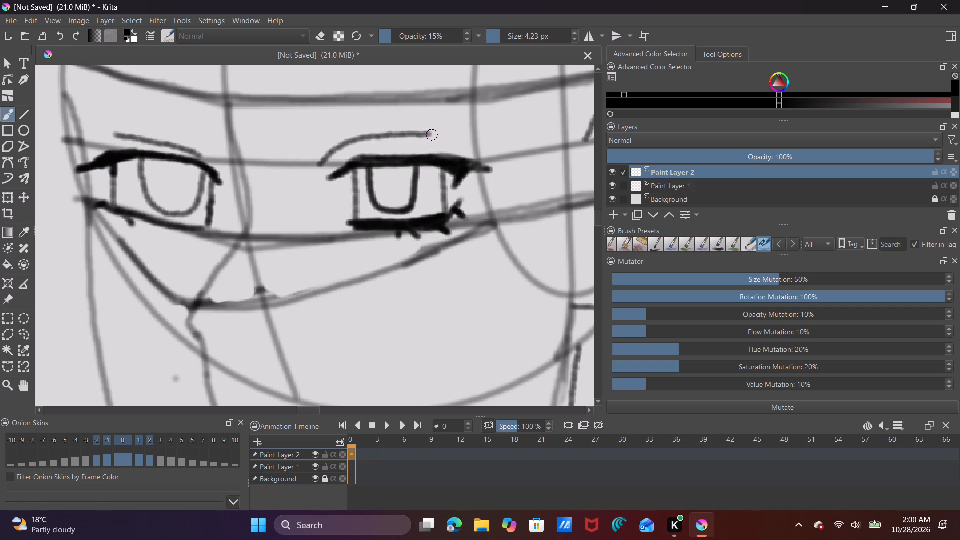
pyautogui.moveTo(434, 135); pyautogui.dragTo(447, 141)
pyautogui.moveTo(447, 141); pyautogui.dragTo(446, 141)
# Draw a thick dark inner contour along the top and both sides of the far eye's iris, just inside its outline.
pyautogui.moveTo(147, 162); pyautogui.dragTo(146, 162)
pyautogui.moveTo(146, 162); pyautogui.dragTo(152, 160)
pyautogui.moveTo(152, 160); pyautogui.dragTo(165, 163)
pyautogui.moveTo(165, 163); pyautogui.dragTo(198, 170)
pyautogui.moveTo(198, 170); pyautogui.dragTo(197, 173)
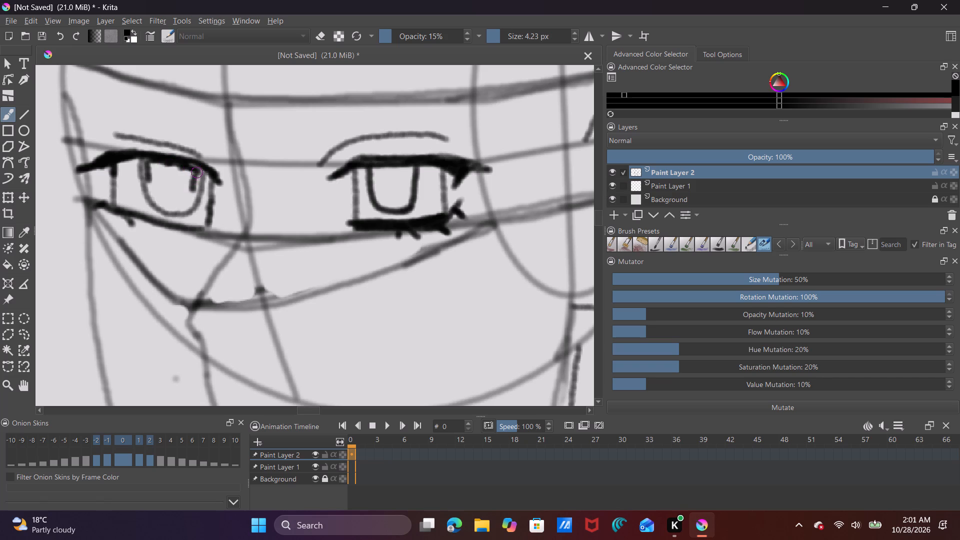
pyautogui.moveTo(197, 173); pyautogui.dragTo(194, 183)
pyautogui.moveTo(194, 183); pyautogui.dragTo(186, 205)
# Darken the contour's outer side and carry it around the bottom of the far eye's iris to close the inner ring.
pyautogui.scroll(1, 184, 198)
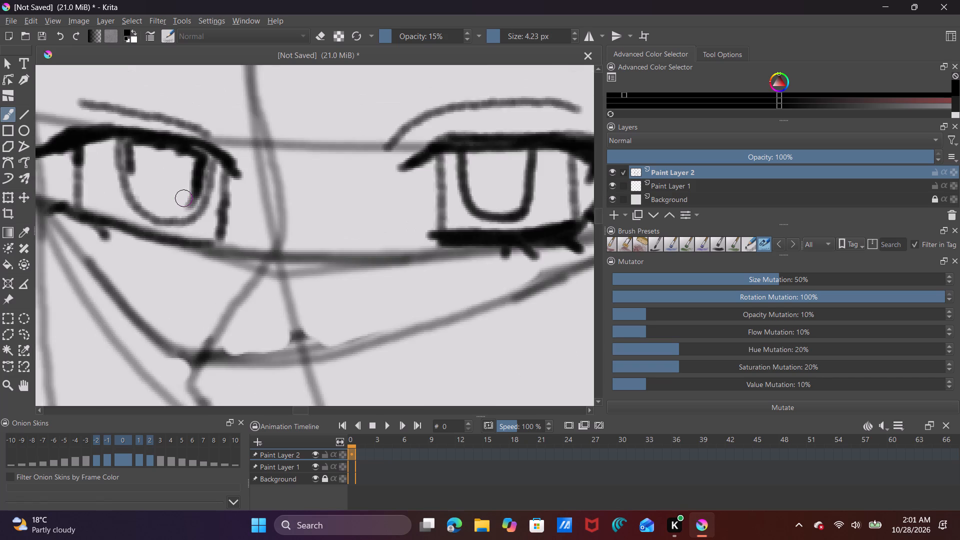
pyautogui.scroll(2, 184, 198)
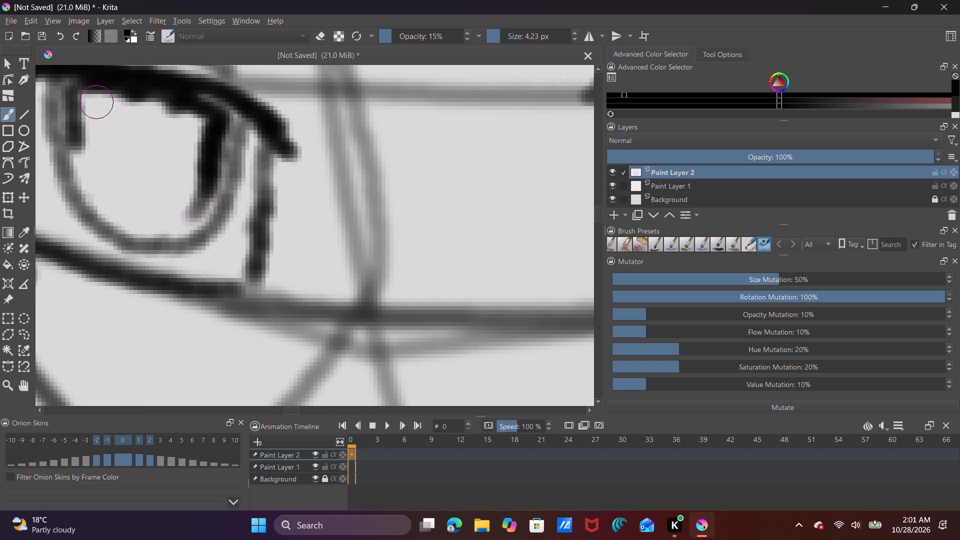
pyautogui.moveTo(87, 99); pyautogui.dragTo(97, 102)
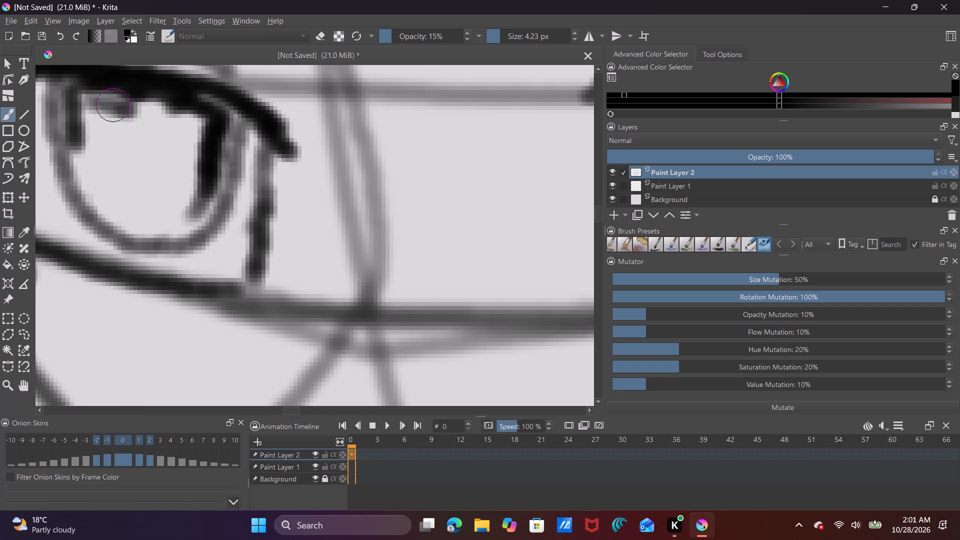
pyautogui.moveTo(97, 102); pyautogui.dragTo(81, 97)
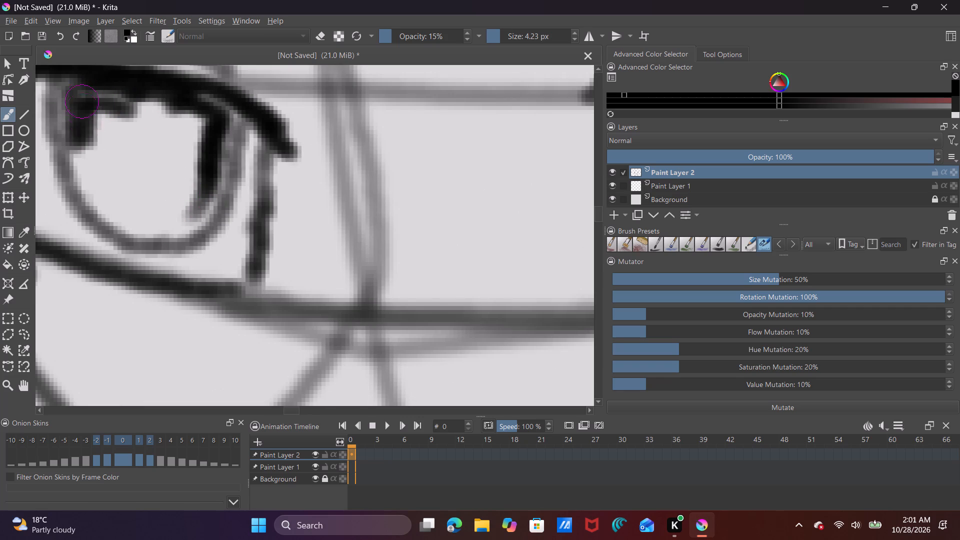
pyautogui.moveTo(81, 97); pyautogui.dragTo(94, 190)
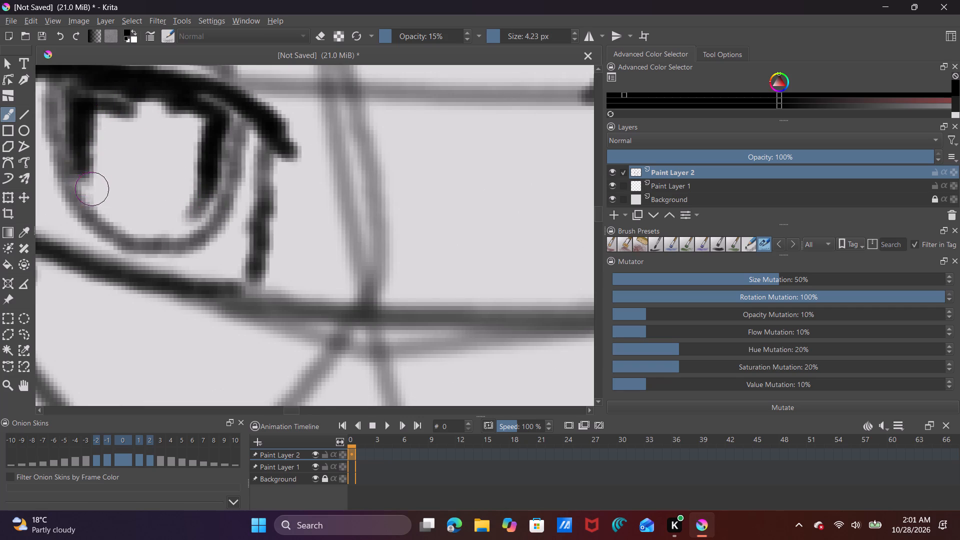
pyautogui.moveTo(94, 190); pyautogui.dragTo(90, 193)
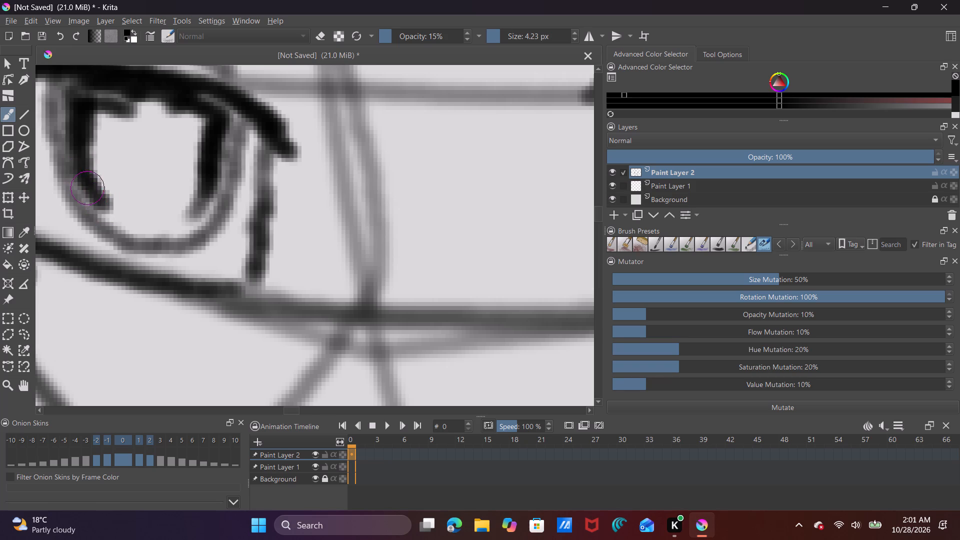
pyautogui.moveTo(90, 193); pyautogui.dragTo(180, 226)
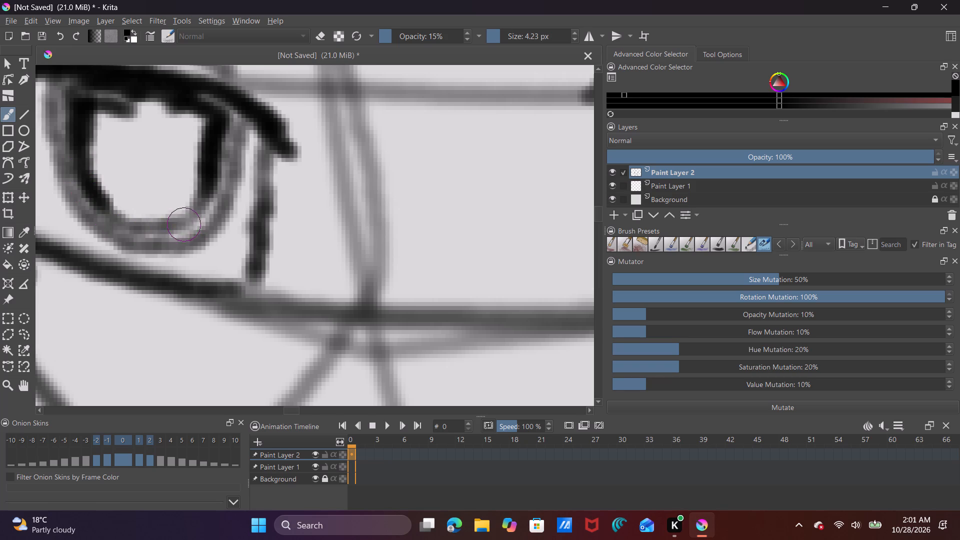
pyautogui.moveTo(180, 226); pyautogui.dragTo(214, 197)
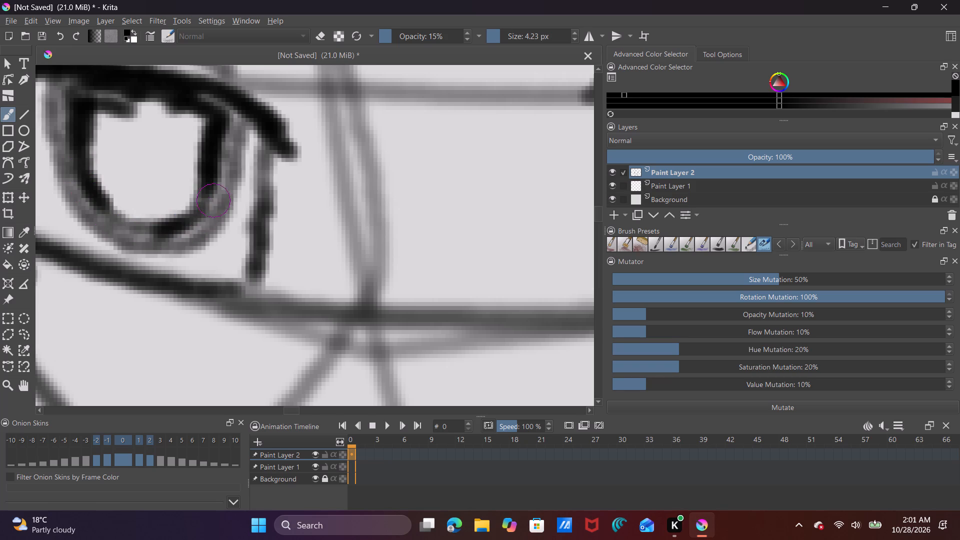
pyautogui.moveTo(214, 197); pyautogui.dragTo(197, 220)
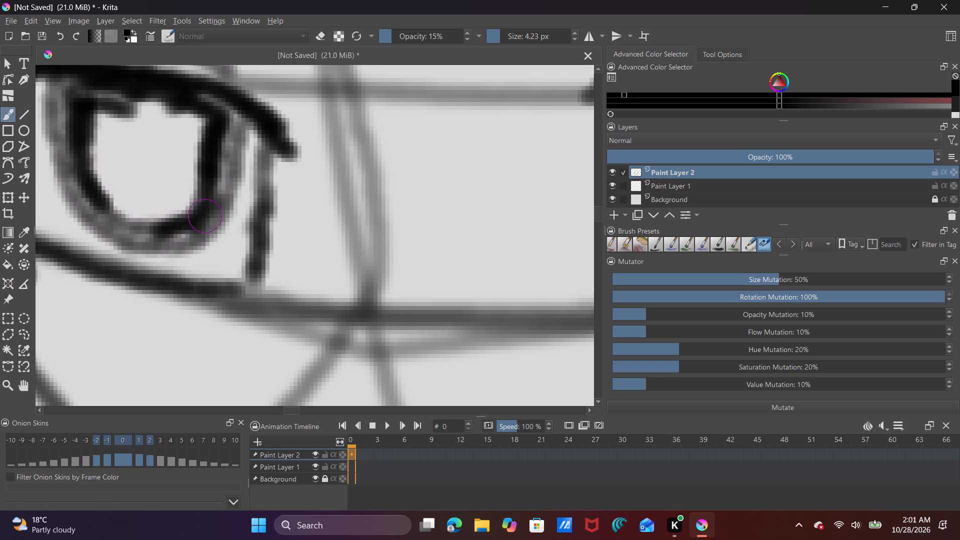
# Darken and thicken the inner ring of the far eye's iris along its bottom and up its outer side.
pyautogui.moveTo(197, 220); pyautogui.dragTo(127, 205)
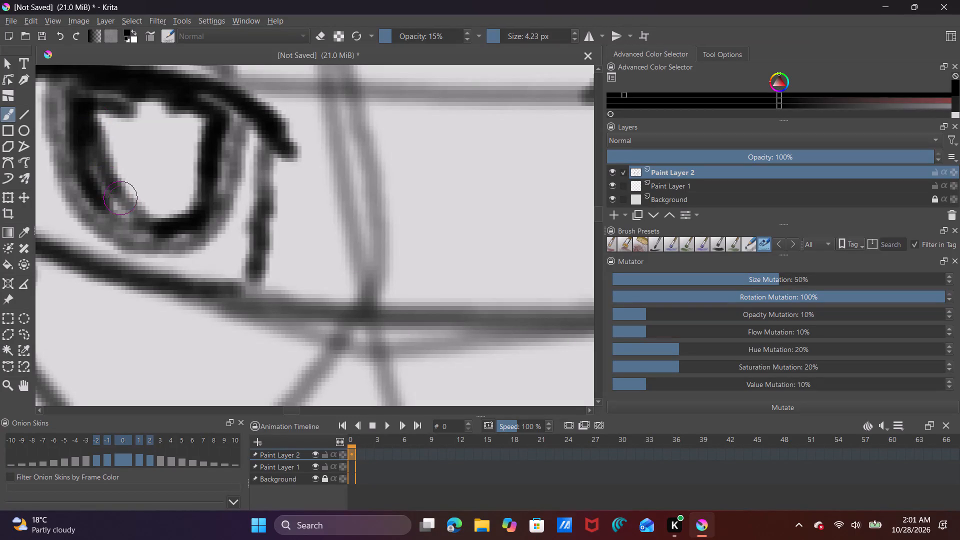
pyautogui.moveTo(127, 205); pyautogui.dragTo(96, 136)
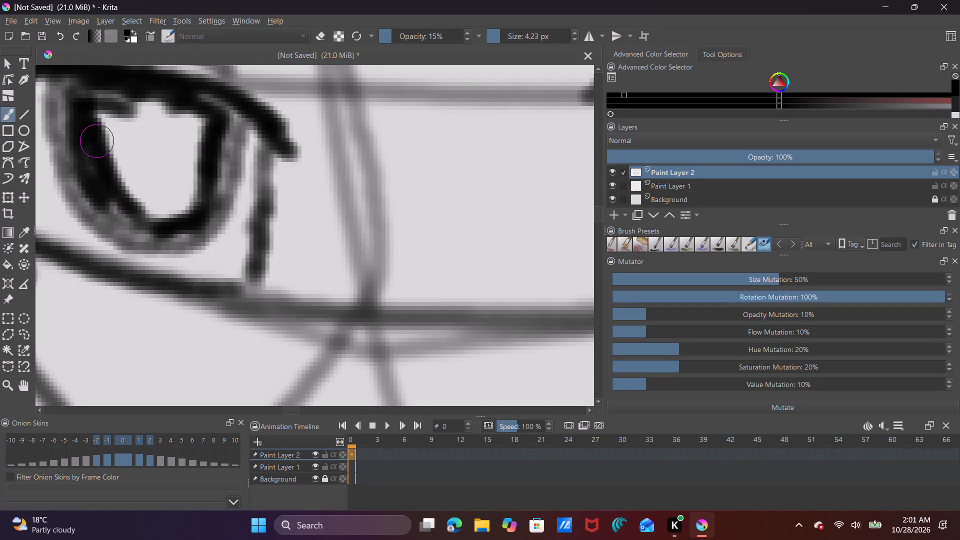
pyautogui.moveTo(96, 136); pyautogui.dragTo(140, 226)
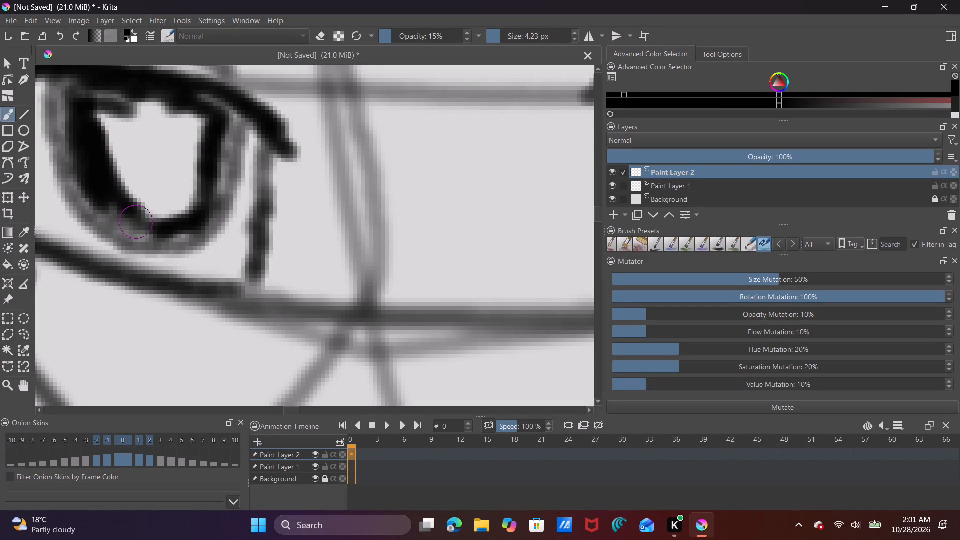
pyautogui.moveTo(140, 226); pyautogui.dragTo(97, 116)
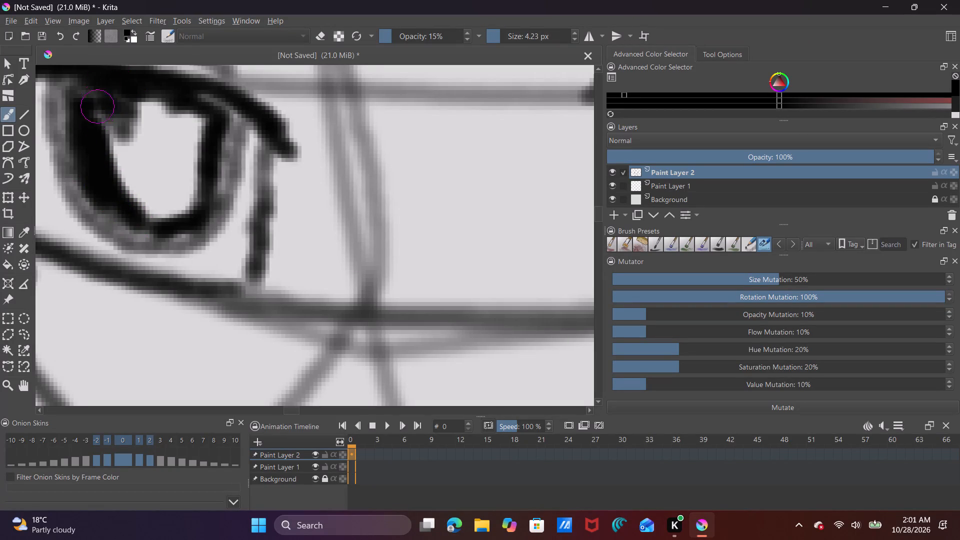
pyautogui.moveTo(97, 116); pyautogui.dragTo(86, 115)
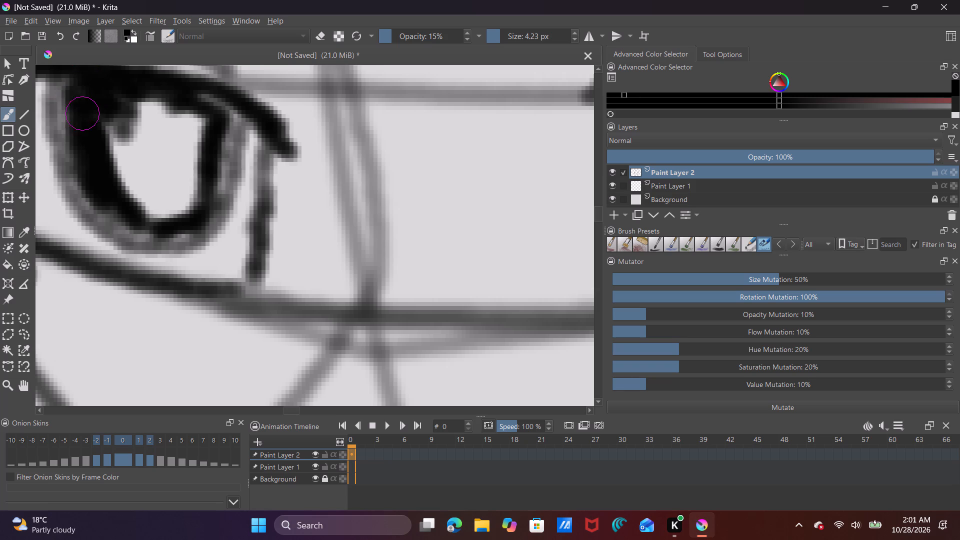
# Fill the far eye's iris with black from its outer side past the centre, leaving a narrow light gap near the inner side.
pyautogui.moveTo(86, 115); pyautogui.dragTo(125, 173)
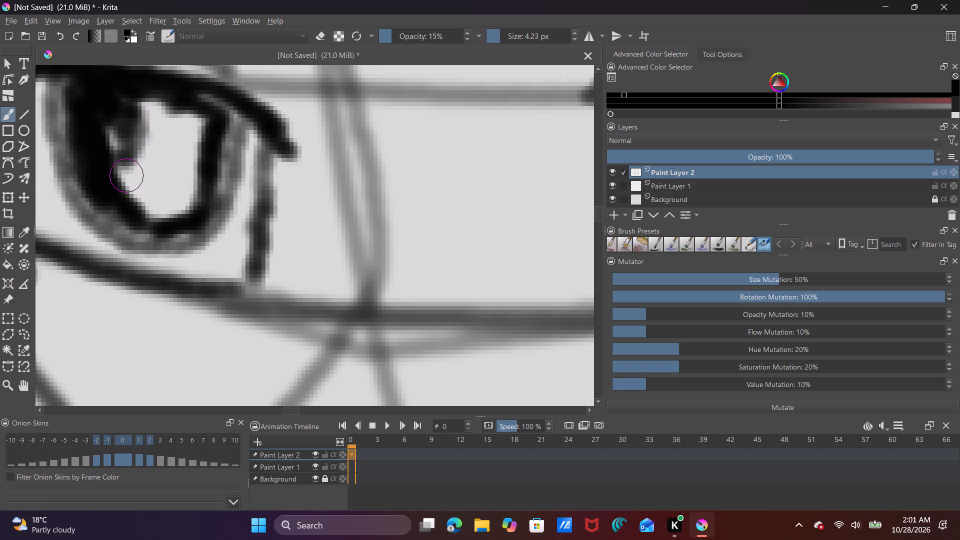
pyautogui.moveTo(125, 173); pyautogui.dragTo(133, 173)
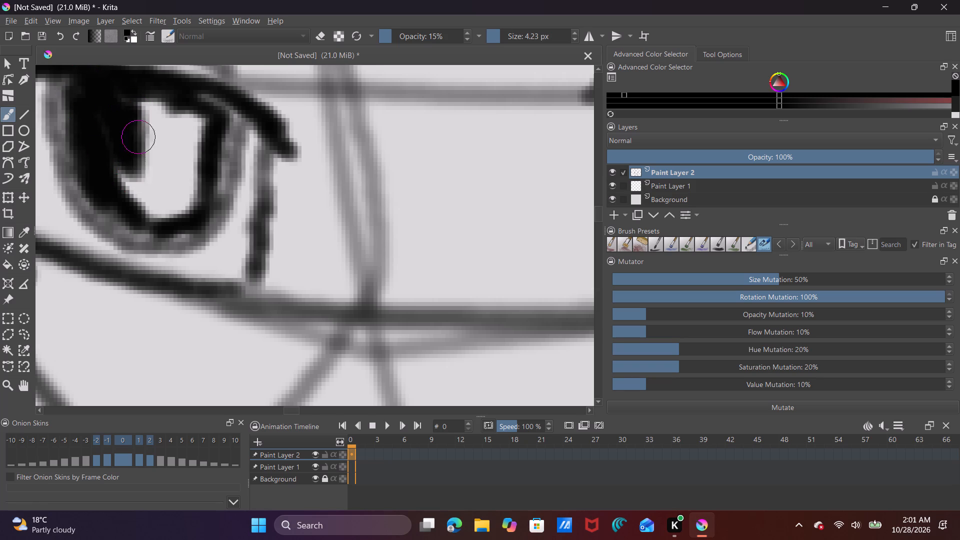
pyautogui.moveTo(133, 173); pyautogui.dragTo(137, 192)
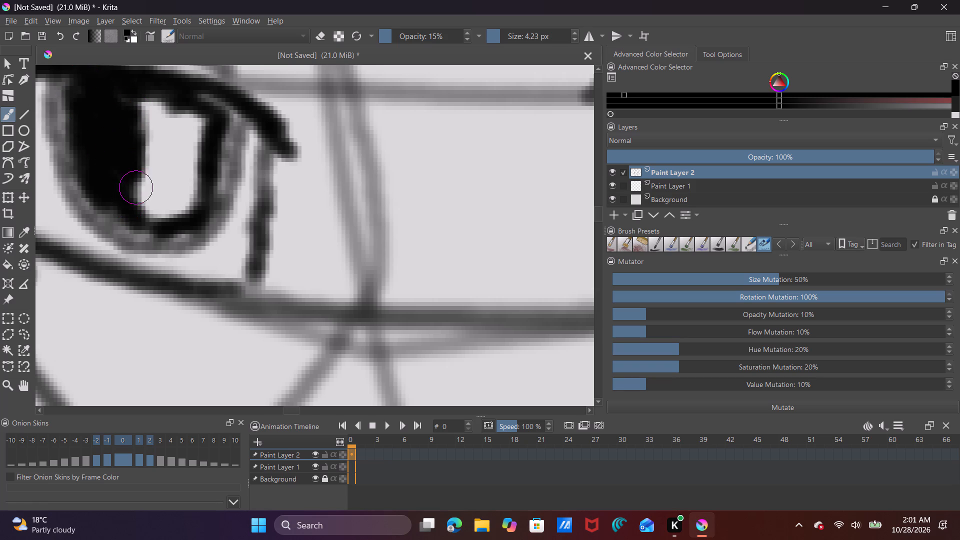
pyautogui.moveTo(137, 192); pyautogui.dragTo(150, 127)
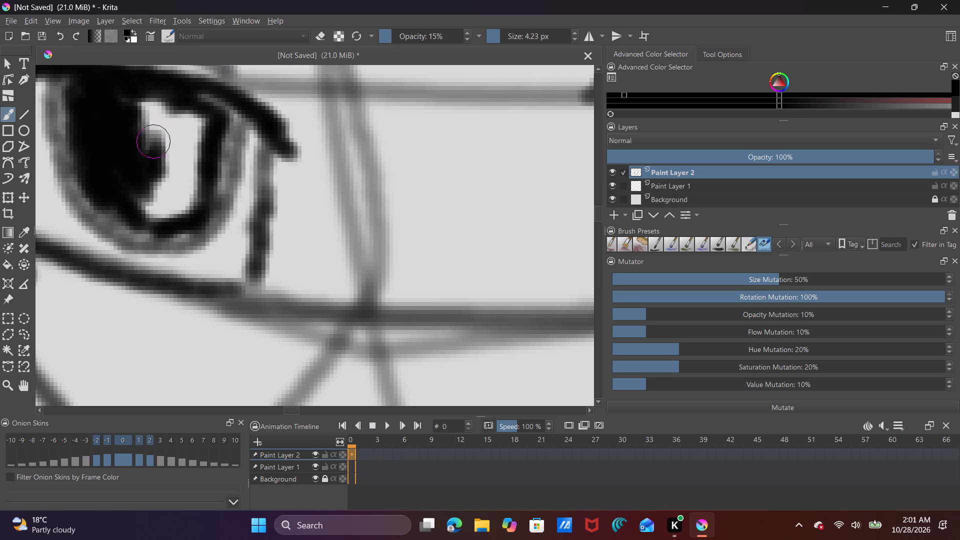
pyautogui.moveTo(150, 127); pyautogui.dragTo(154, 107)
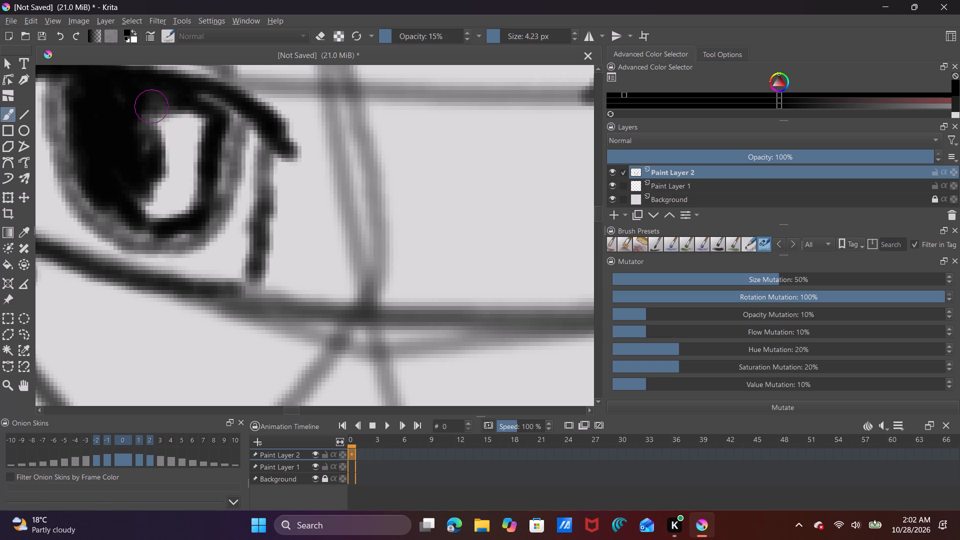
pyautogui.moveTo(154, 107); pyautogui.dragTo(141, 102)
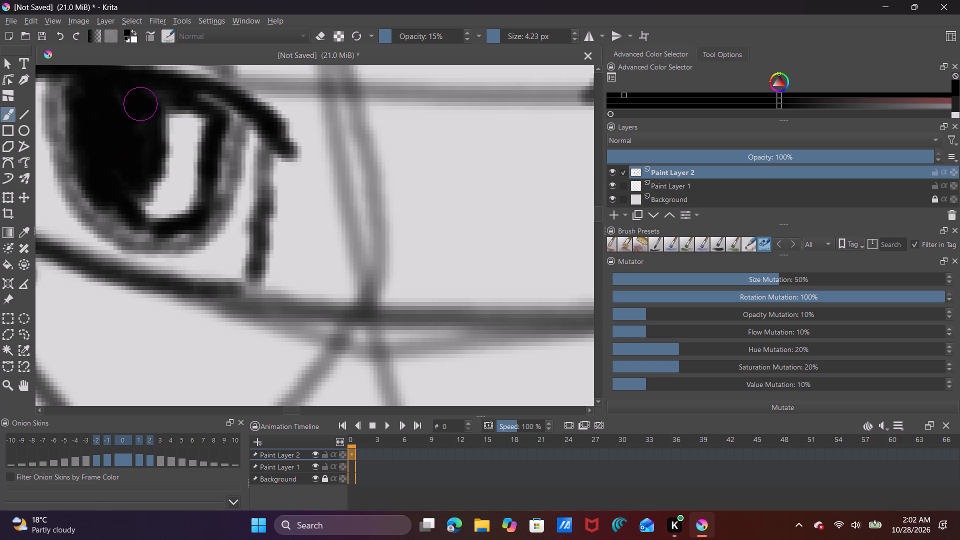
pyautogui.moveTo(141, 102); pyautogui.dragTo(142, 92)
pyautogui.moveTo(142, 92); pyautogui.dragTo(176, 130)
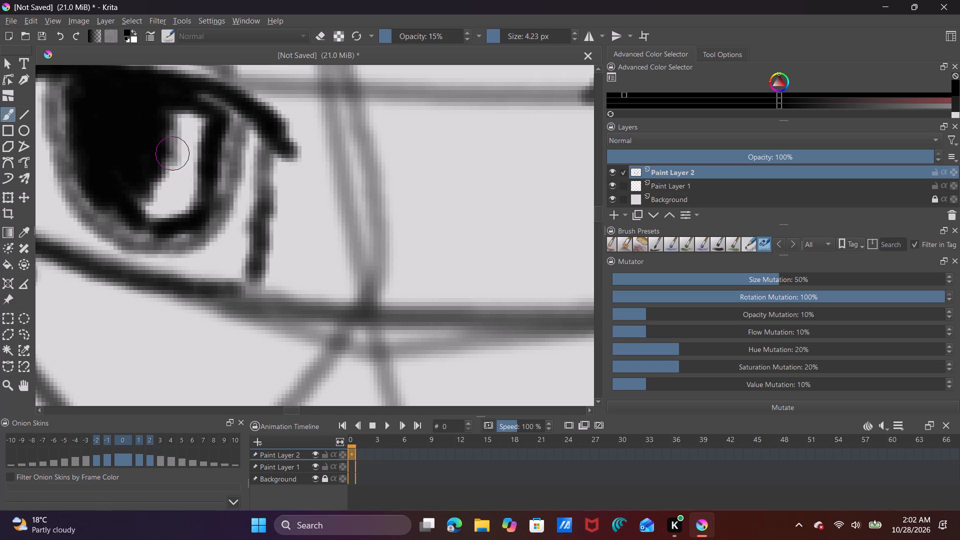
pyautogui.moveTo(176, 130); pyautogui.dragTo(188, 175)
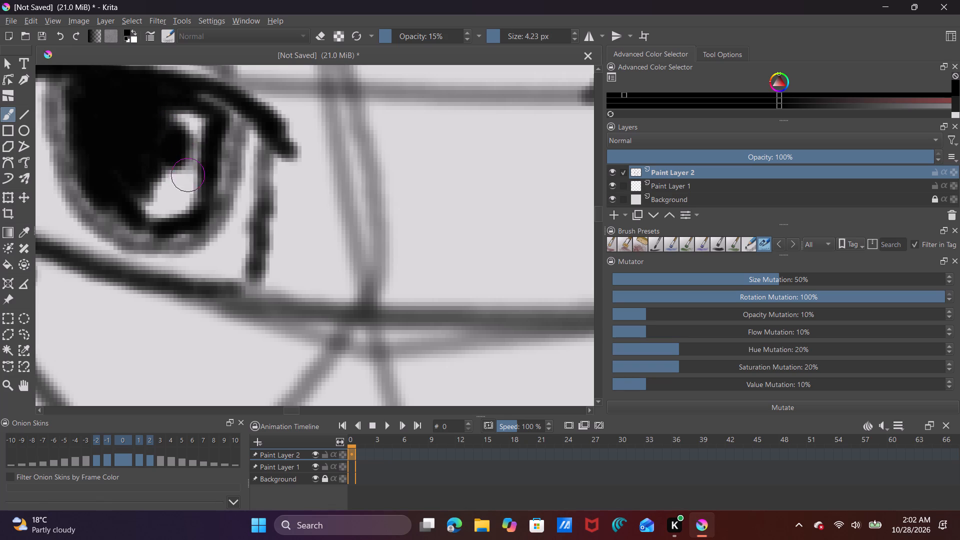
# Darken the grey band between the ring and the outline along the upper corner and inner side of the far eye's iris.
pyautogui.moveTo(188, 175); pyautogui.dragTo(225, 130)
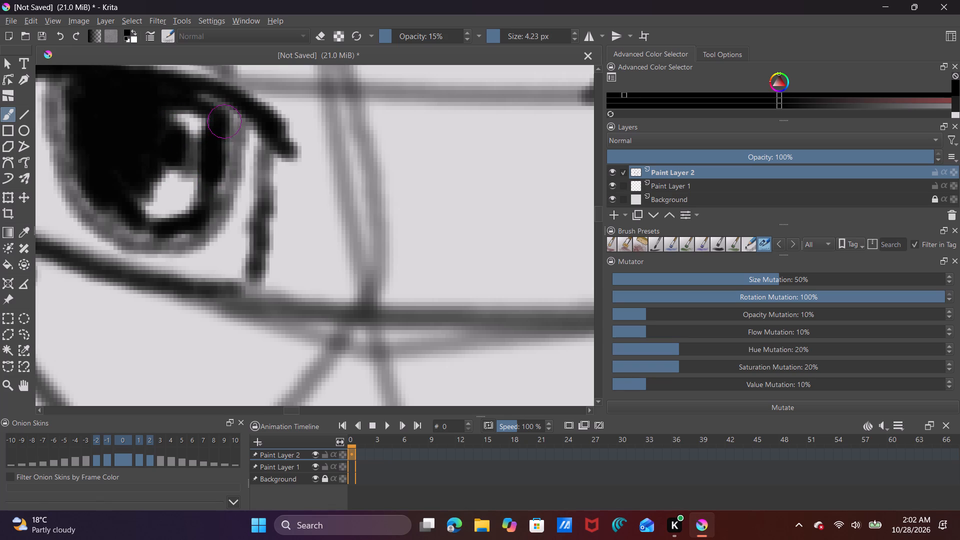
pyautogui.moveTo(225, 130); pyautogui.dragTo(230, 155)
pyautogui.moveTo(225, 152); pyautogui.dragTo(222, 171, button='right')
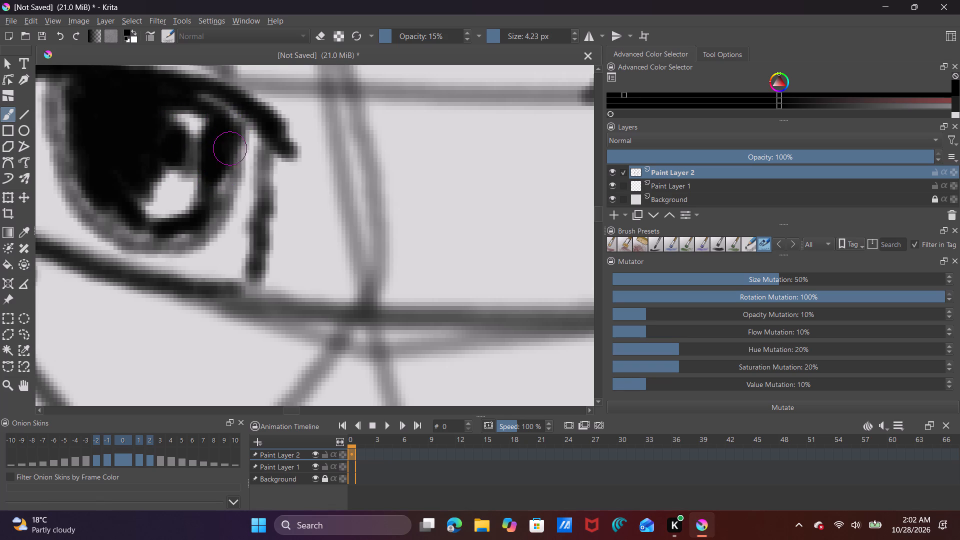
pyautogui.moveTo(230, 155); pyautogui.dragTo(222, 112)
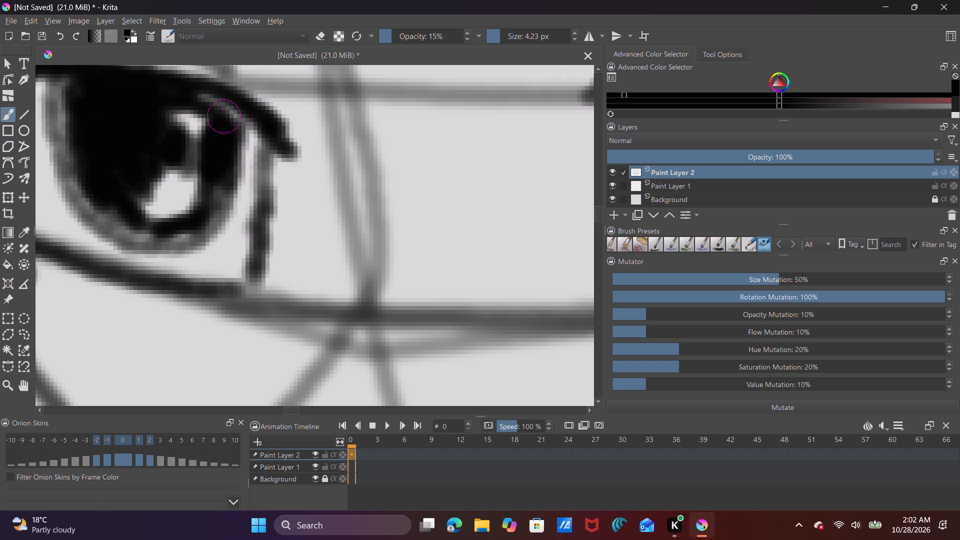
pyautogui.moveTo(222, 112); pyautogui.dragTo(193, 100)
pyautogui.moveTo(193, 100); pyautogui.dragTo(236, 154)
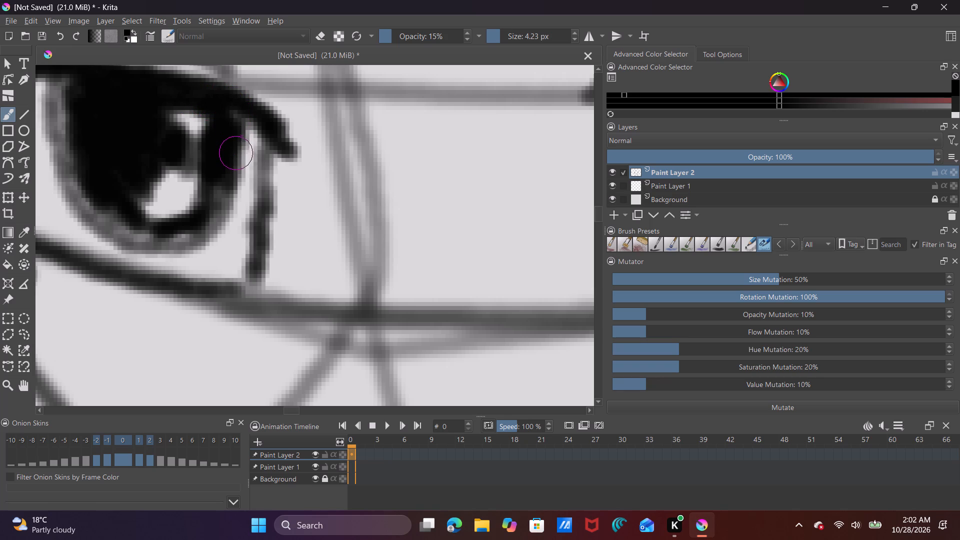
pyautogui.moveTo(236, 154); pyautogui.dragTo(229, 206)
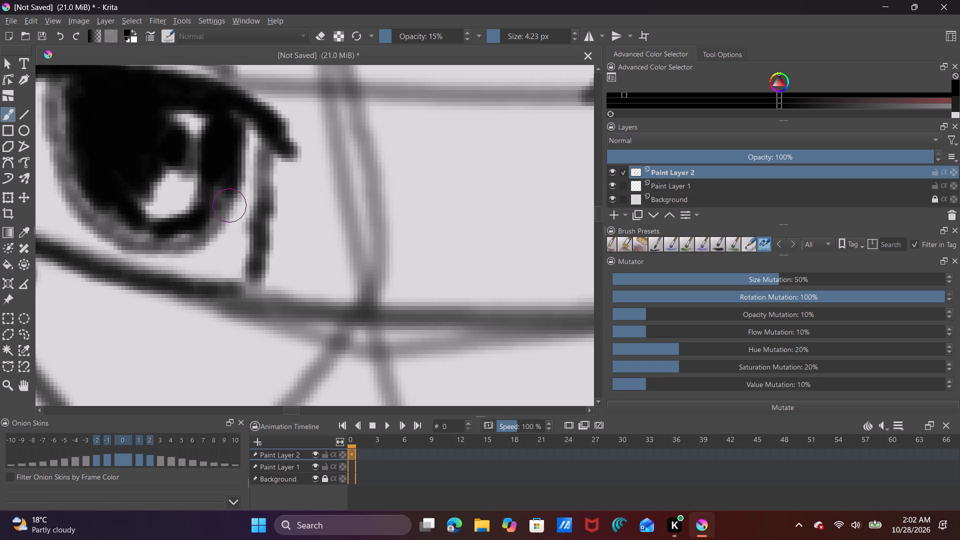
pyautogui.moveTo(229, 206); pyautogui.dragTo(205, 241)
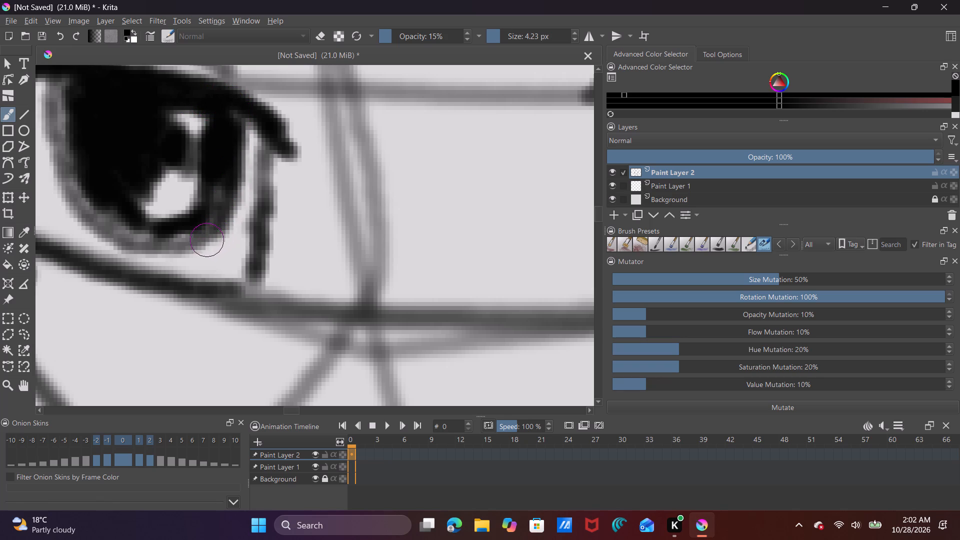
# Carry the dark shading of the outer band around the bottom and up the outer side of the far eye's iris to the upper lid.
pyautogui.moveTo(205, 241); pyautogui.dragTo(183, 242)
pyautogui.moveTo(184, 237); pyautogui.dragTo(154, 238)
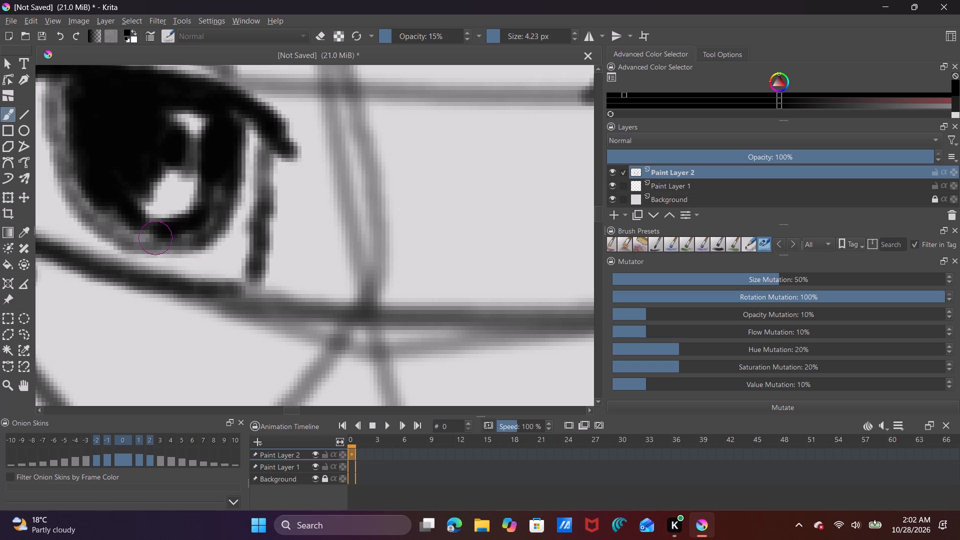
pyautogui.moveTo(154, 238); pyautogui.dragTo(80, 193)
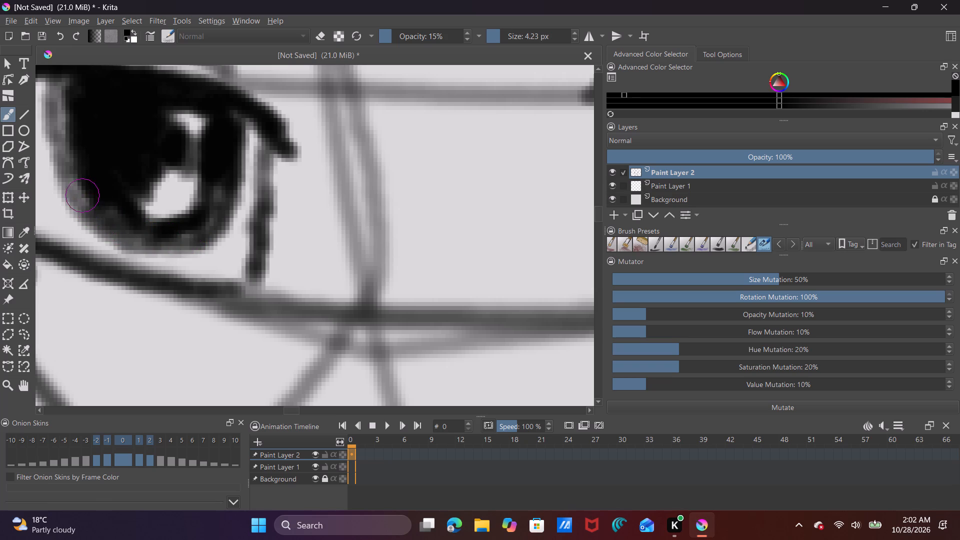
pyautogui.moveTo(80, 193); pyautogui.dragTo(60, 117)
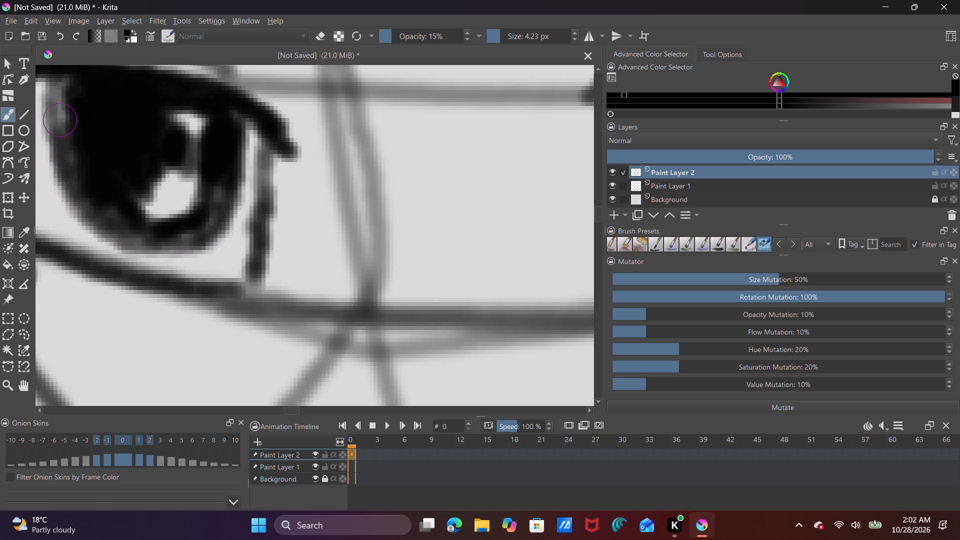
pyautogui.moveTo(60, 117); pyautogui.dragTo(61, 59)
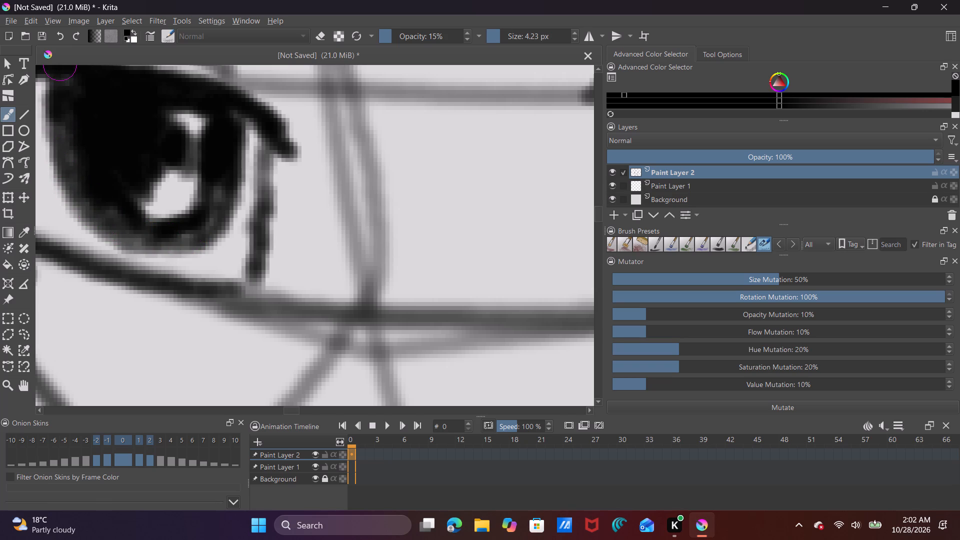
pyautogui.moveTo(61, 59); pyautogui.dragTo(81, 167)
pyautogui.moveTo(81, 167); pyautogui.dragTo(71, 123)
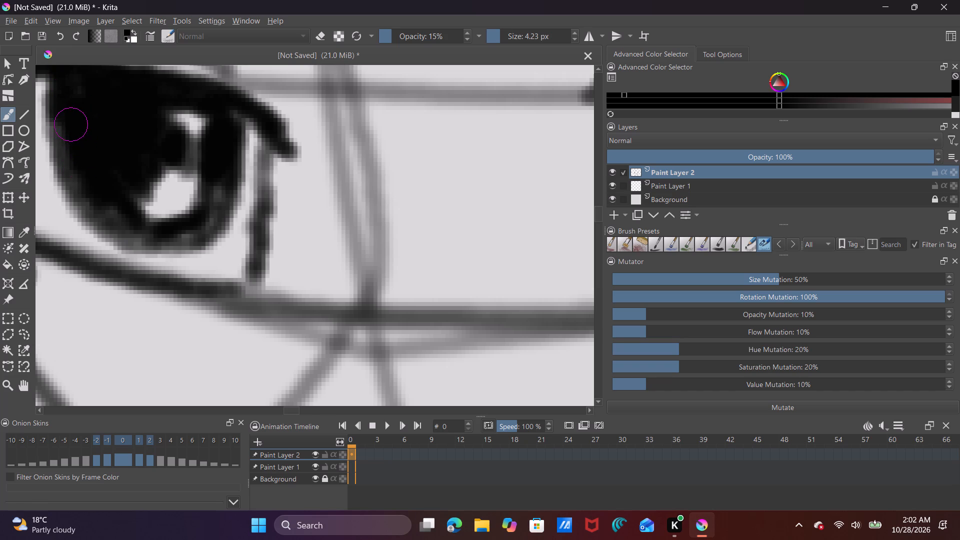
pyautogui.moveTo(71, 123); pyautogui.dragTo(66, 147)
# Fill the remaining light gaps inside the far eye's iris, from the bottom up to the top, with solid black.
pyautogui.moveTo(66, 147); pyautogui.dragTo(161, 211)
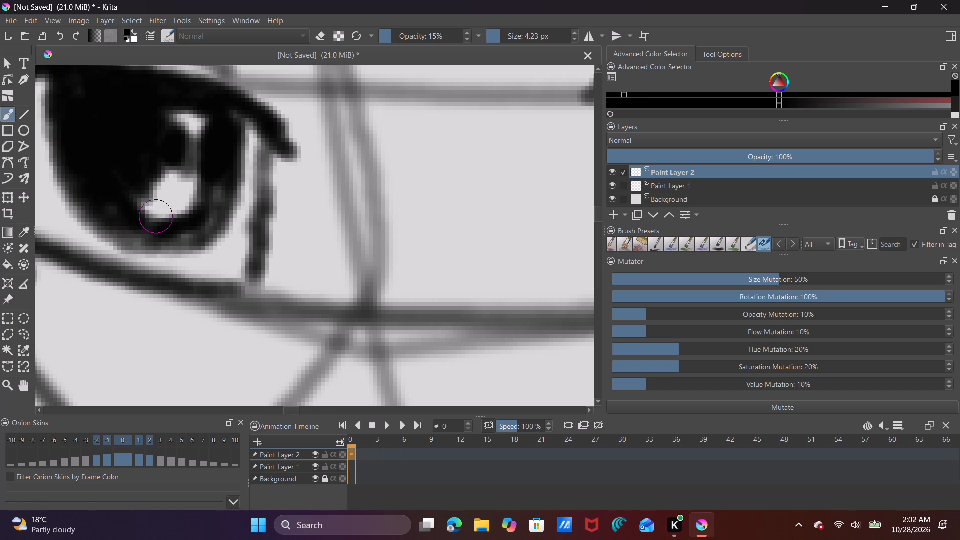
pyautogui.moveTo(161, 211); pyautogui.dragTo(163, 221)
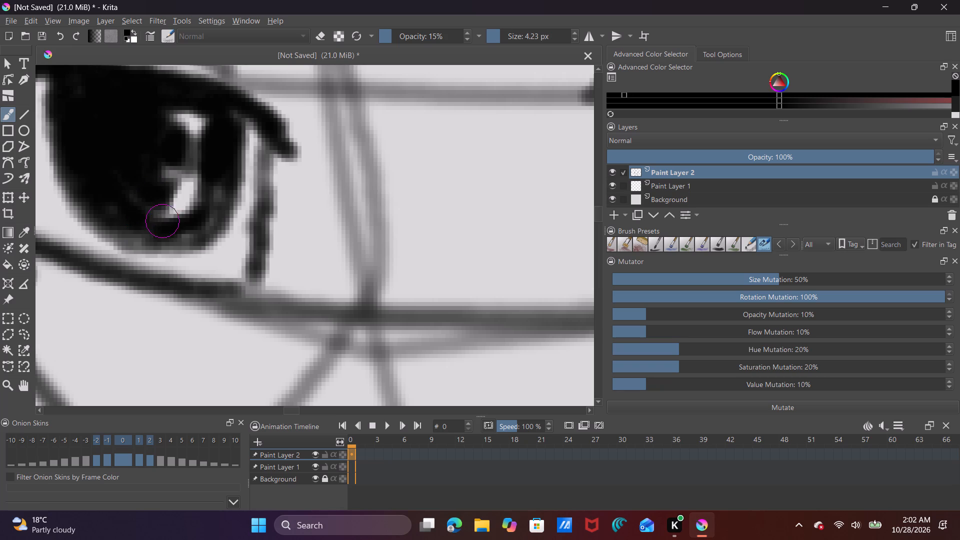
pyautogui.moveTo(163, 221); pyautogui.dragTo(193, 197)
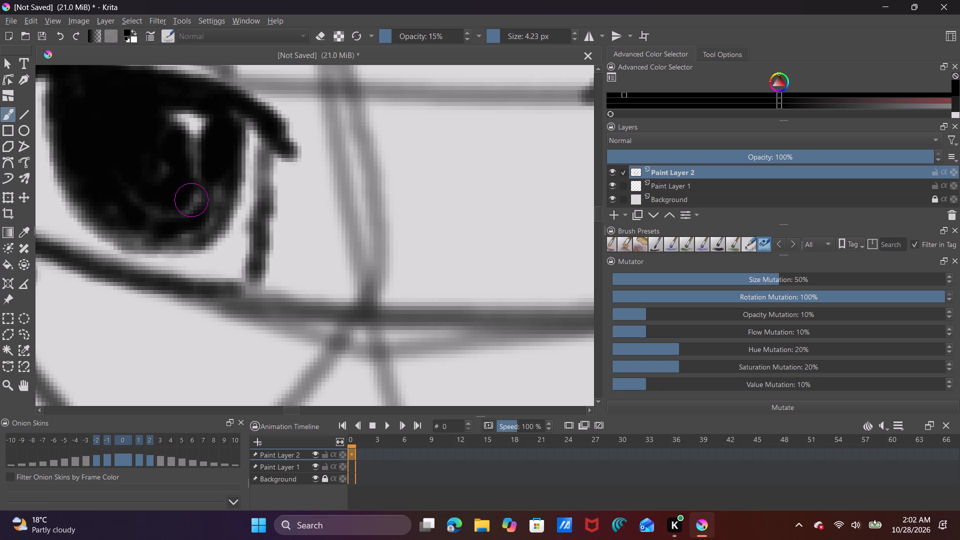
pyautogui.moveTo(193, 197); pyautogui.dragTo(183, 172)
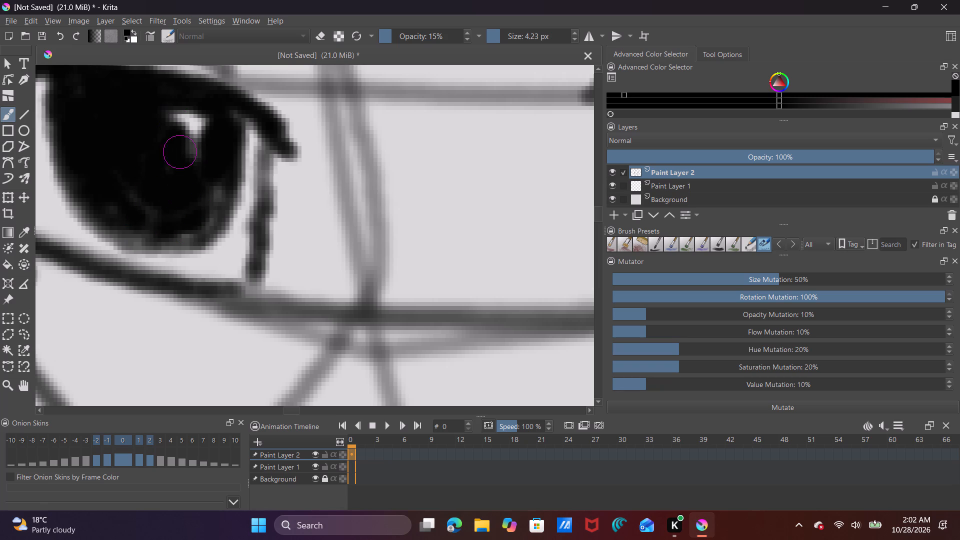
pyautogui.moveTo(183, 172); pyautogui.dragTo(179, 114)
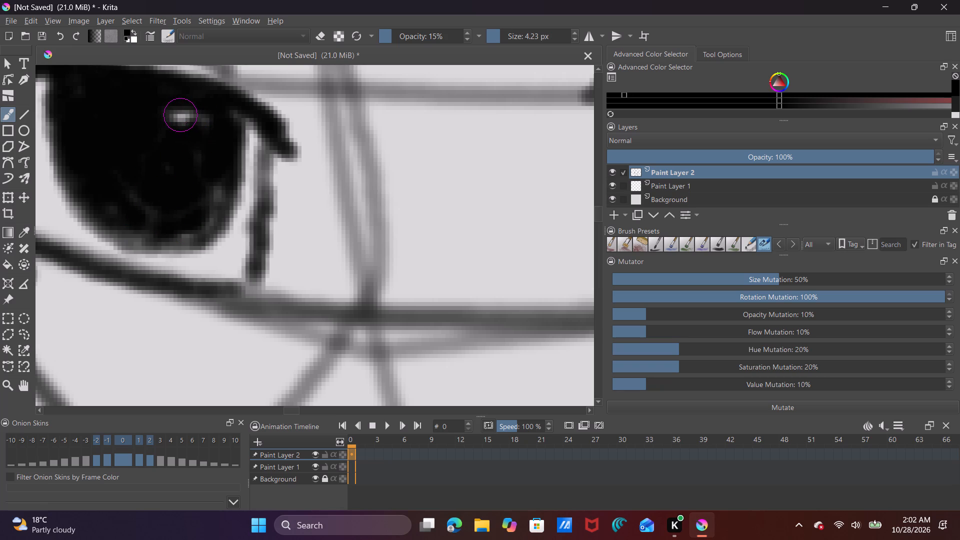
pyautogui.moveTo(179, 114); pyautogui.dragTo(162, 111)
pyautogui.moveTo(162, 111); pyautogui.dragTo(203, 186)
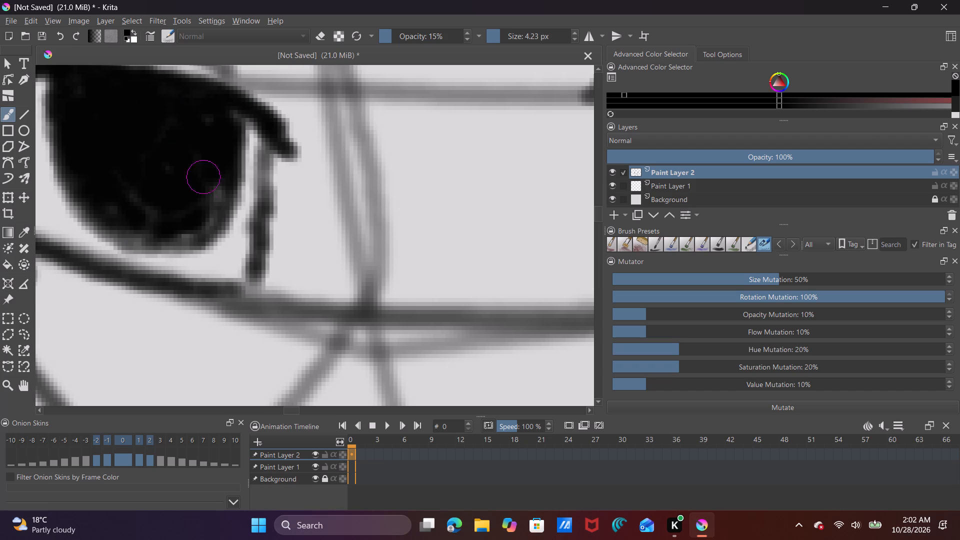
# Blacken the remaining grey specks inside the far eye's iris, along its inner side, centre and top.
pyautogui.moveTo(203, 186); pyautogui.dragTo(212, 218)
pyautogui.moveTo(212, 218); pyautogui.dragTo(172, 179)
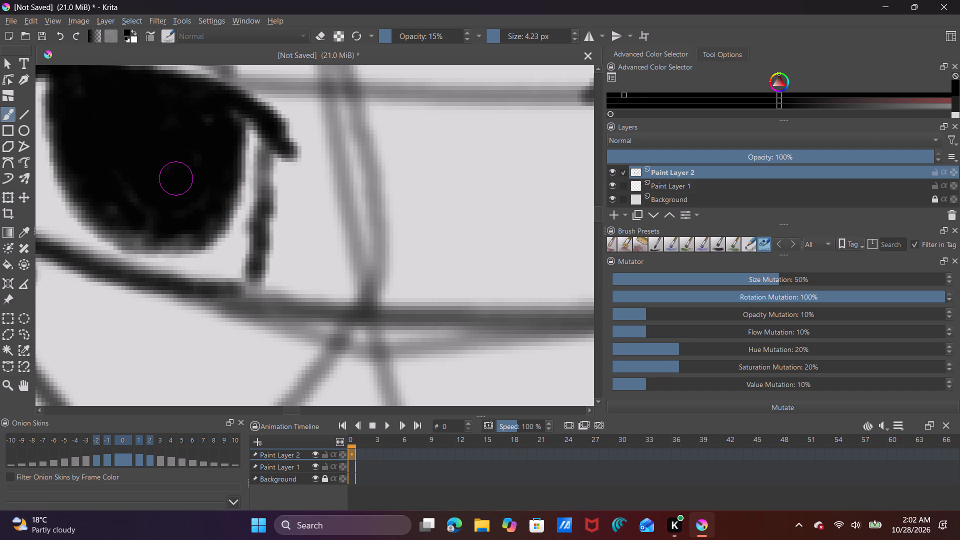
pyautogui.moveTo(172, 179); pyautogui.dragTo(202, 133)
pyautogui.moveTo(202, 133); pyautogui.dragTo(112, 121)
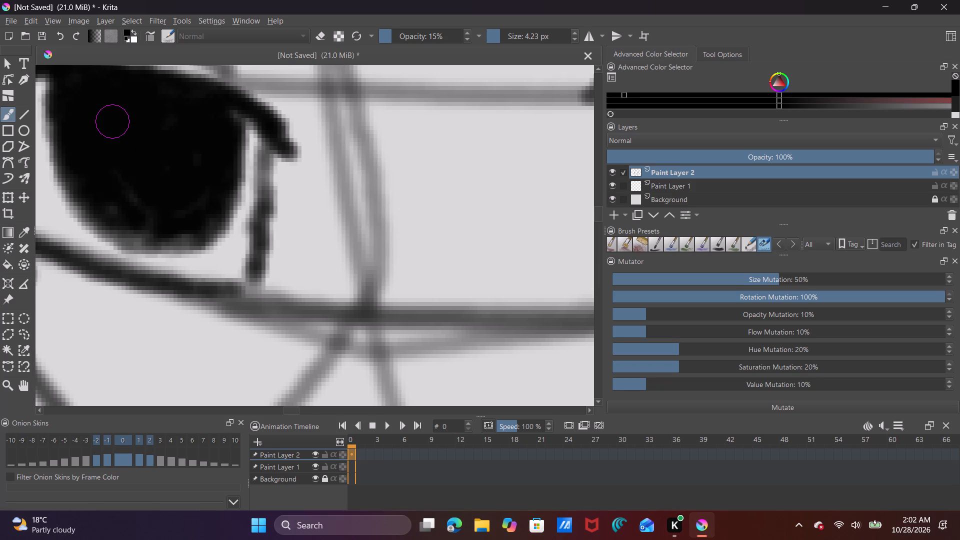
# Darken the bottom edge of the far eye's iris and the lighter patches just above it with solid black.
pyautogui.scroll(-1, 118, 140)
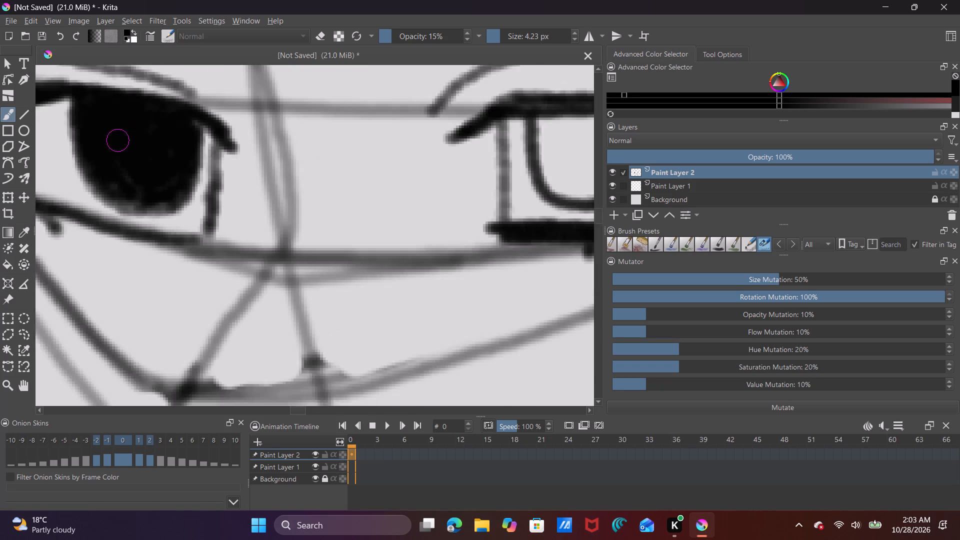
pyautogui.scroll(-5, 118, 140)
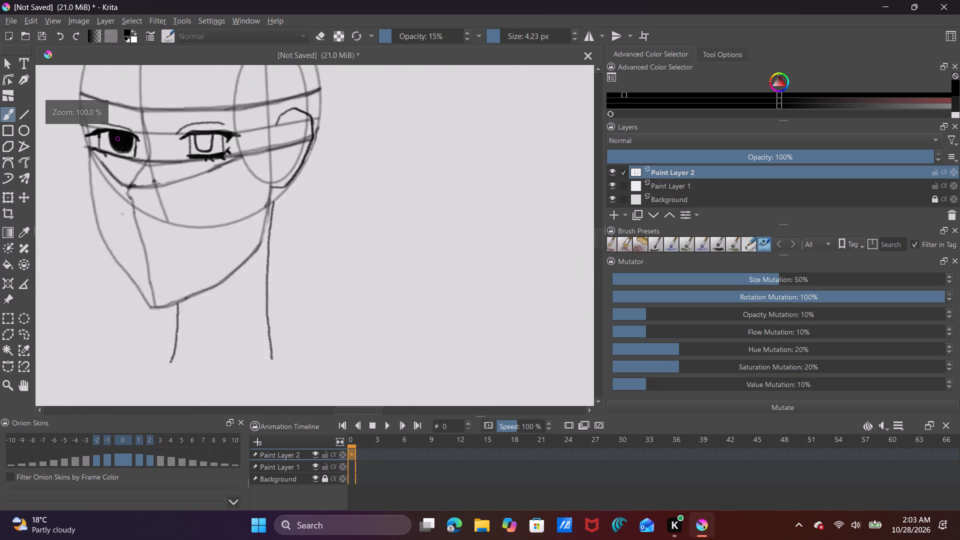
pyautogui.scroll(-1, 118, 139)
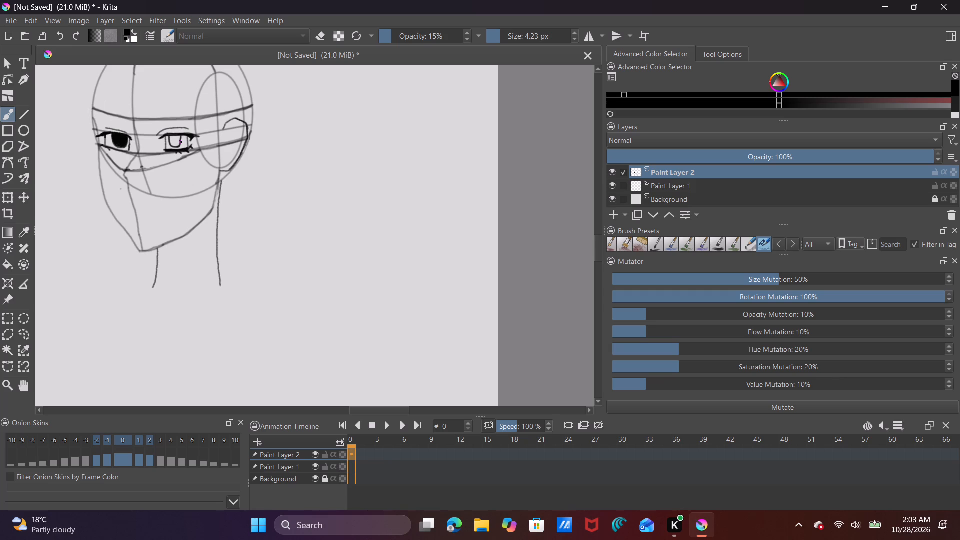
pyautogui.scroll(1, 180, 142)
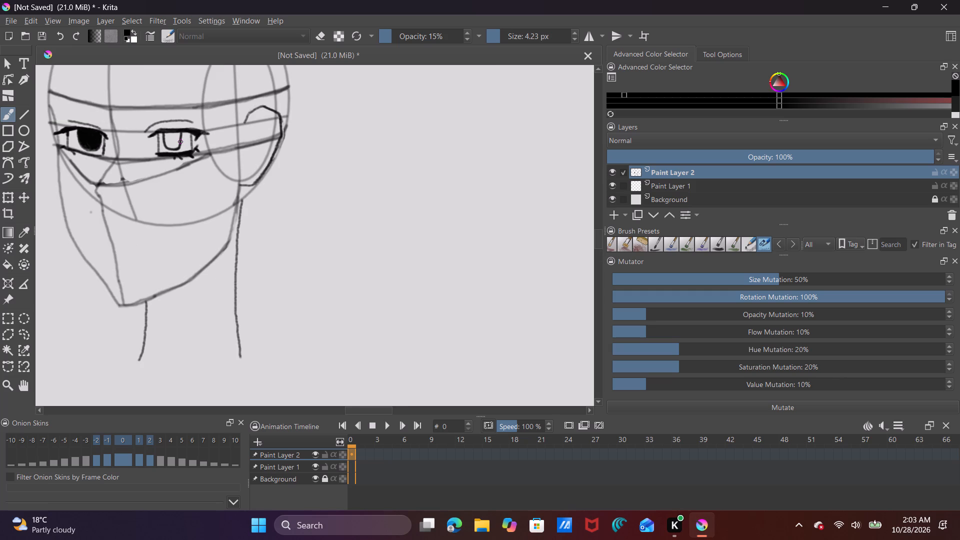
pyautogui.scroll(4, 74, 159)
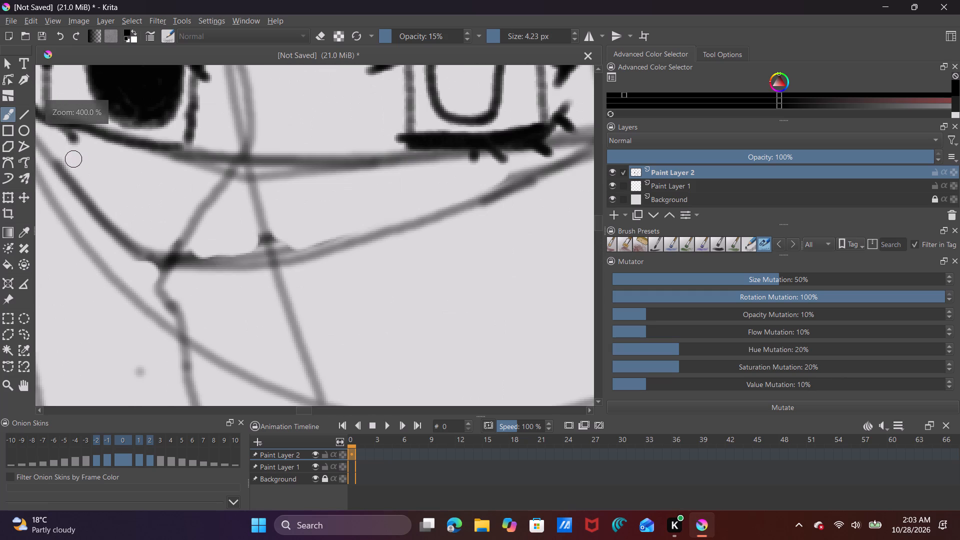
pyautogui.moveTo(110, 105); pyautogui.dragTo(117, 120)
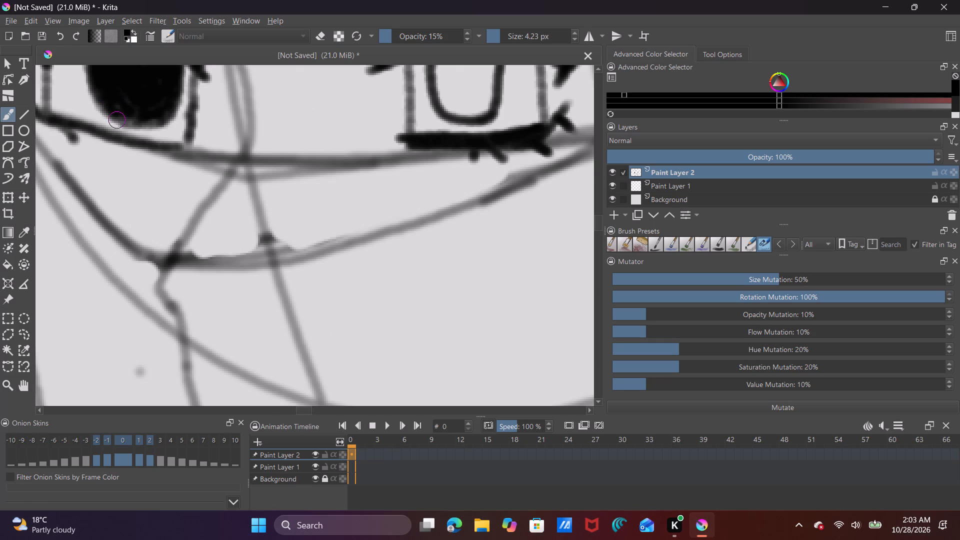
pyautogui.moveTo(117, 120); pyautogui.dragTo(156, 118)
pyautogui.moveTo(156, 118); pyautogui.dragTo(133, 126)
pyautogui.moveTo(133, 126); pyautogui.dragTo(128, 126)
pyautogui.moveTo(128, 126); pyautogui.dragTo(160, 121)
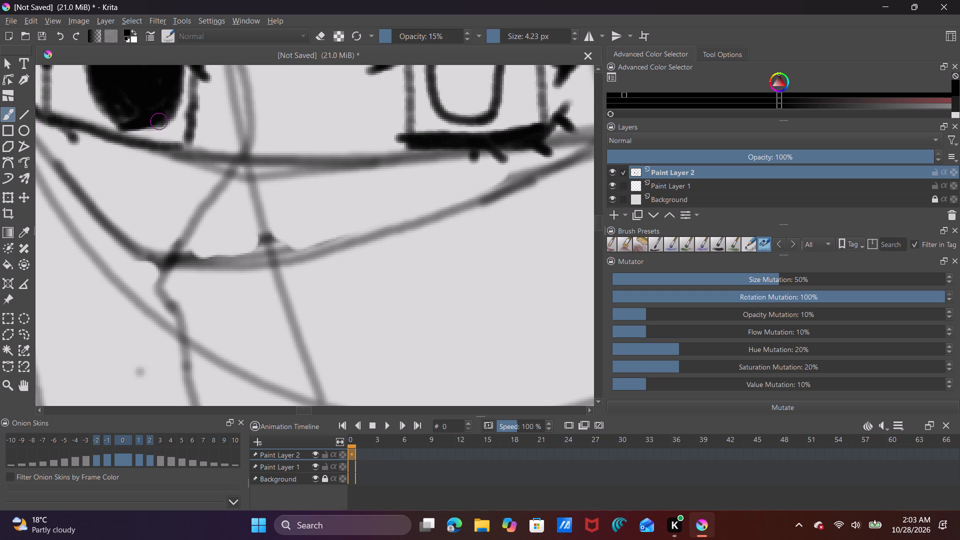
pyautogui.moveTo(160, 121); pyautogui.dragTo(172, 108)
pyautogui.rightClick(171, 109)
pyautogui.moveTo(172, 108); pyautogui.dragTo(171, 108)
pyautogui.moveTo(131, 113); pyautogui.dragTo(120, 107)
pyautogui.moveTo(120, 107); pyautogui.dragTo(130, 95)
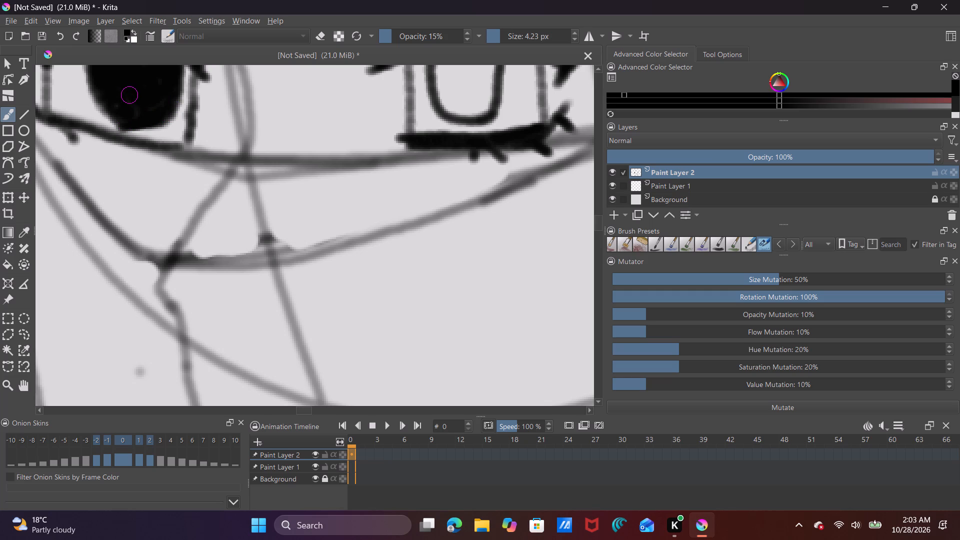
pyautogui.moveTo(130, 95); pyautogui.dragTo(130, 98)
# Shade a band just inside the near eye's iris outline, black under the upper lid and grey around the sides and bottom.
pyautogui.scroll(-2, 130, 98)
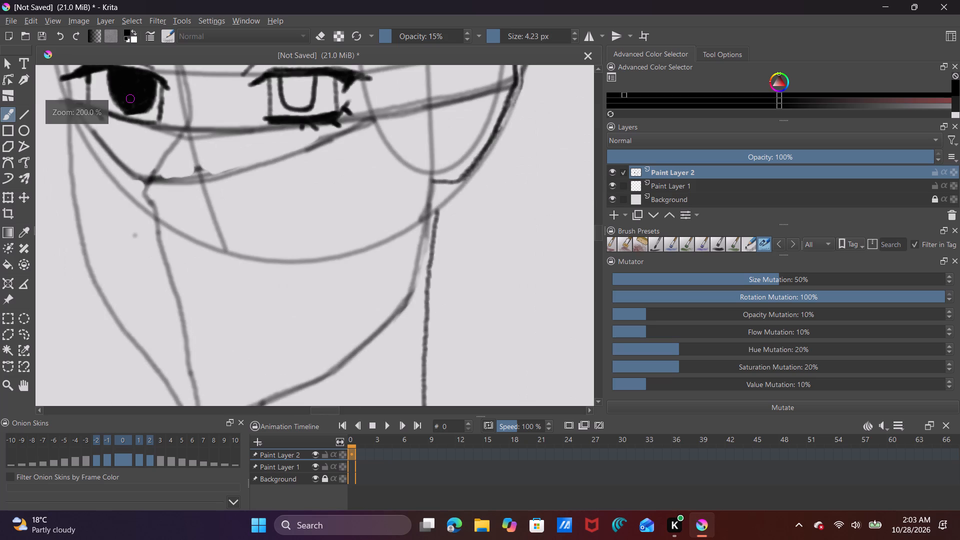
pyautogui.scroll(-3, 130, 98)
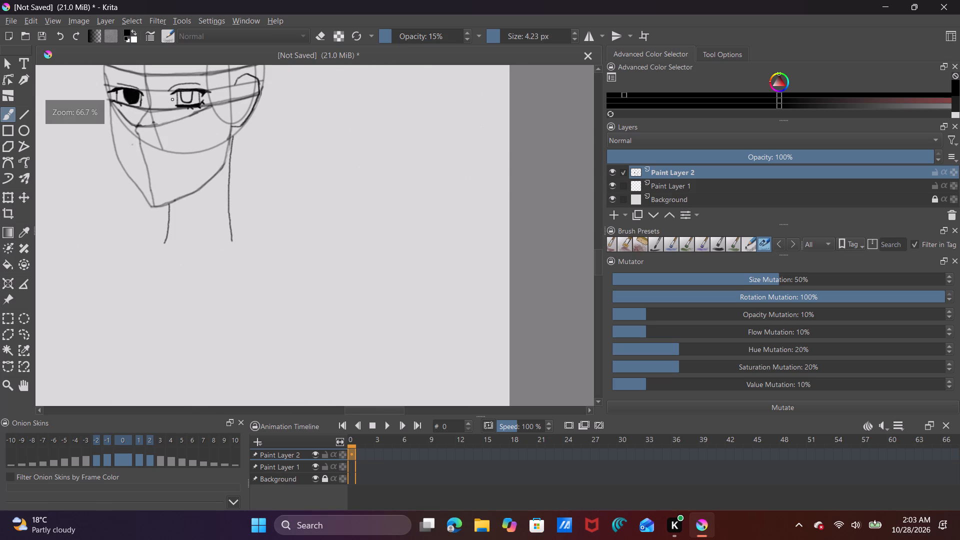
pyautogui.scroll(3, 193, 103)
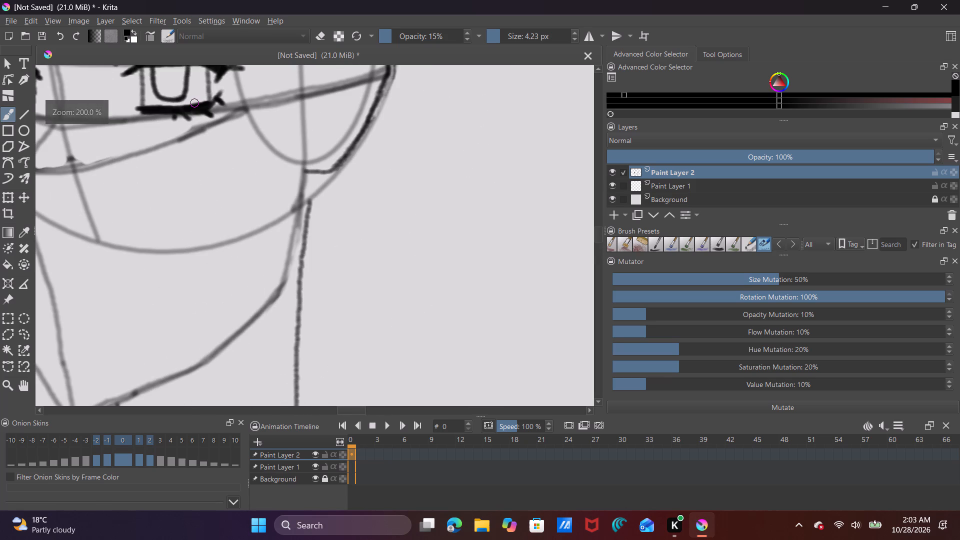
pyautogui.scroll(1, 195, 103)
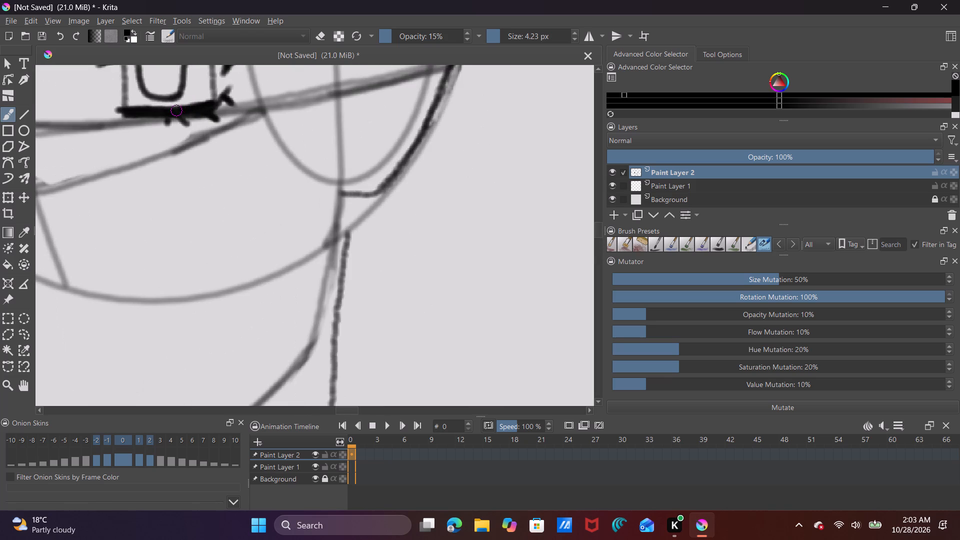
pyautogui.press('space')
pyautogui.press('space')
pyautogui.press('space')
pyautogui.press('space')
pyautogui.press('space')
pyautogui.press('space')
pyautogui.press('space')
pyautogui.press('space')
pyautogui.press('space')
pyautogui.press('space')
pyautogui.press('space')
pyautogui.press('space')
pyautogui.press('space')
pyautogui.press('space')
pyautogui.press('space')
pyautogui.press('space')
pyautogui.press('space')
pyautogui.press('space')
pyautogui.press('space')
pyautogui.press('space')
pyautogui.moveTo(123, 138); pyautogui.dragTo(138, 264)
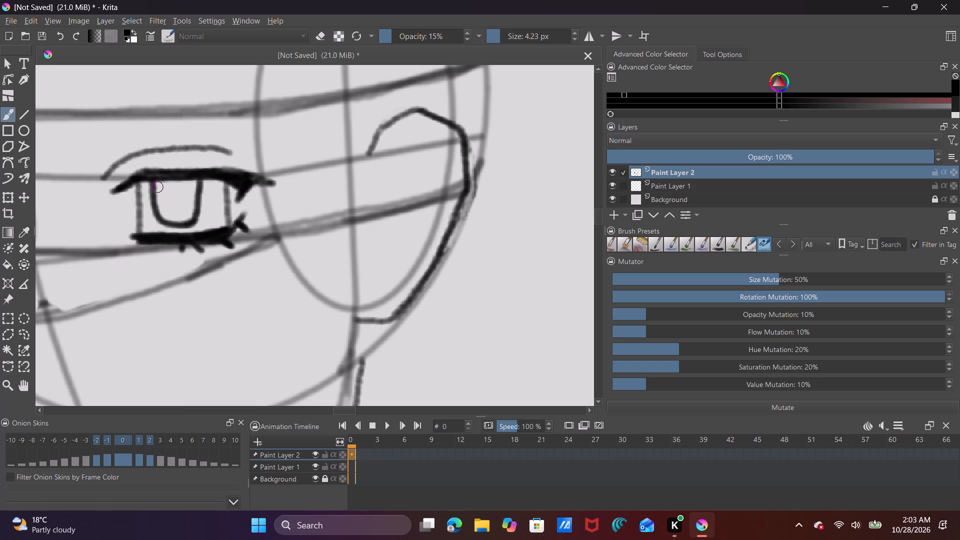
pyautogui.moveTo(157, 184); pyautogui.dragTo(156, 205)
pyautogui.moveTo(156, 205); pyautogui.dragTo(157, 211)
pyautogui.scroll(1, 158, 209)
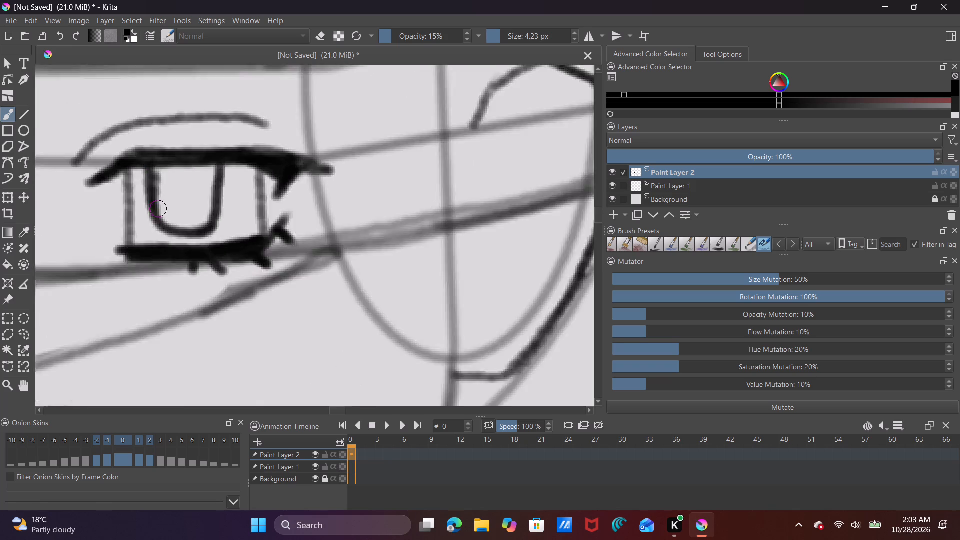
pyautogui.scroll(3, 159, 209)
pyautogui.moveTo(158, 114); pyautogui.dragTo(206, 110)
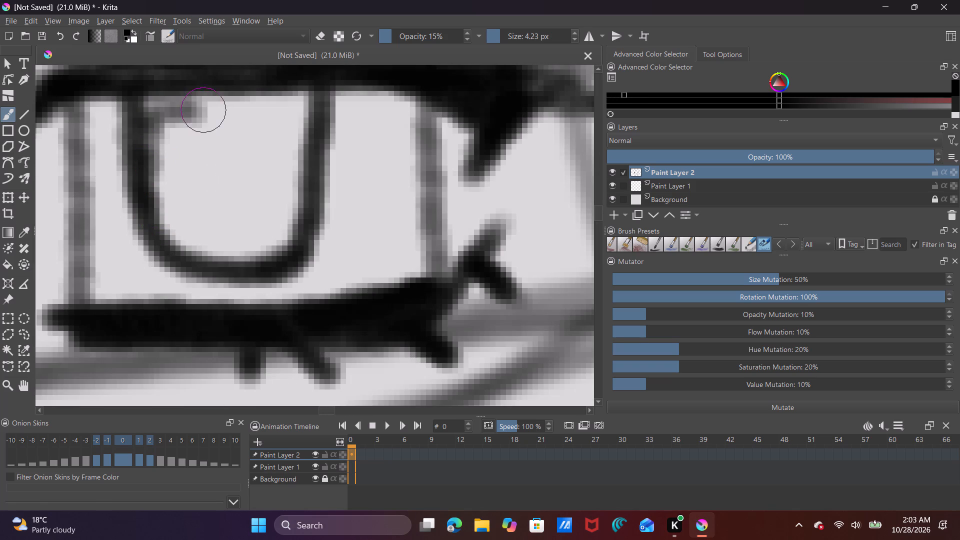
pyautogui.moveTo(206, 110); pyautogui.dragTo(235, 104)
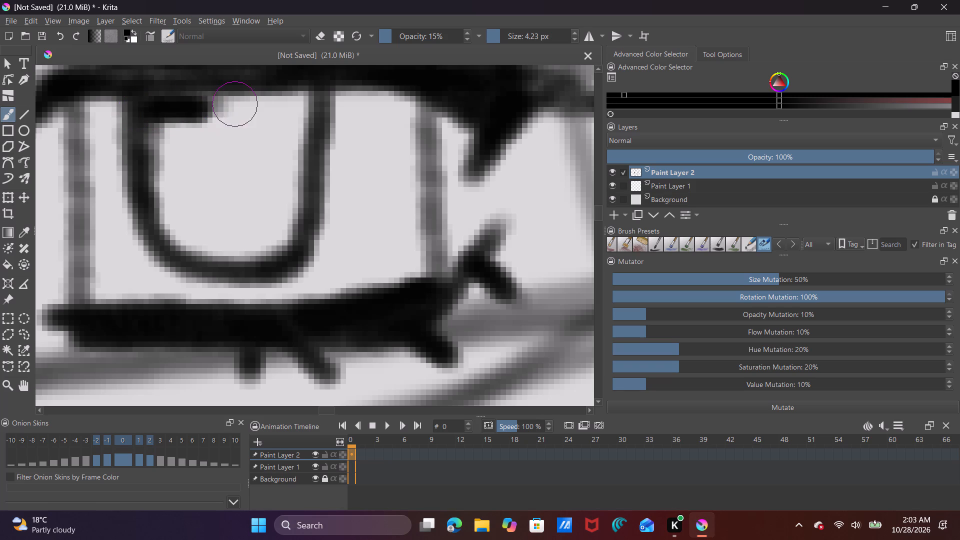
pyautogui.moveTo(235, 104); pyautogui.dragTo(295, 104)
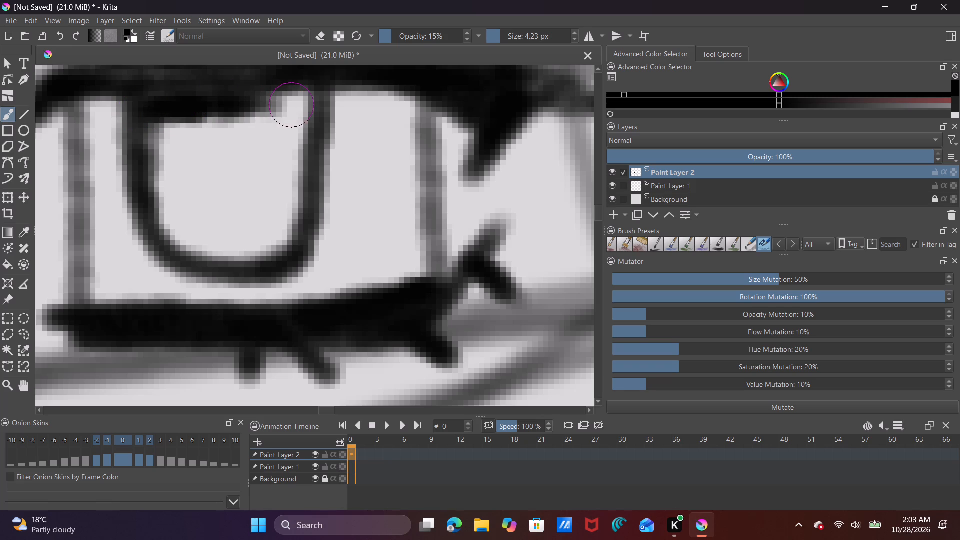
pyautogui.moveTo(295, 104); pyautogui.dragTo(287, 230)
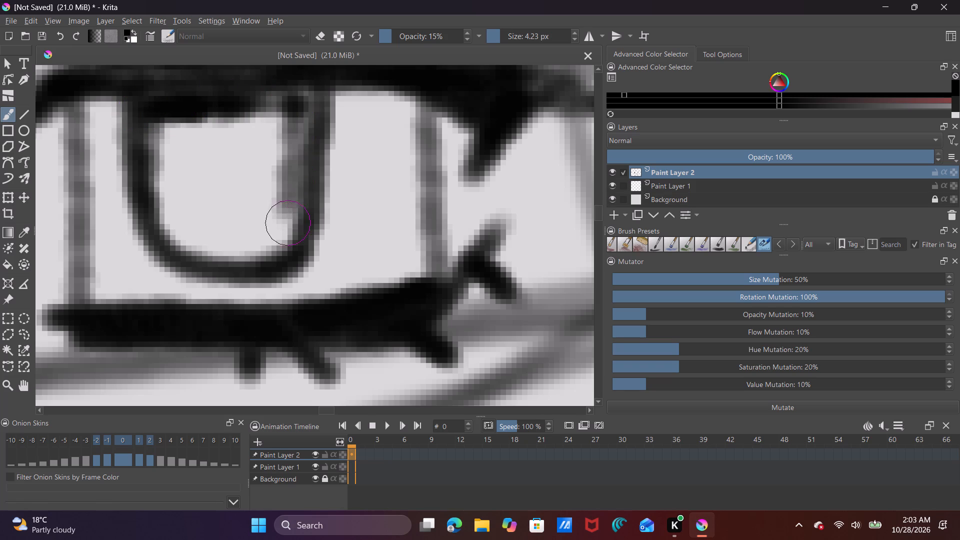
pyautogui.moveTo(287, 230); pyautogui.dragTo(192, 241)
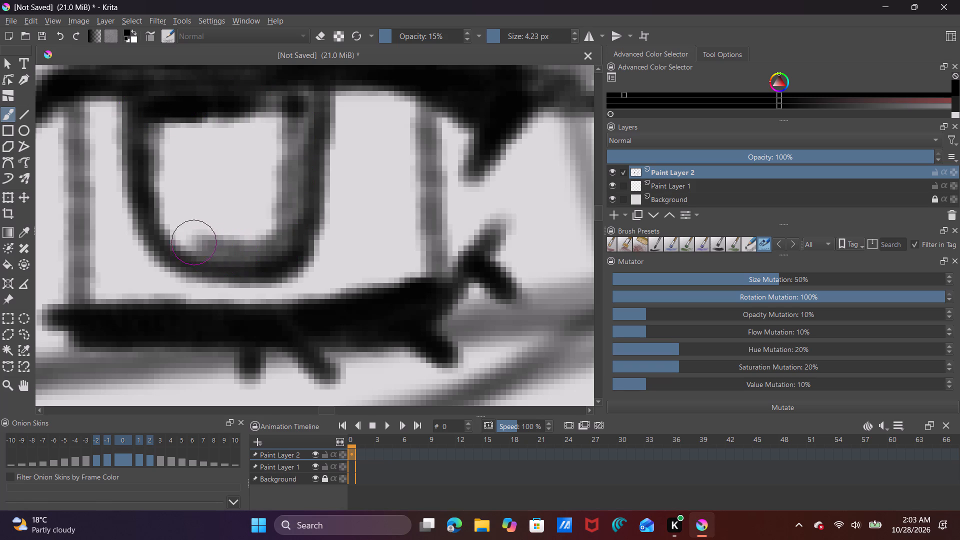
pyautogui.moveTo(192, 241); pyautogui.dragTo(161, 127)
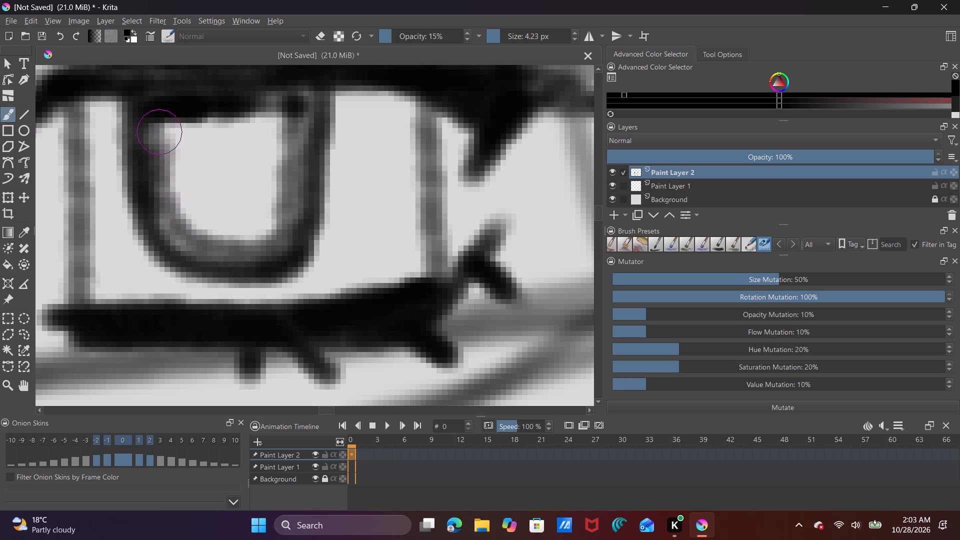
# Blacken the top of the near eye's iris under the upper lid and its inner side down to the lower curve.
pyautogui.moveTo(161, 127); pyautogui.dragTo(181, 140)
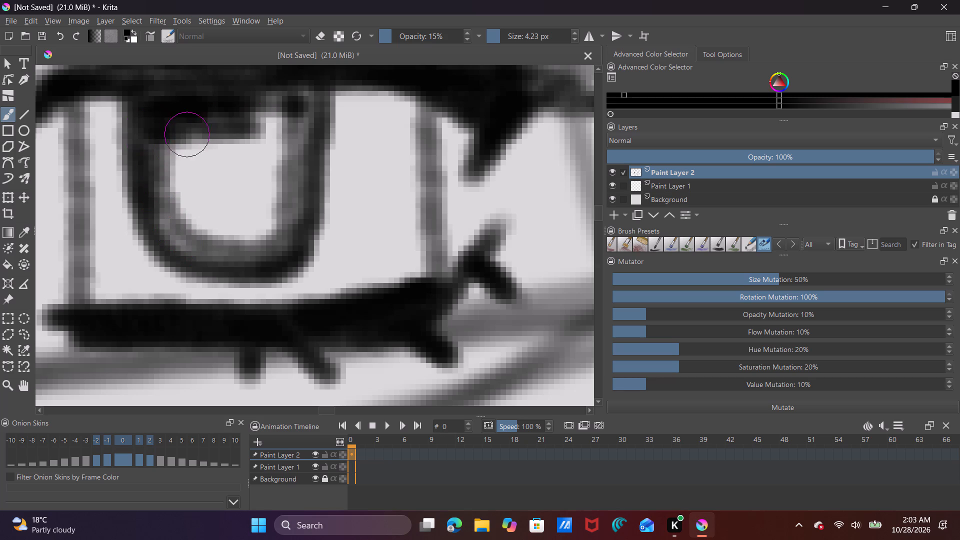
pyautogui.moveTo(181, 140); pyautogui.dragTo(157, 191)
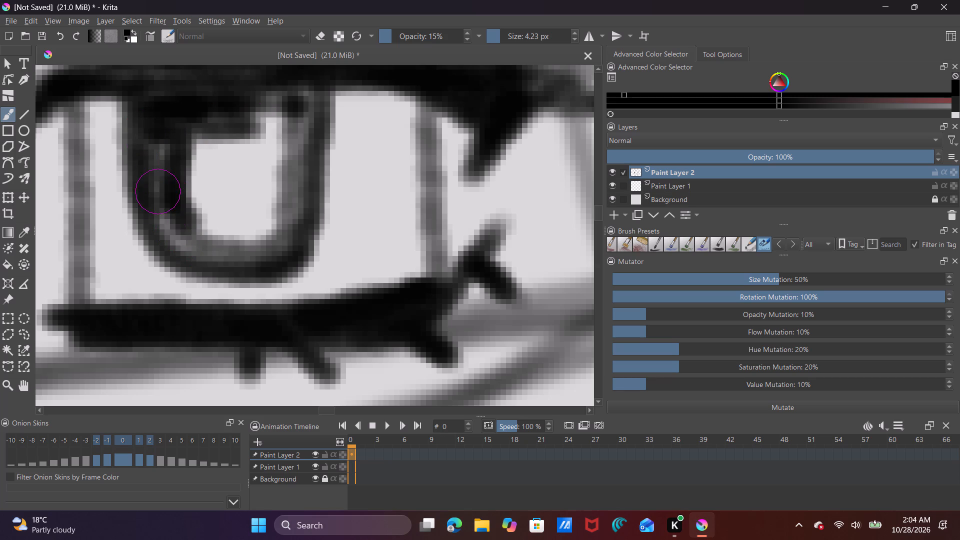
pyautogui.moveTo(157, 191); pyautogui.dragTo(158, 222)
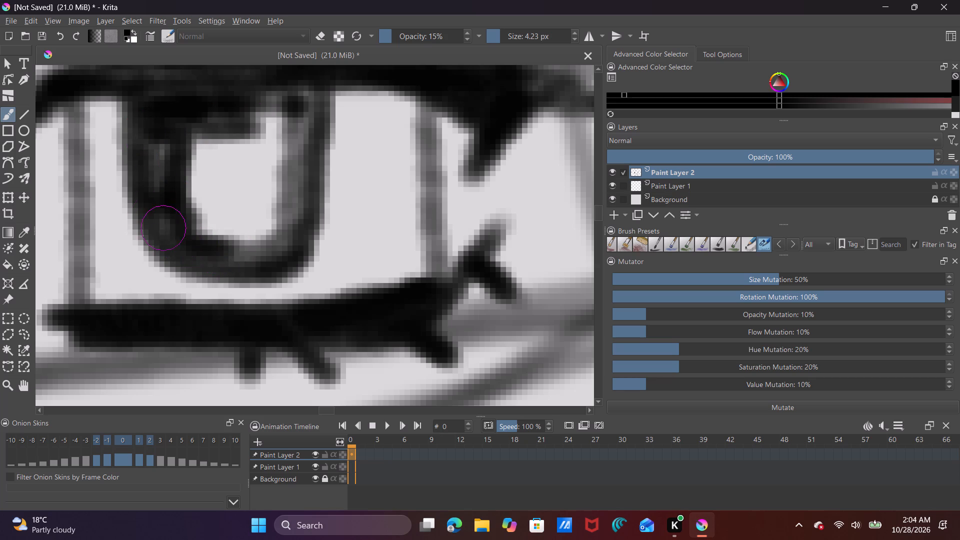
pyautogui.moveTo(158, 222); pyautogui.dragTo(150, 165)
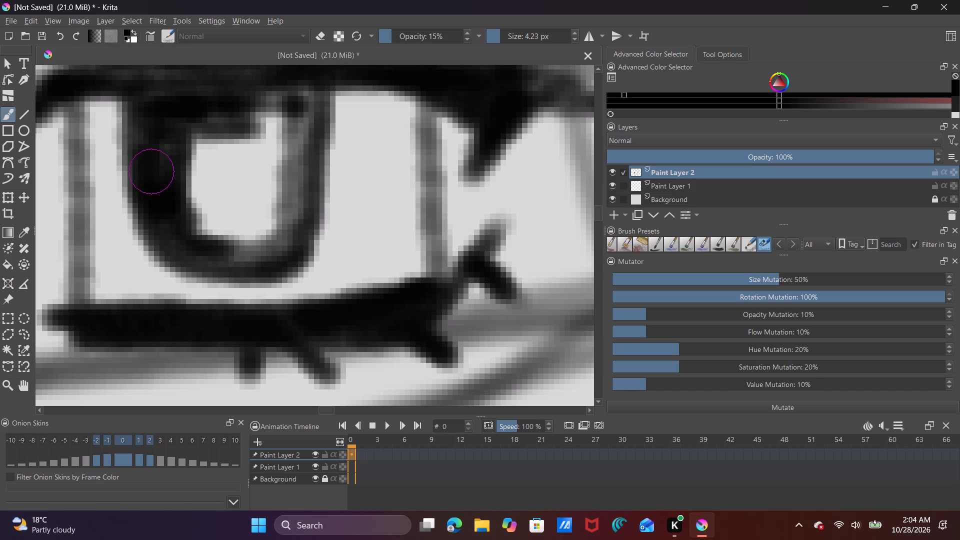
pyautogui.moveTo(150, 165); pyautogui.dragTo(180, 97)
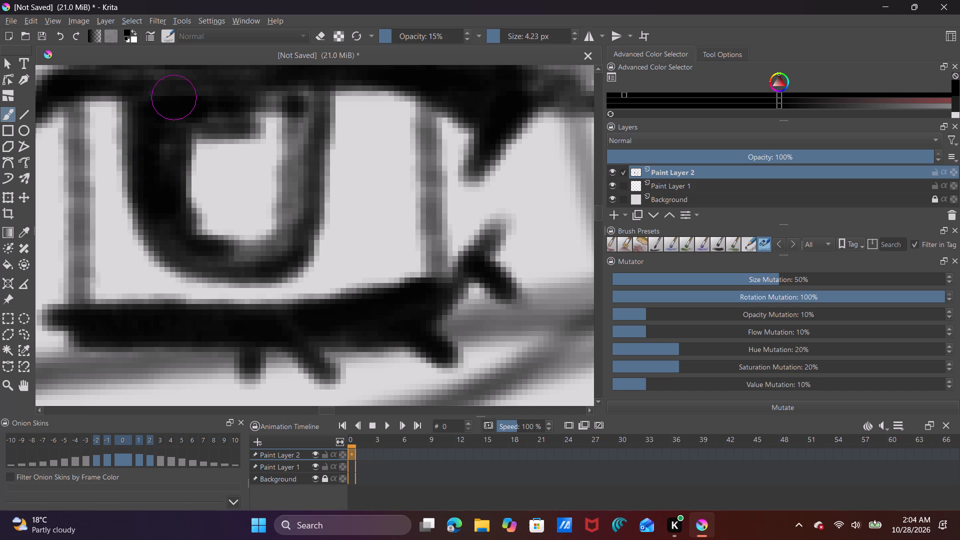
pyautogui.moveTo(180, 97); pyautogui.dragTo(140, 78)
pyautogui.moveTo(140, 78); pyautogui.dragTo(257, 72)
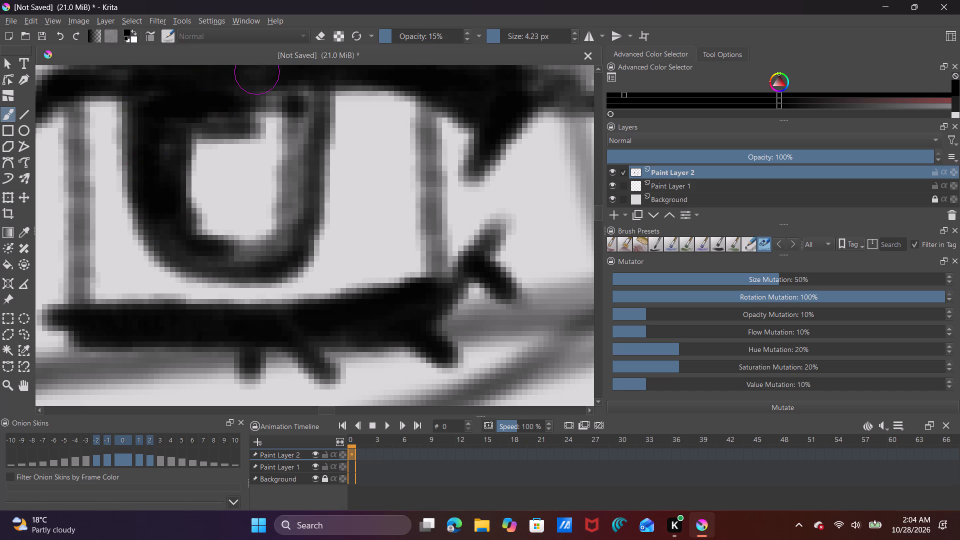
# Extend the black fill through the middle of the near eye's iris and along its bottom.
pyautogui.moveTo(257, 72); pyautogui.dragTo(193, 127)
pyautogui.moveTo(194, 184); pyautogui.dragTo(194, 191, button='right')
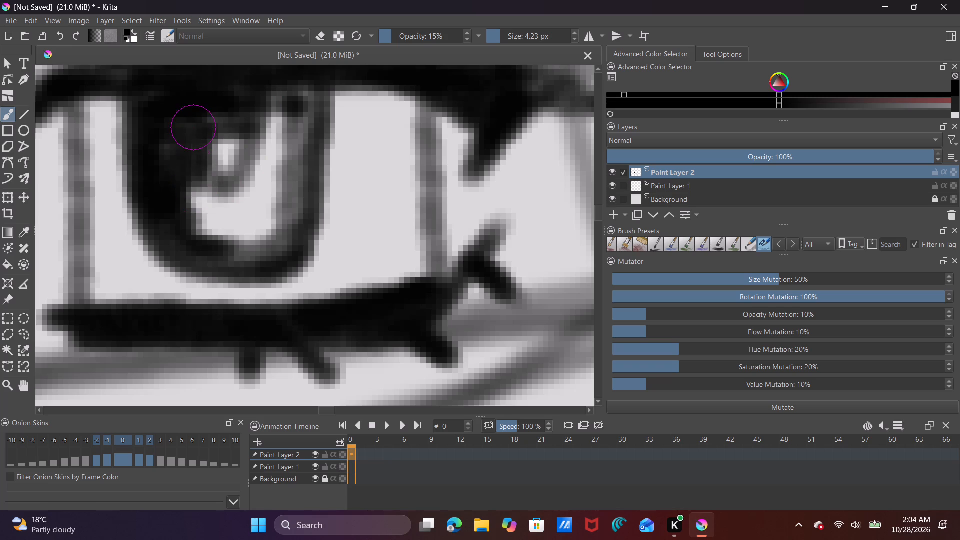
pyautogui.moveTo(193, 127); pyautogui.dragTo(178, 160)
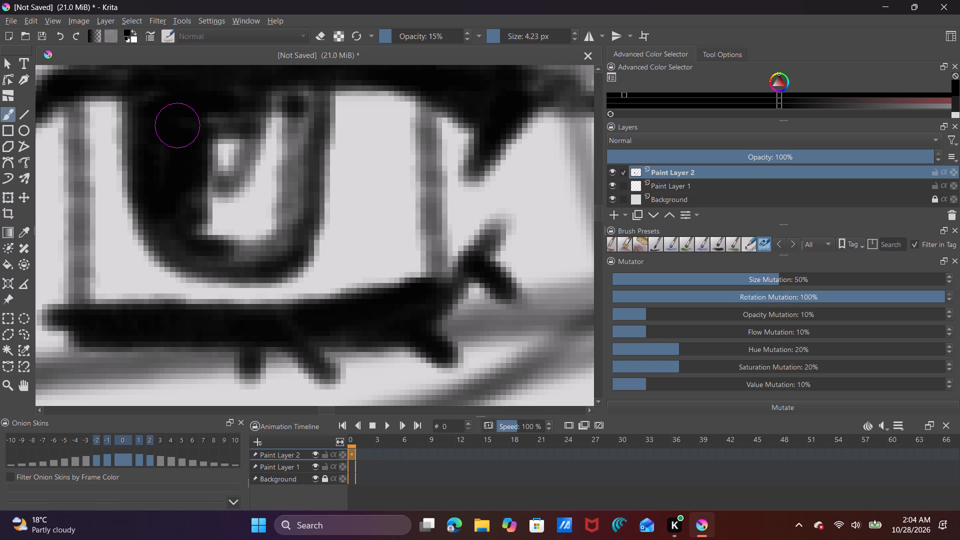
pyautogui.moveTo(178, 160); pyautogui.dragTo(250, 239)
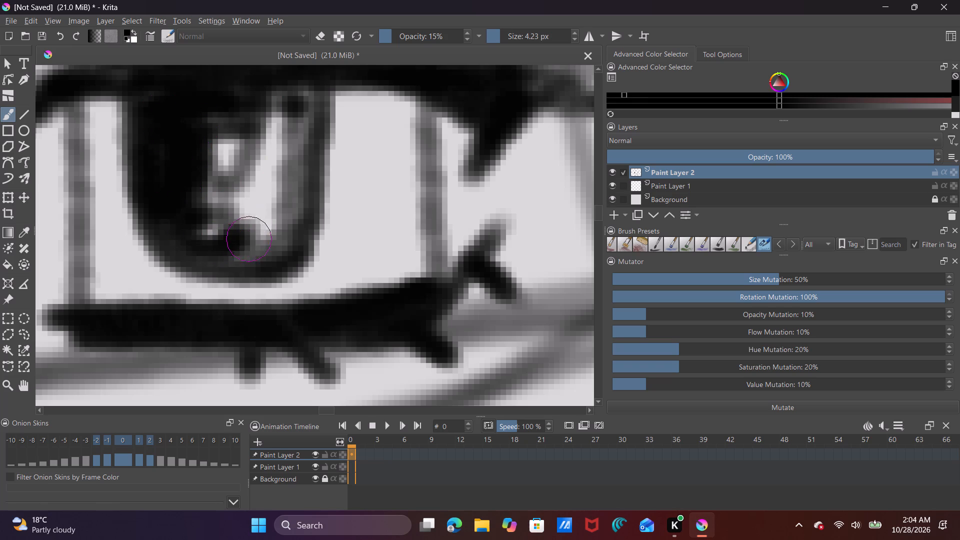
pyautogui.moveTo(250, 239); pyautogui.dragTo(224, 254)
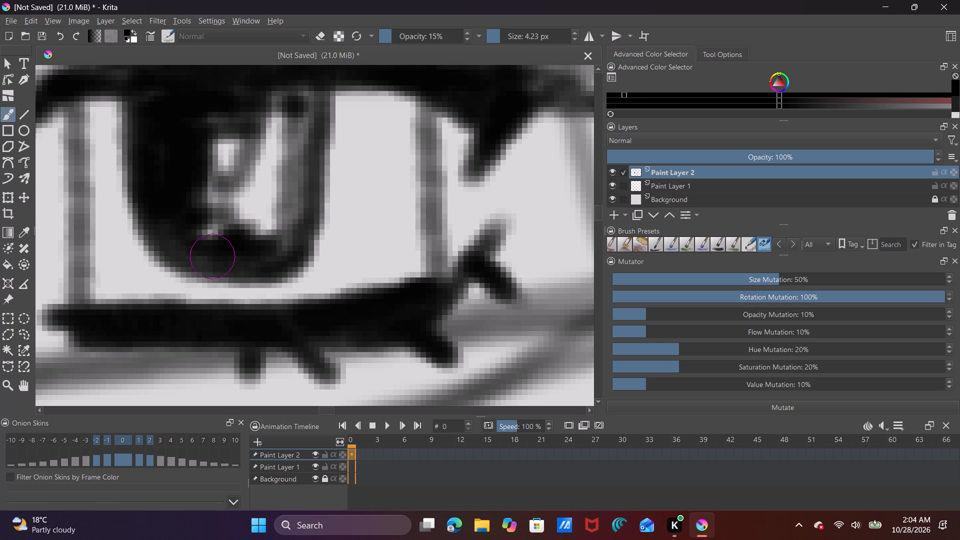
pyautogui.moveTo(224, 254); pyautogui.dragTo(264, 233)
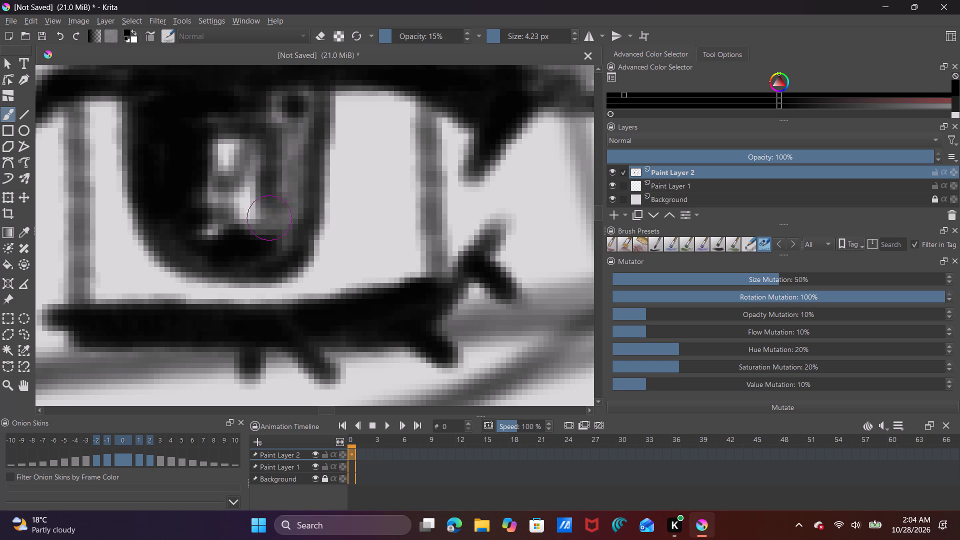
pyautogui.moveTo(264, 233); pyautogui.dragTo(197, 246)
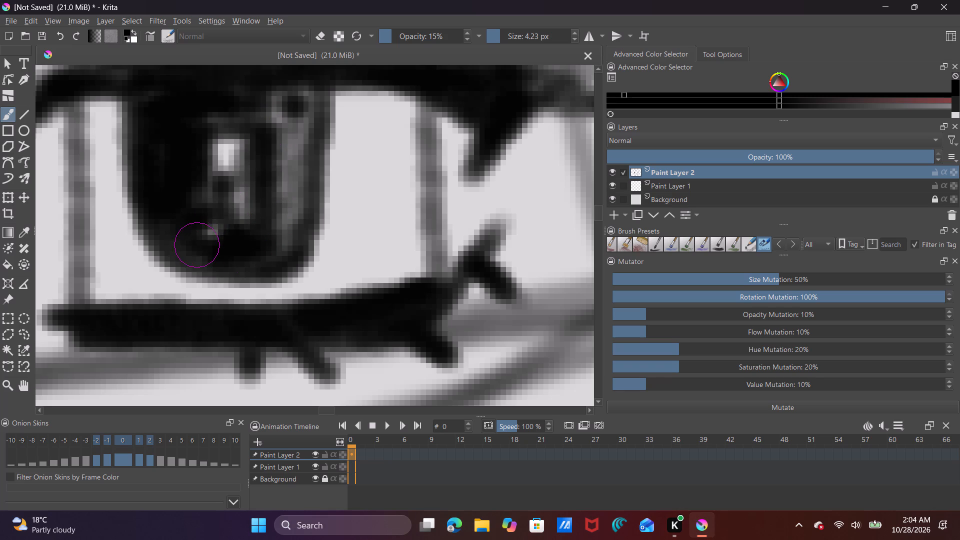
# Fill the remaining light gaps in the centre of the near eye's iris with solid black, up to its top outer corner.
pyautogui.moveTo(197, 246); pyautogui.dragTo(215, 151)
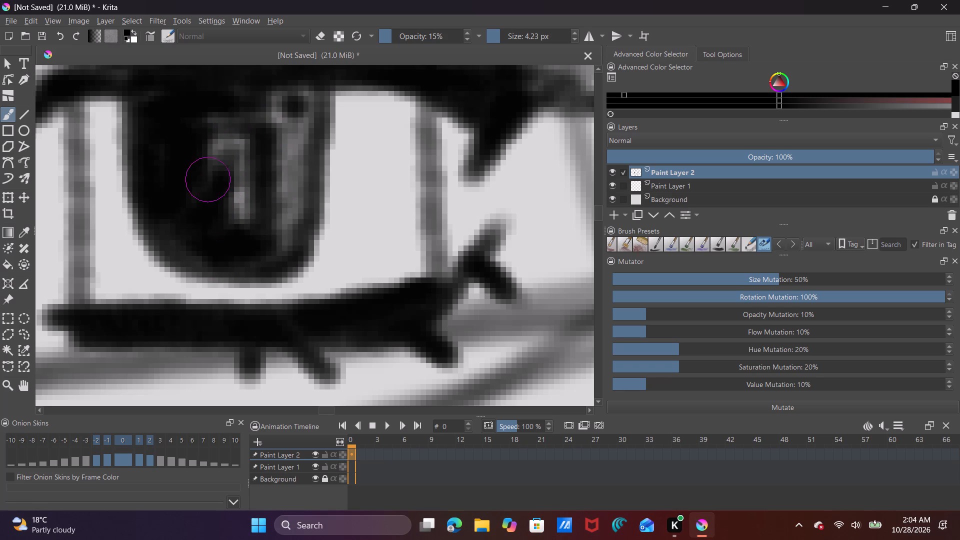
pyautogui.moveTo(215, 151); pyautogui.dragTo(220, 130)
pyautogui.moveTo(218, 141); pyautogui.dragTo(222, 130, button='right')
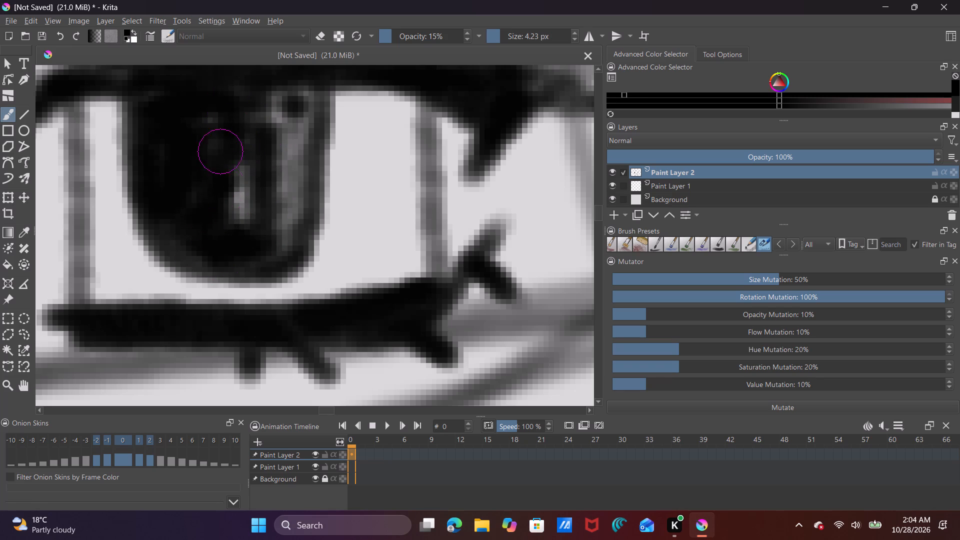
pyautogui.moveTo(220, 130); pyautogui.dragTo(246, 182)
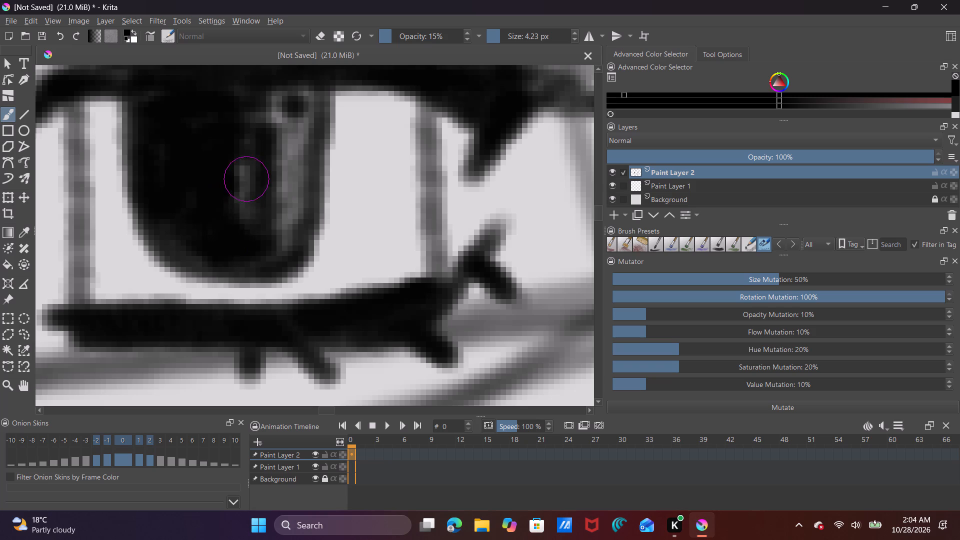
pyautogui.moveTo(246, 182); pyautogui.dragTo(284, 85)
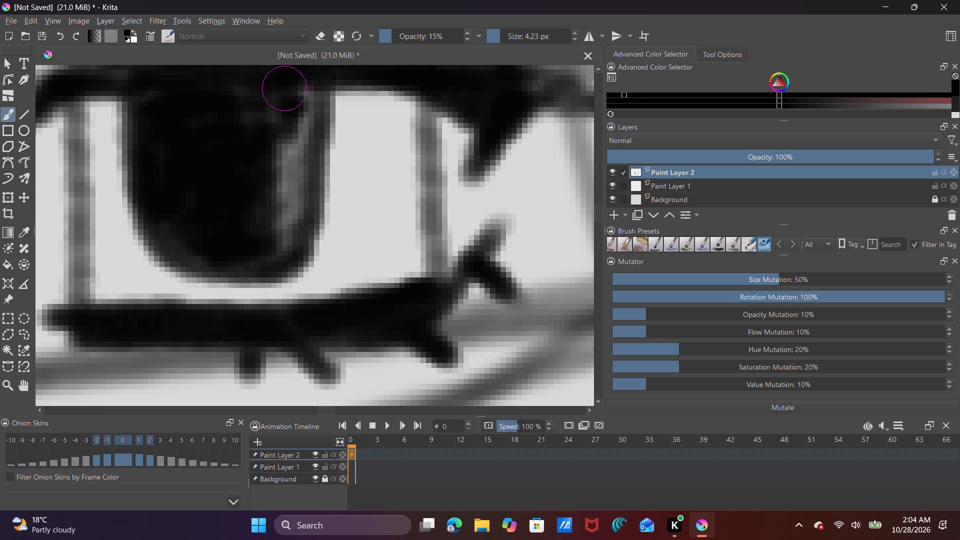
# Blacken the grey band along the outer side of the near eye's iris, from the upper lid to the lower outer curve.
pyautogui.moveTo(284, 85); pyautogui.dragTo(294, 97)
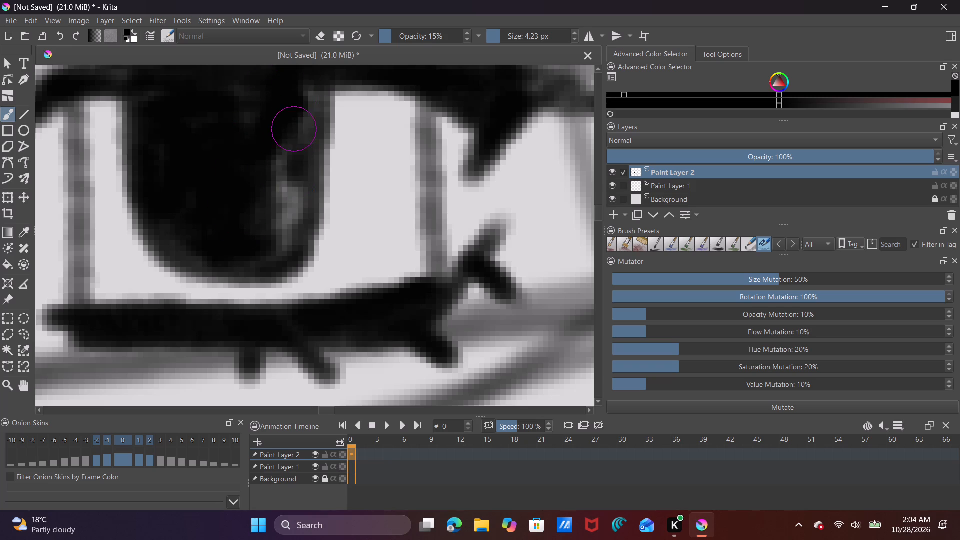
pyautogui.moveTo(294, 97); pyautogui.dragTo(288, 224)
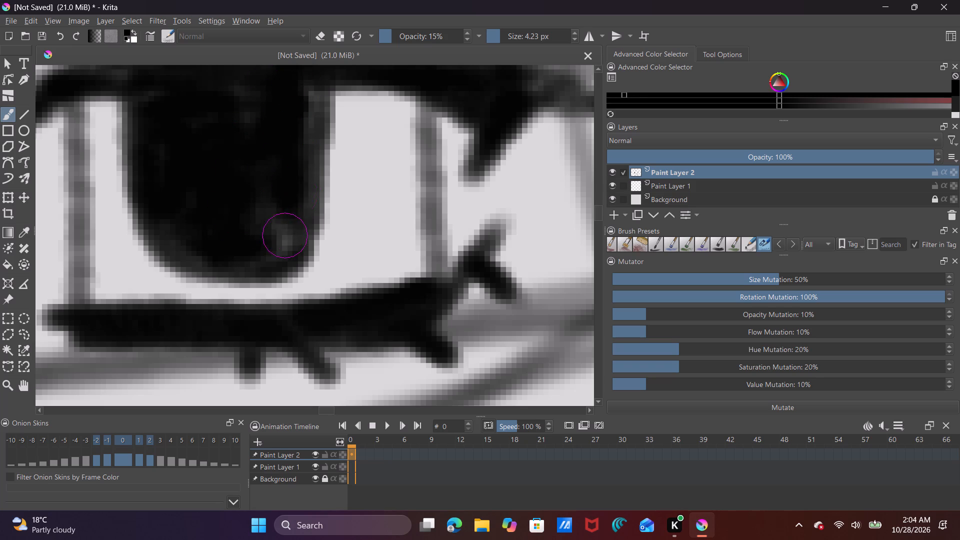
pyautogui.moveTo(288, 224); pyautogui.dragTo(313, 118)
pyautogui.moveTo(292, 192); pyautogui.dragTo(294, 145, button='right')
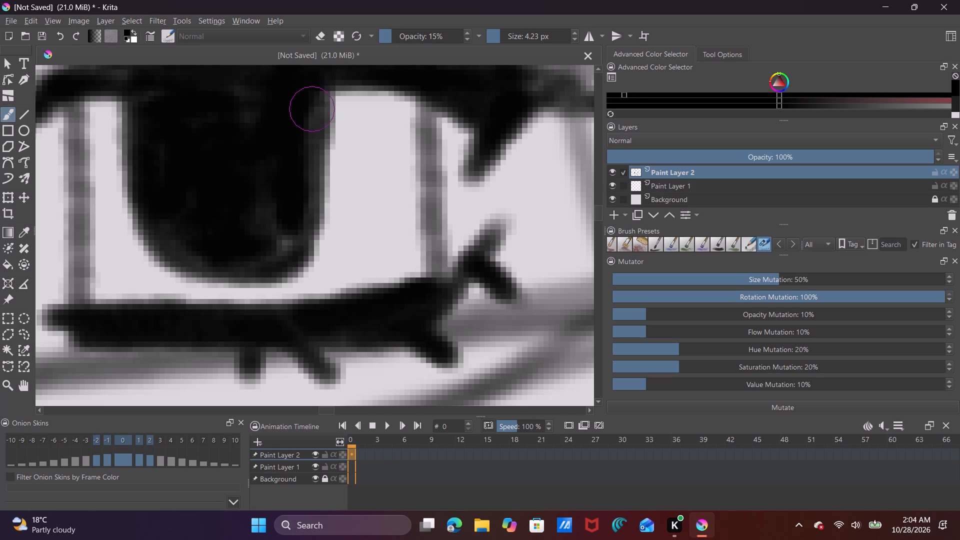
pyautogui.moveTo(313, 118); pyautogui.dragTo(301, 239)
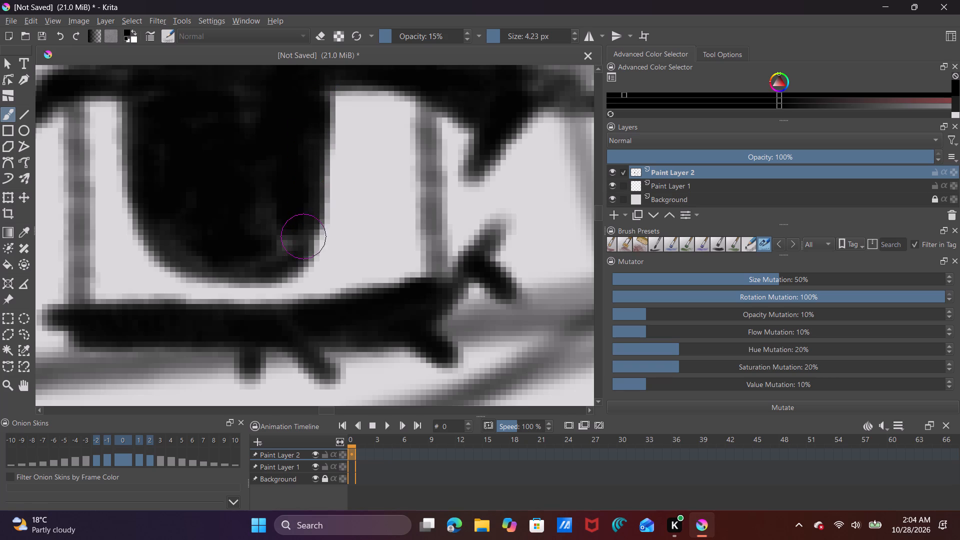
pyautogui.moveTo(301, 239); pyautogui.dragTo(286, 238)
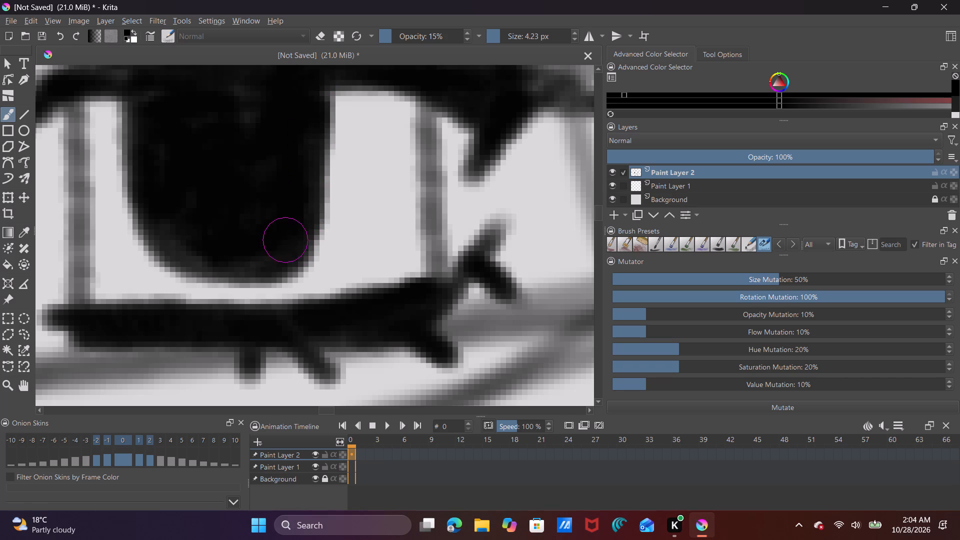
# Blacken the remaining grey patches along the near eye's iris's lower inner curve, bottom, centre and top.
pyautogui.moveTo(286, 238); pyautogui.dragTo(162, 215)
pyautogui.moveTo(162, 215); pyautogui.dragTo(216, 263)
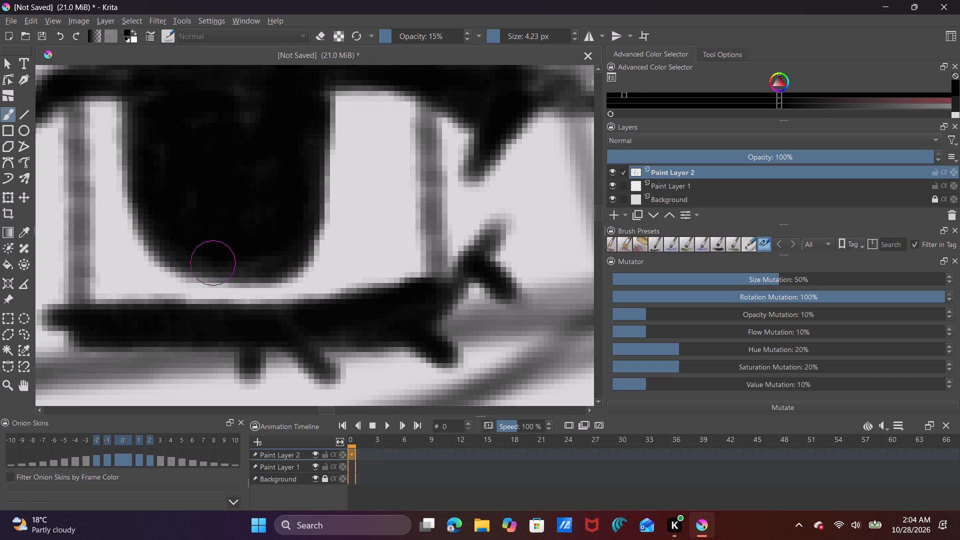
pyautogui.moveTo(216, 263); pyautogui.dragTo(249, 100)
pyautogui.moveTo(249, 100); pyautogui.dragTo(164, 99)
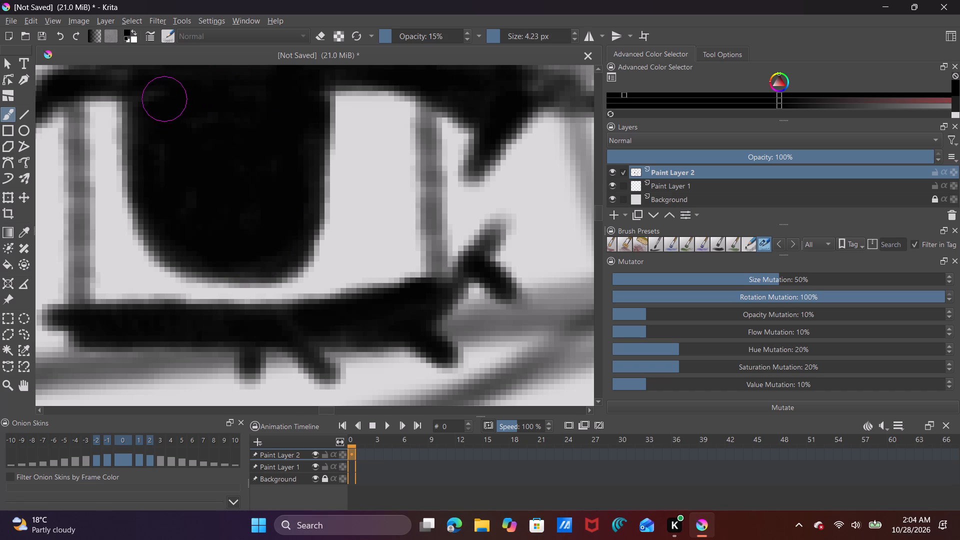
pyautogui.moveTo(164, 99); pyautogui.dragTo(163, 136)
pyautogui.moveTo(163, 136); pyautogui.dragTo(204, 152)
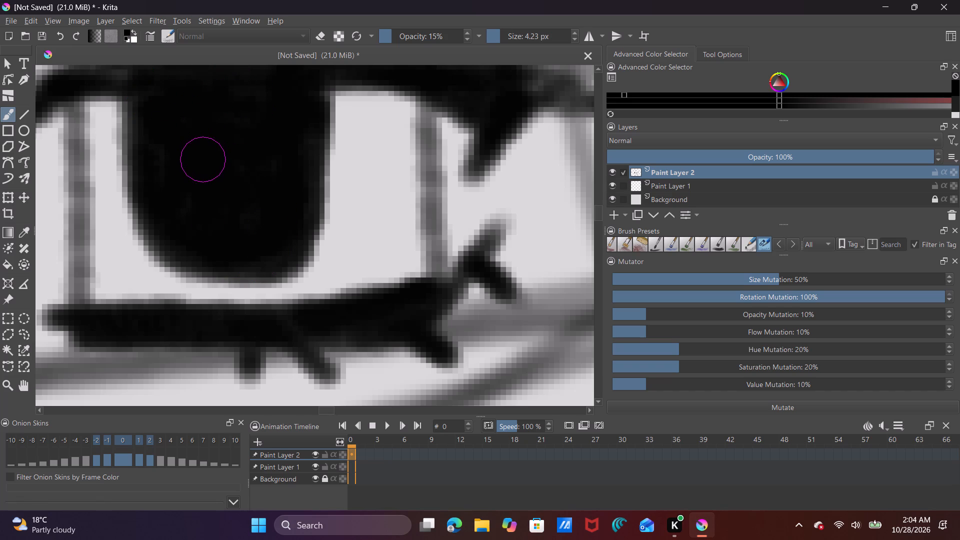
# Darken and round off the lower inner edge of the near eye's iris toward the middle of its bottom.
pyautogui.scroll(2, 200, 161)
pyautogui.scroll(-3, 199, 157)
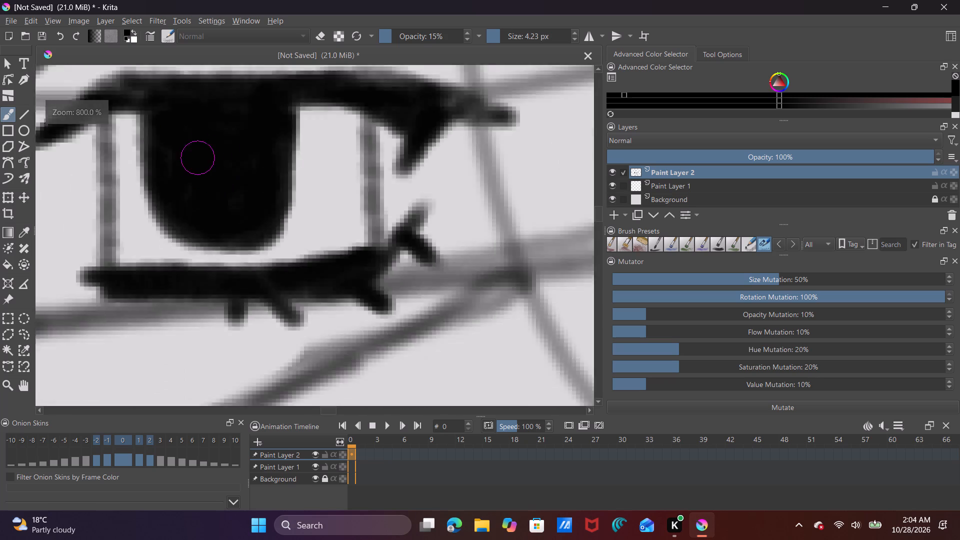
pyautogui.scroll(-7, 198, 157)
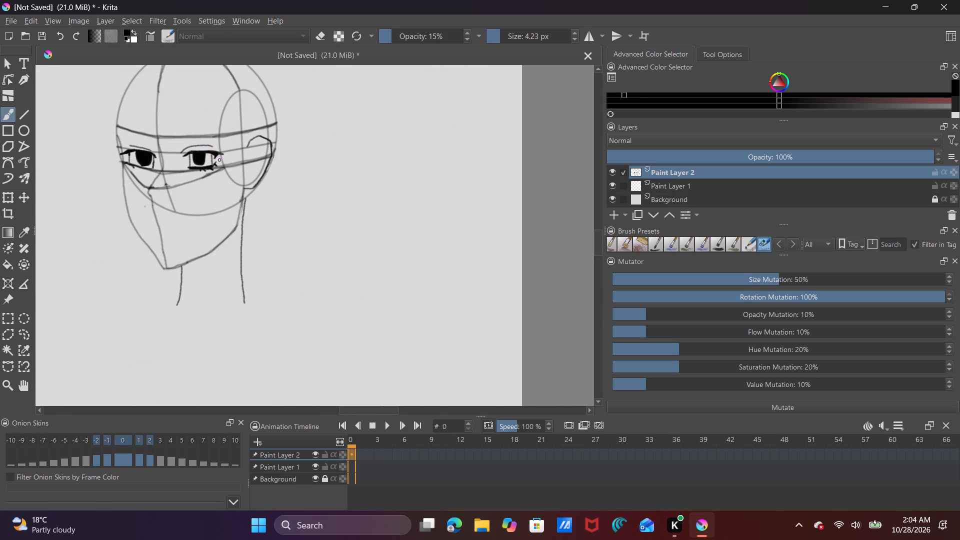
pyautogui.scroll(2, 195, 164)
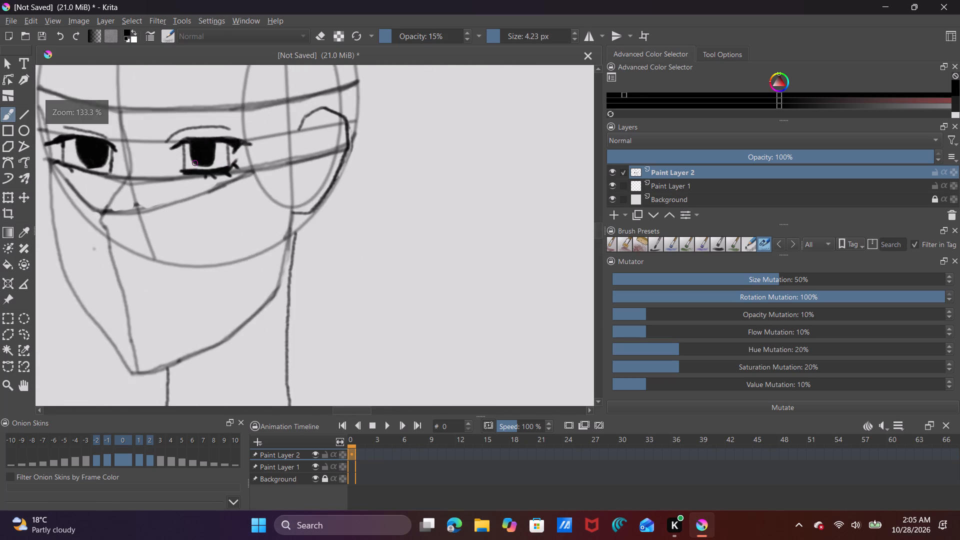
pyautogui.scroll(2, 195, 163)
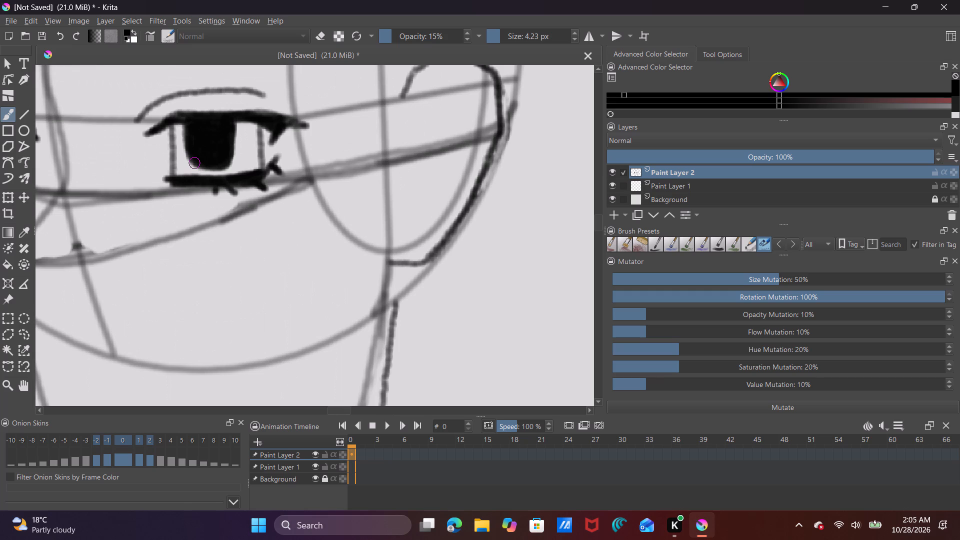
pyautogui.scroll(2, 194, 163)
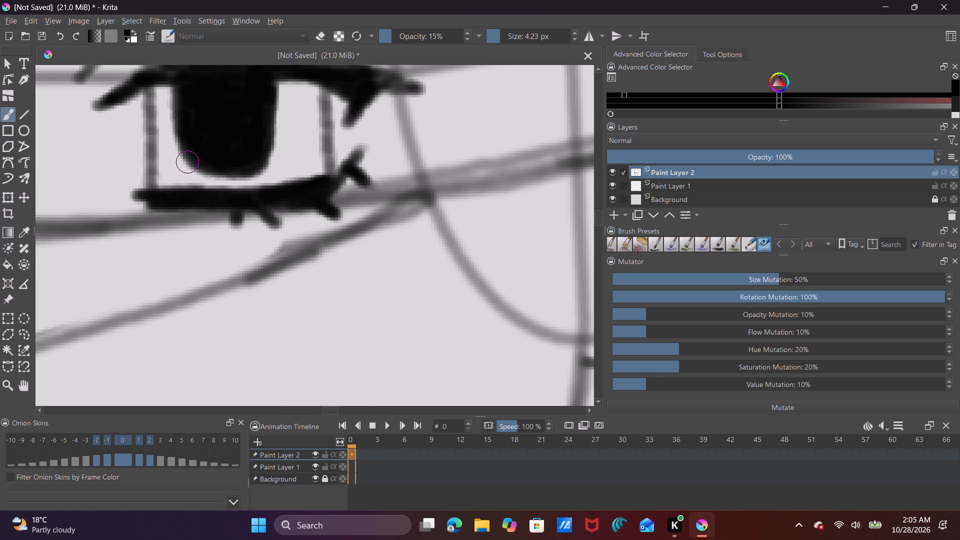
pyautogui.moveTo(190, 160); pyautogui.dragTo(199, 167)
pyautogui.moveTo(199, 167); pyautogui.dragTo(220, 171)
# Darken the bottom edge of the near eye's iris with one short black stroke.
pyautogui.moveTo(220, 171); pyautogui.dragTo(239, 164)
# Reinforce the short downward lash at the outer end of the near eye's upper lid.
pyautogui.scroll(-3, 234, 160)
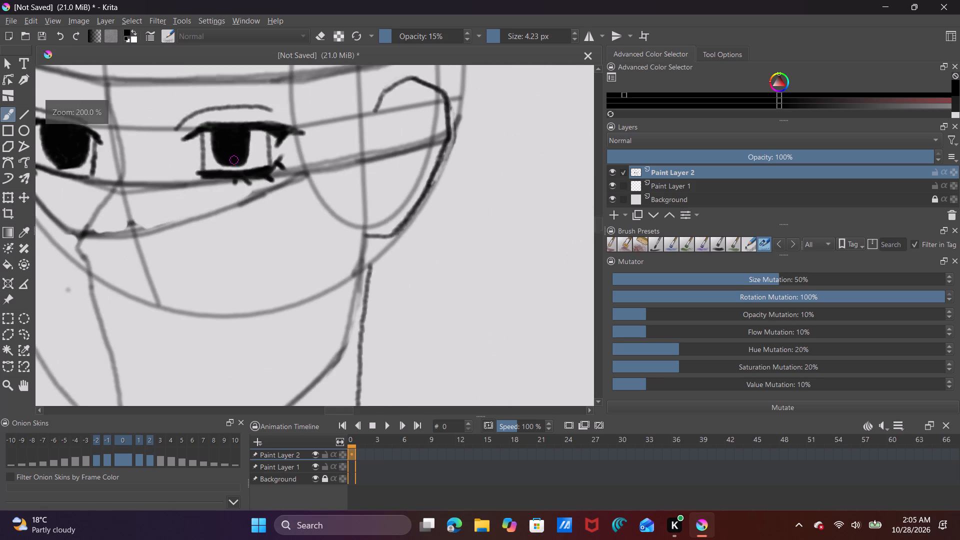
pyautogui.scroll(-3, 232, 158)
pyautogui.scroll(1, 231, 158)
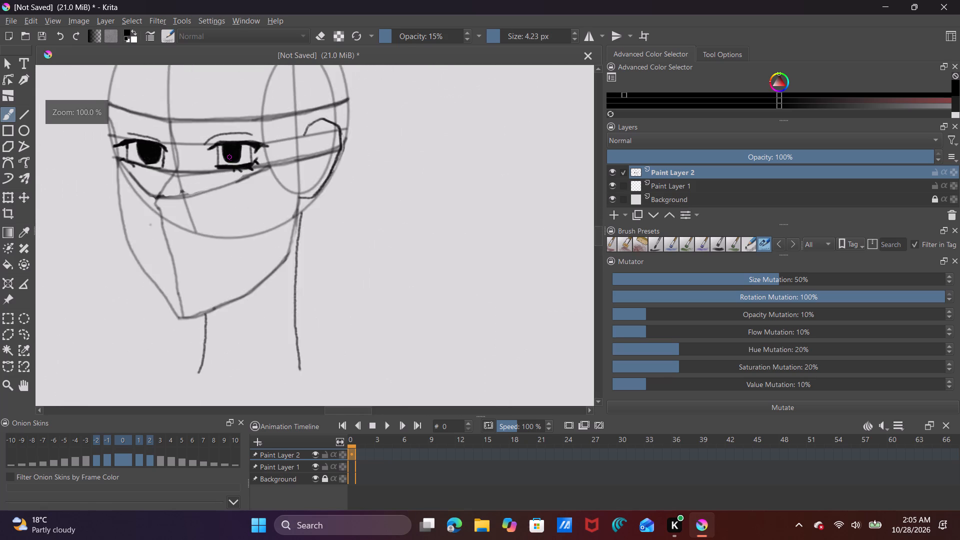
pyautogui.scroll(3, 229, 156)
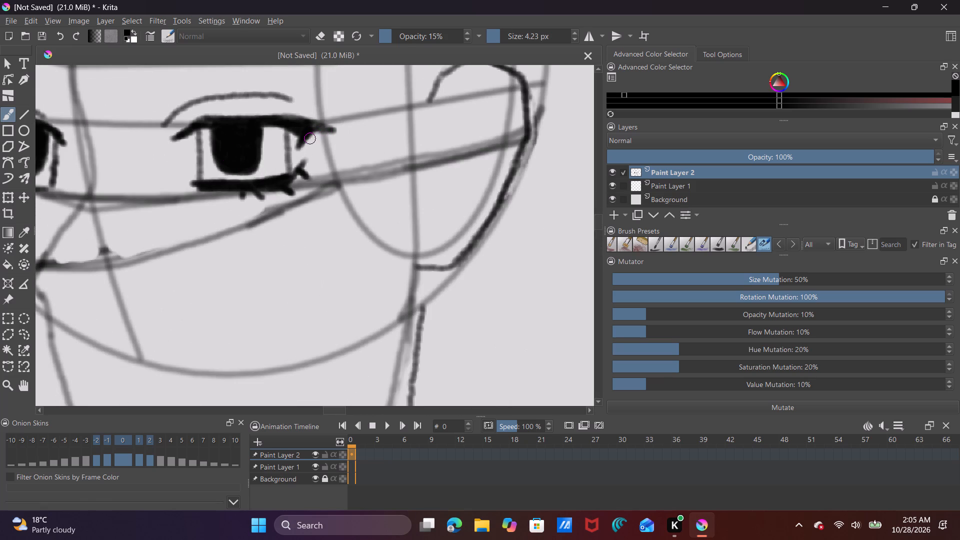
pyautogui.moveTo(310, 138); pyautogui.dragTo(303, 150)
# Draw a short downward lash on the far eye's lower lid beneath the iris and darken the lash beside it.
pyautogui.scroll(-5, 286, 144)
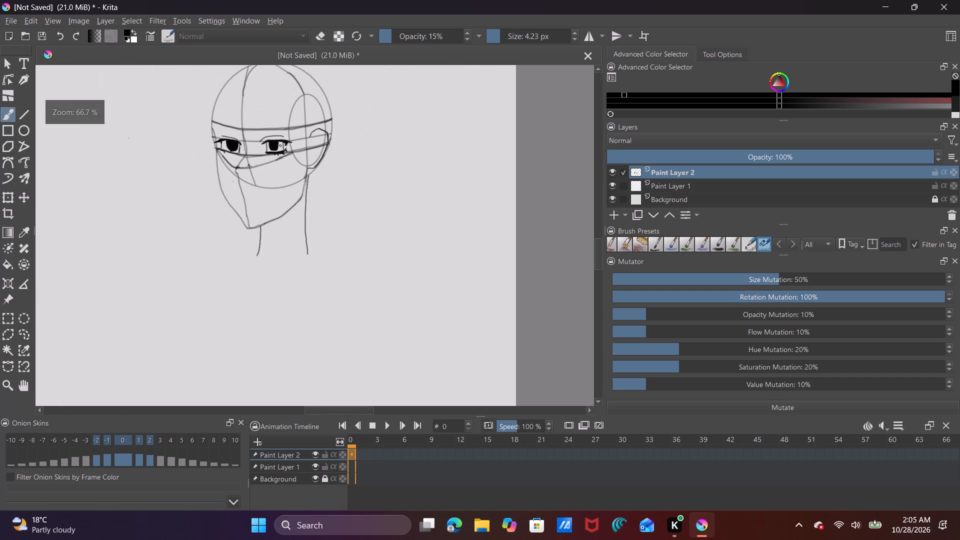
pyautogui.scroll(-1, 277, 146)
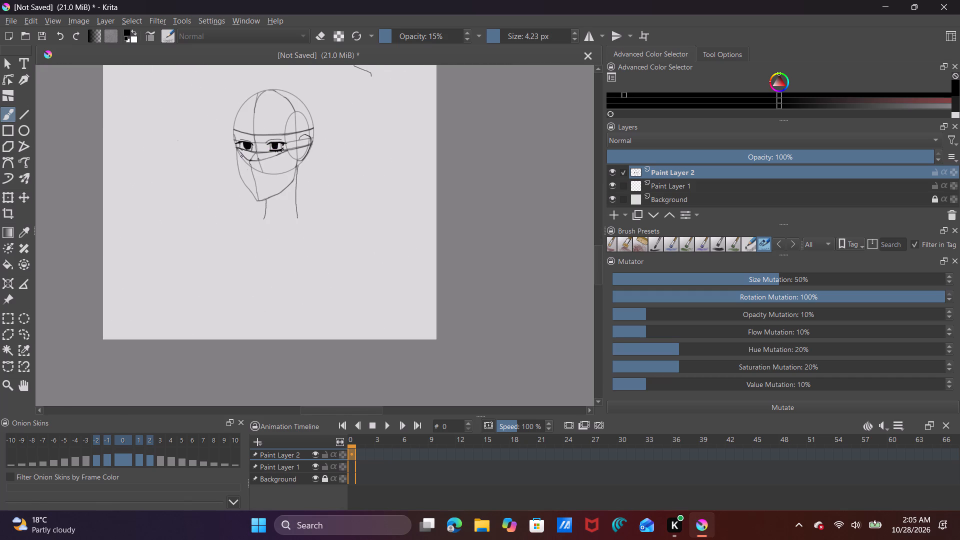
pyautogui.scroll(6, 241, 155)
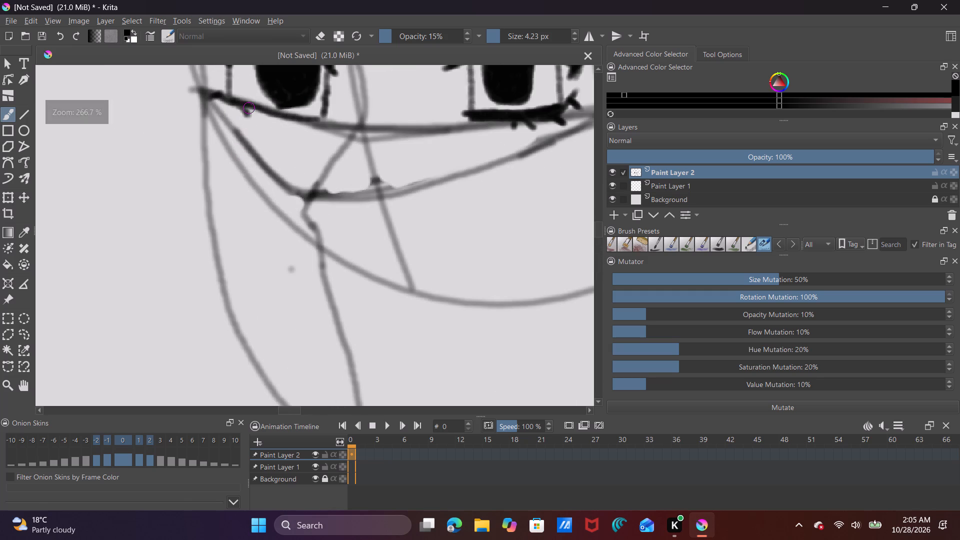
pyautogui.scroll(-1, 271, 117)
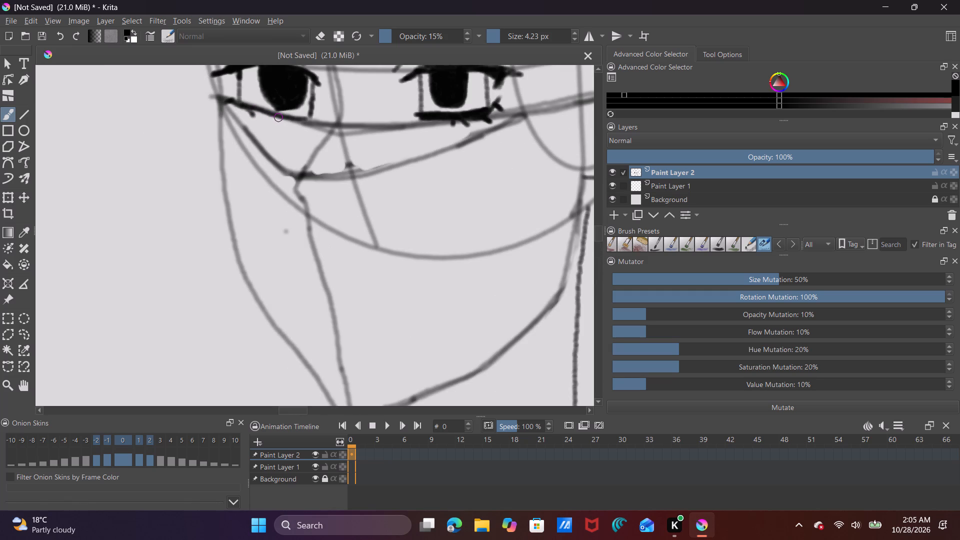
pyautogui.moveTo(274, 118); pyautogui.dragTo(274, 124)
pyautogui.moveTo(274, 124); pyautogui.dragTo(272, 114)
pyautogui.moveTo(272, 114); pyautogui.dragTo(271, 113)
pyautogui.click(248, 108)
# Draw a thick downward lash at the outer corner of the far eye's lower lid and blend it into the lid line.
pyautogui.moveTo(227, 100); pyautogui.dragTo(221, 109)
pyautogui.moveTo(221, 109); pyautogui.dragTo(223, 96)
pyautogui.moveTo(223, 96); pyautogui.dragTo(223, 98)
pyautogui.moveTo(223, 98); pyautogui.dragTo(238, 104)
# Erase the dark lash and the overhanging line end at the outer corner of the far eye's lower lid.
pyautogui.click(321, 37)
pyautogui.moveTo(226, 109); pyautogui.dragTo(230, 95)
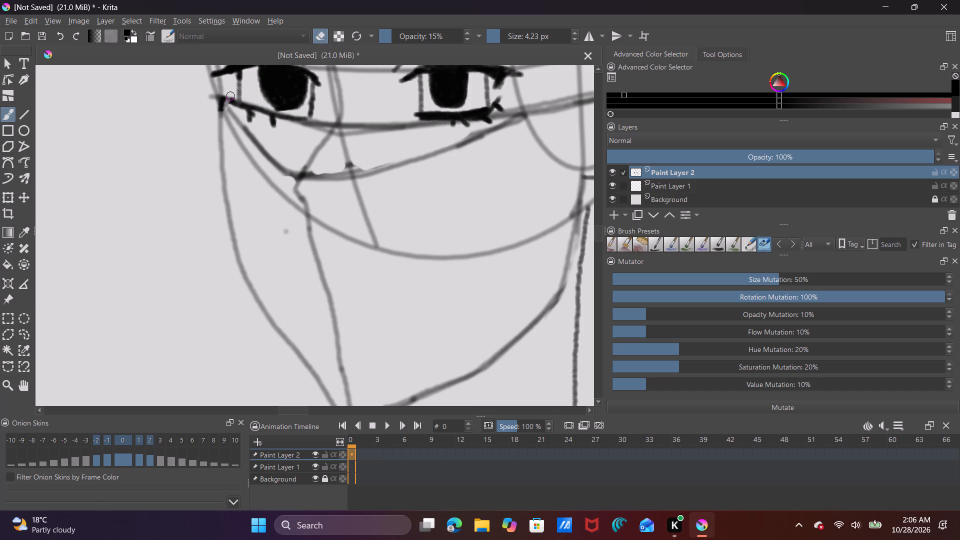
pyautogui.moveTo(230, 95); pyautogui.dragTo(224, 95)
pyautogui.moveTo(224, 95); pyautogui.dragTo(212, 101)
pyautogui.moveTo(212, 101); pyautogui.dragTo(231, 99)
pyautogui.moveTo(231, 99); pyautogui.dragTo(231, 99)
pyautogui.moveTo(231, 99); pyautogui.dragTo(232, 102)
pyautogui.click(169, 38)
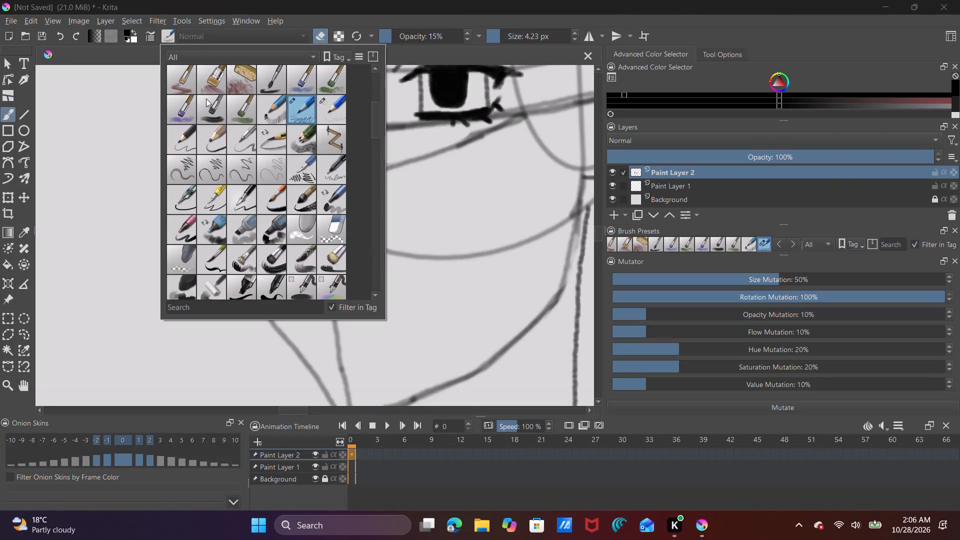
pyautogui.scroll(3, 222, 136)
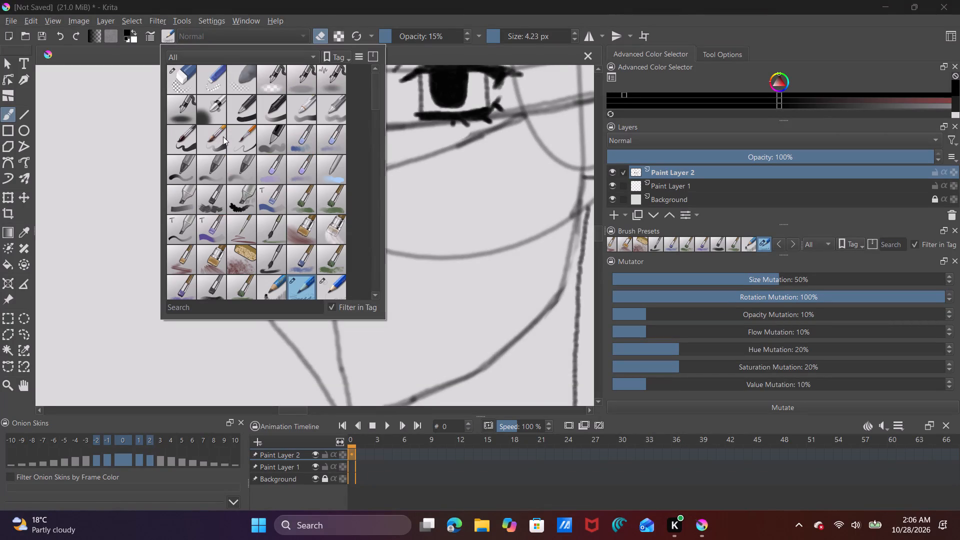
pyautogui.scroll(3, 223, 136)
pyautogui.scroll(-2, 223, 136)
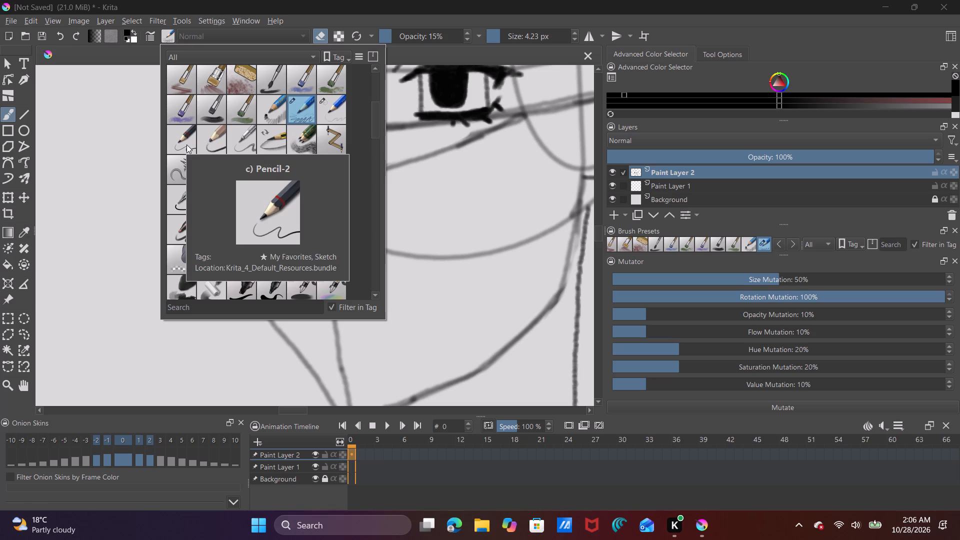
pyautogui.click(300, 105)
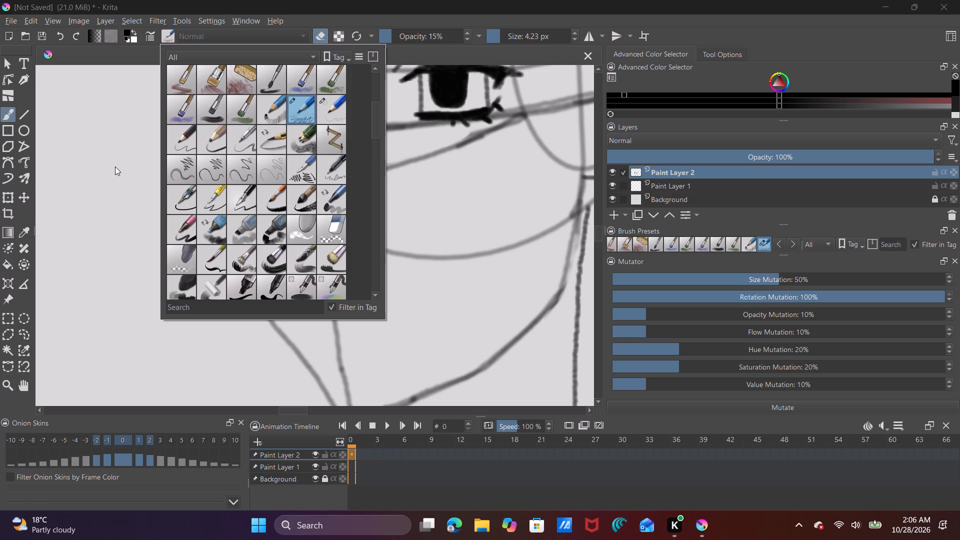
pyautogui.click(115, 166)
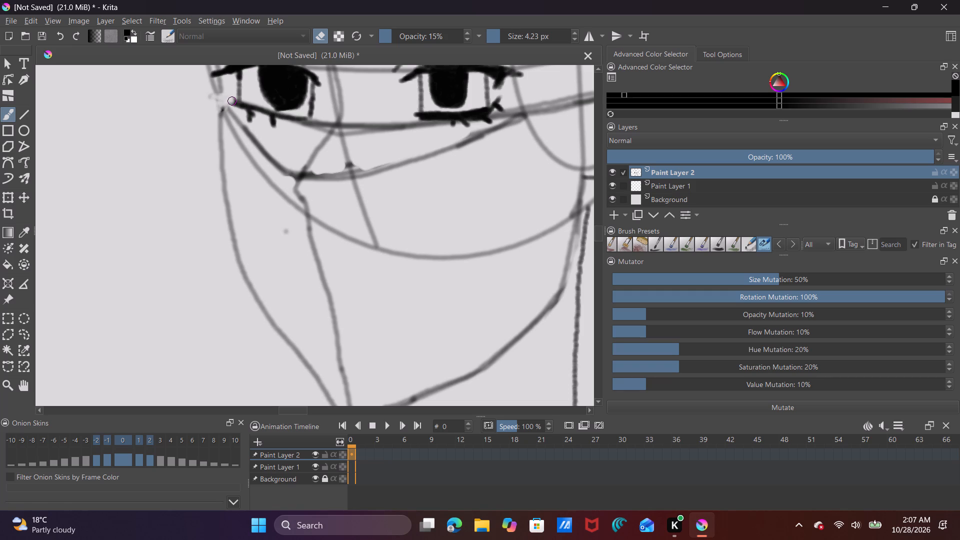
# Erase a little more of the lower lid's tip at the far eye's outer corner.
pyautogui.click(232, 101)
# Redraw the outer corner of the far eye's lower lid in black as a short downward-angled lash joined to the lid line.
pyautogui.click(614, 94)
pyautogui.moveTo(232, 102); pyautogui.dragTo(224, 109)
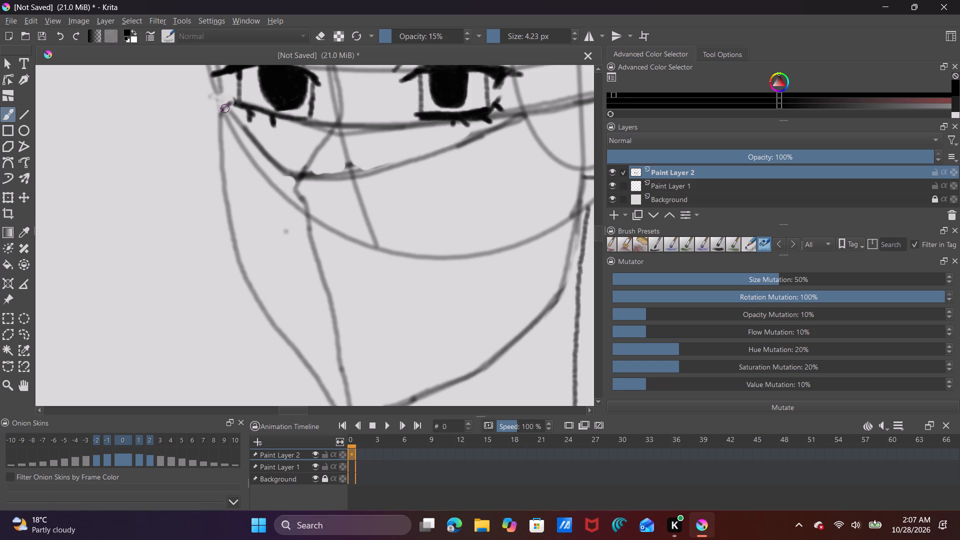
pyautogui.moveTo(224, 109); pyautogui.dragTo(240, 103)
pyautogui.moveTo(240, 103); pyautogui.dragTo(224, 106)
pyautogui.moveTo(224, 106); pyautogui.dragTo(228, 98)
pyautogui.moveTo(228, 98); pyautogui.dragTo(246, 107)
pyautogui.moveTo(246, 107); pyautogui.dragTo(253, 110)
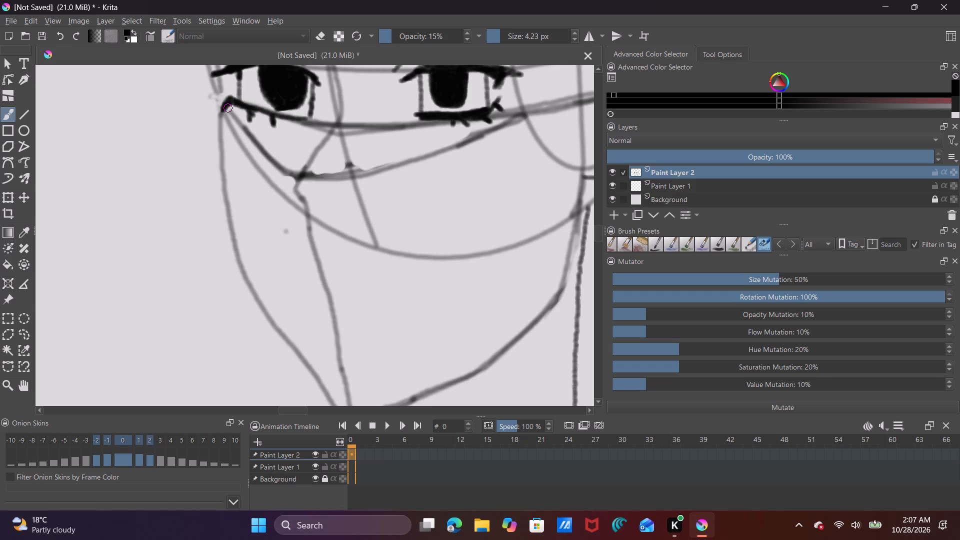
pyautogui.click(226, 110)
# Erase the short downward-angled lash and the lid line's tip at the outer corner of the far eye's lower lid.
pyautogui.click(316, 39)
pyautogui.moveTo(231, 106); pyautogui.dragTo(225, 109)
pyautogui.moveTo(225, 109); pyautogui.dragTo(222, 100)
pyautogui.moveTo(222, 100); pyautogui.dragTo(219, 105)
pyautogui.moveTo(219, 105); pyautogui.dragTo(220, 102)
pyautogui.moveTo(220, 102); pyautogui.dragTo(229, 97)
pyautogui.moveTo(229, 97); pyautogui.dragTo(222, 106)
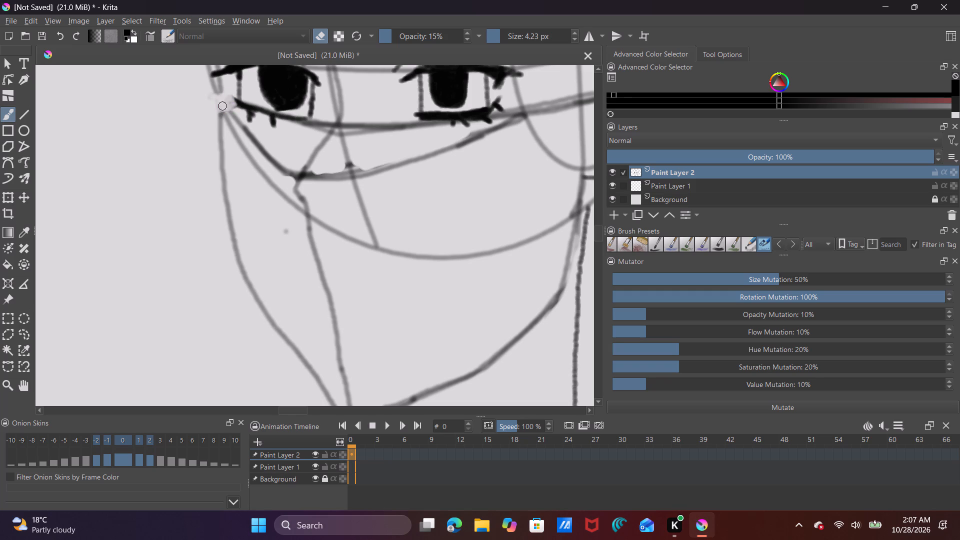
pyautogui.moveTo(222, 106); pyautogui.dragTo(231, 102)
pyautogui.moveTo(231, 102); pyautogui.dragTo(233, 107)
pyautogui.moveTo(233, 107); pyautogui.dragTo(242, 112)
pyautogui.moveTo(242, 112); pyautogui.dragTo(239, 110)
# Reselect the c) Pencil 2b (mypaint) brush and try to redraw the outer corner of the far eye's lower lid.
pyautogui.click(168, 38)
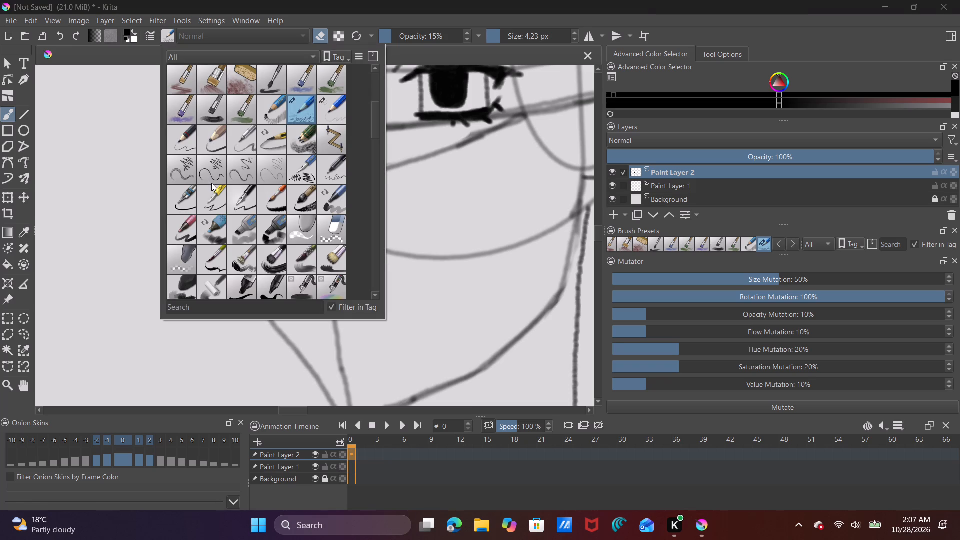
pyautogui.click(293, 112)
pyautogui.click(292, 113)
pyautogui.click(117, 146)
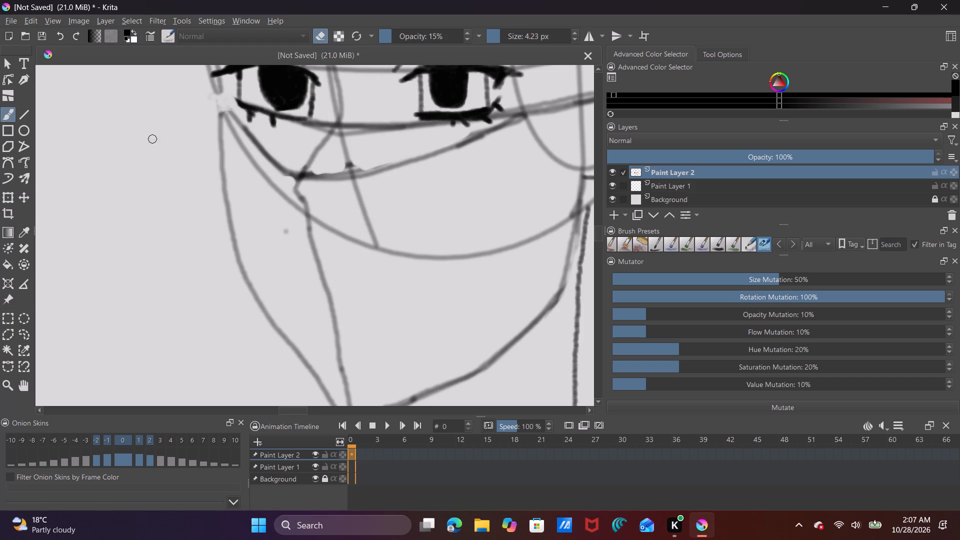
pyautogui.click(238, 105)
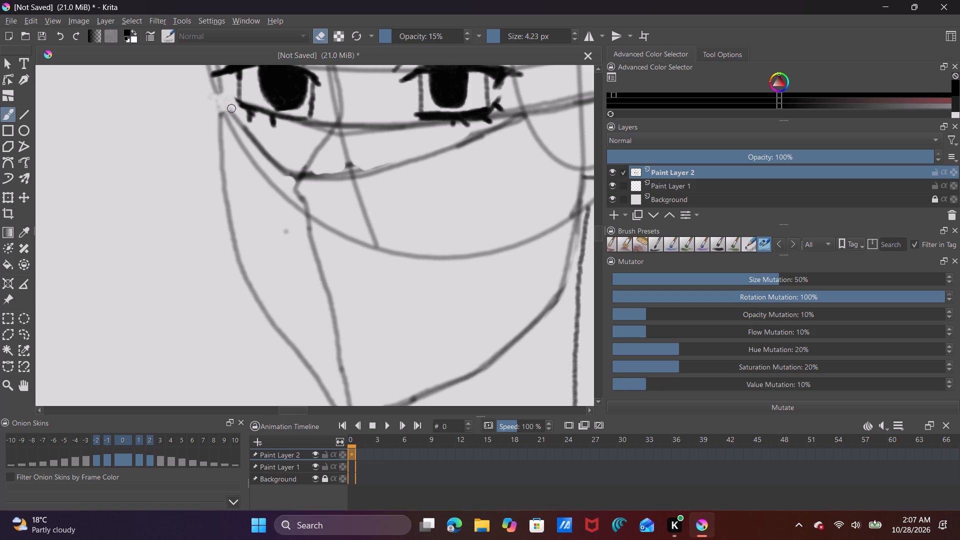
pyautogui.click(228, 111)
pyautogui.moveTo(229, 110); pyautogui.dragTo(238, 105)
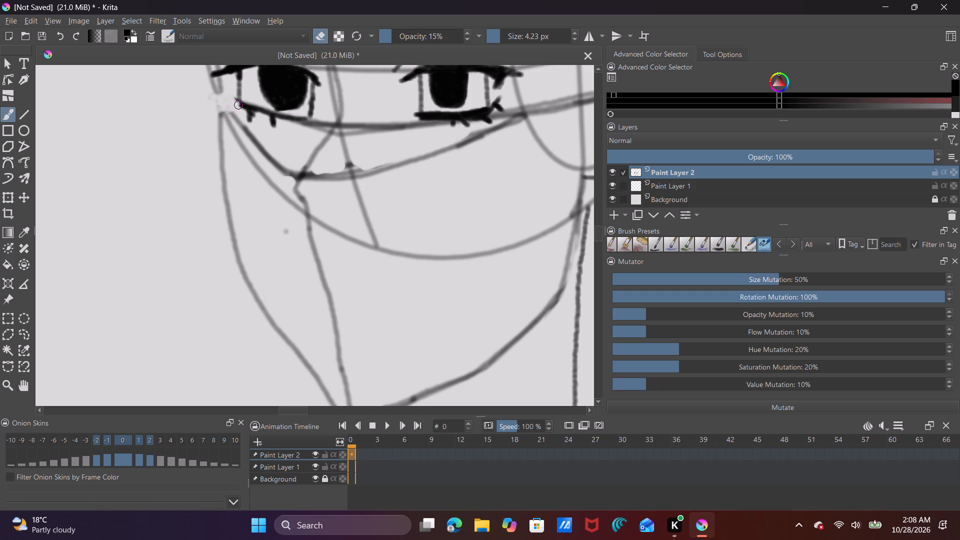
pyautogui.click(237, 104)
# Redraw the outer corner of the far eye's lower lid in black as a short downward-angled lash joined to the lid line.
pyautogui.click(609, 95)
pyautogui.moveTo(243, 107); pyautogui.dragTo(238, 104)
pyautogui.moveTo(238, 104); pyautogui.dragTo(234, 103)
pyautogui.moveTo(234, 103); pyautogui.dragTo(239, 101)
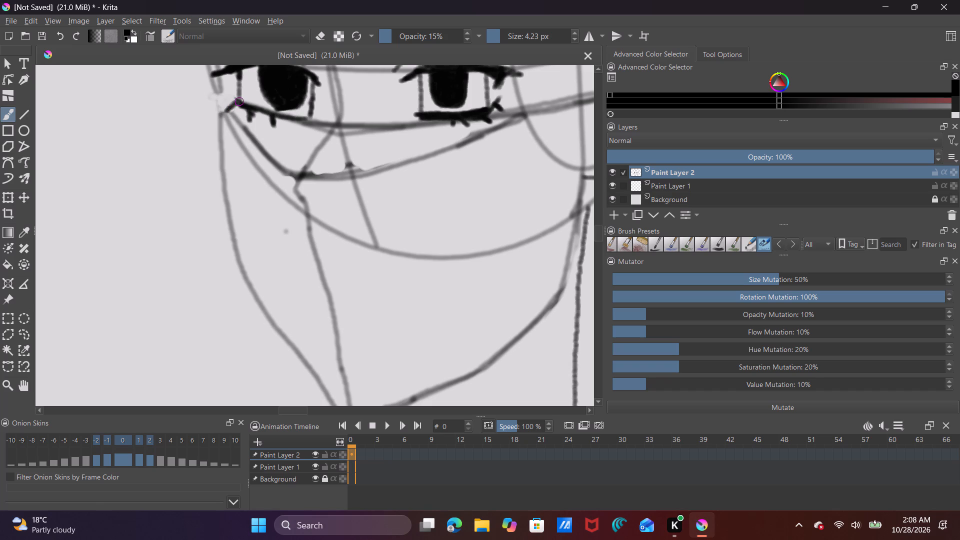
pyautogui.moveTo(239, 101); pyautogui.dragTo(236, 102)
pyautogui.moveTo(226, 109); pyautogui.dragTo(234, 98)
pyautogui.moveTo(234, 98); pyautogui.dragTo(232, 98)
pyautogui.moveTo(232, 98); pyautogui.dragTo(255, 110)
pyautogui.moveTo(255, 110); pyautogui.dragTo(255, 111)
# Thicken the far eye's lower lid line in black from the outer corner to beneath the iris.
pyautogui.moveTo(236, 104); pyautogui.dragTo(252, 109)
pyautogui.moveTo(252, 109); pyautogui.dragTo(285, 115)
pyautogui.moveTo(285, 115); pyautogui.dragTo(307, 118)
pyautogui.moveTo(247, 112); pyautogui.dragTo(275, 116)
pyautogui.moveTo(275, 116); pyautogui.dragTo(268, 113)
pyautogui.moveTo(232, 102); pyautogui.dragTo(238, 106)
pyautogui.moveTo(238, 106); pyautogui.dragTo(254, 112)
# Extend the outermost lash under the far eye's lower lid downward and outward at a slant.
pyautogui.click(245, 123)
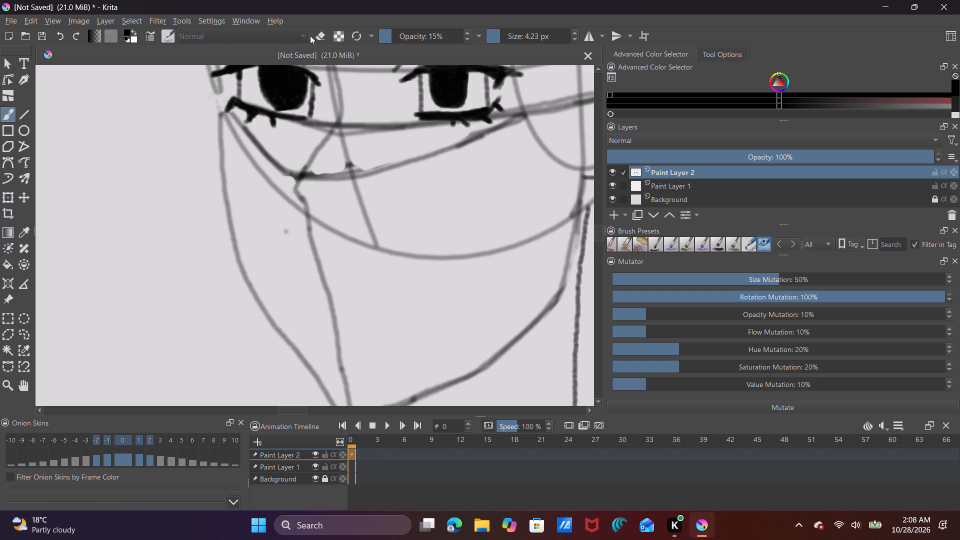
# Erase the slanted outermost lash hanging below the far eye's lower lid line.
pyautogui.click(324, 35)
pyautogui.click(244, 118)
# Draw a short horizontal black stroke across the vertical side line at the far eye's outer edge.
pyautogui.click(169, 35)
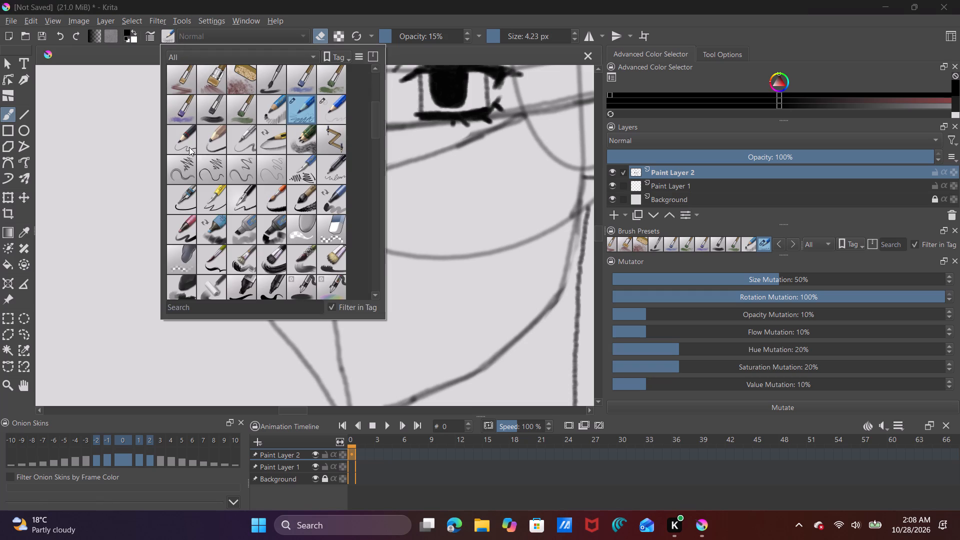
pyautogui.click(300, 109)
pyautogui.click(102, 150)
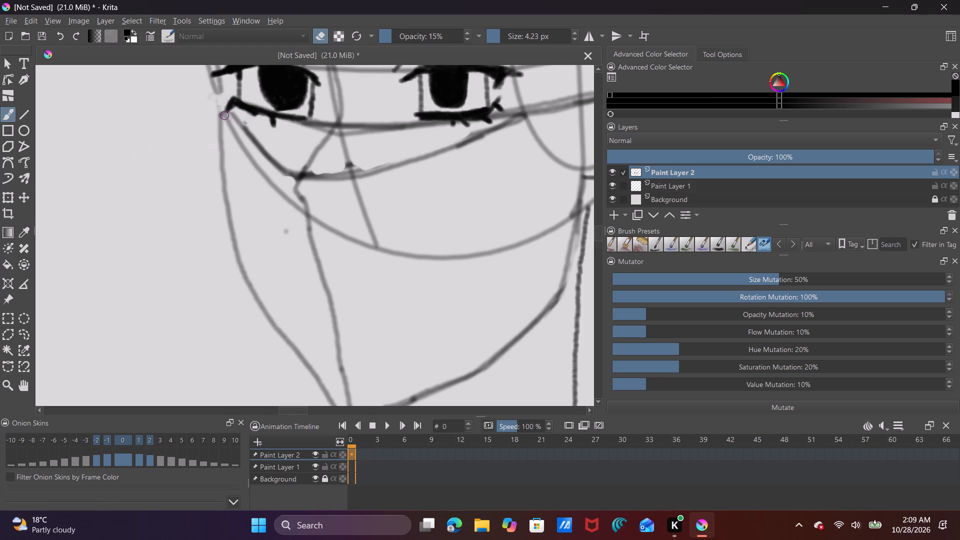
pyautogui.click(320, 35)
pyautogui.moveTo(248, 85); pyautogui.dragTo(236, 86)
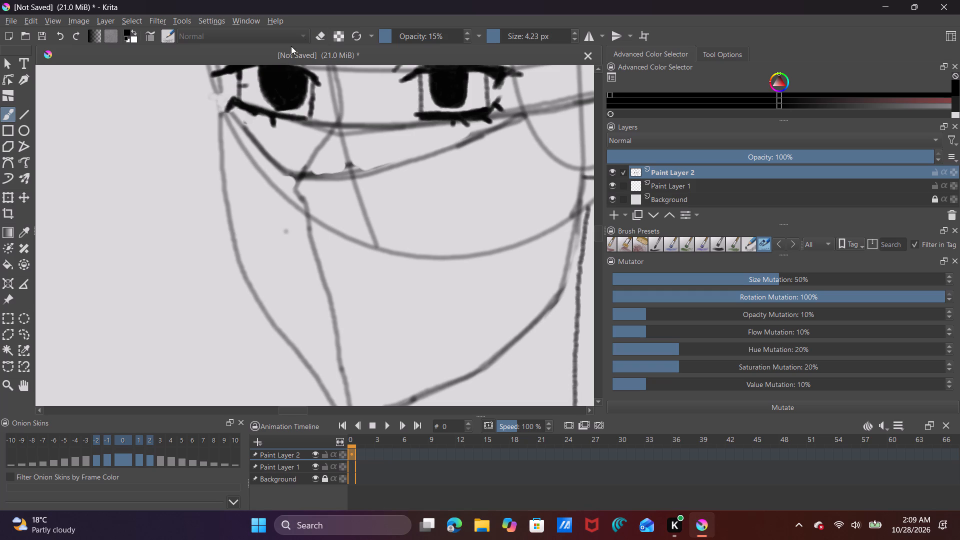
# Erase the short horizontal stroke and fade the vertical side line at the far eye's outer edge.
pyautogui.click(321, 33)
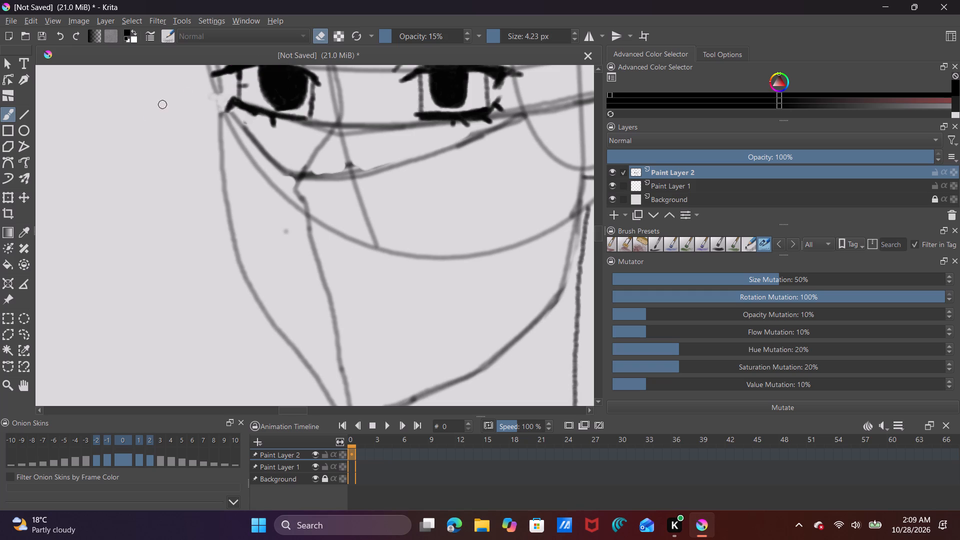
pyautogui.click(136, 120)
pyautogui.moveTo(241, 89); pyautogui.dragTo(247, 85)
pyautogui.moveTo(247, 85); pyautogui.dragTo(240, 90)
pyautogui.moveTo(240, 90); pyautogui.dragTo(241, 91)
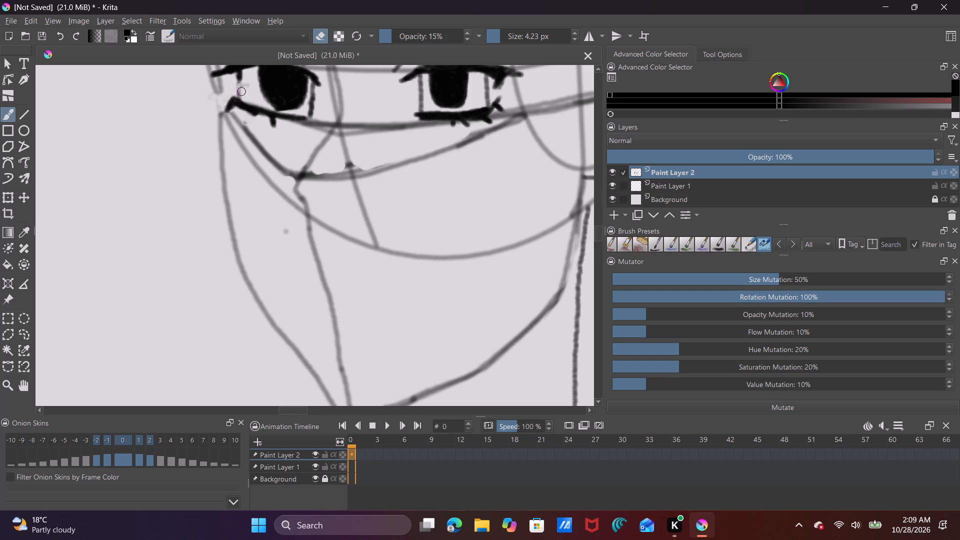
pyautogui.moveTo(241, 91); pyautogui.dragTo(242, 96)
pyautogui.click(244, 92)
# Fade the near eye's two vertical side lines, on either side of the iris, with the eraser at 15% opacity.
pyautogui.click(422, 81)
pyautogui.moveTo(422, 104); pyautogui.dragTo(419, 109)
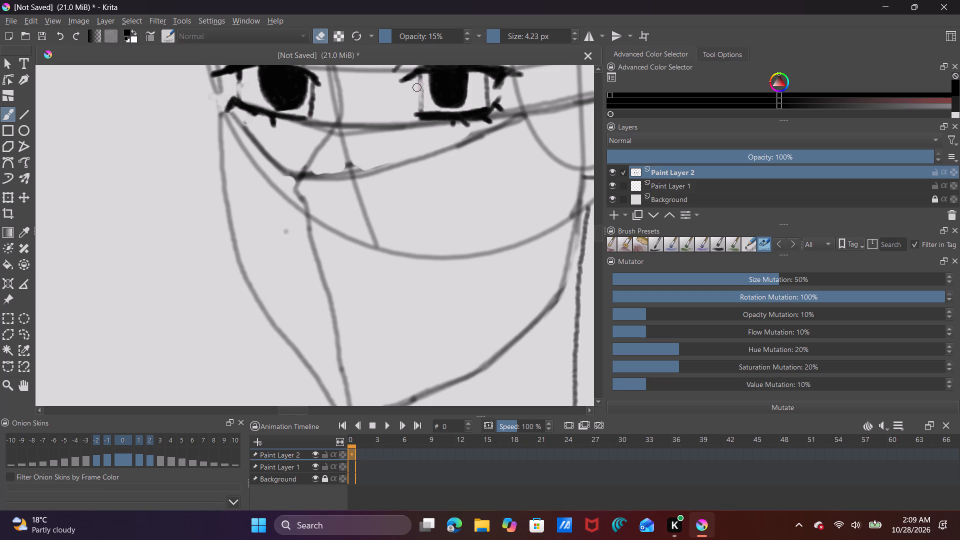
pyautogui.click(418, 77)
pyautogui.moveTo(487, 79); pyautogui.dragTo(487, 88)
pyautogui.moveTo(487, 88); pyautogui.dragTo(487, 102)
# Fade the vertical side line at the far eye's inner edge with the eraser, down to the lower lid.
pyautogui.moveTo(312, 87); pyautogui.dragTo(311, 103)
pyautogui.moveTo(311, 103); pyautogui.dragTo(309, 115)
# Save the drawing to the Desktop as a Krita document named "krita ong".
pyautogui.scroll(2, 215, 140)
pyautogui.scroll(-5, 215, 140)
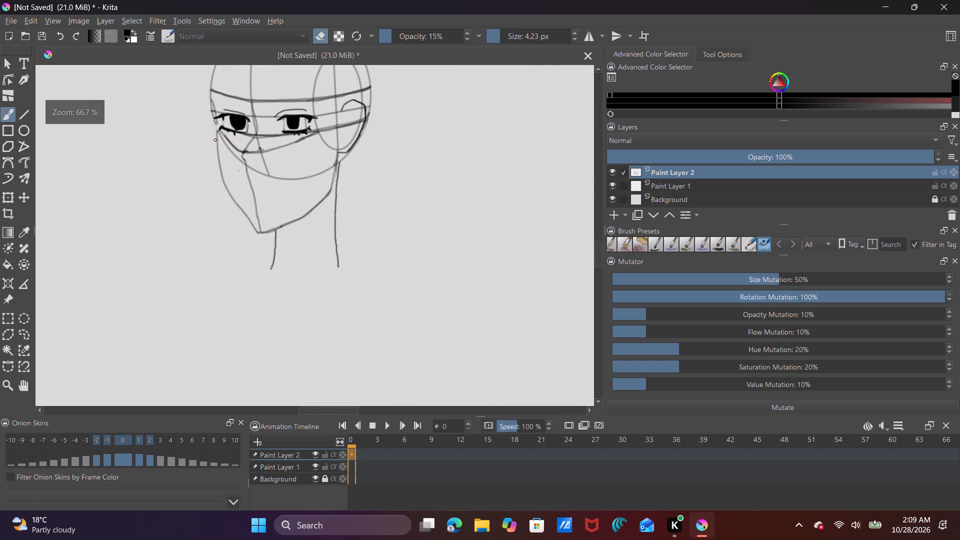
pyautogui.scroll(-1, 215, 140)
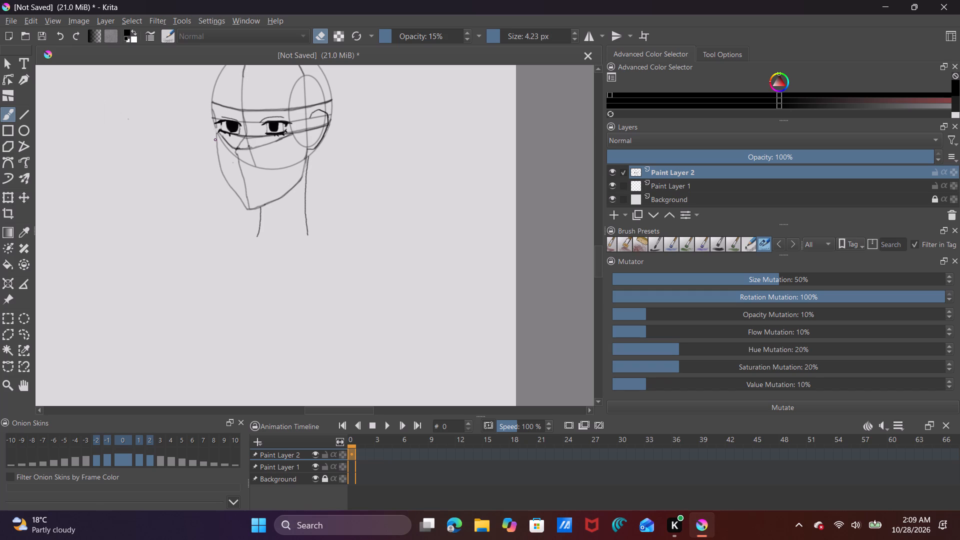
pyautogui.hotkey('ctrl', 's')
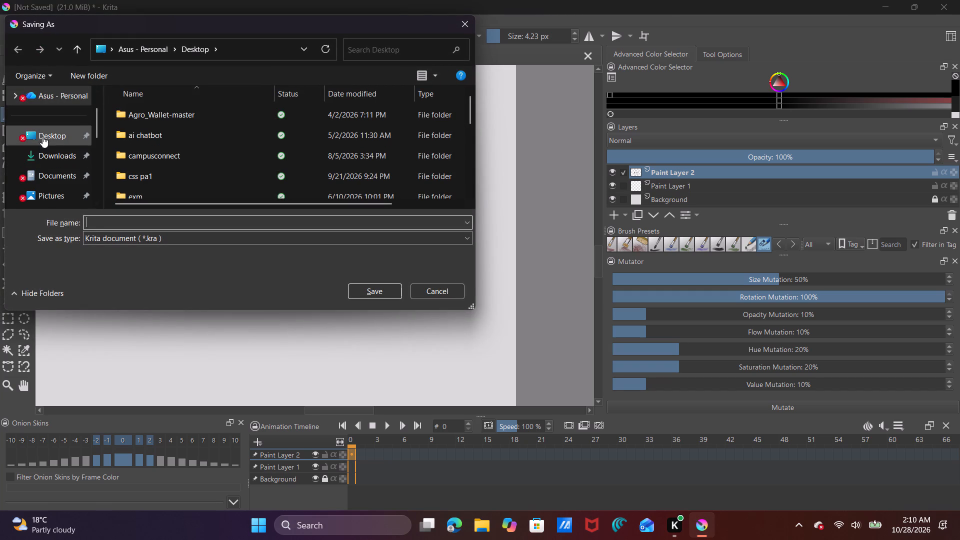
pyautogui.click(42, 133)
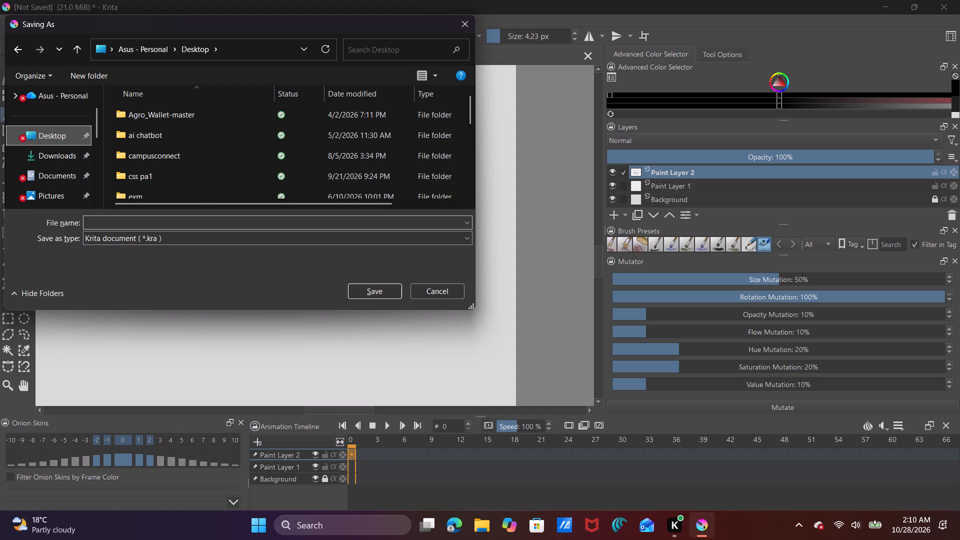
pyautogui.click(191, 227)
pyautogui.write('krita')
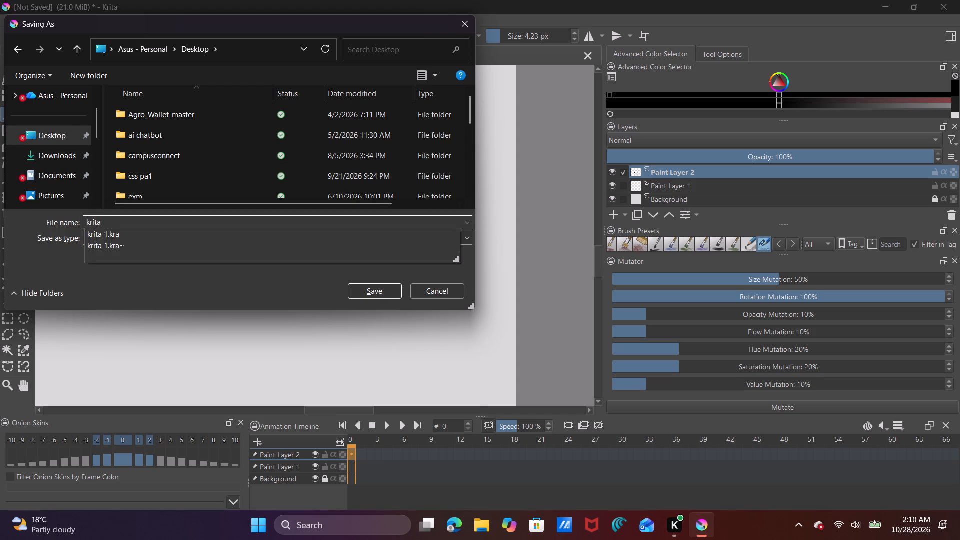
pyautogui.press('space')
pyautogui.write('i')
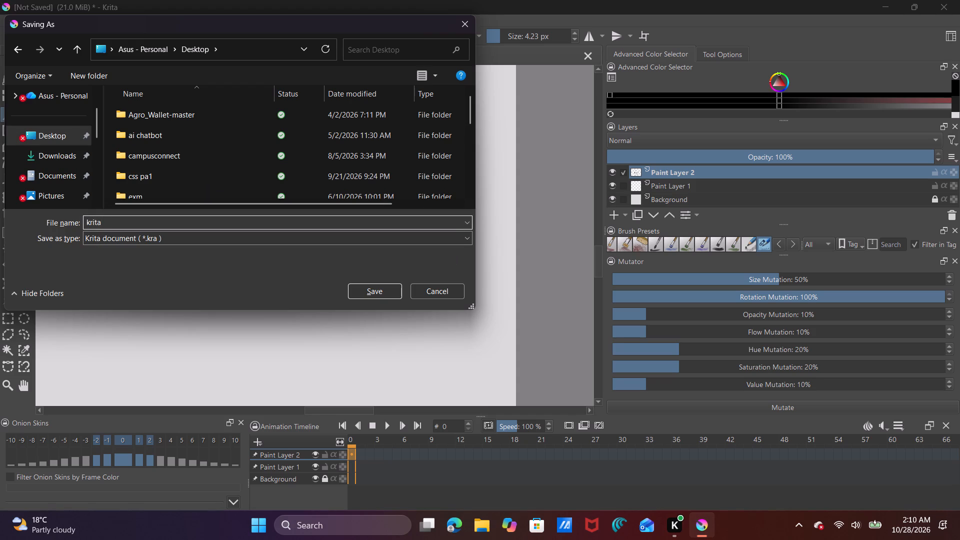
pyautogui.press('BackSpace')
pyautogui.write('on')
pyautogui.press('g')
pyautogui.press('Return')
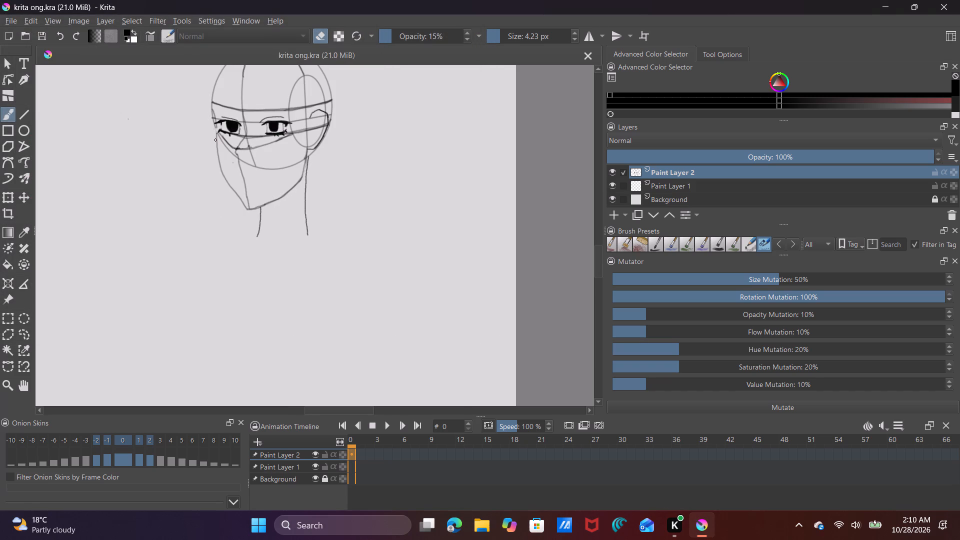